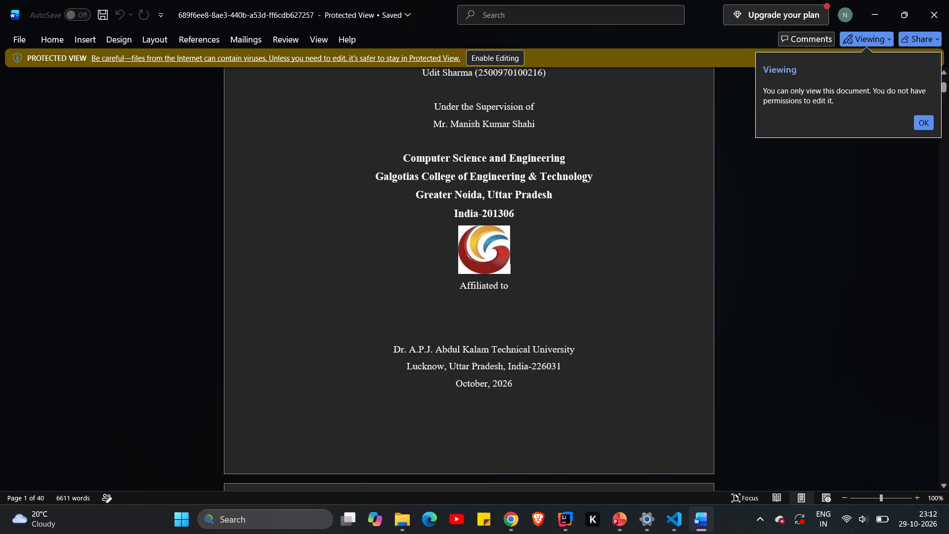
pyautogui.scroll(-6, 383, 353)
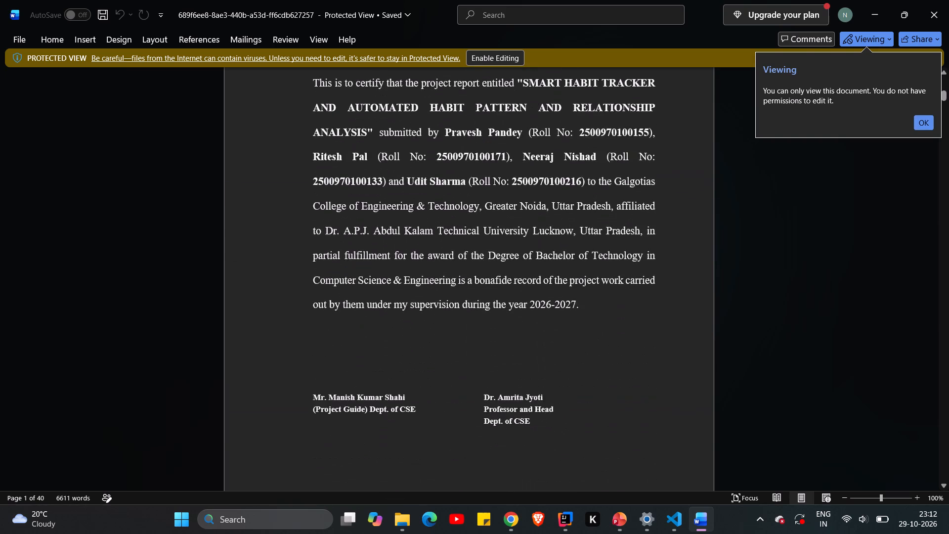
pyautogui.scroll(4, 388, 351)
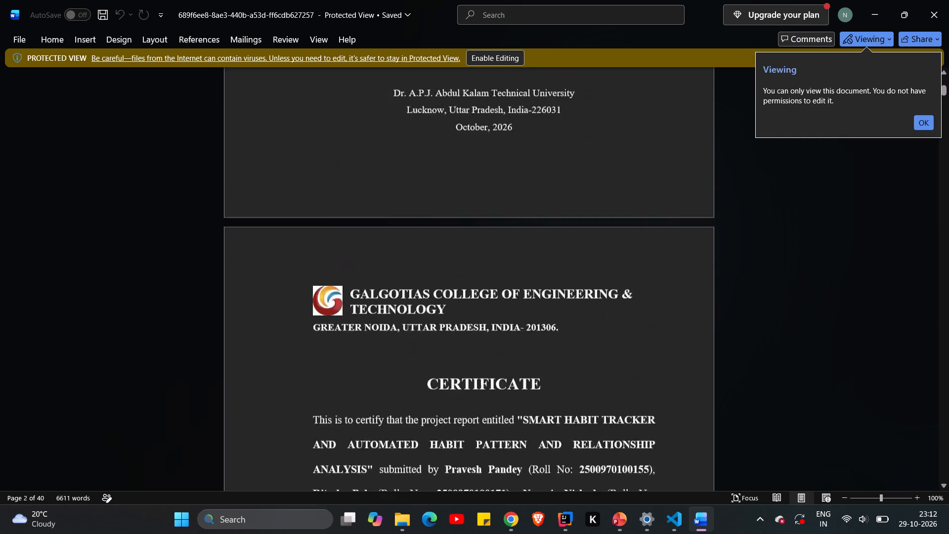
pyautogui.scroll(6, 388, 351)
pyautogui.scroll(-9, 388, 351)
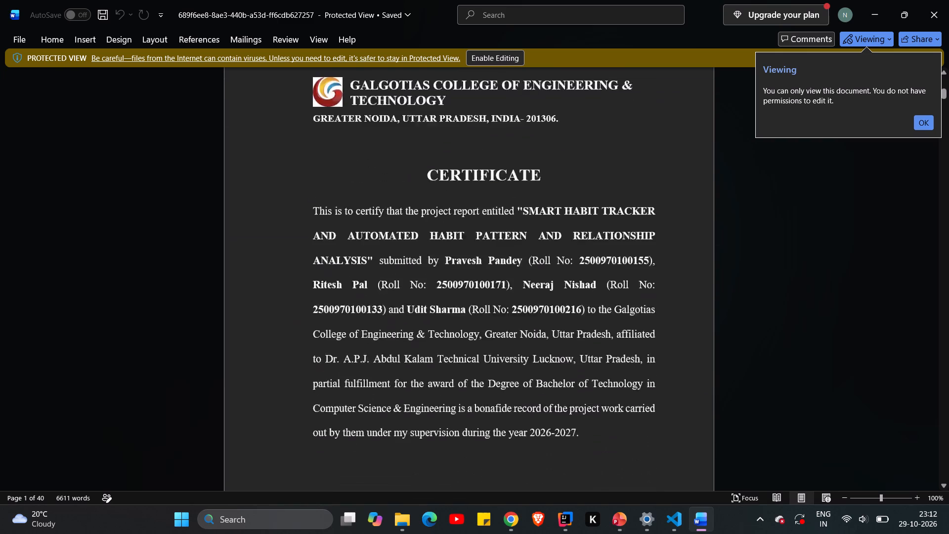
# Look through the acknowledgement, abstract, contents, lists of tables and figures, and abbreviations pages.
pyautogui.scroll(-8, 409, 333)
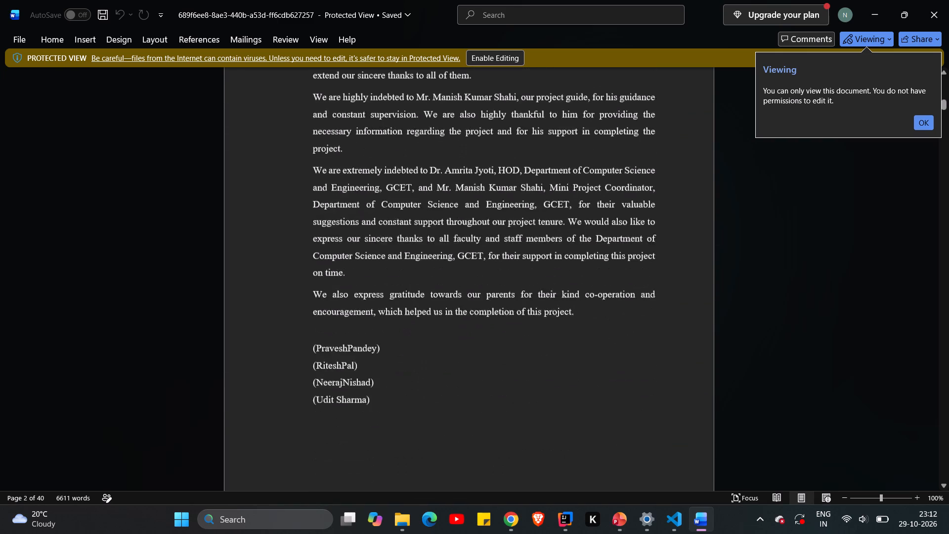
pyautogui.scroll(-7, 409, 333)
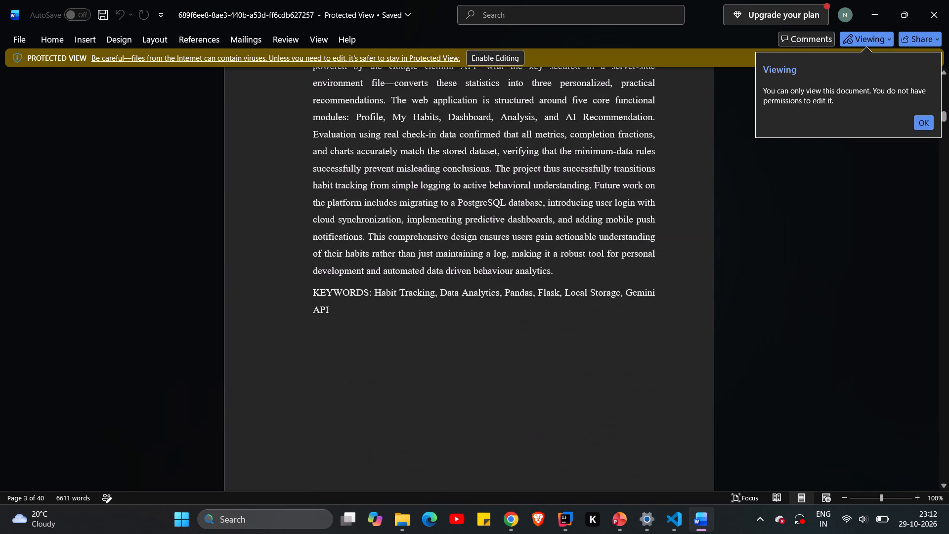
pyautogui.scroll(-5, 409, 333)
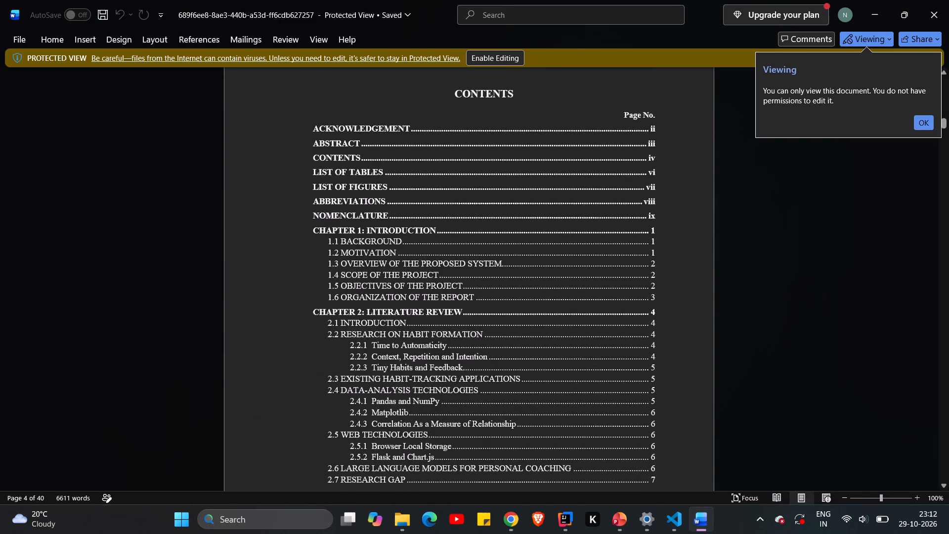
pyautogui.scroll(-10, 409, 333)
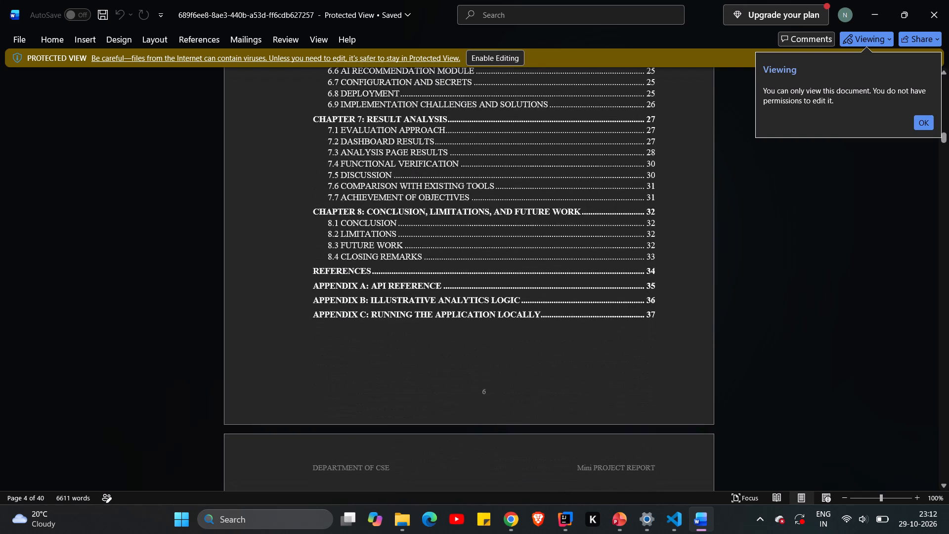
pyautogui.scroll(-14, 409, 333)
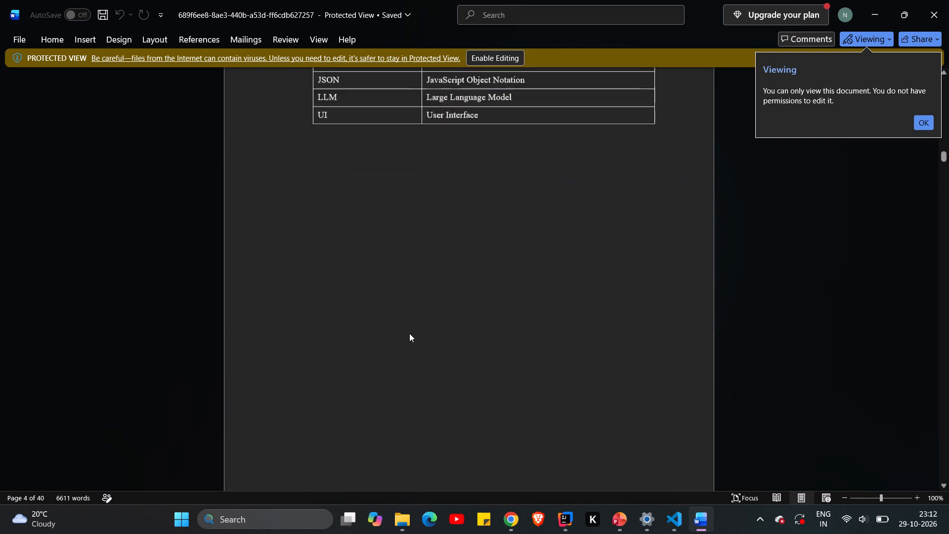
# Look through Chapter 1 and the start of Chapter 2, as far as Table 2.1 on the literature survey.
pyautogui.scroll(-10, 409, 333)
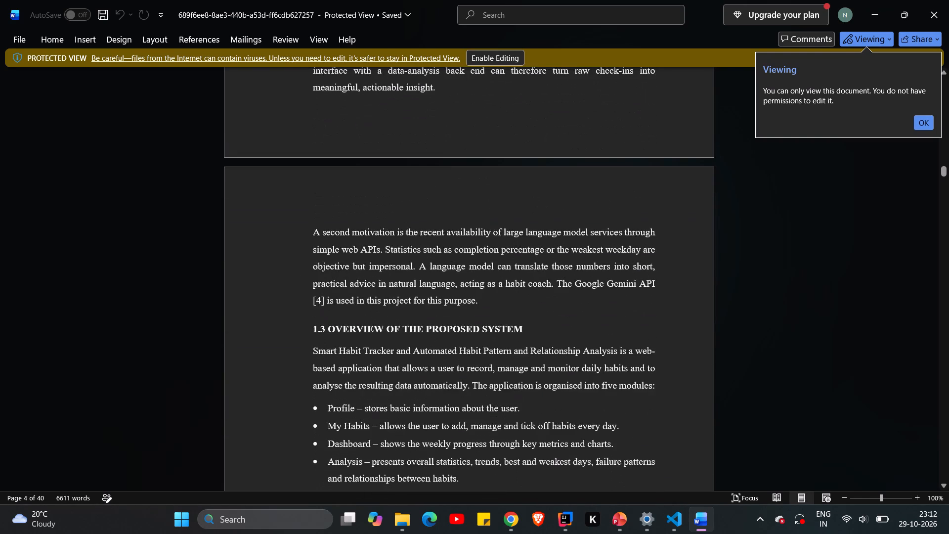
pyautogui.scroll(-10, 409, 333)
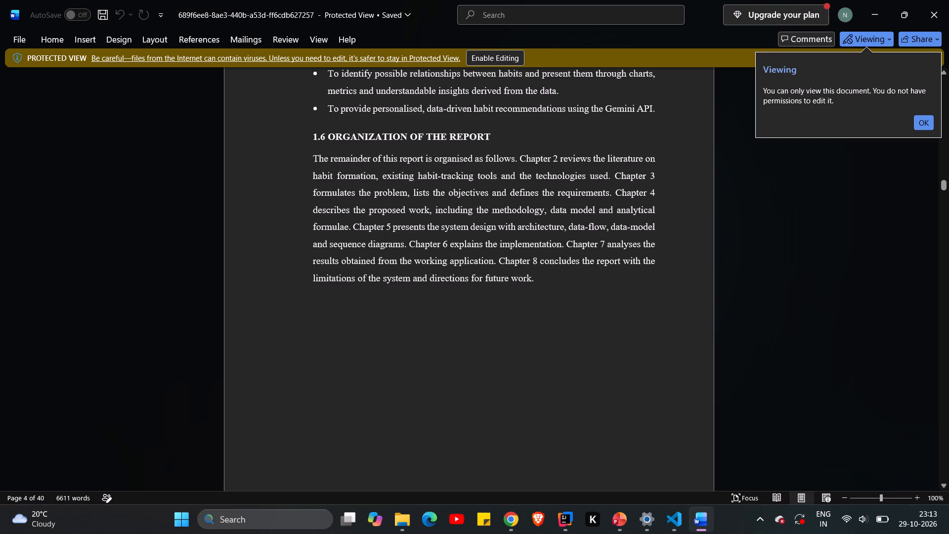
pyautogui.scroll(-1, 439, 280)
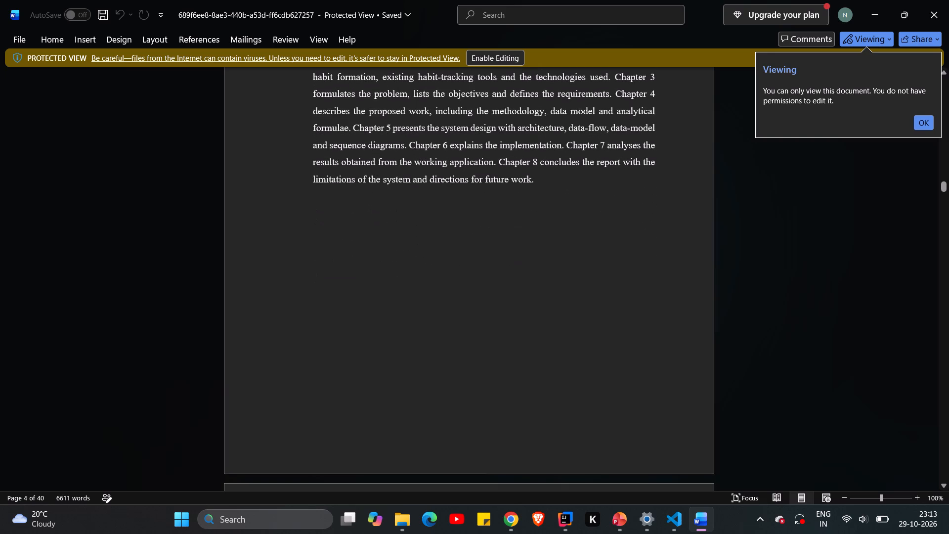
pyautogui.scroll(-5, 439, 280)
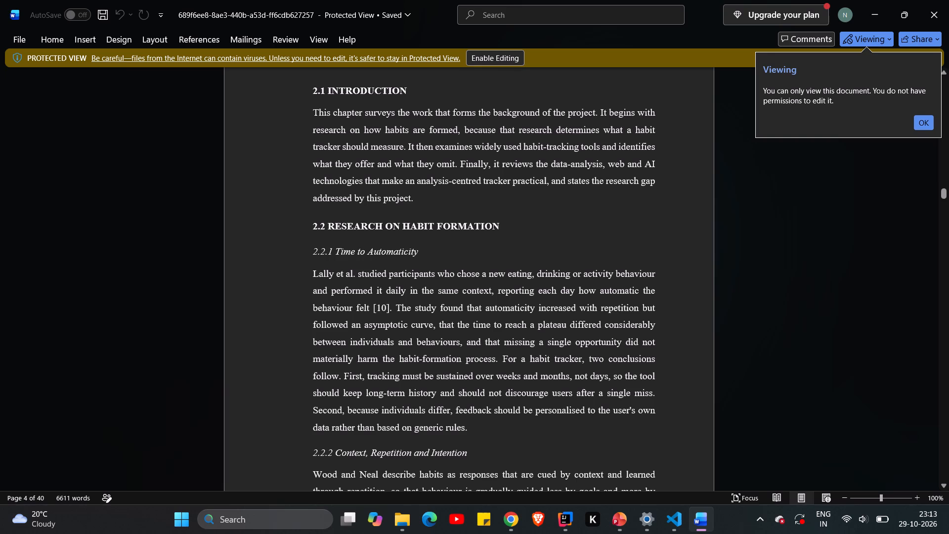
pyautogui.scroll(-4, 497, 344)
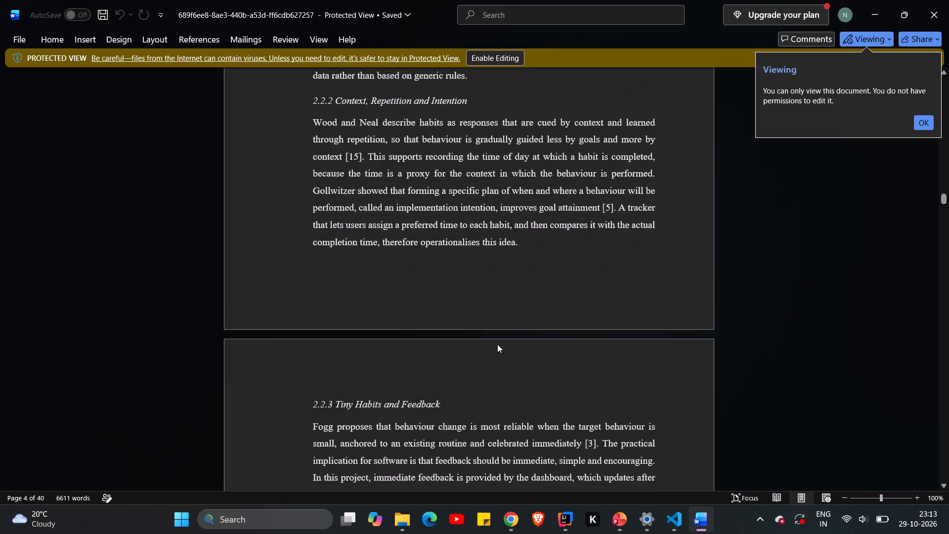
pyautogui.scroll(-5, 497, 344)
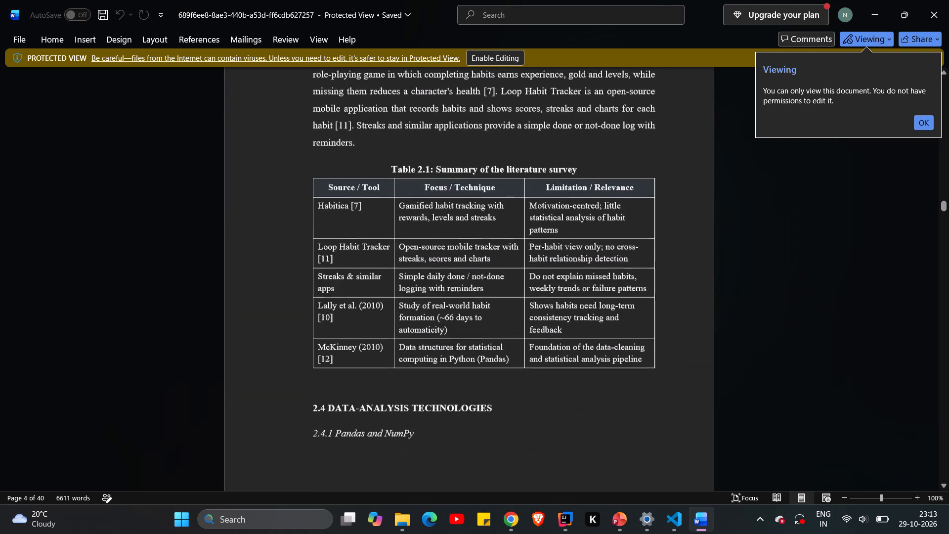
# Go back through the report to its beginning and review the cover and certificate pages.
pyautogui.scroll(20, 497, 344)
pyautogui.scroll(18, 497, 344)
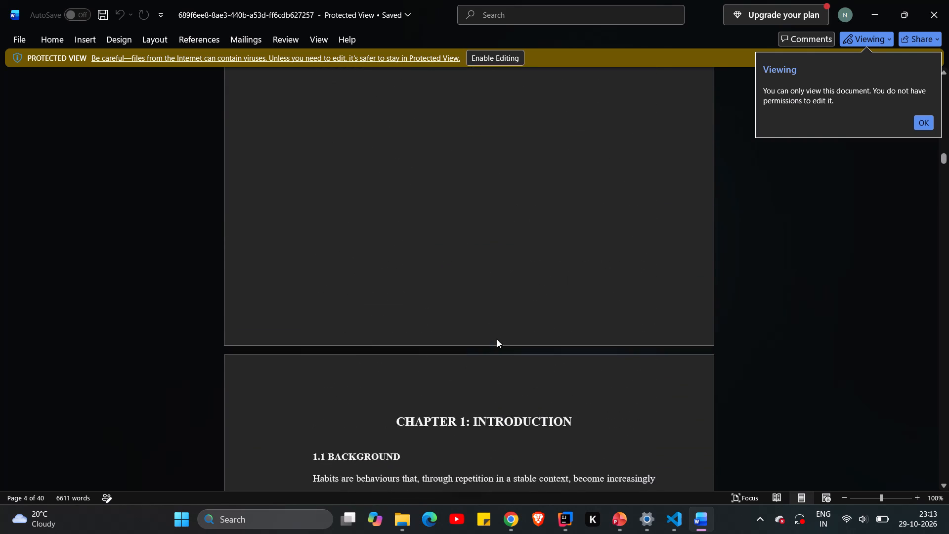
pyautogui.scroll(8, 497, 339)
pyautogui.scroll(17, 550, 299)
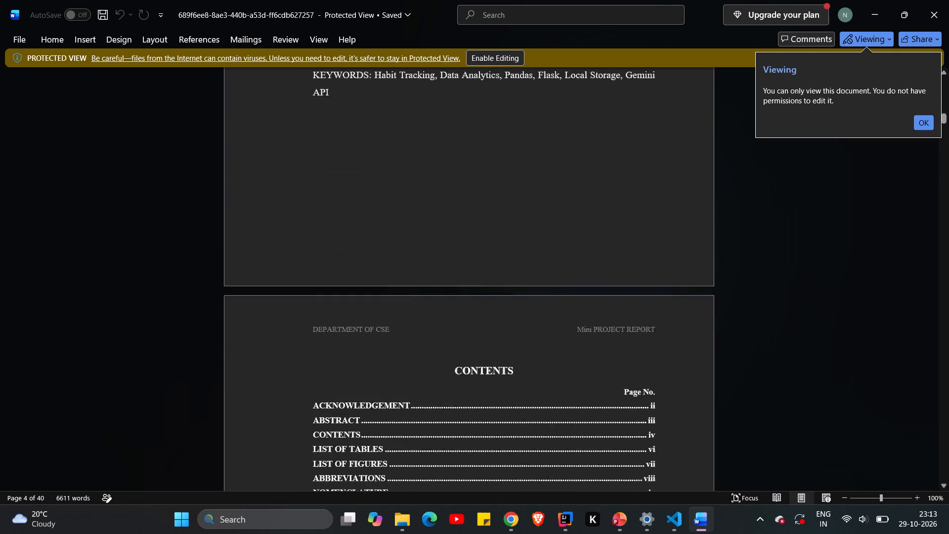
pyautogui.scroll(14, 538, 297)
pyautogui.scroll(18, 540, 292)
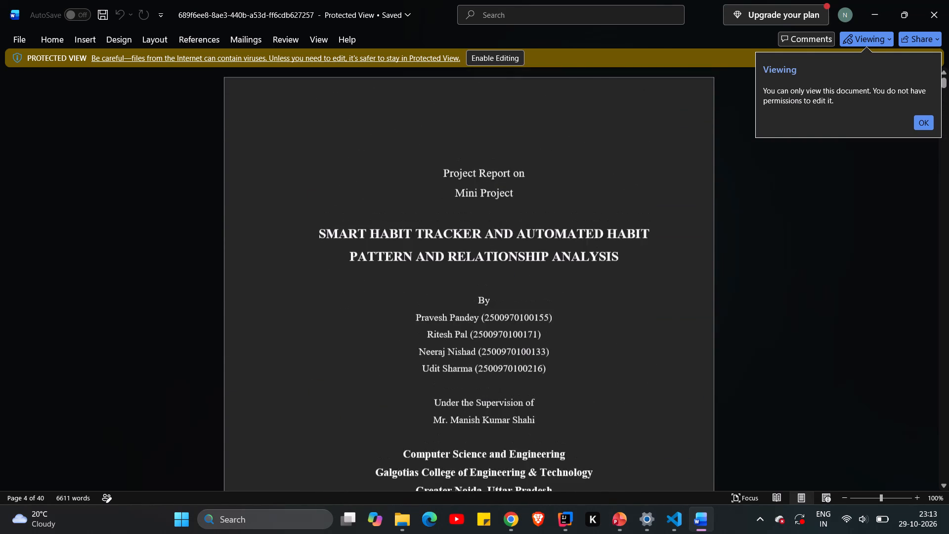
pyautogui.scroll(1, 544, 285)
pyautogui.scroll(-7, 544, 284)
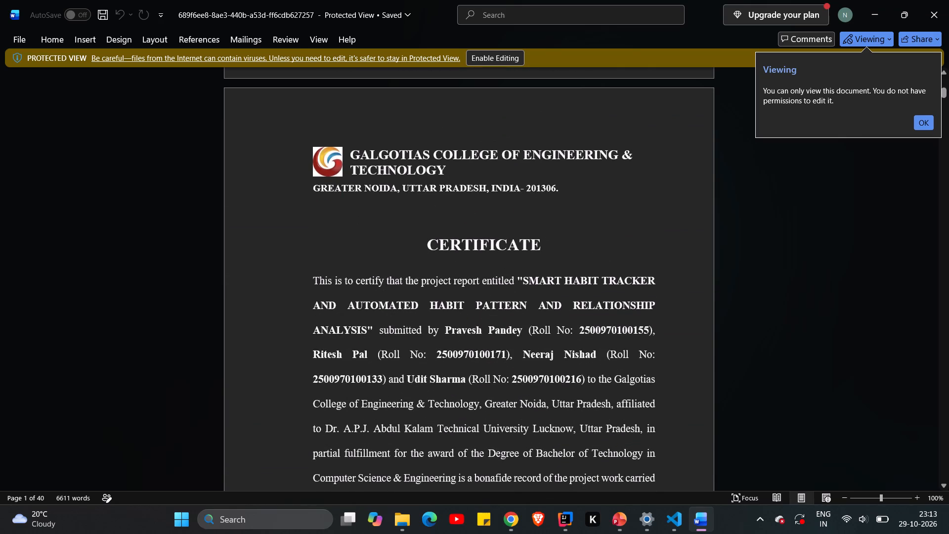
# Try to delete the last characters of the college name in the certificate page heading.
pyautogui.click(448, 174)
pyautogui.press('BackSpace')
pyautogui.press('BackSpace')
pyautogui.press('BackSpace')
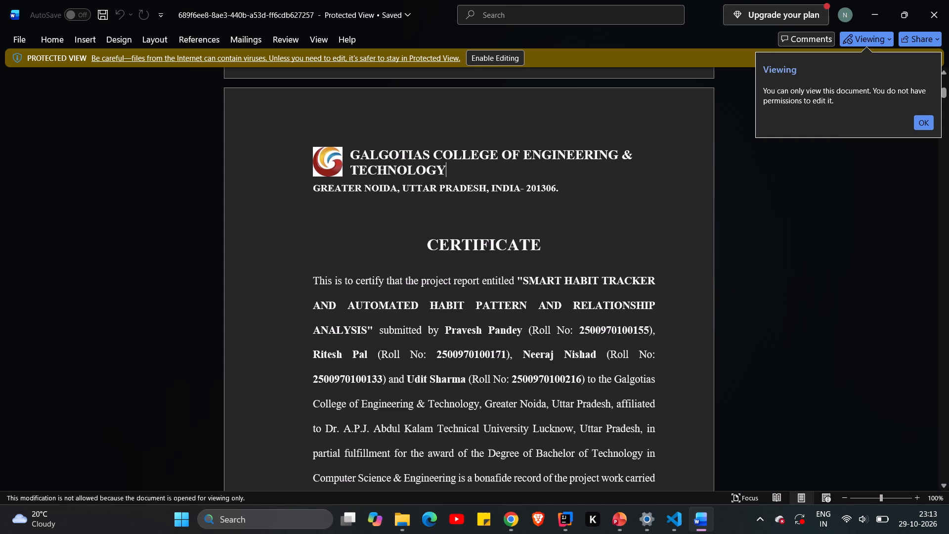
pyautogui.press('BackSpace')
# Enable editing of the protected report and retry the backward deletion.
pyautogui.click(488, 57)
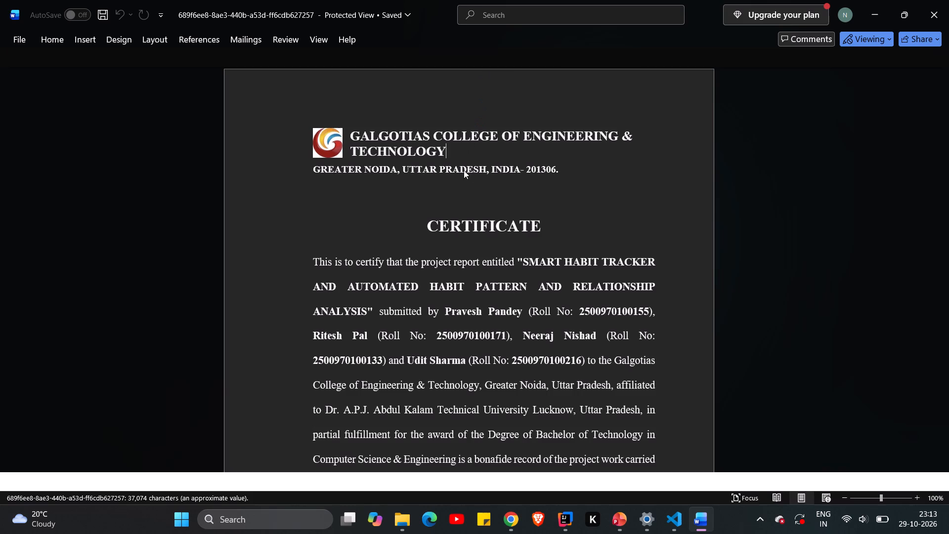
pyautogui.press('BackSpace')
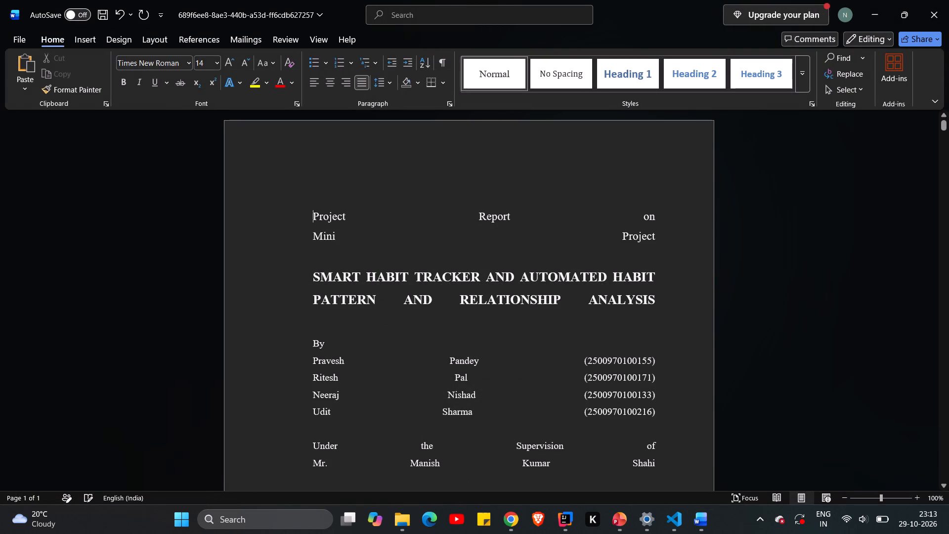
# Check the layout of the cover page and the pages following it in the editable report.
pyautogui.scroll(-6, 657, 193)
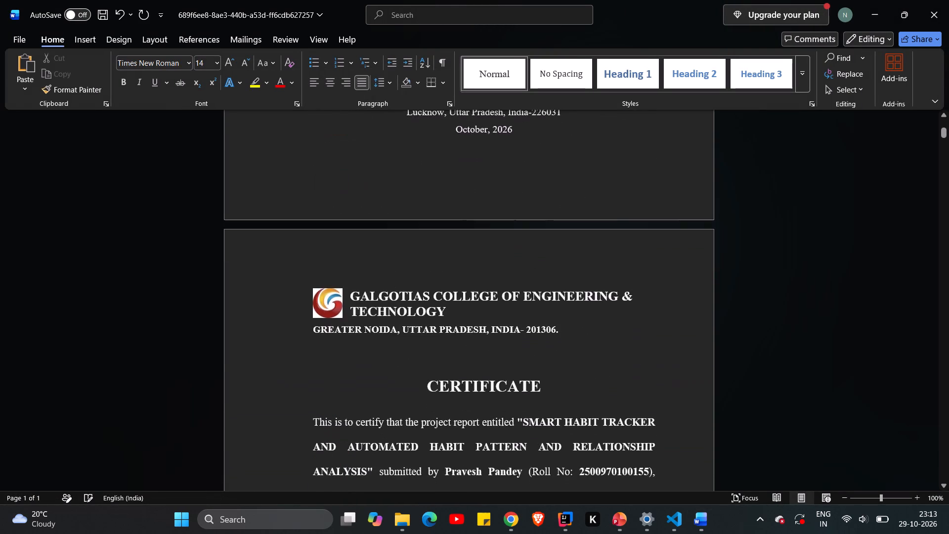
pyautogui.scroll(-3, 657, 193)
pyautogui.scroll(4, 656, 193)
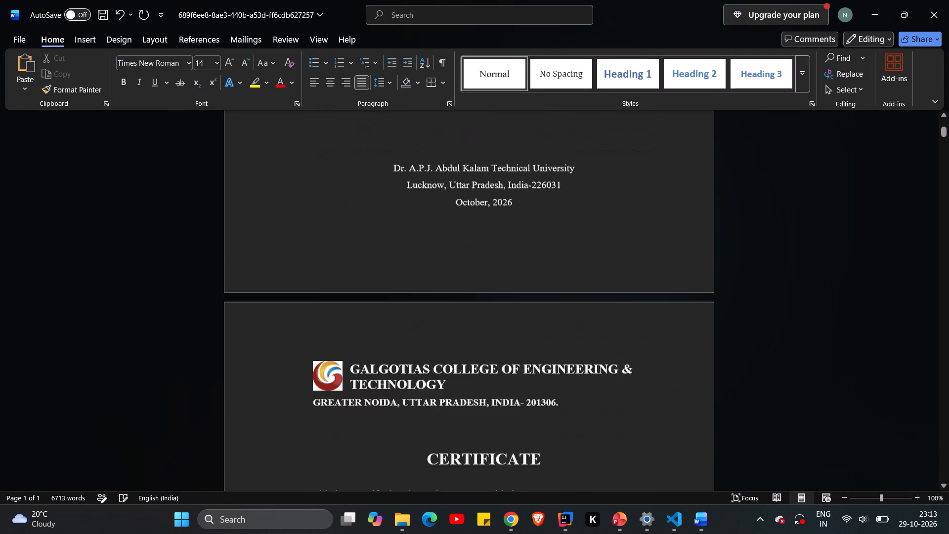
pyautogui.scroll(7, 656, 193)
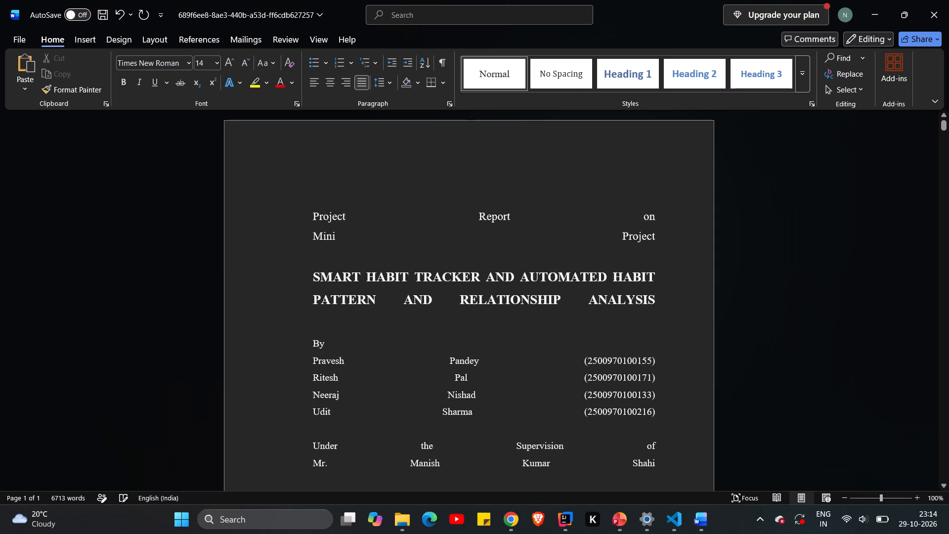
# Review the editable report from the cover page through the front matter to sections 1.4 and 1.5.
pyautogui.scroll(-15, 656, 193)
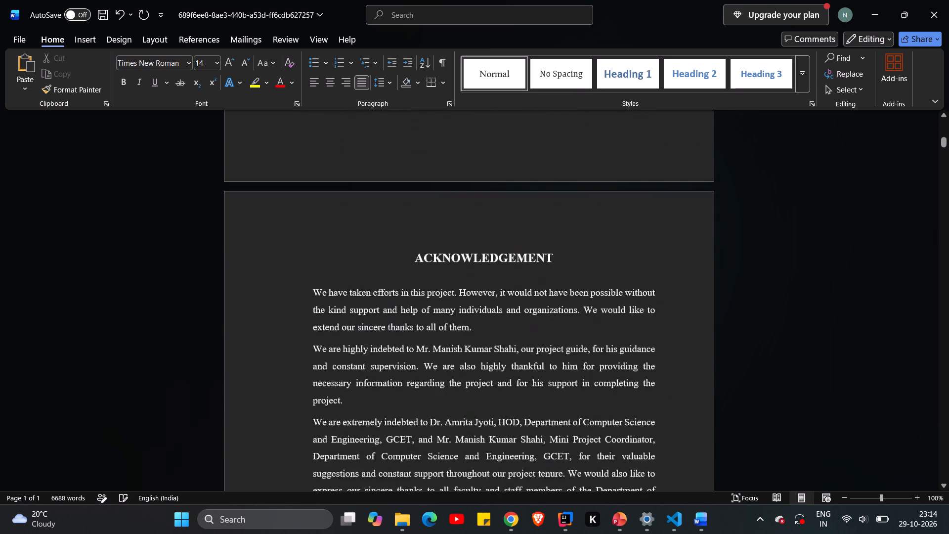
pyautogui.scroll(-12, 650, 202)
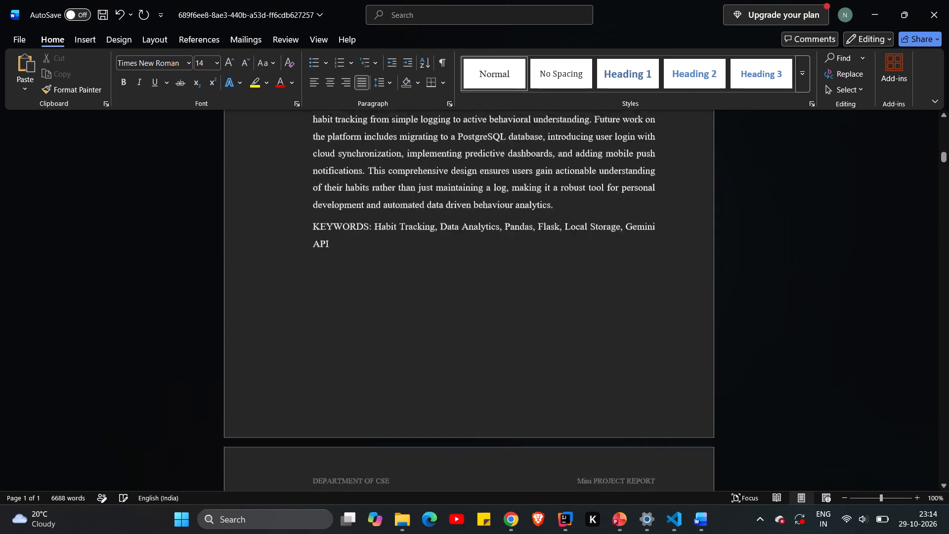
pyautogui.scroll(-18, 650, 202)
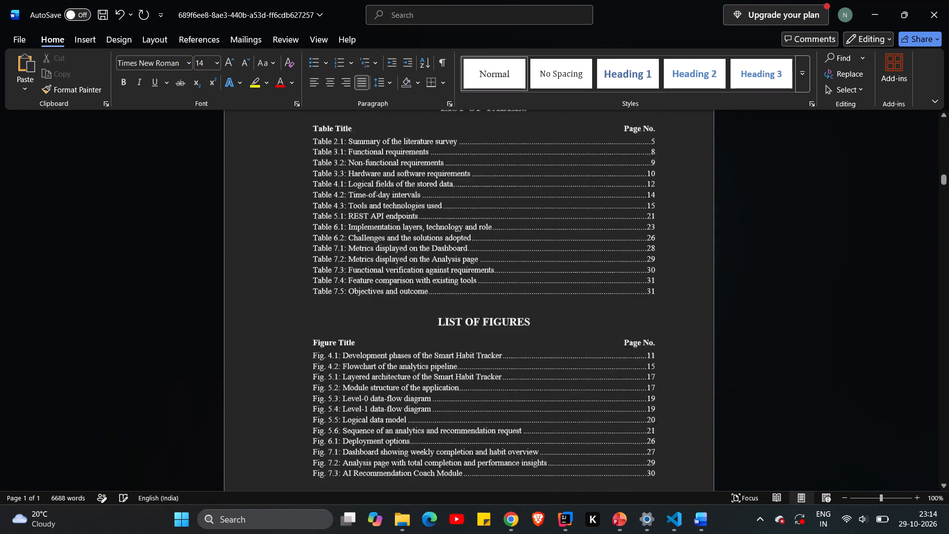
pyautogui.scroll(-19, 645, 208)
pyautogui.scroll(-6, 639, 212)
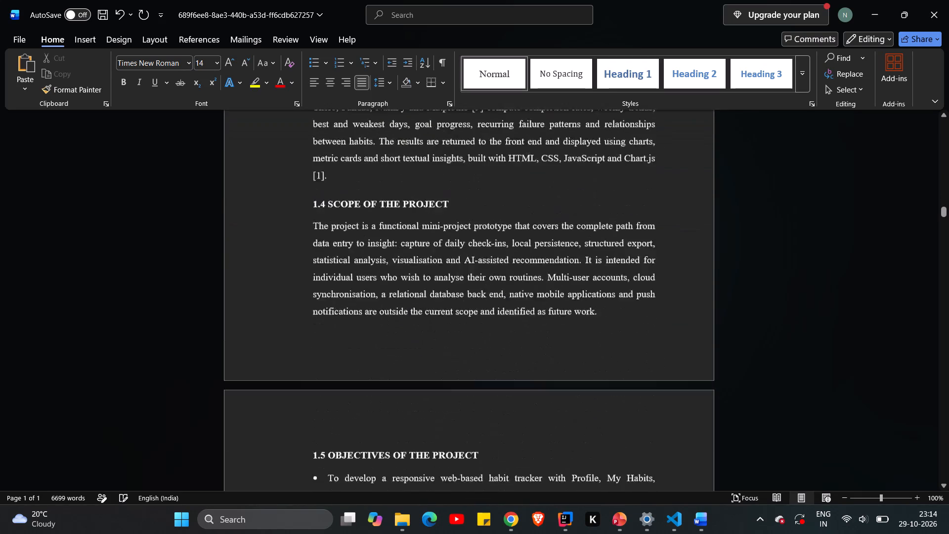
# Delete the last two letters of "TECHNOLOGY" in the college name heading on the certificate page.
pyautogui.scroll(20, 639, 212)
pyautogui.scroll(13, 639, 212)
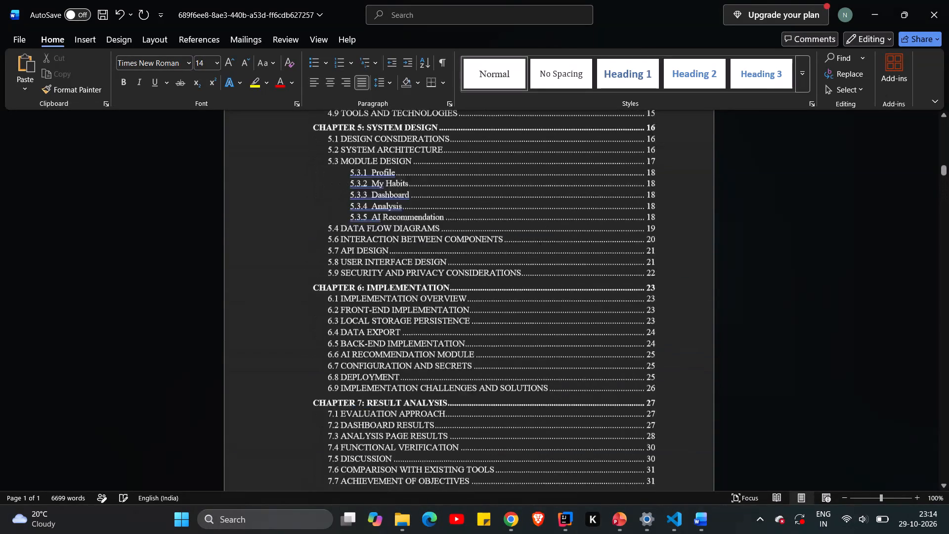
pyautogui.scroll(20, 624, 176)
pyautogui.scroll(15, 624, 176)
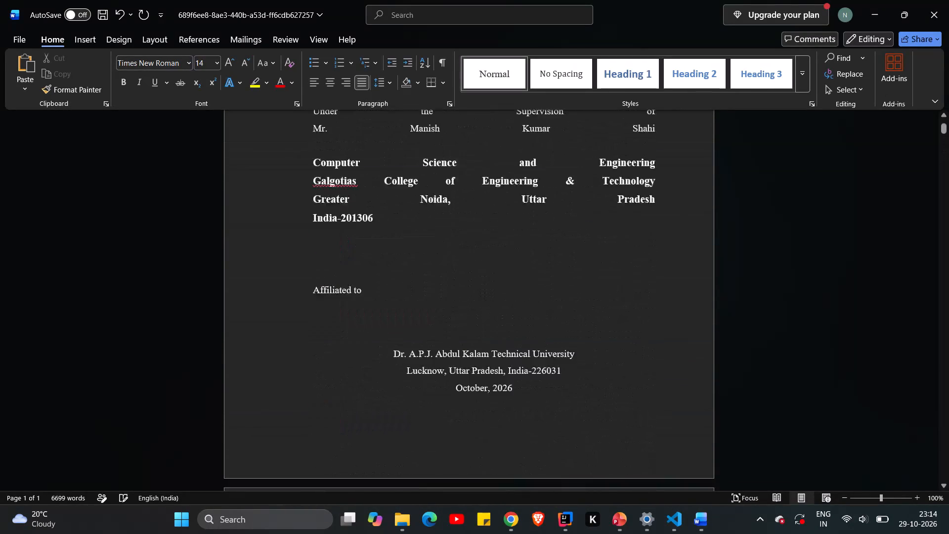
pyautogui.scroll(5, 587, 175)
pyautogui.scroll(-5, 586, 174)
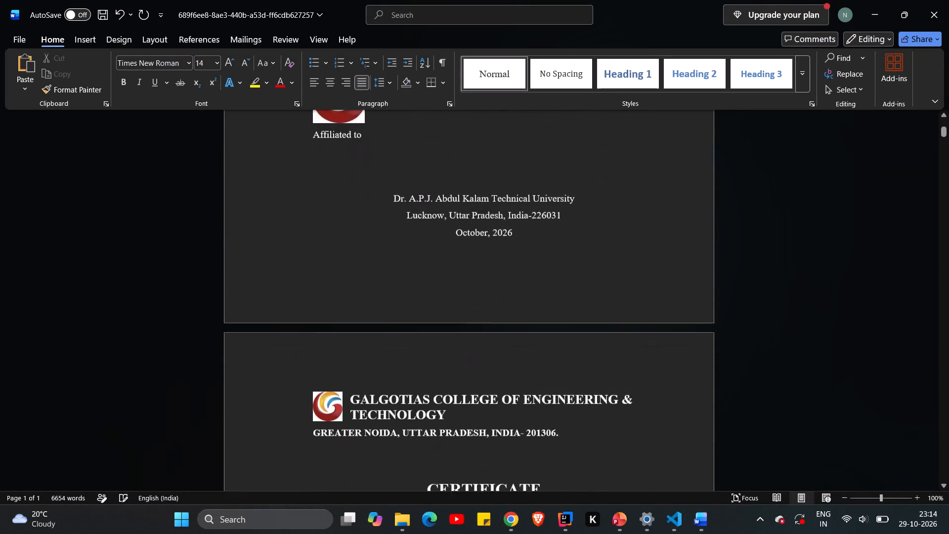
pyautogui.scroll(-2, 586, 174)
pyautogui.click(458, 215)
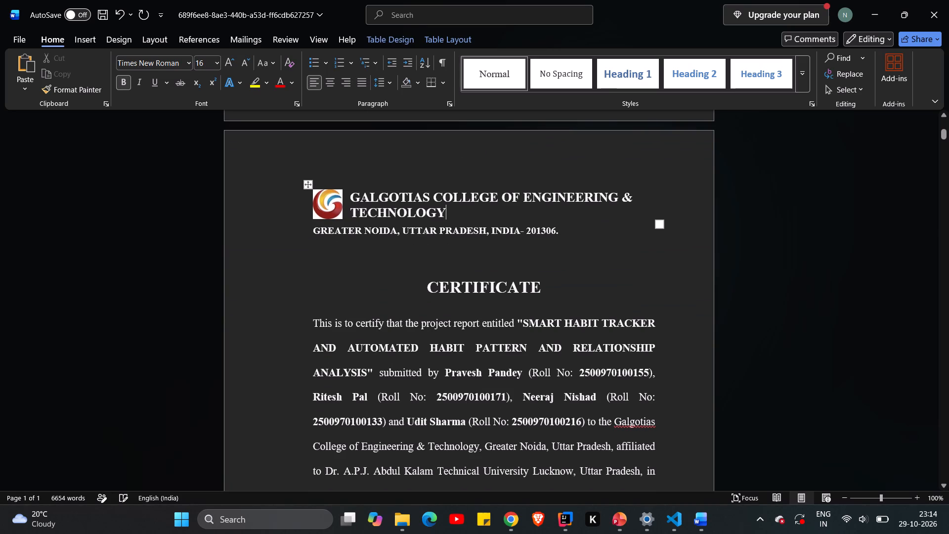
pyautogui.press('BackSpace')
pyautogui.press('BackSpace')
pyautogui.click(578, 259)
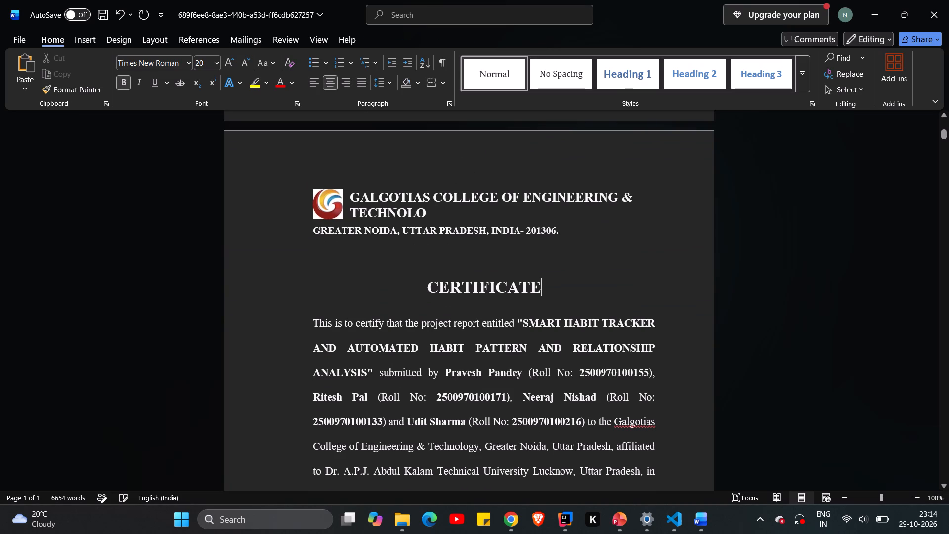
pyautogui.press('Down')
# Review the front matter from the certificate page through the abstract to the end of the table of contents.
pyautogui.scroll(-2, 704, 191)
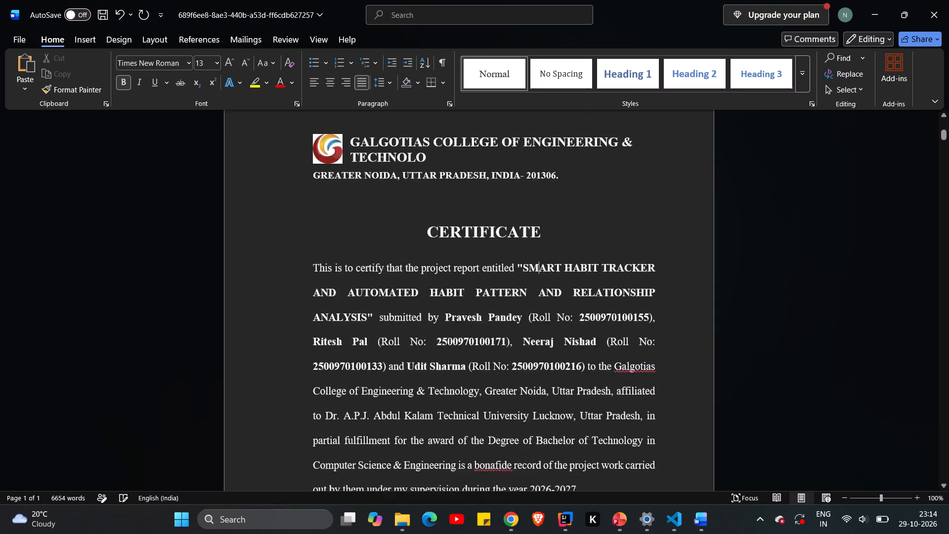
pyautogui.scroll(-11, 707, 194)
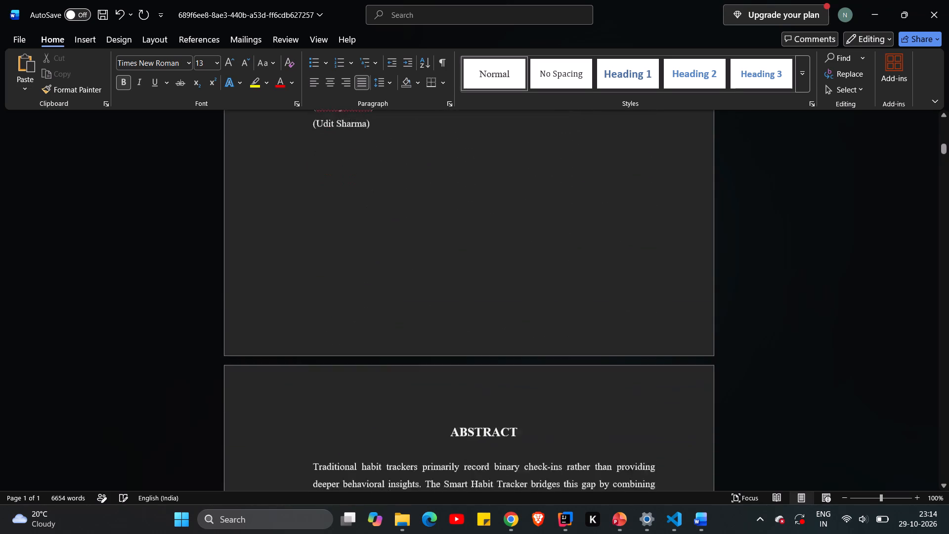
pyautogui.scroll(-10, 716, 231)
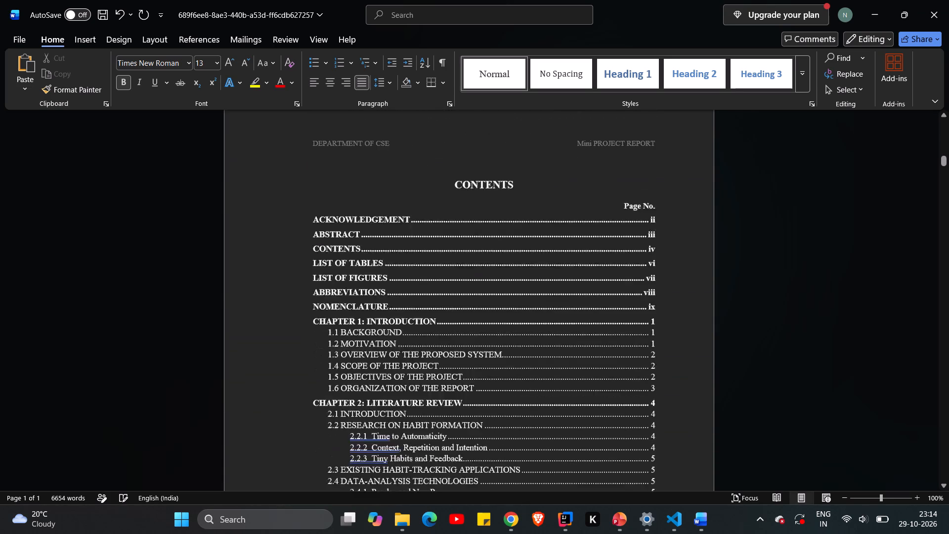
pyautogui.scroll(-11, 716, 232)
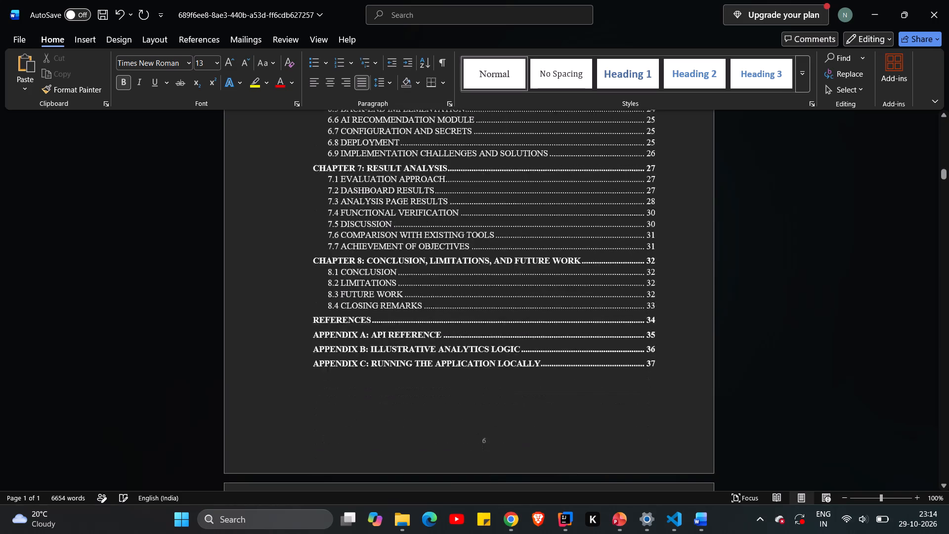
# Check the list of tables, the list of figures and the abbreviations table.
pyautogui.scroll(-3, 712, 237)
pyautogui.scroll(2, 712, 238)
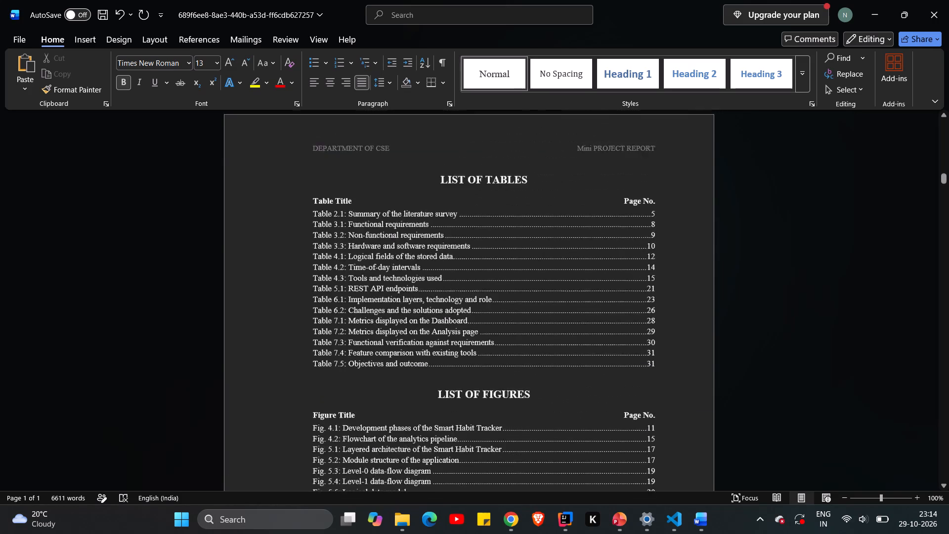
pyautogui.scroll(2, 712, 238)
pyautogui.scroll(-8, 712, 238)
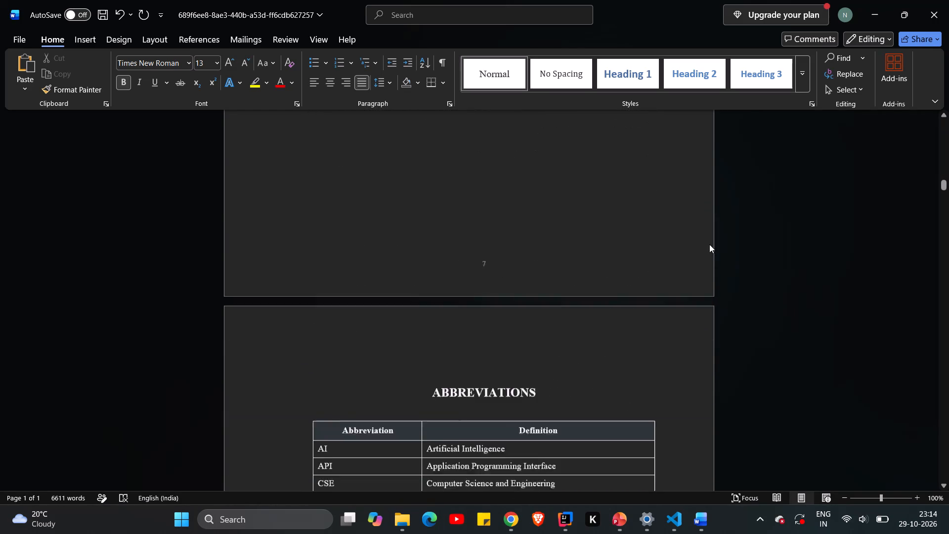
pyautogui.scroll(-3, 708, 246)
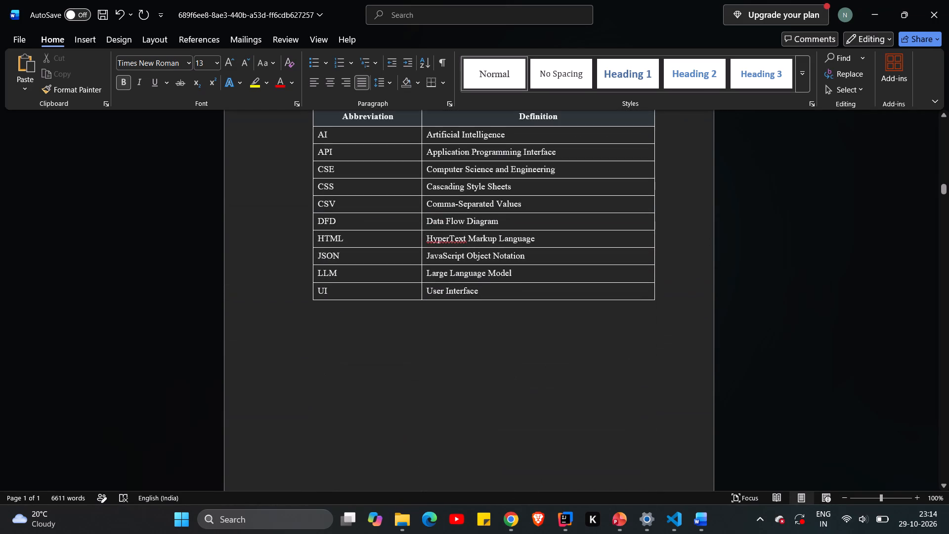
# Review Chapter 1 of the report, from 1.1 Background to 1.6 Organization of the Report.
pyautogui.scroll(-6, 707, 247)
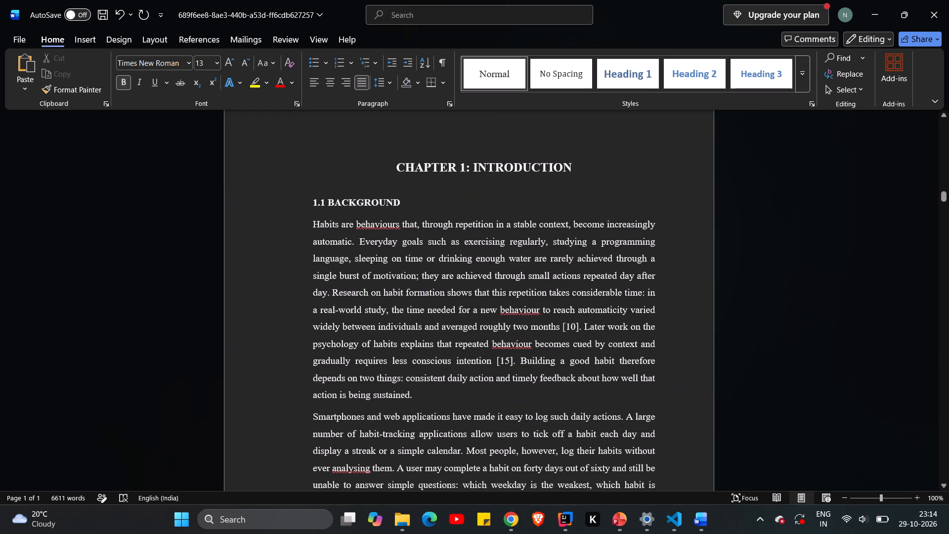
pyautogui.scroll(-7, 705, 249)
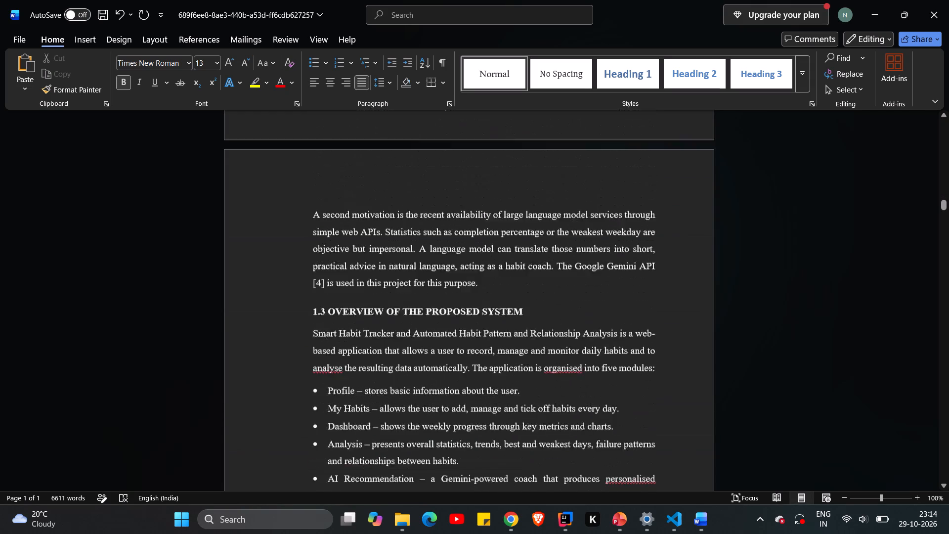
pyautogui.scroll(-8, 705, 249)
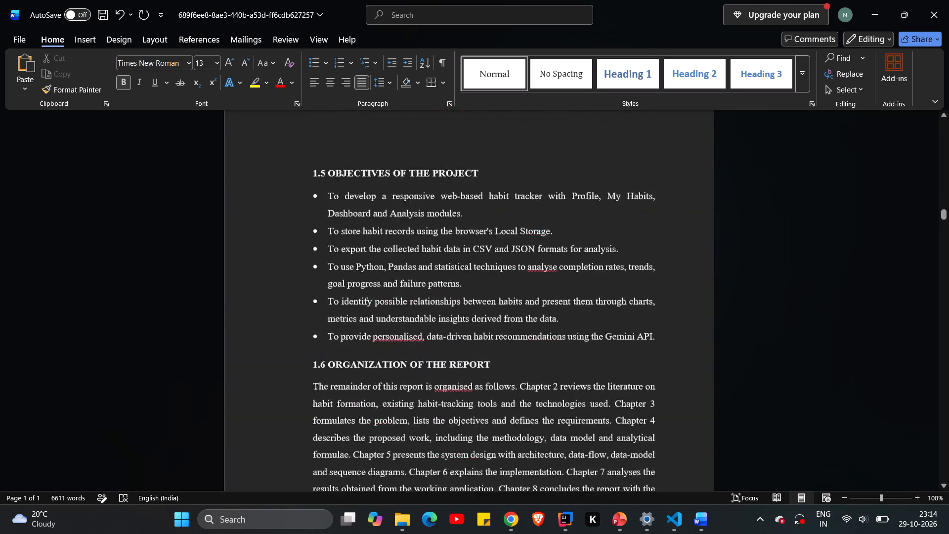
# Review the literature review chapter from the research on habit formation to section 2.7 Research Gap.
pyautogui.scroll(-8, 705, 249)
pyautogui.scroll(1, 705, 249)
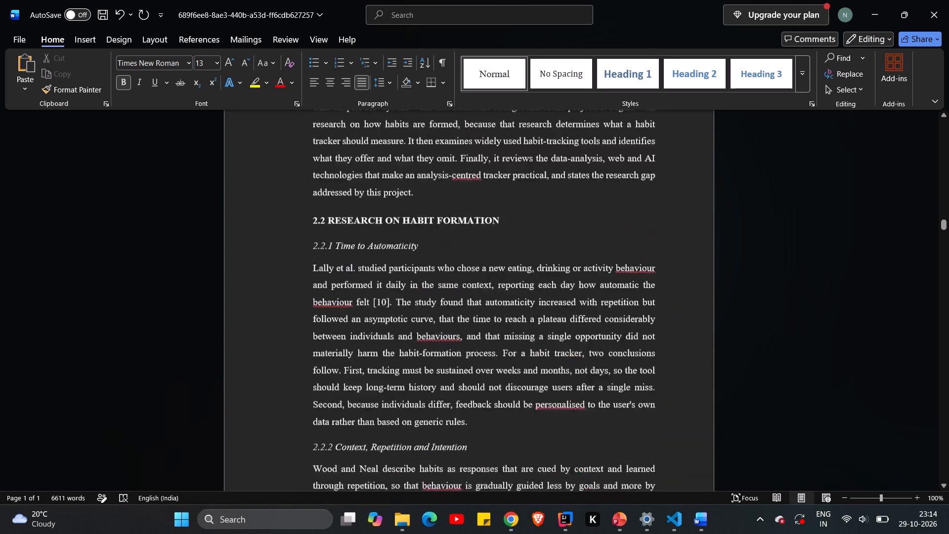
pyautogui.scroll(1, 705, 249)
pyautogui.scroll(-6, 704, 251)
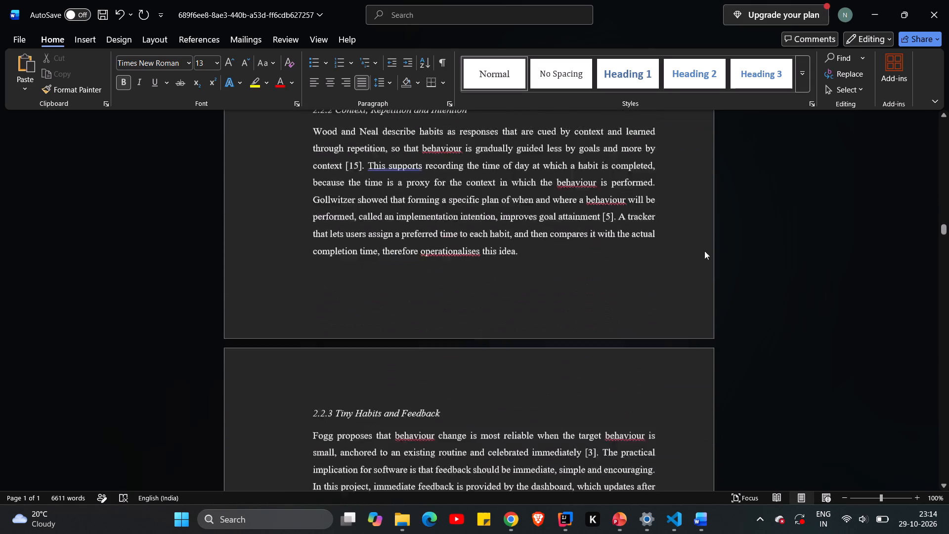
pyautogui.scroll(-7, 704, 251)
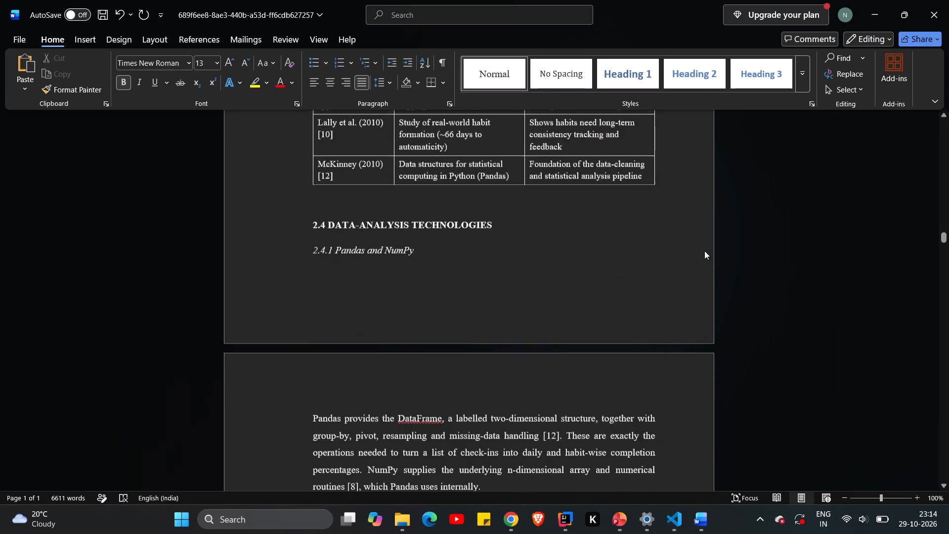
pyautogui.scroll(-3, 704, 251)
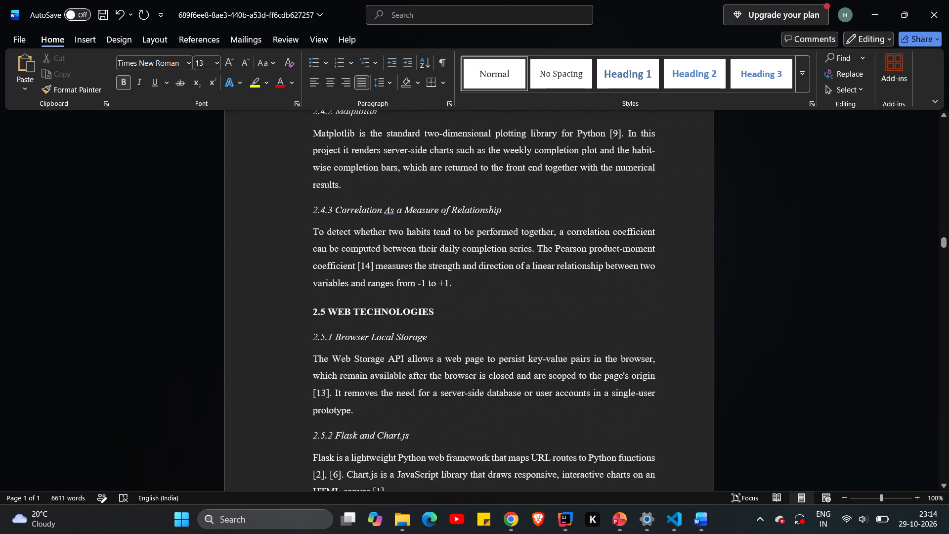
pyautogui.scroll(-4, 704, 251)
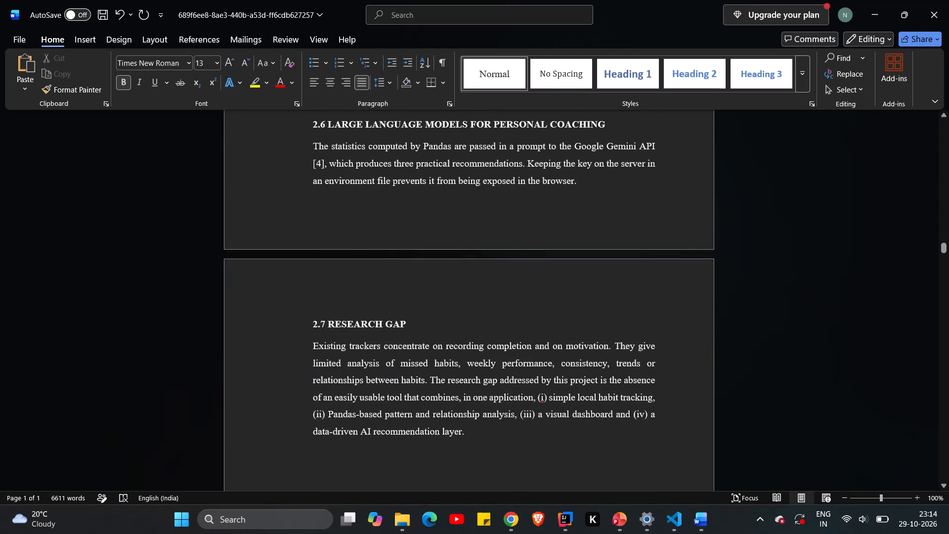
# Examine Chapter 3, including the requirement tables and section 3.7 Constraints and Assumptions.
pyautogui.scroll(-5, 703, 251)
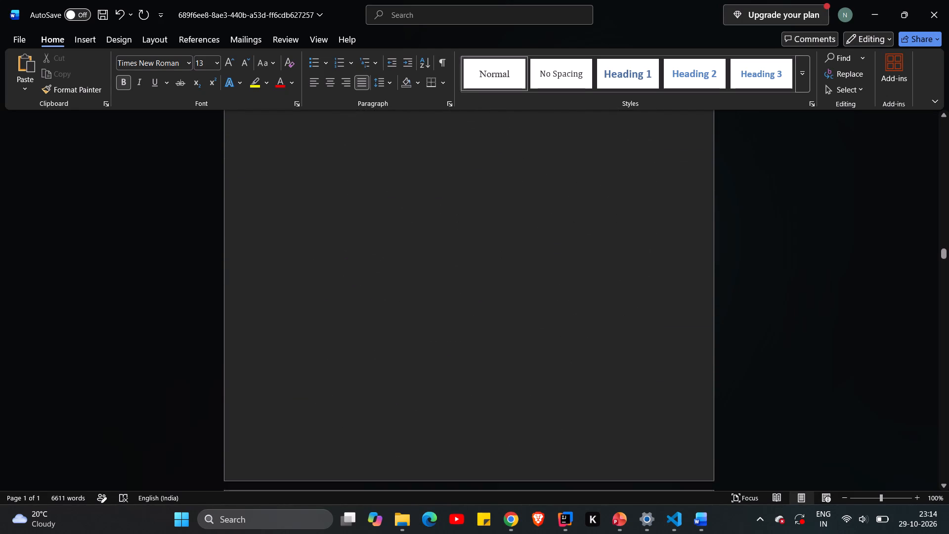
pyautogui.scroll(-7, 703, 251)
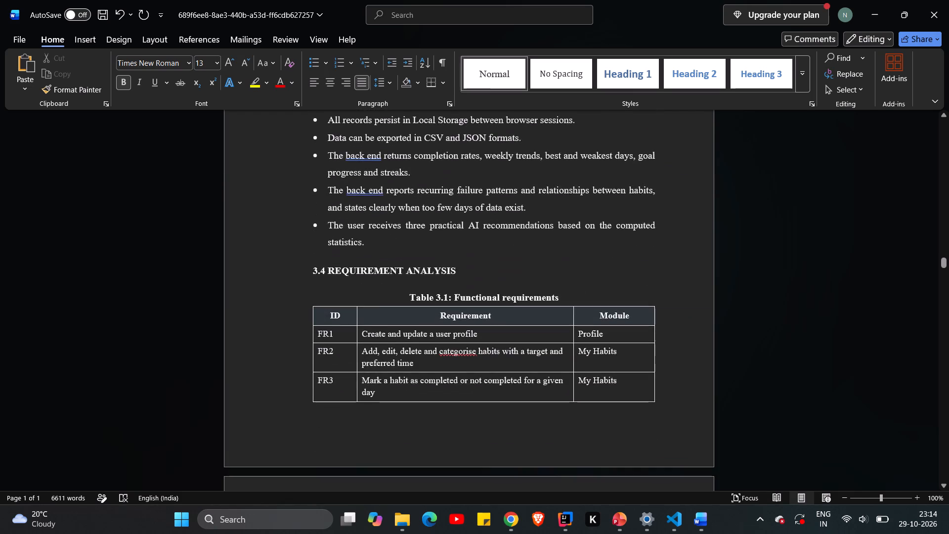
pyautogui.scroll(-11, 703, 252)
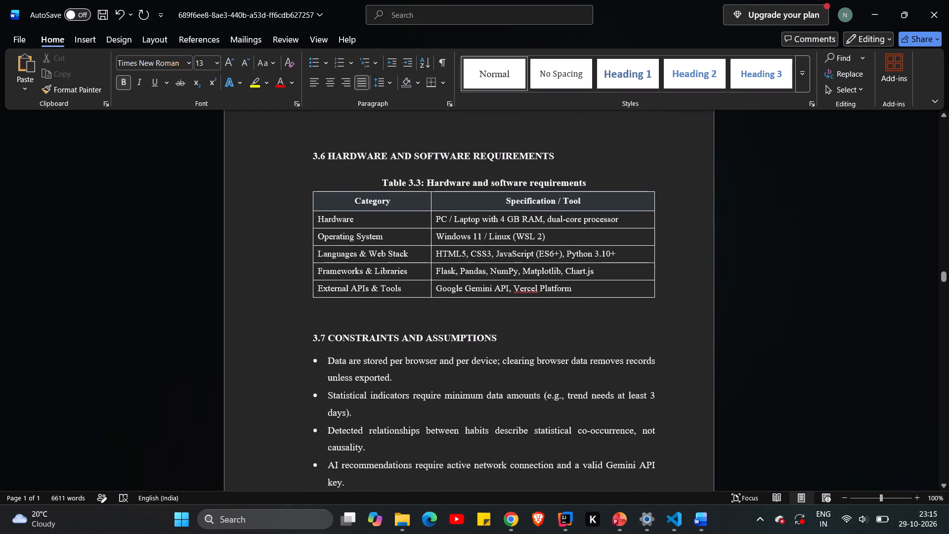
pyautogui.click(741, 223)
pyautogui.scroll(-2, 693, 247)
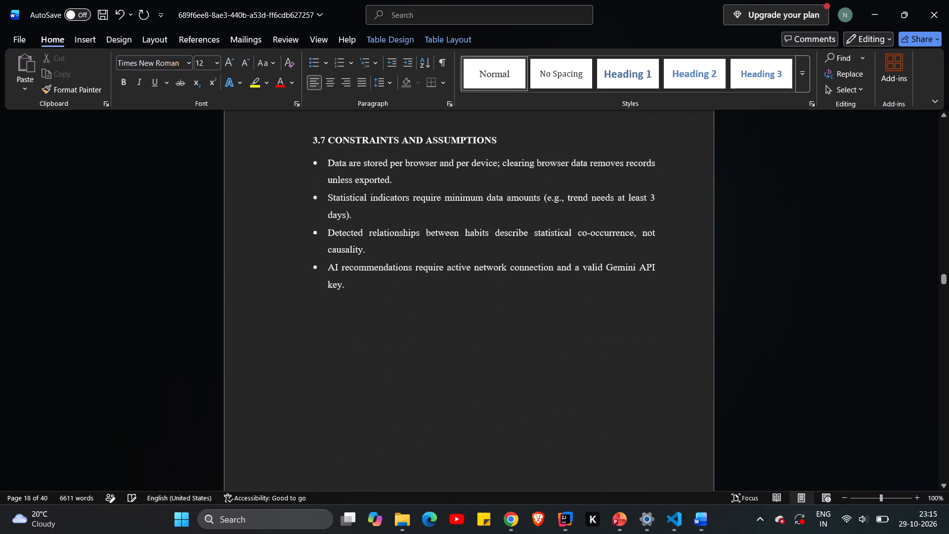
# Examine Chapter 4's methodology figure, the stored data table split across pages, and the analytical formulation section.
pyautogui.scroll(-7, 693, 247)
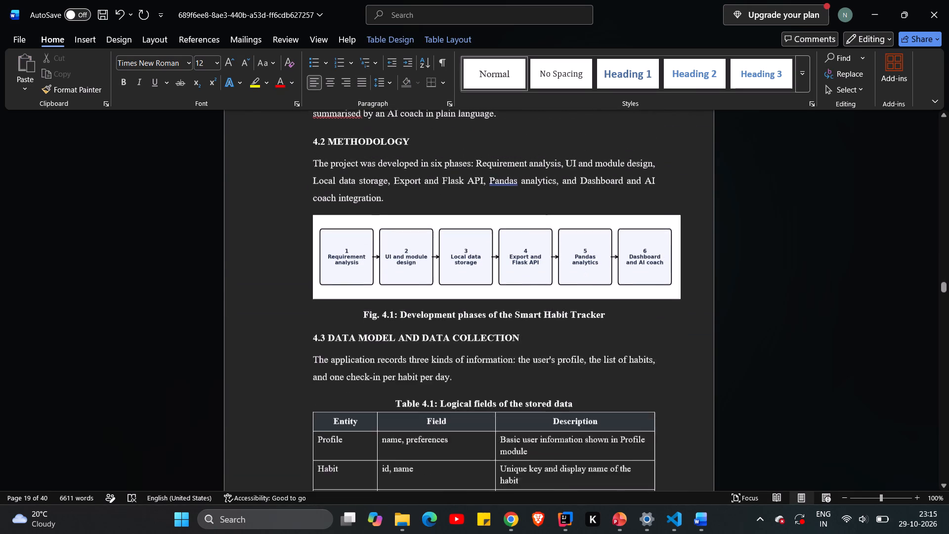
pyautogui.scroll(-7, 693, 247)
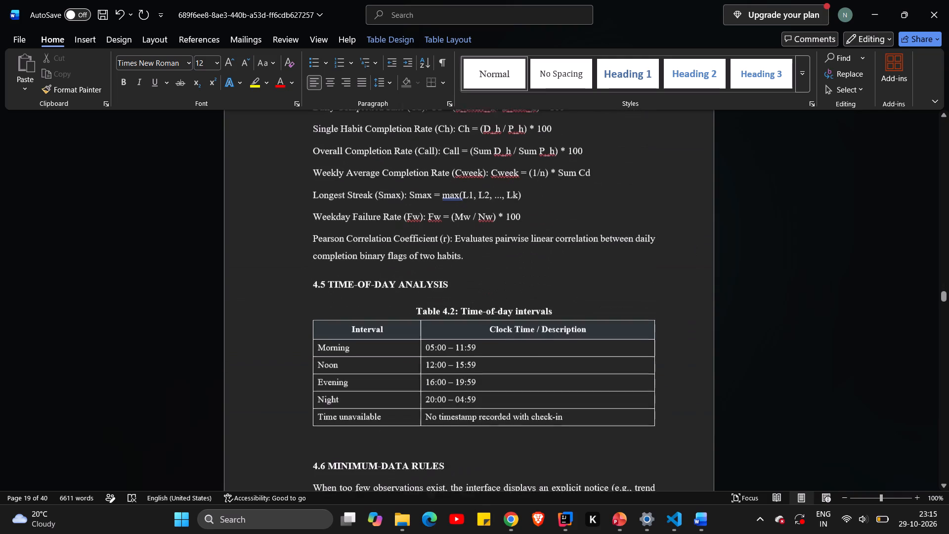
pyautogui.scroll(-1, 693, 249)
pyautogui.scroll(3, 693, 249)
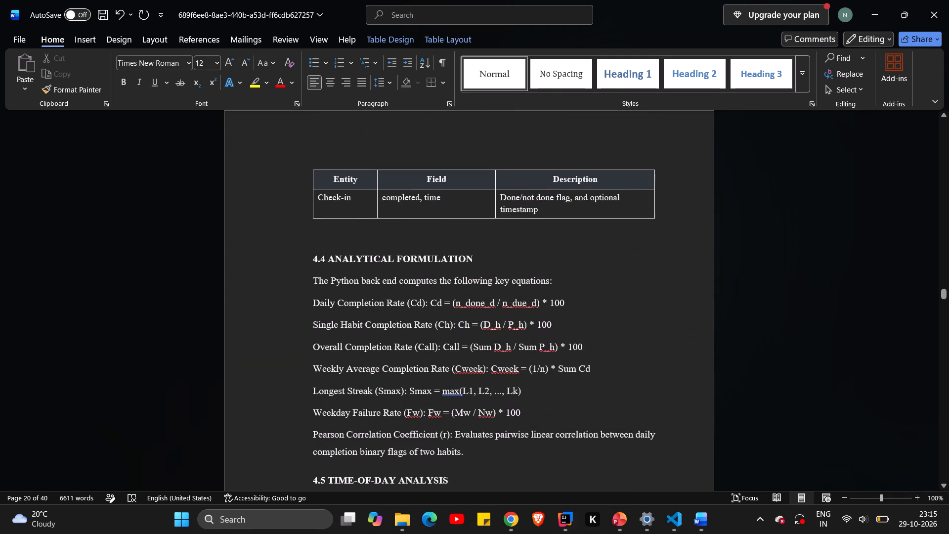
pyautogui.scroll(1, 693, 249)
pyautogui.scroll(-1, 693, 249)
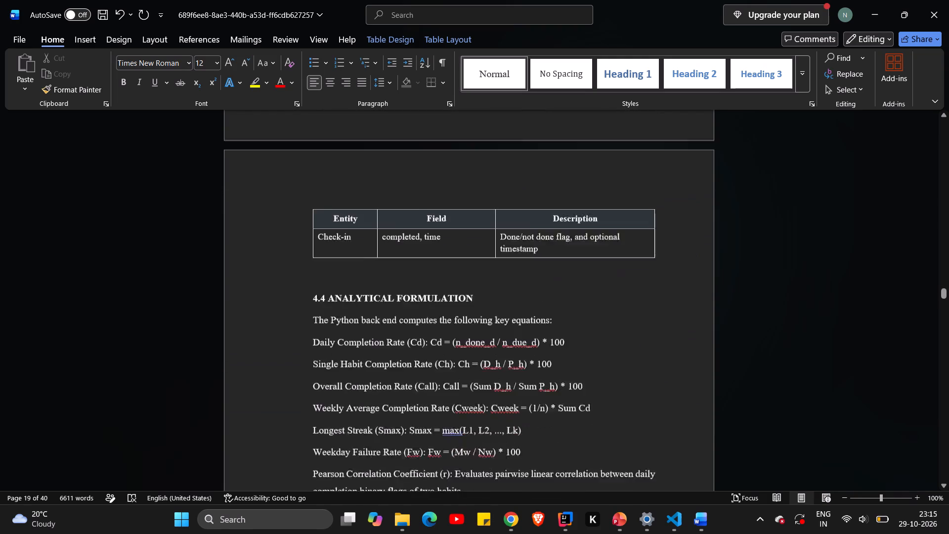
# Examine sections 4.4 to 4.6, including the analytical equations, the time-of-day intervals table and the minimum-data rules.
pyautogui.rightClick(693, 249)
pyautogui.doubleClick(666, 274)
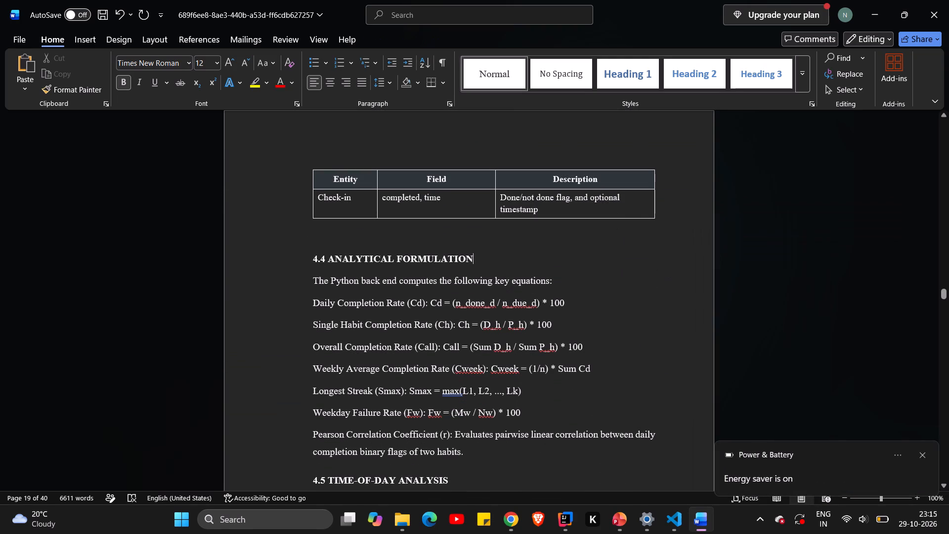
pyautogui.click(783, 211)
pyautogui.scroll(-1, 697, 293)
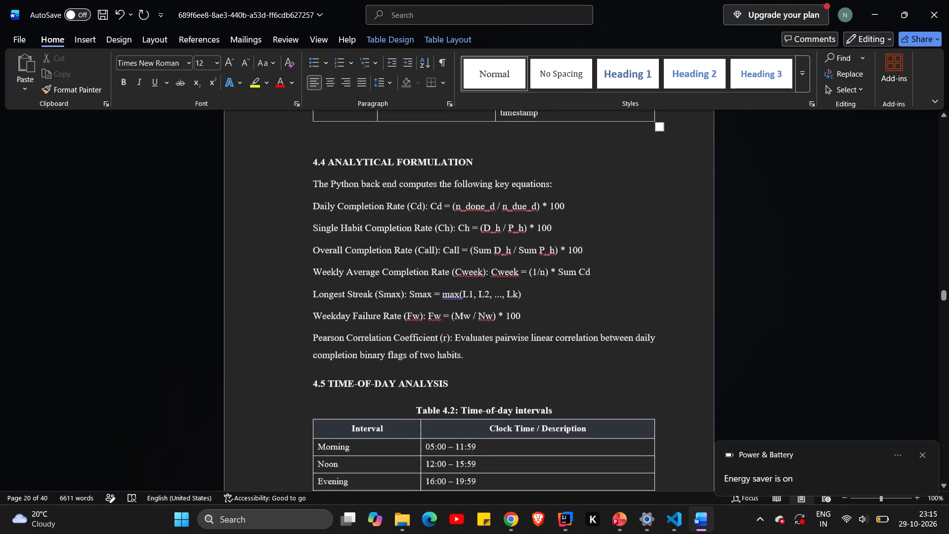
pyautogui.scroll(-2, 697, 293)
pyautogui.click(683, 255)
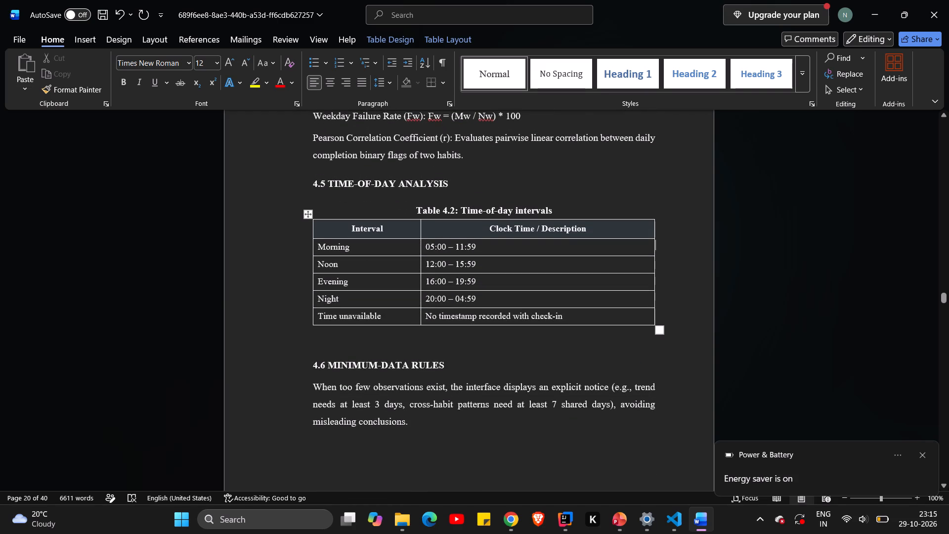
pyautogui.click(777, 220)
pyautogui.scroll(-1, 697, 315)
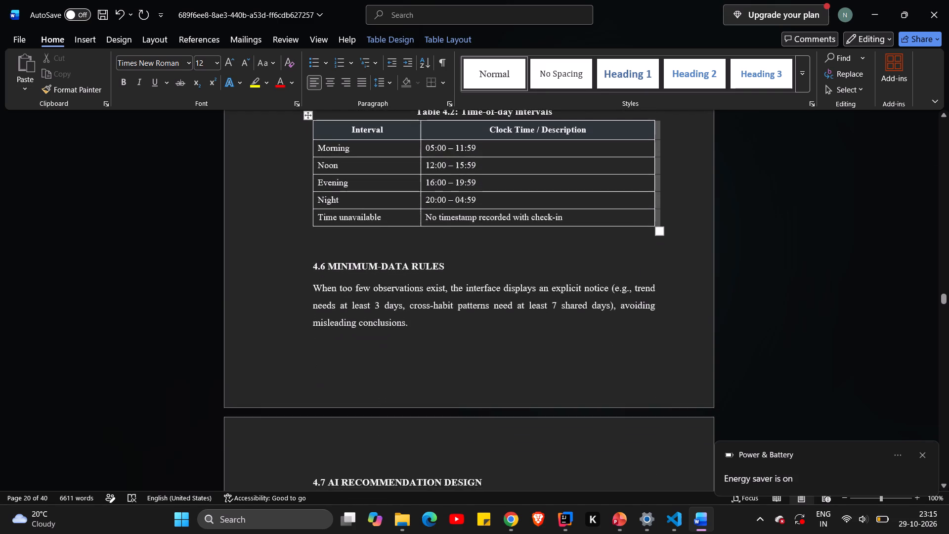
# Review sections 4.7 to 4.9, covering the AI recommendation design, the processing pipeline with its flowchart, and the tools table.
pyautogui.scroll(-3, 697, 315)
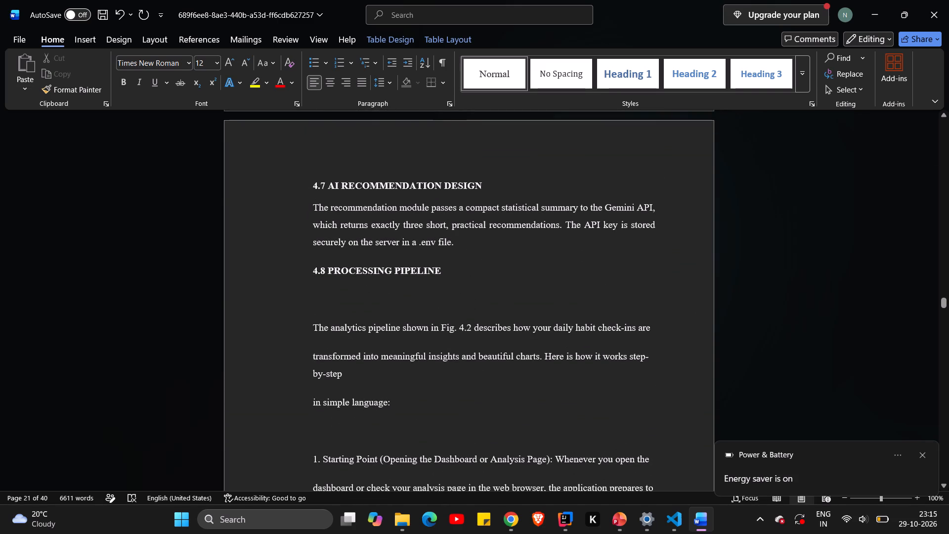
pyautogui.scroll(-7, 653, 305)
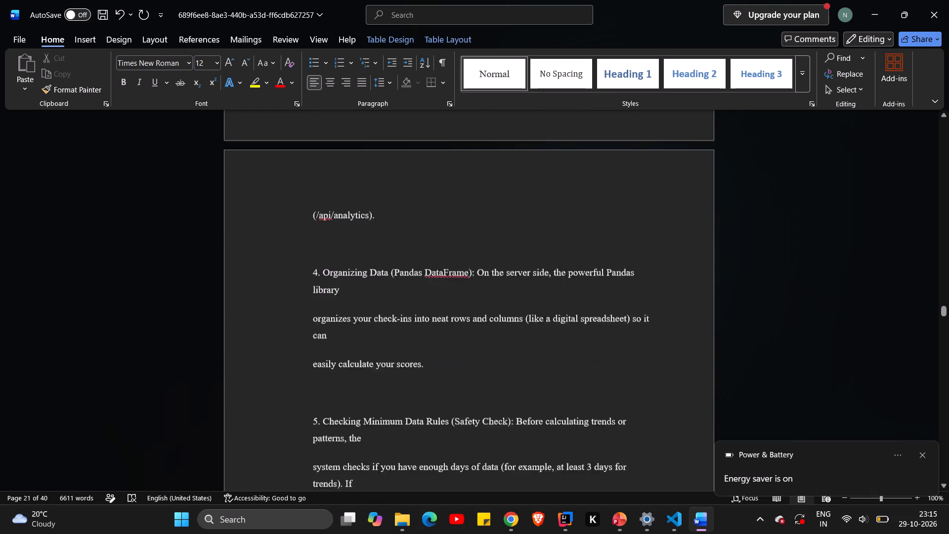
pyautogui.scroll(-7, 653, 305)
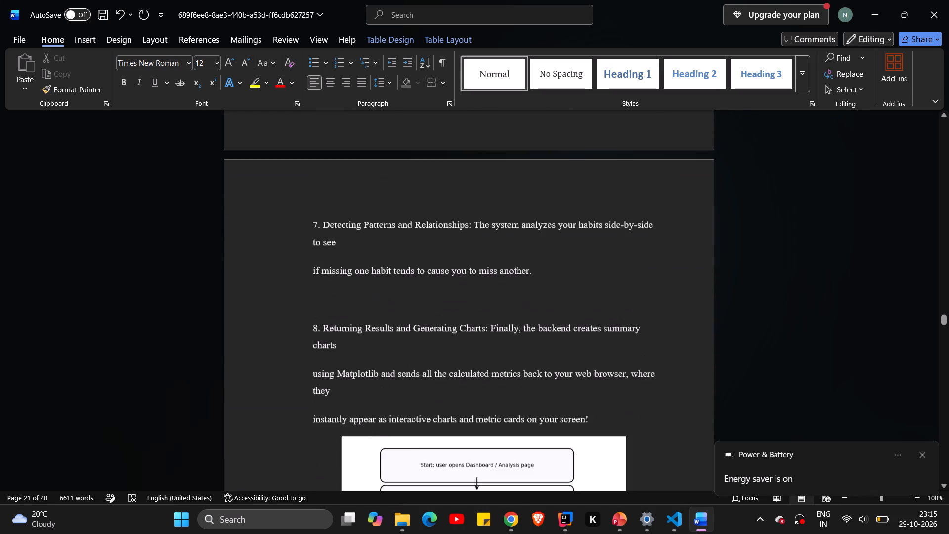
pyautogui.scroll(-6, 653, 305)
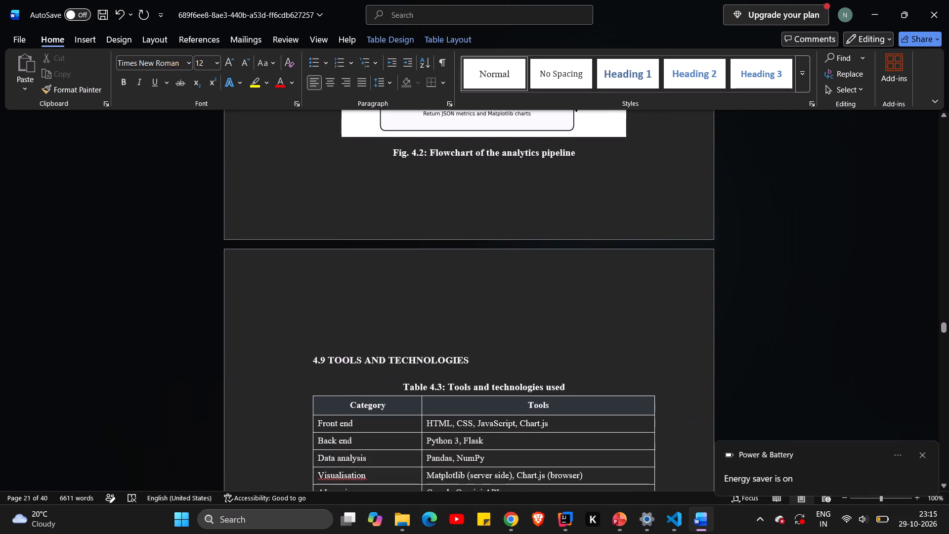
pyautogui.scroll(-4, 653, 305)
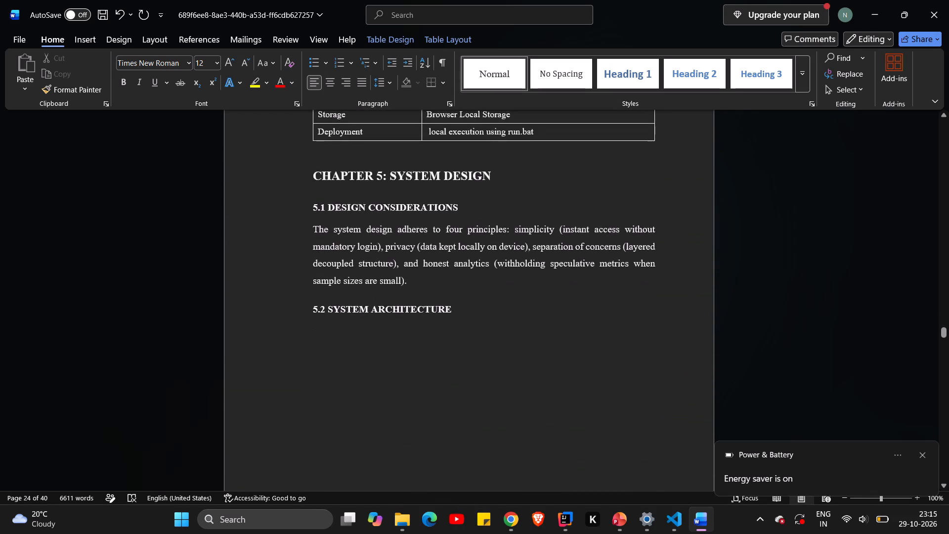
# Examine Chapter 5 from the system architecture figure through the module design descriptions to the Level-0 and Level-1 data-flow diagrams.
pyautogui.scroll(-6, 652, 305)
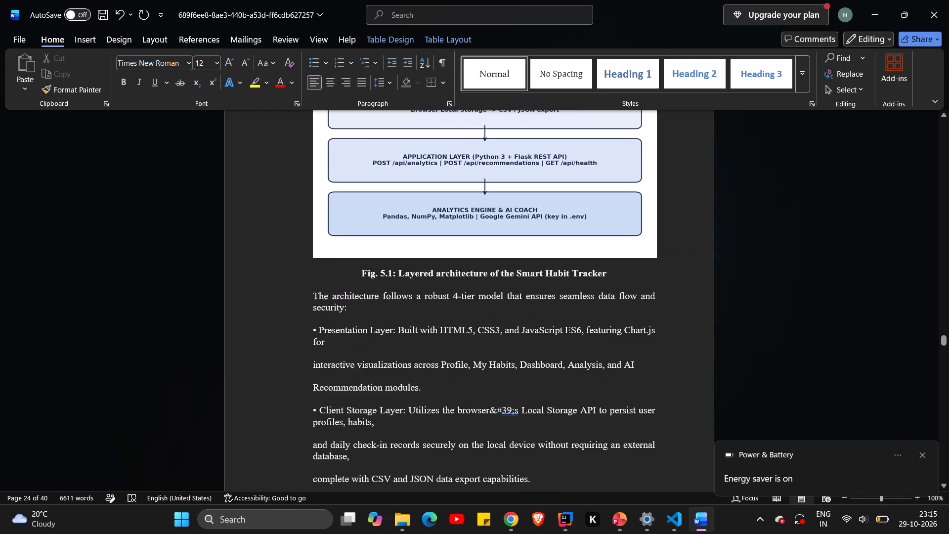
pyautogui.scroll(-6, 652, 305)
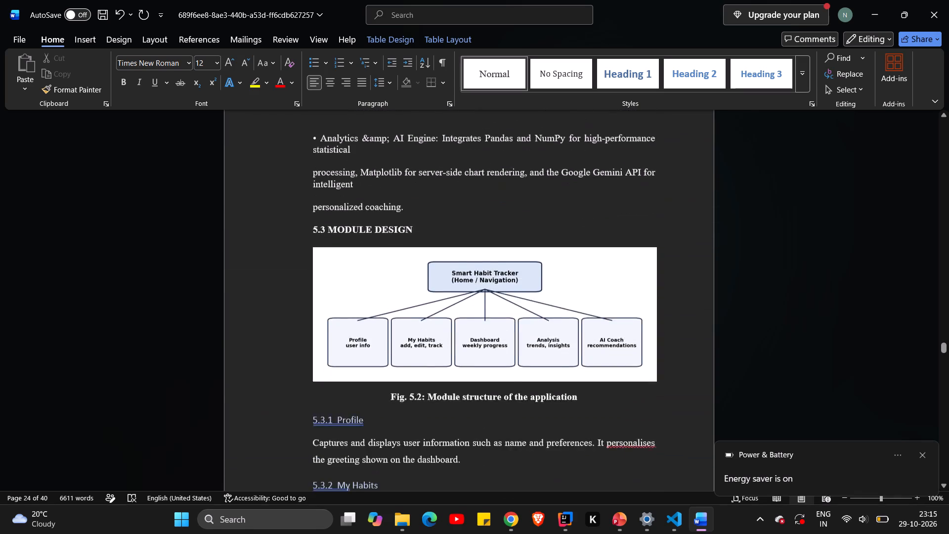
pyautogui.scroll(-7, 646, 308)
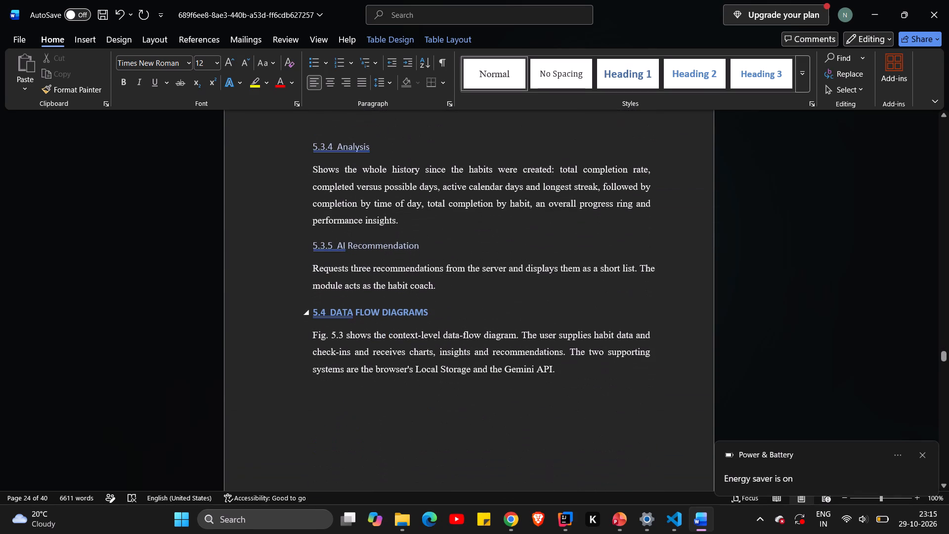
pyautogui.scroll(-6, 646, 308)
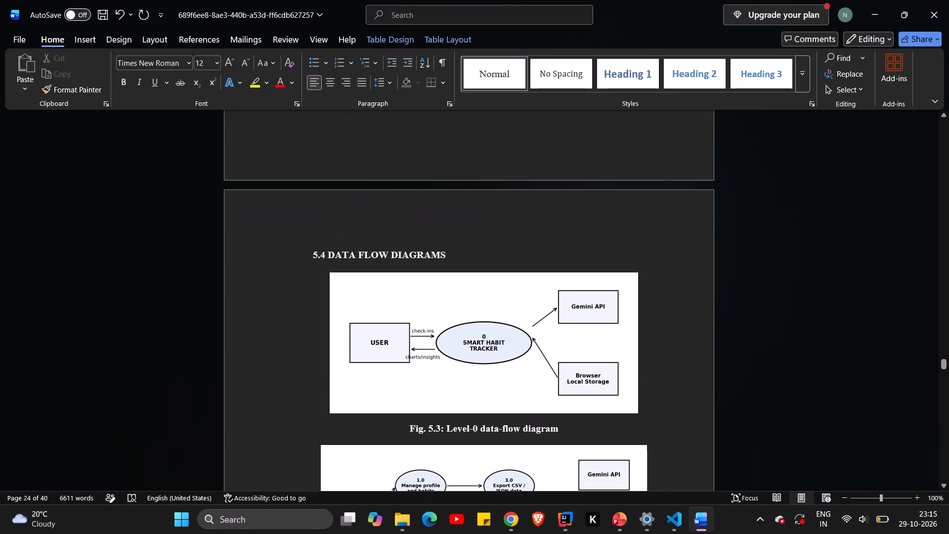
pyautogui.scroll(-1, 646, 308)
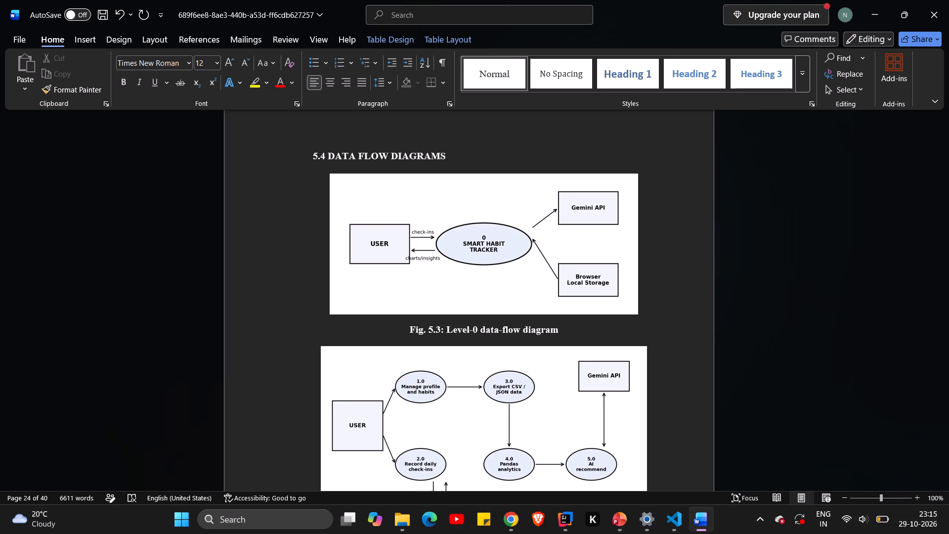
pyautogui.scroll(-1, 652, 271)
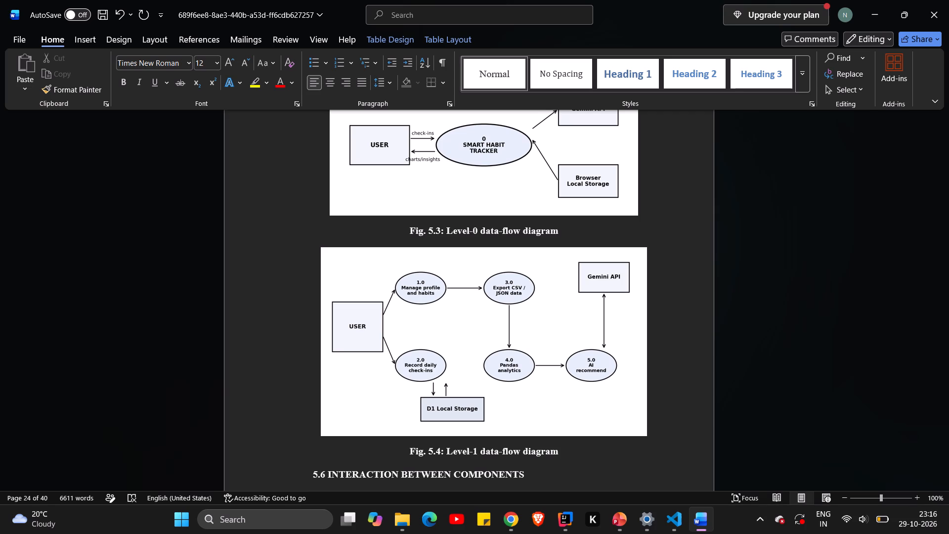
pyautogui.scroll(13, 423, 411)
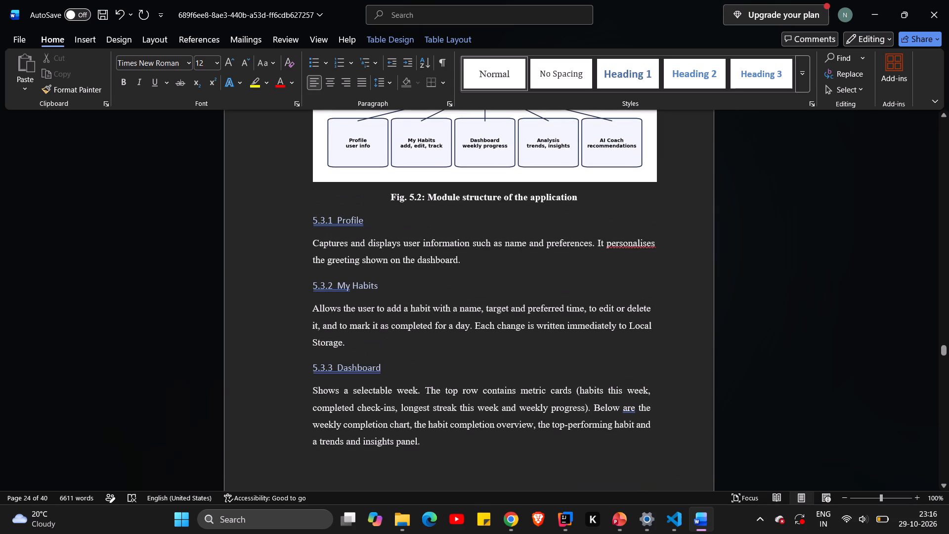
# Return to the start of the report and recheck the cover page's text alignment, logo and university details.
pyautogui.moveTo(945, 346); pyautogui.dragTo(944, 18)
pyautogui.scroll(2, 769, 245)
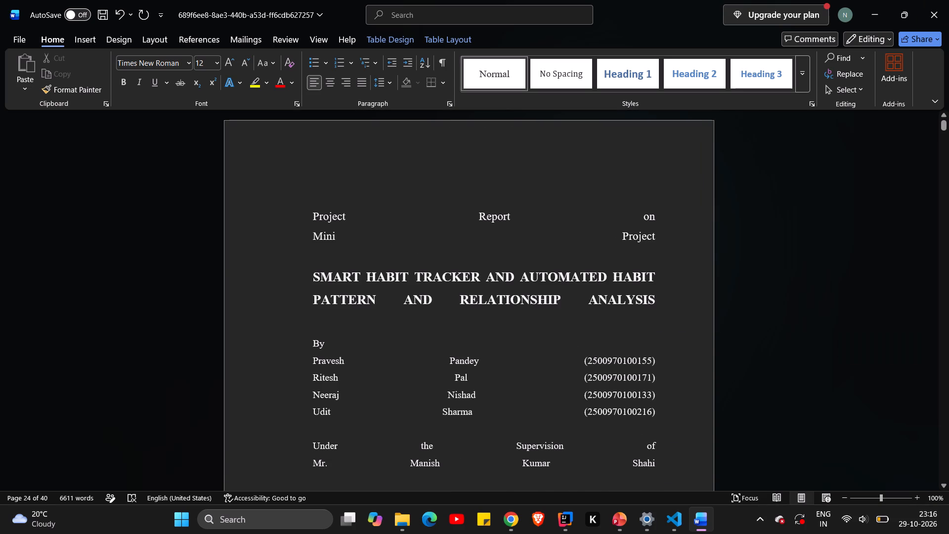
pyautogui.scroll(-1, 769, 243)
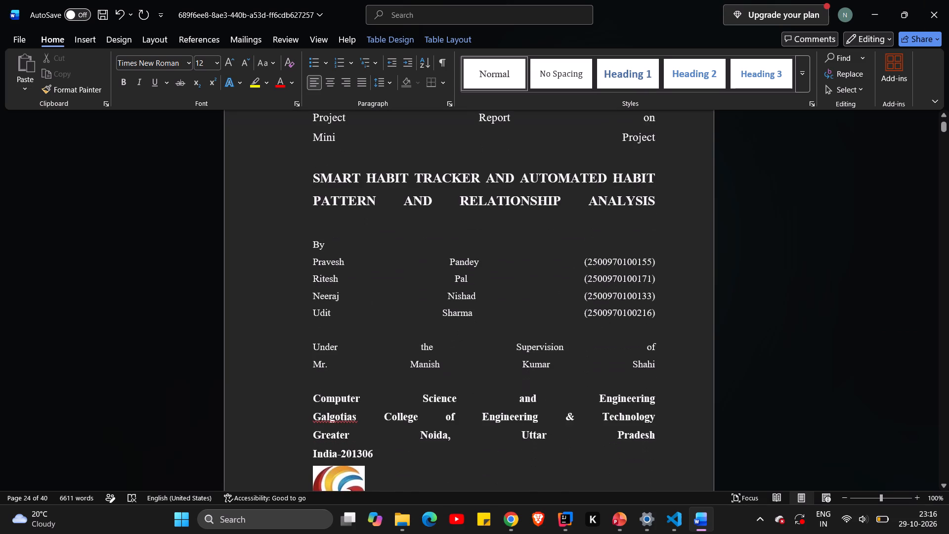
pyautogui.scroll(-2, 769, 242)
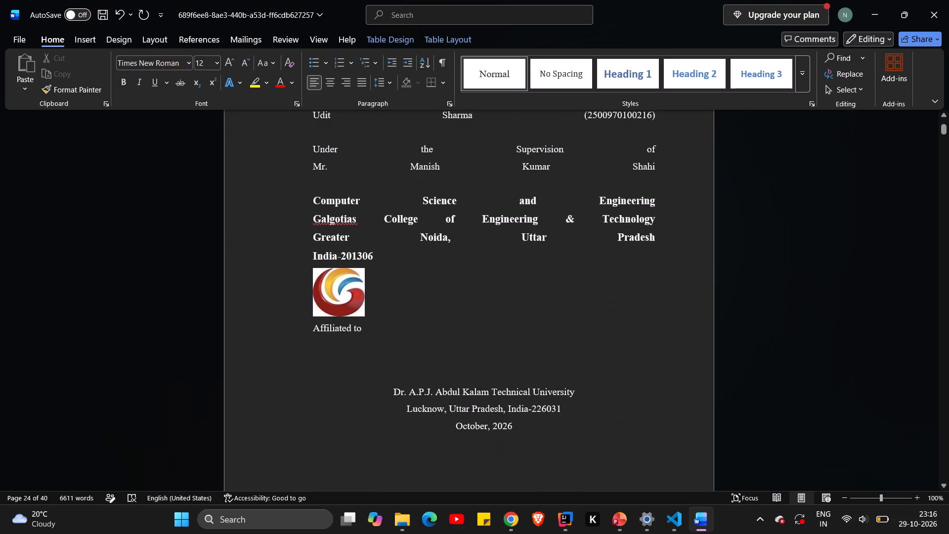
pyautogui.scroll(3, 769, 242)
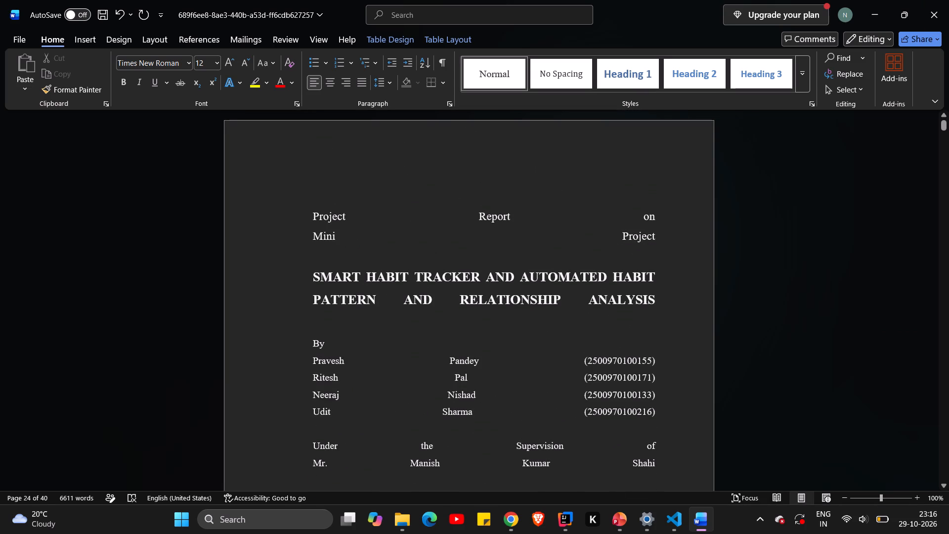
pyautogui.scroll(-1, 759, 238)
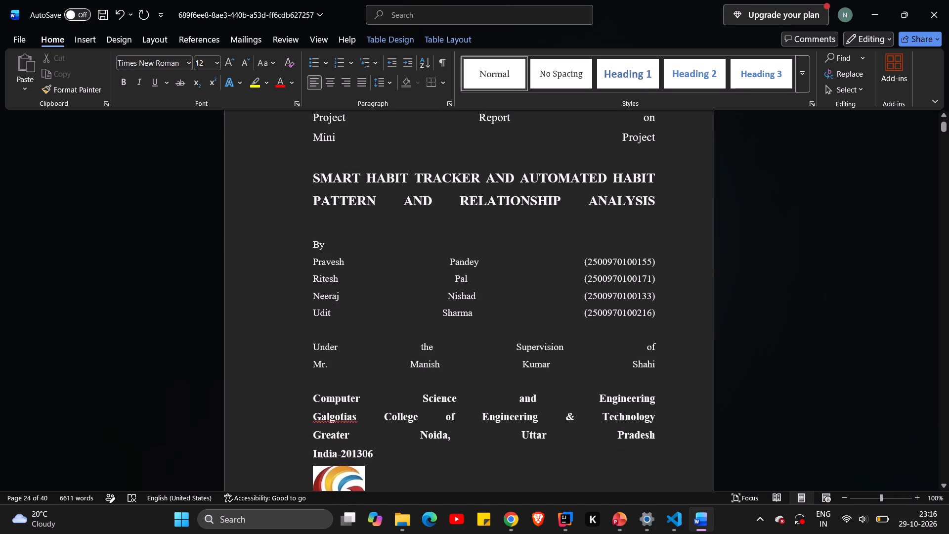
pyautogui.scroll(-4, 758, 238)
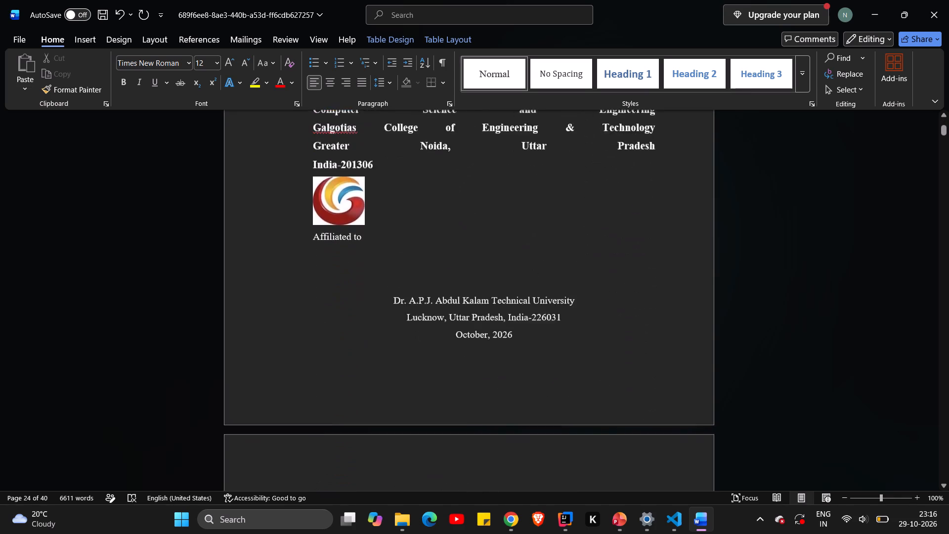
# Look through the certificate, acknowledgement and abstract pages up to the contents page.
pyautogui.scroll(-7, 758, 238)
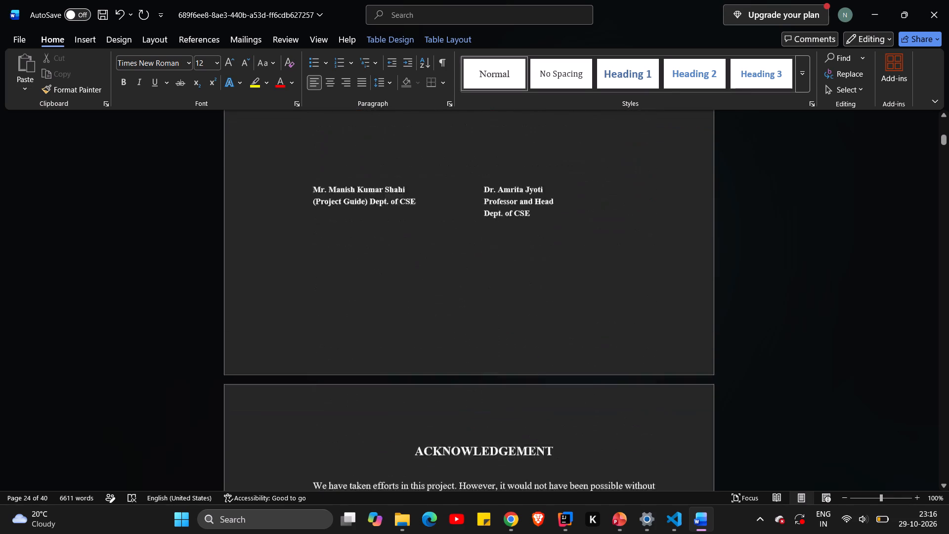
pyautogui.scroll(-5, 757, 237)
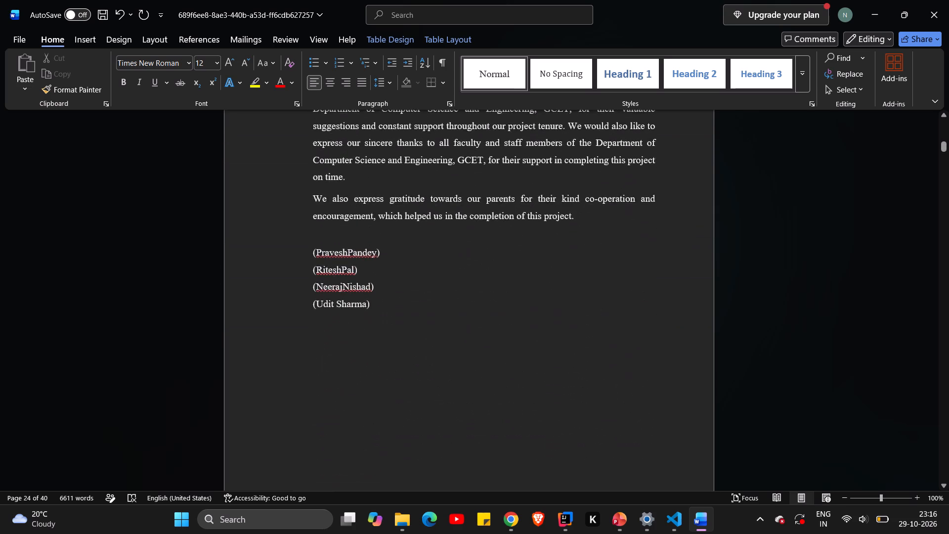
pyautogui.scroll(-11, 757, 237)
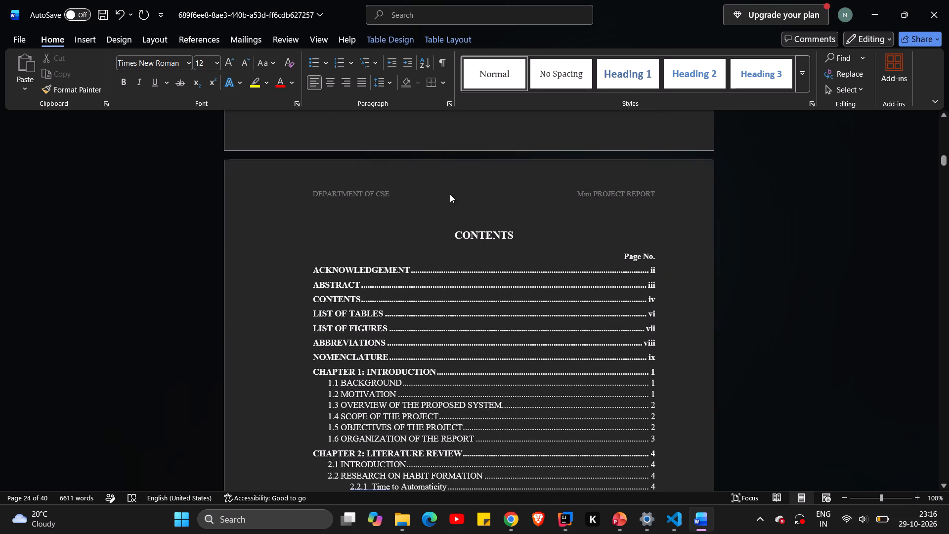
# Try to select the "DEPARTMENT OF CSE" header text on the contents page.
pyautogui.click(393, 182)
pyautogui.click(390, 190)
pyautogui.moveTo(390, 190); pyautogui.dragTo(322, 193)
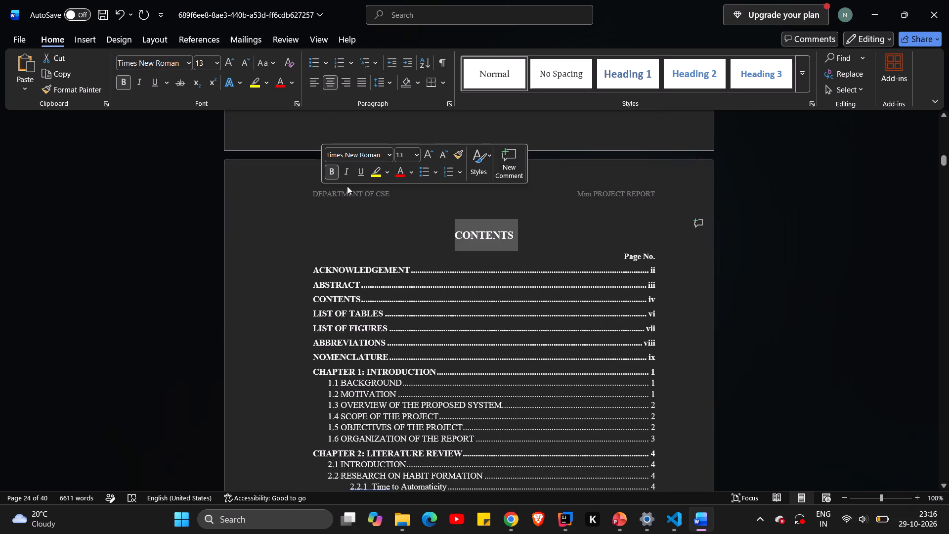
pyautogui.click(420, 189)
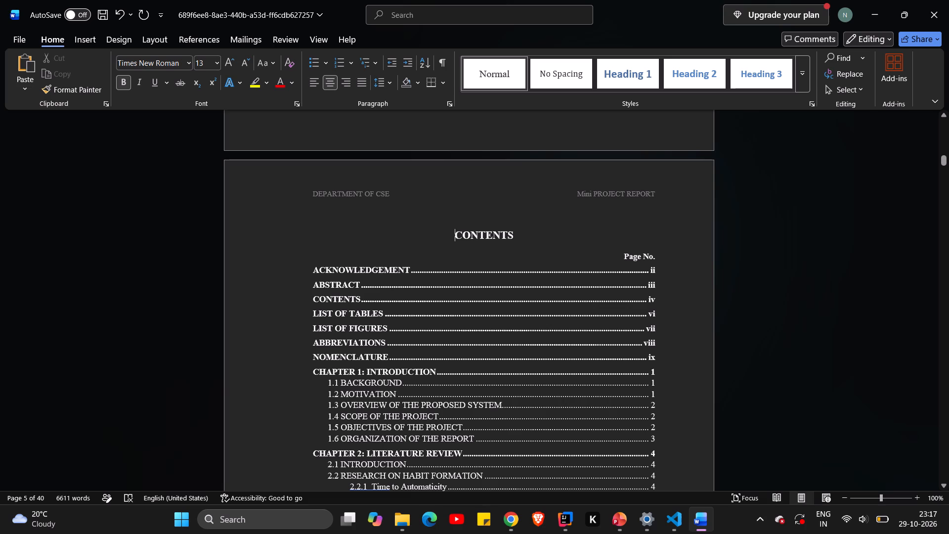
# Compare the header area of the abstract page with the contents page and read the first contents entries.
pyautogui.scroll(5, 643, 262)
pyautogui.scroll(-5, 643, 262)
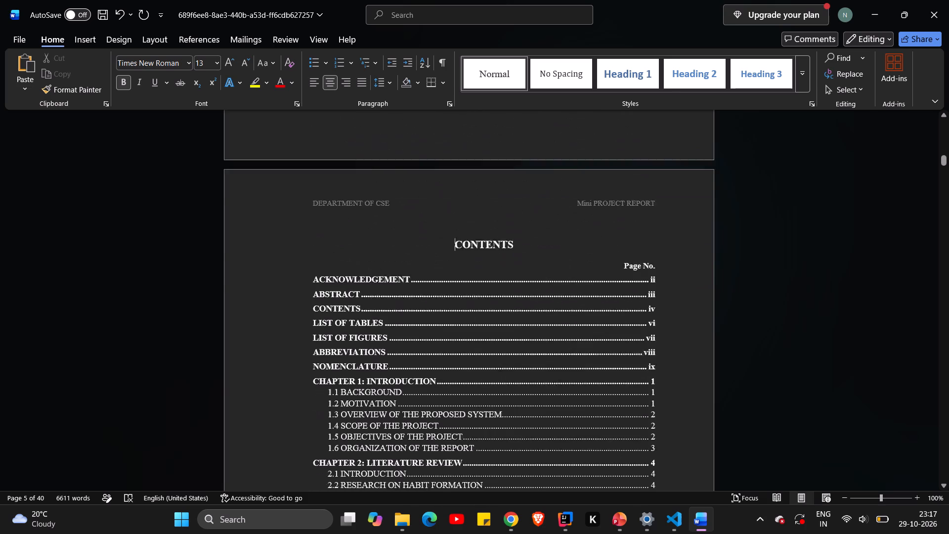
pyautogui.scroll(-1, 643, 262)
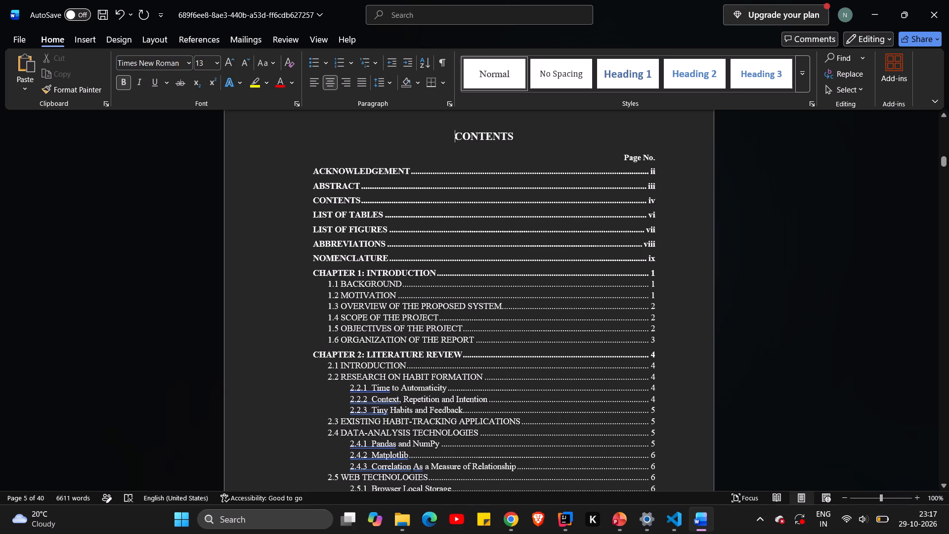
pyautogui.scroll(2, 351, 199)
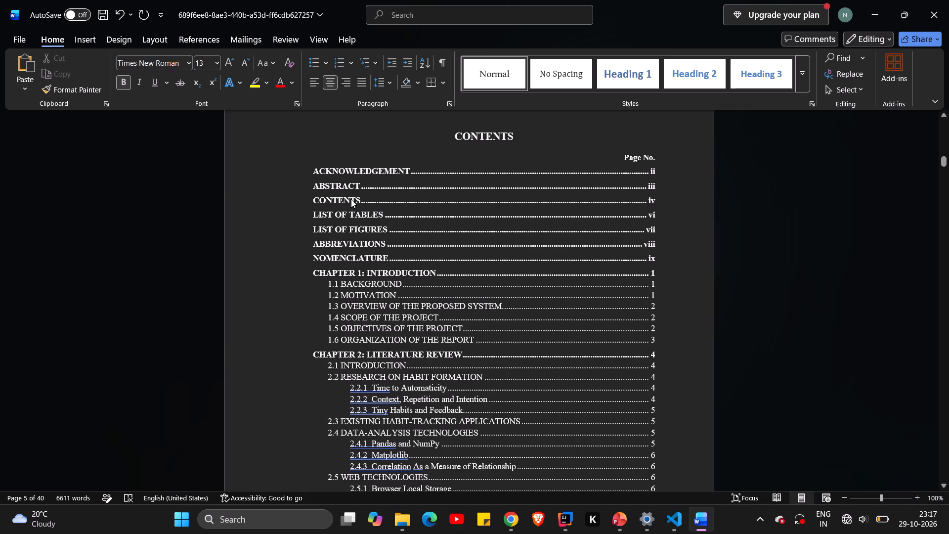
pyautogui.scroll(6, 351, 199)
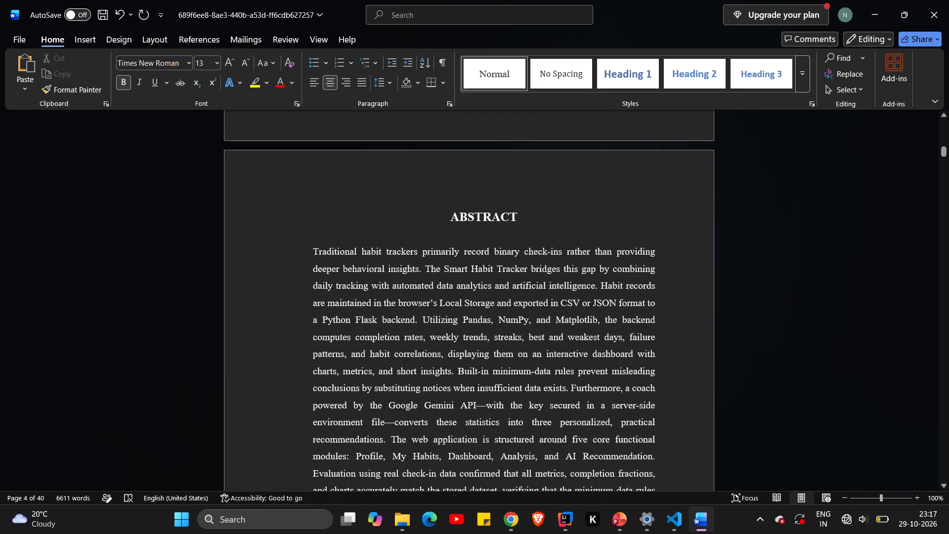
pyautogui.scroll(-5, 351, 198)
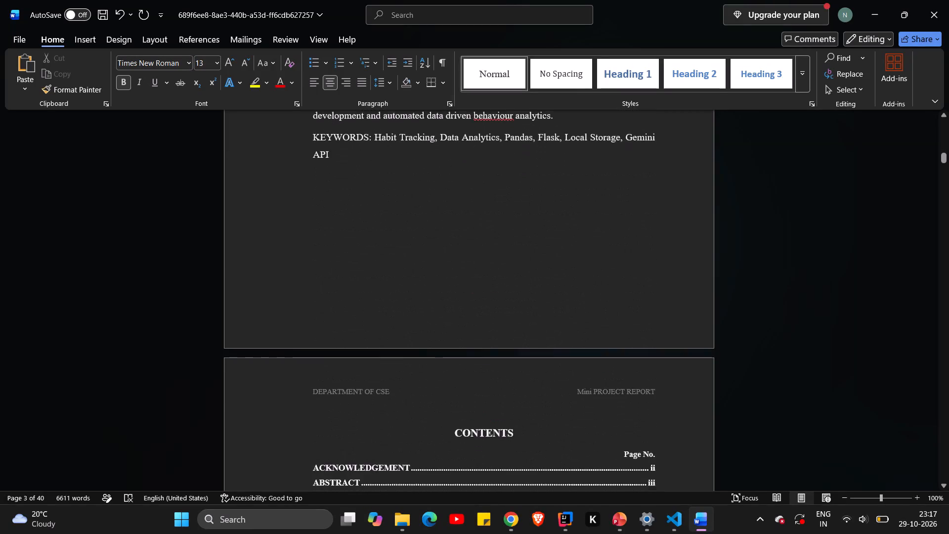
pyautogui.scroll(-2, 350, 197)
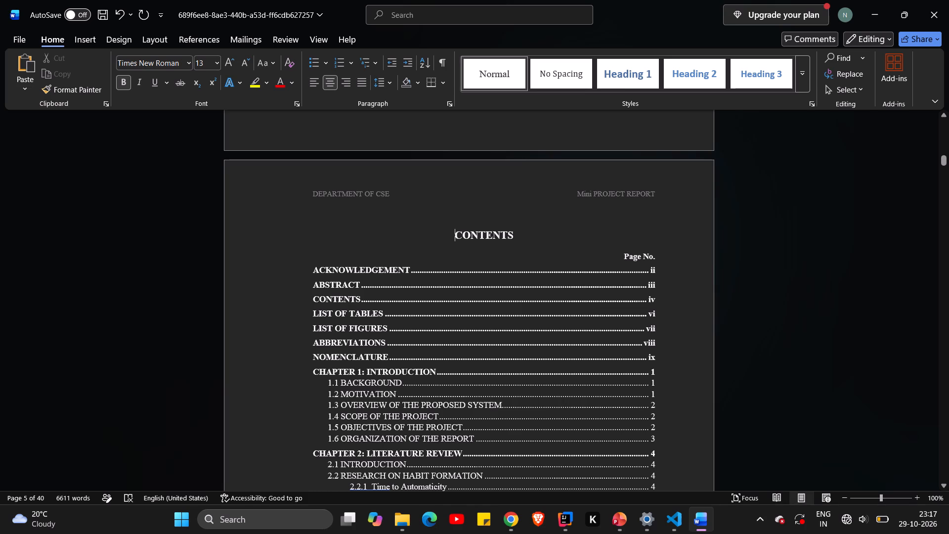
pyautogui.scroll(-1, 383, 309)
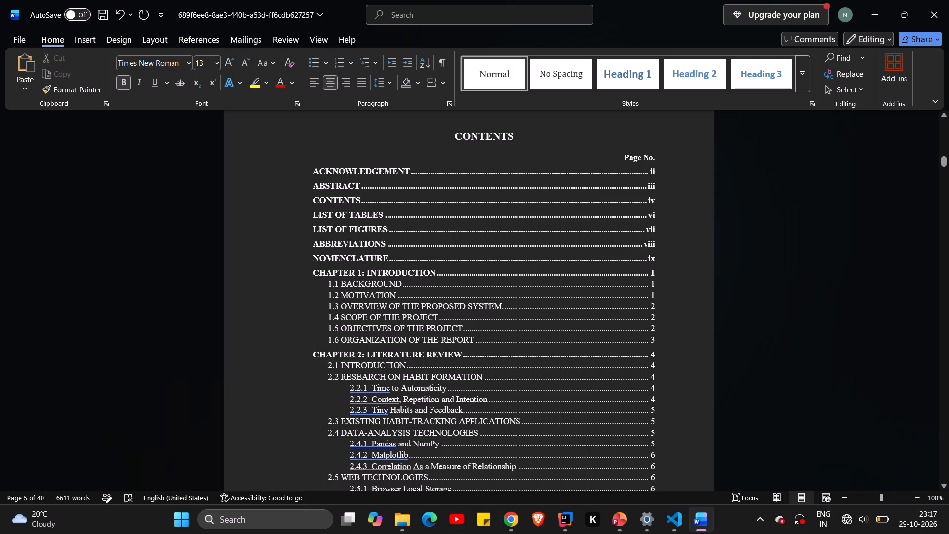
pyautogui.scroll(-3, 462, 246)
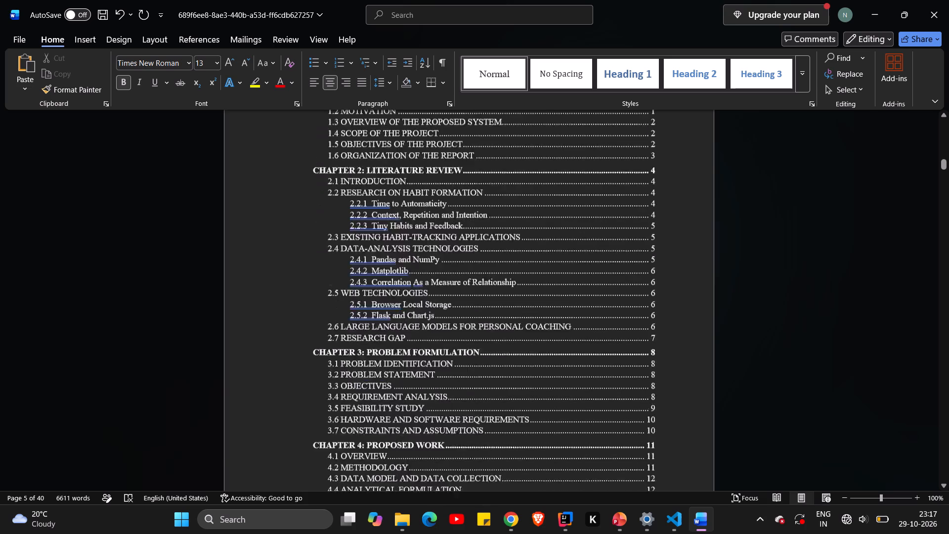
# Examine the rest of the contents, the pages up to the abbreviations table, and the opening of Chapter 1.
pyautogui.scroll(2, 462, 246)
pyautogui.scroll(-4, 462, 247)
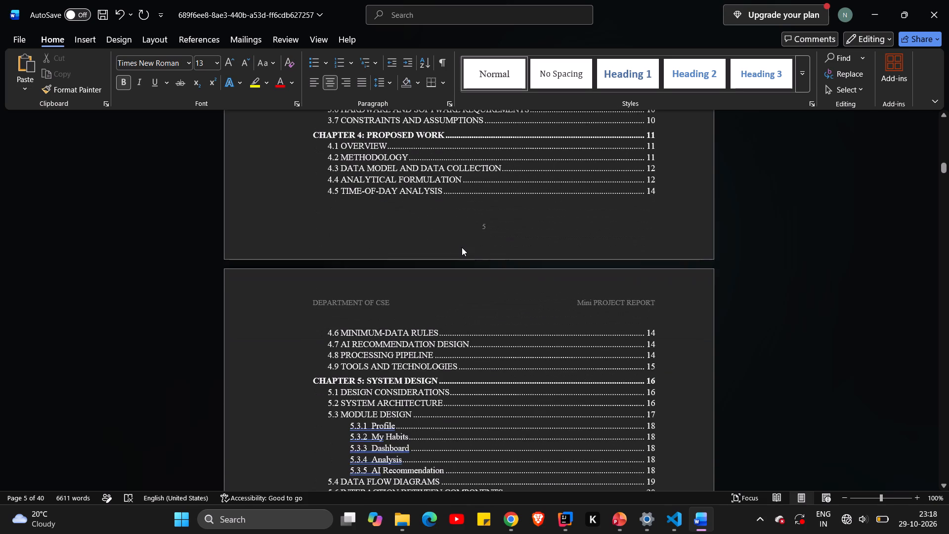
pyautogui.scroll(-14, 462, 247)
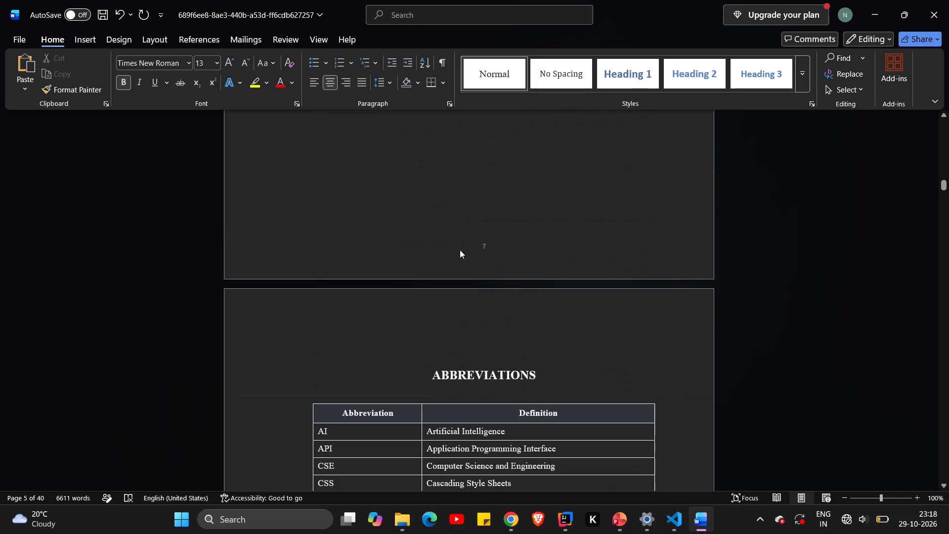
pyautogui.scroll(-4, 460, 250)
pyautogui.scroll(3, 460, 250)
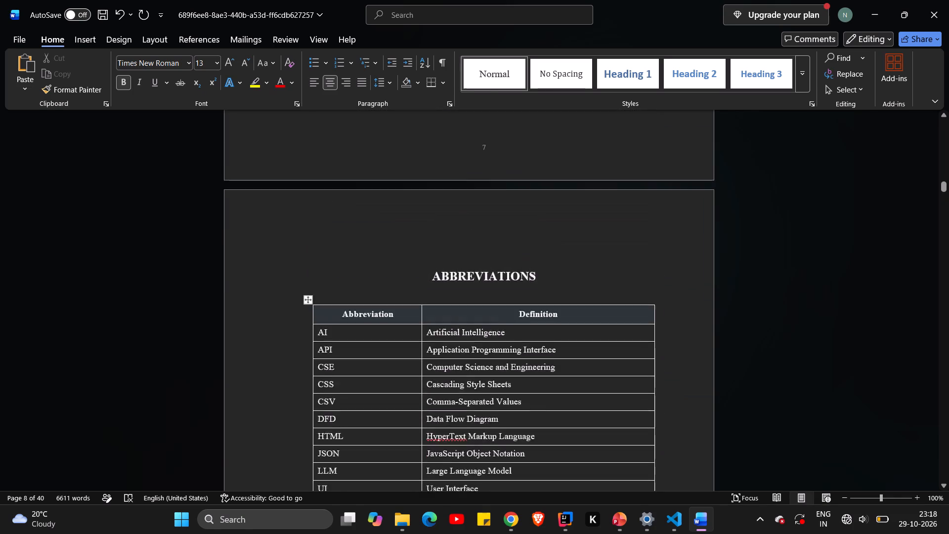
pyautogui.scroll(5, 460, 250)
pyautogui.scroll(-10, 460, 250)
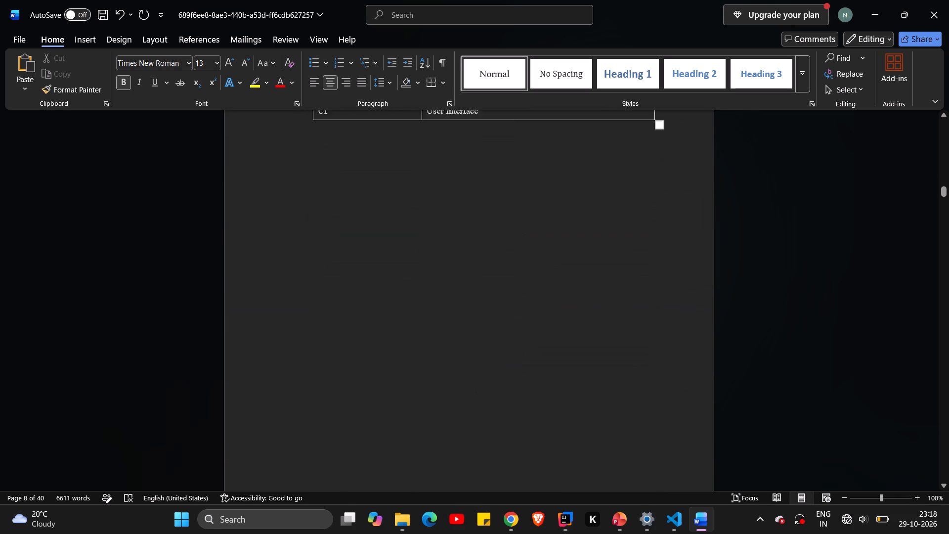
pyautogui.scroll(-1, 460, 250)
pyautogui.scroll(5, 460, 250)
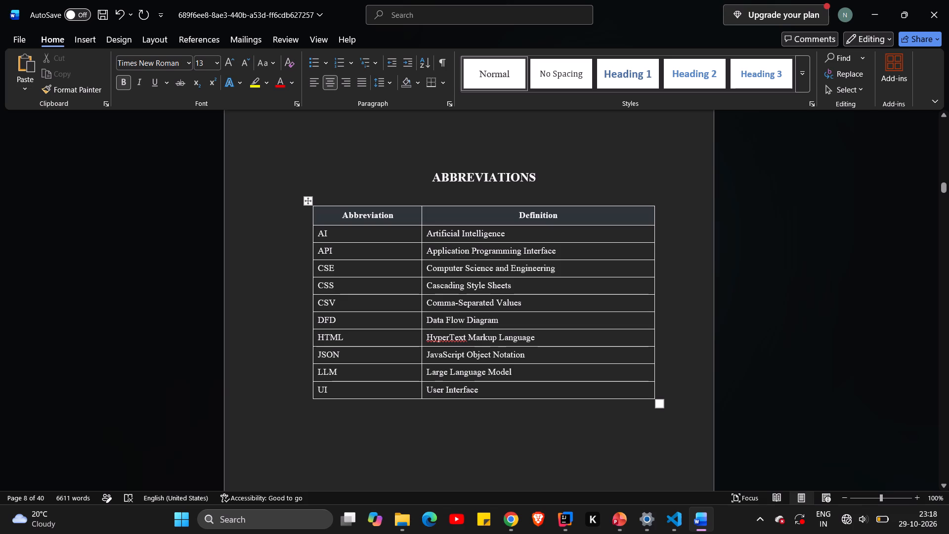
pyautogui.scroll(-1, 441, 359)
pyautogui.rightClick(441, 359)
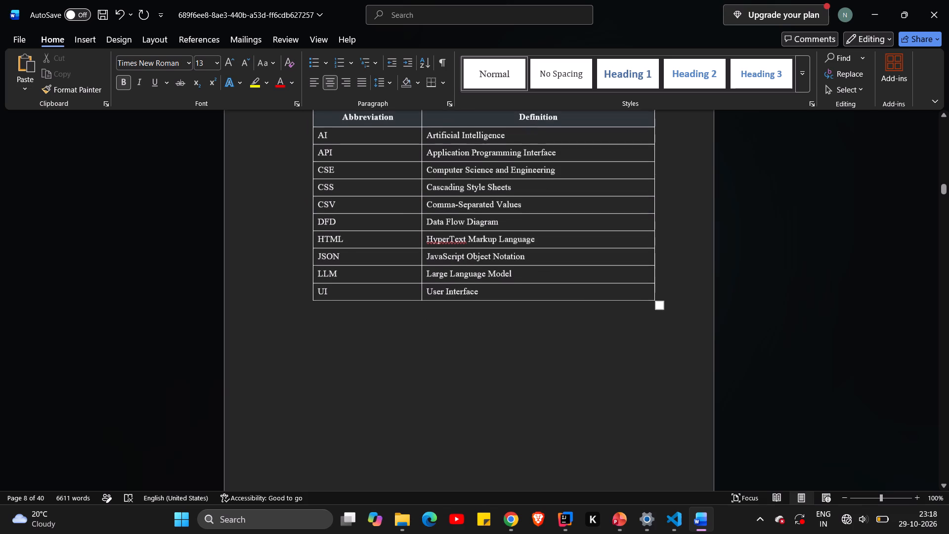
pyautogui.click(339, 370)
pyautogui.scroll(-4, 384, 348)
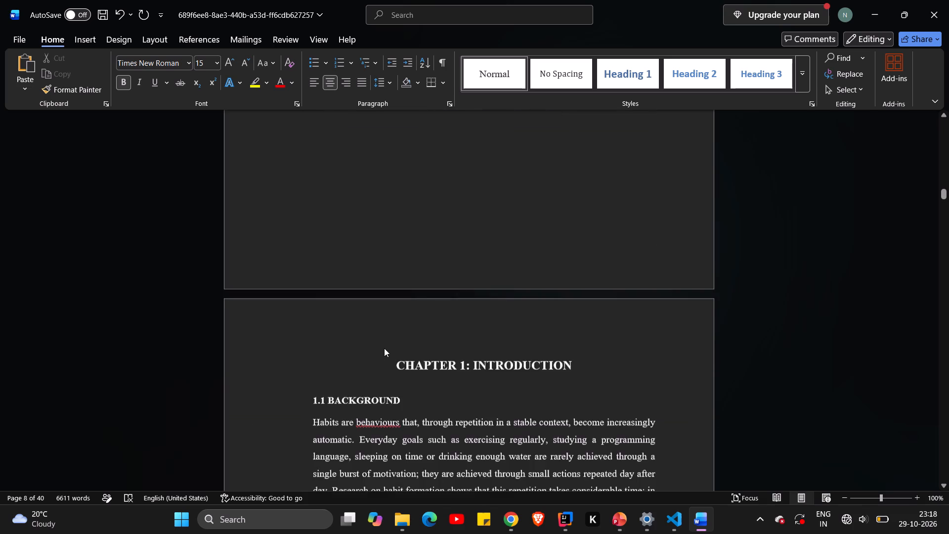
pyautogui.scroll(-4, 384, 348)
pyautogui.scroll(12, 384, 348)
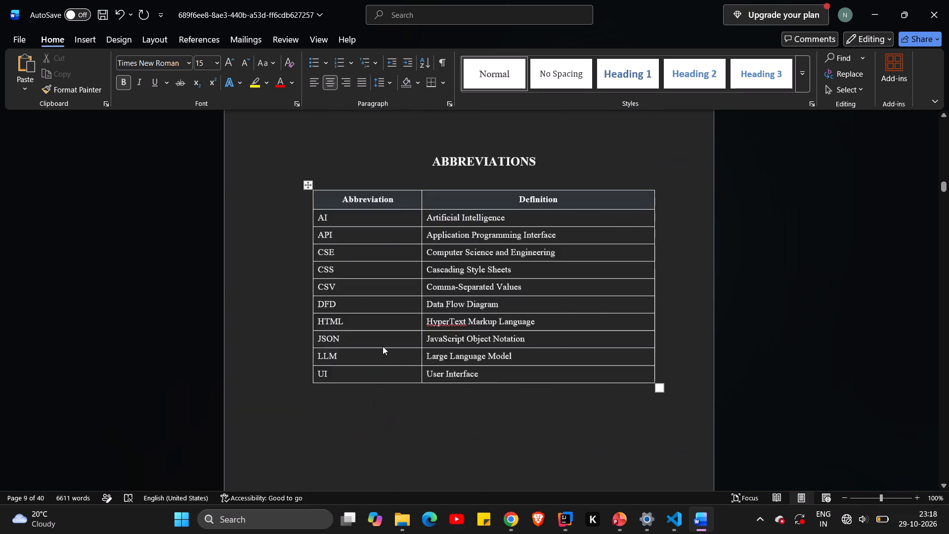
# Go back through the front matter to recheck the abstract page and the contents entries for Chapters 1 to 3.
pyautogui.scroll(11, 383, 346)
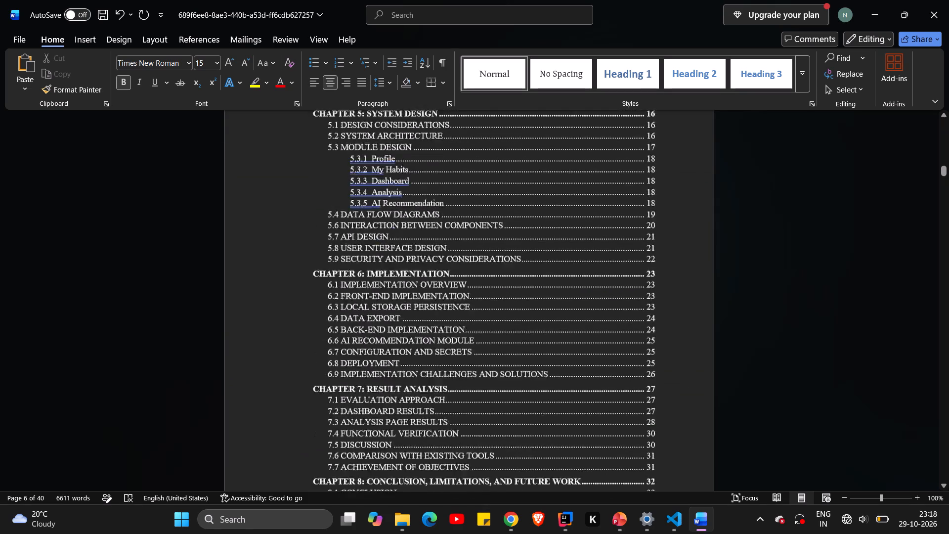
pyautogui.scroll(7, 364, 340)
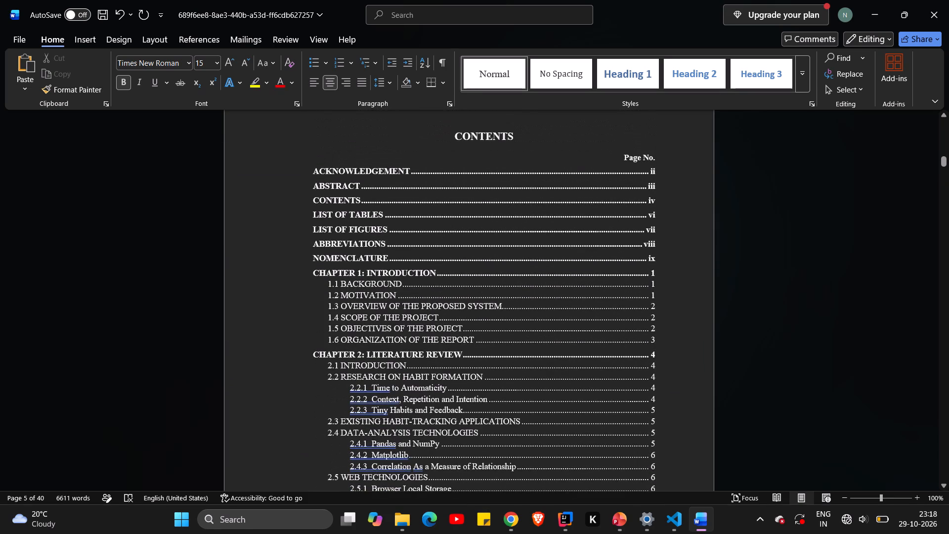
pyautogui.scroll(12, 363, 339)
pyautogui.scroll(-5, 363, 339)
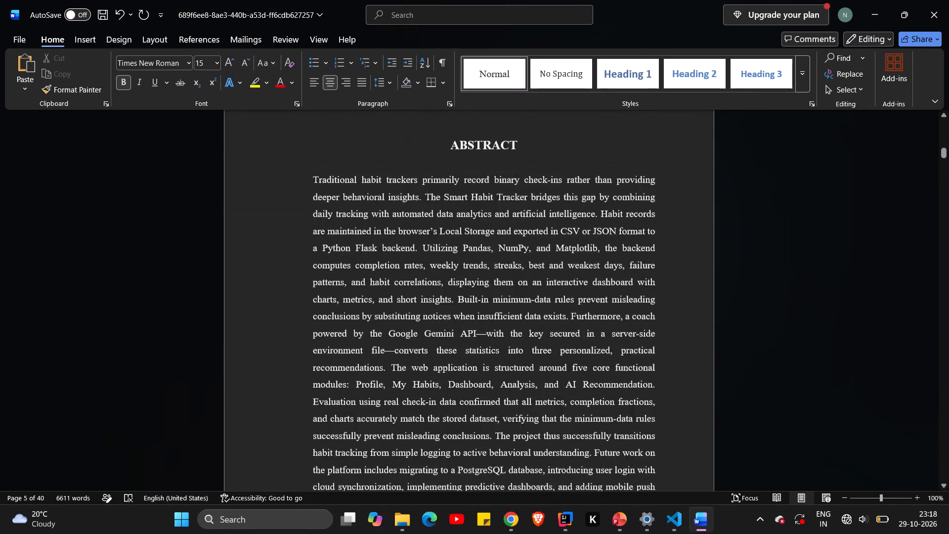
pyautogui.scroll(-9, 363, 339)
pyautogui.scroll(2, 363, 339)
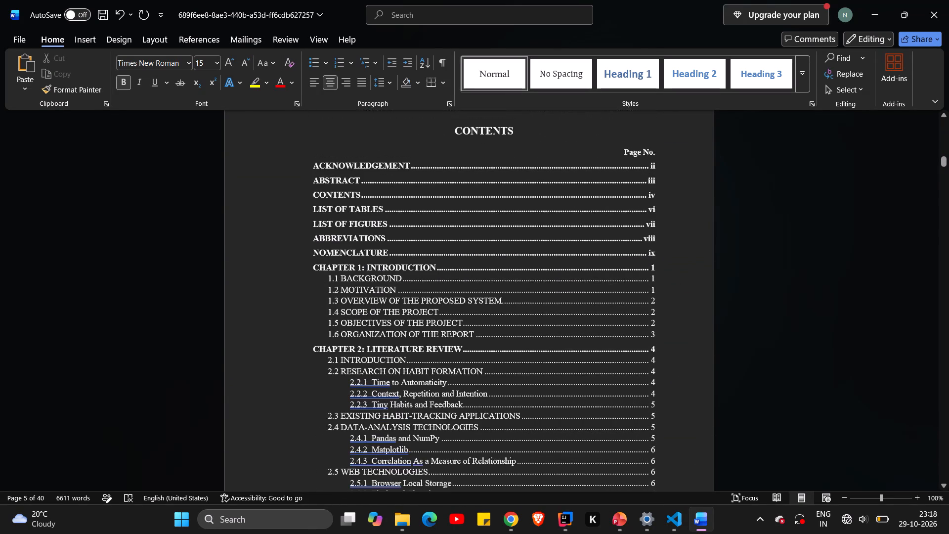
pyautogui.scroll(-1, 363, 339)
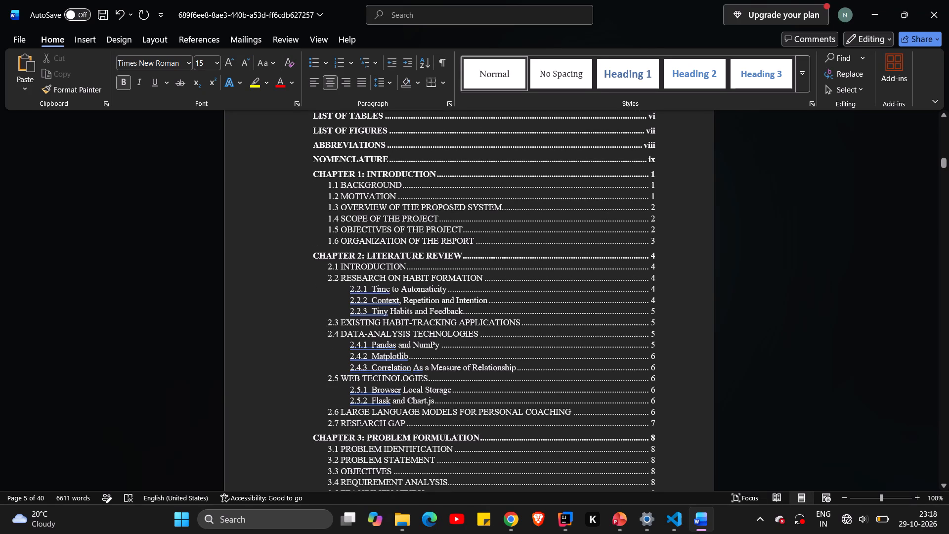
pyautogui.click(517, 246)
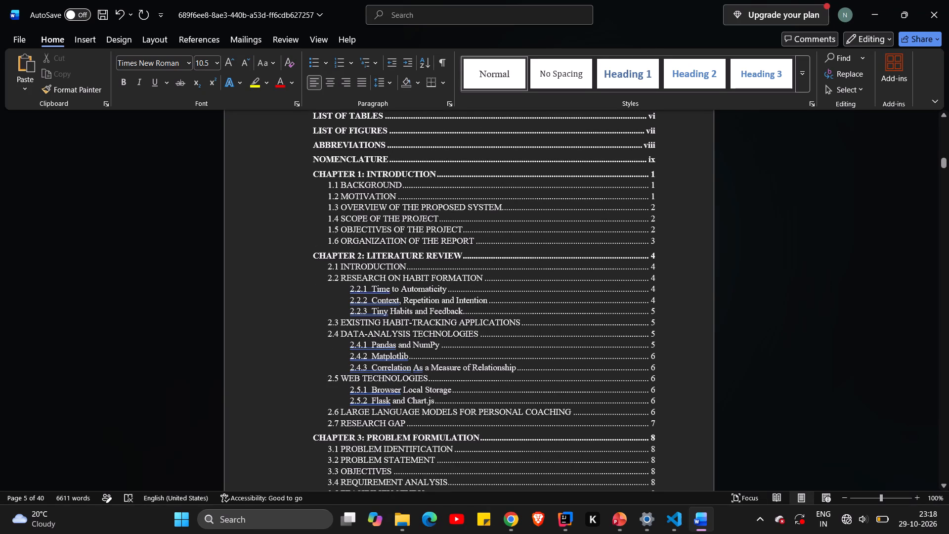
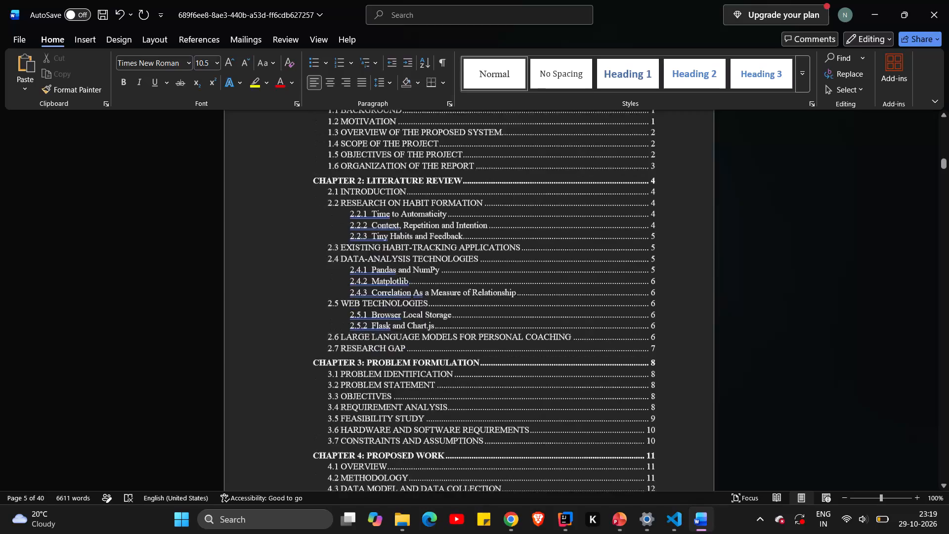
# Read the remaining contents entries through the appendices, followed by the List of Tables and List of Figures.
pyautogui.scroll(-6, 445, 239)
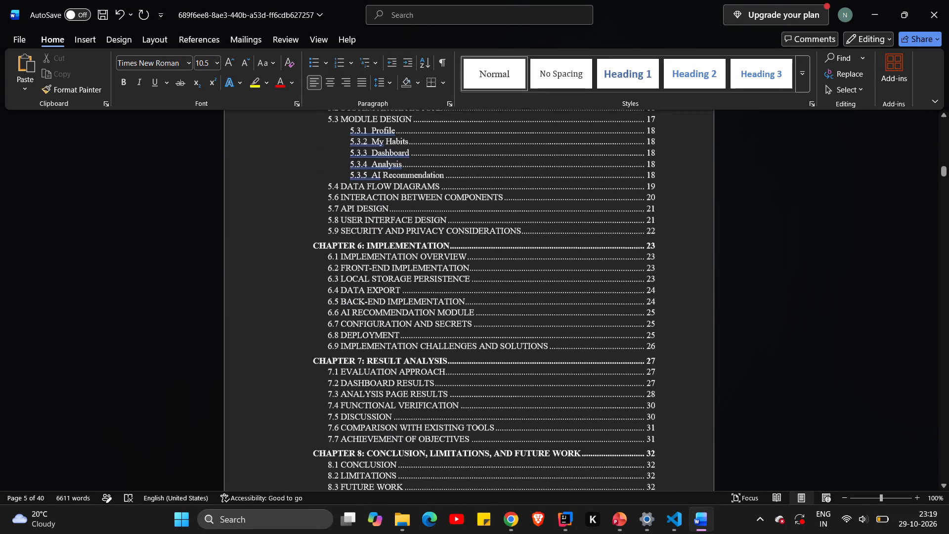
pyautogui.scroll(-3, 418, 261)
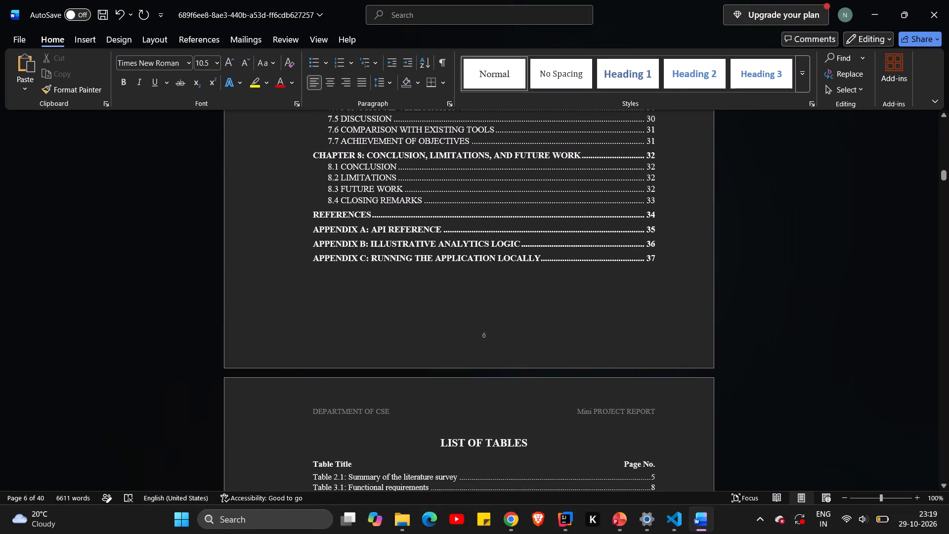
pyautogui.scroll(-3, 405, 304)
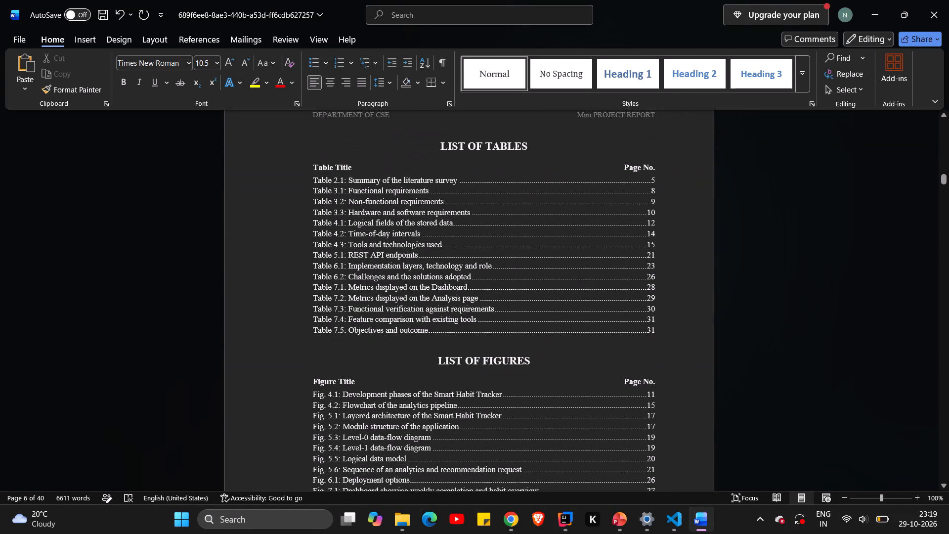
pyautogui.scroll(-6, 404, 305)
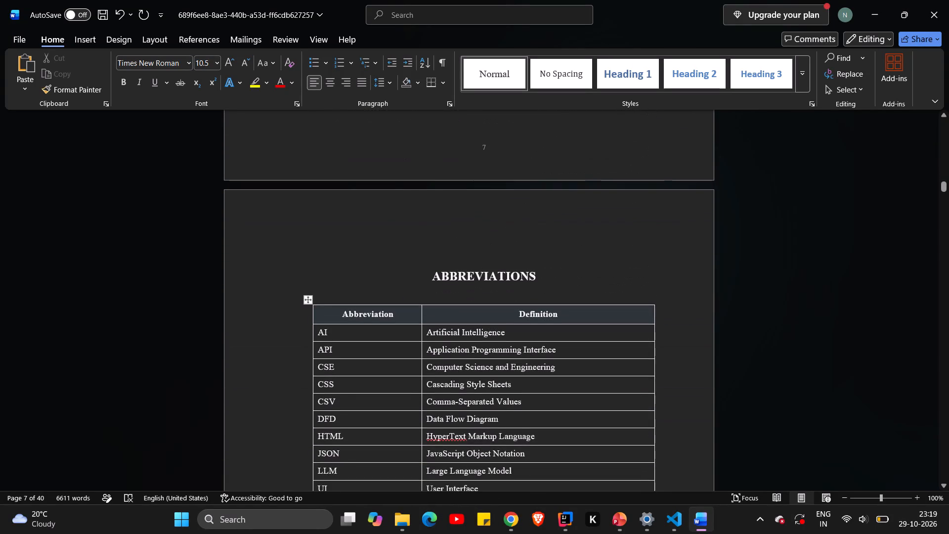
# Check the header areas of the Abbreviations page and the Chapter 1: Introduction page, along with the abbreviations table and section 1.1.
pyautogui.click(311, 200)
pyautogui.scroll(-2, 317, 233)
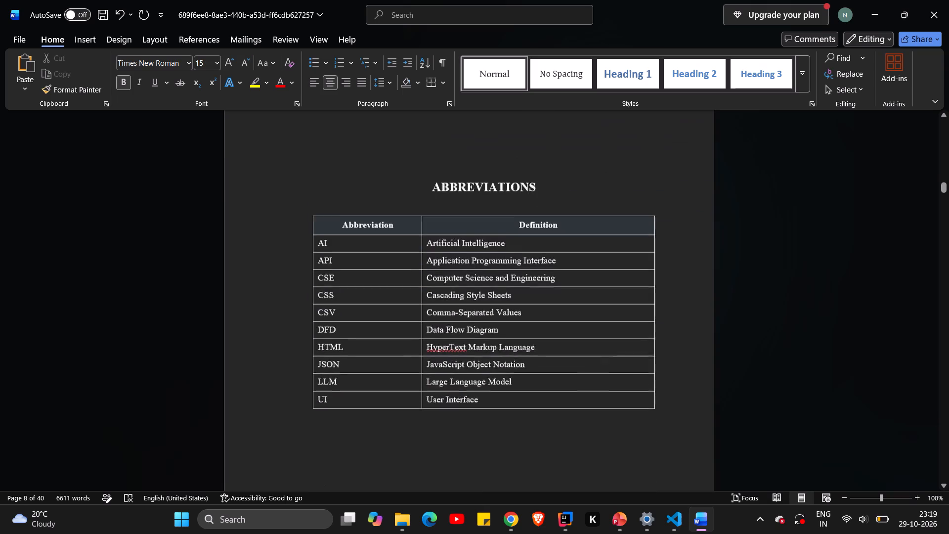
pyautogui.scroll(-7, 317, 233)
pyautogui.scroll(2, 317, 233)
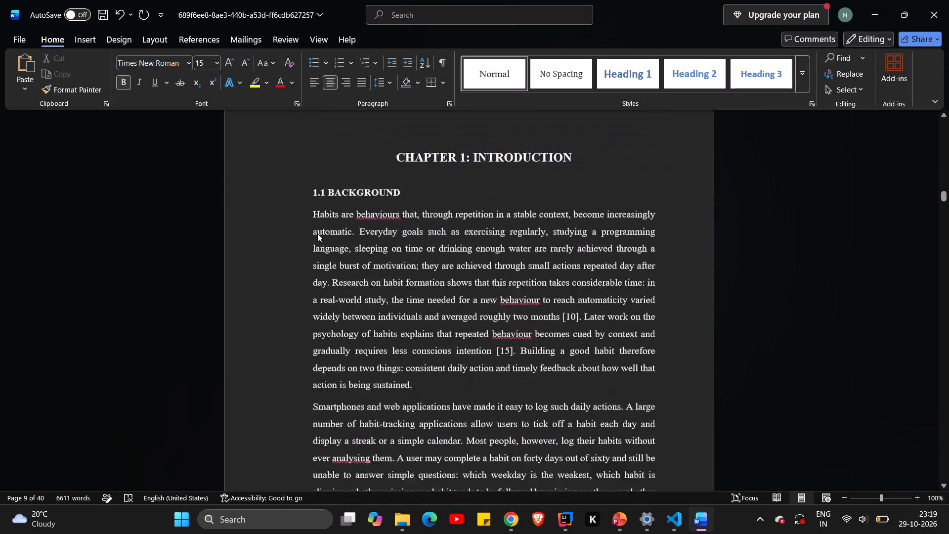
pyautogui.click(312, 205)
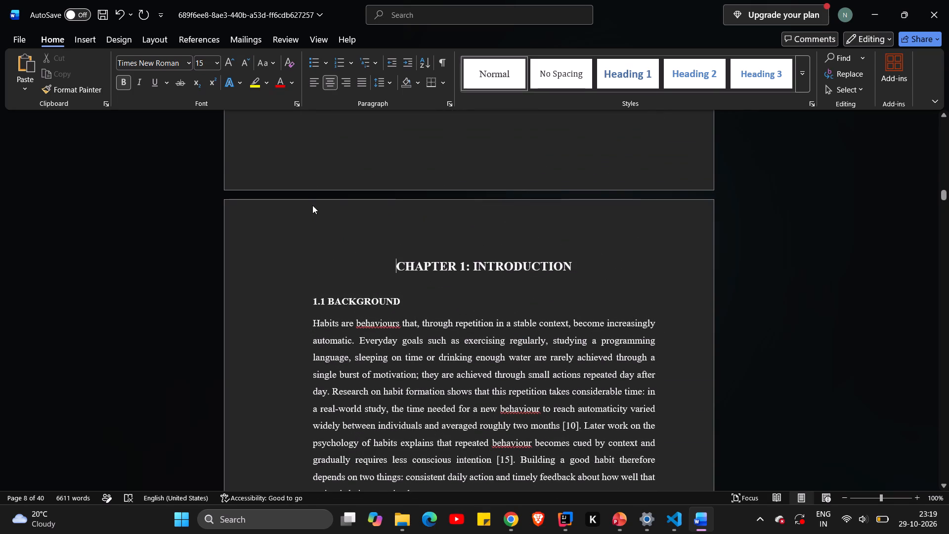
pyautogui.click(312, 193)
pyautogui.scroll(-3, 315, 230)
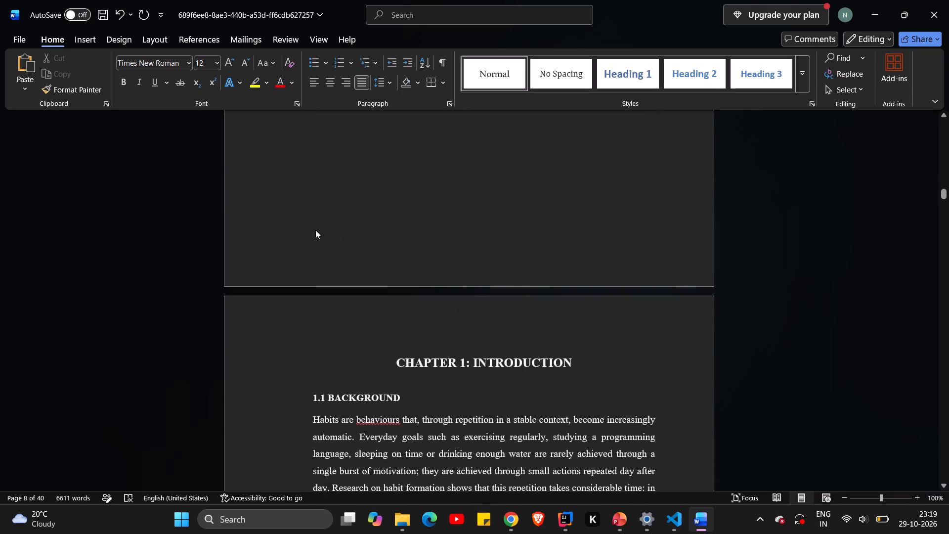
pyautogui.scroll(-1, 315, 230)
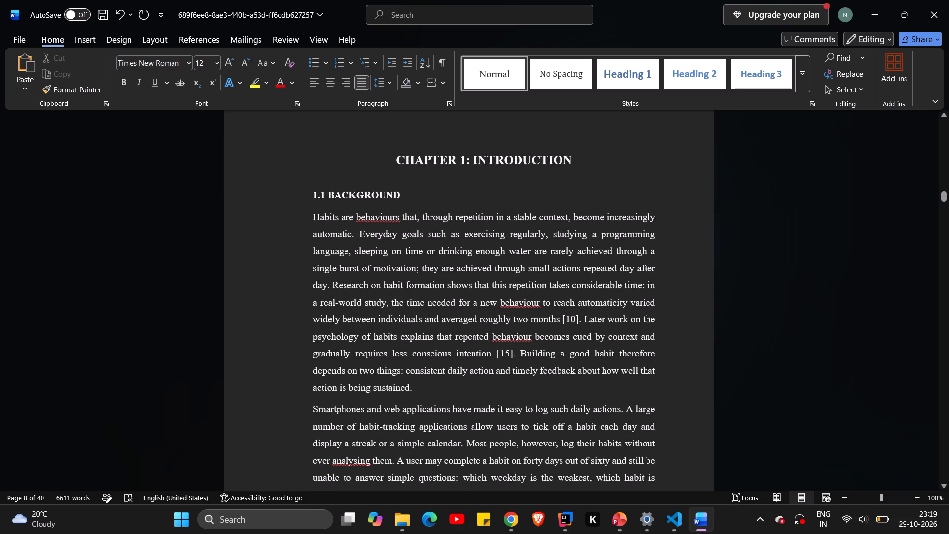
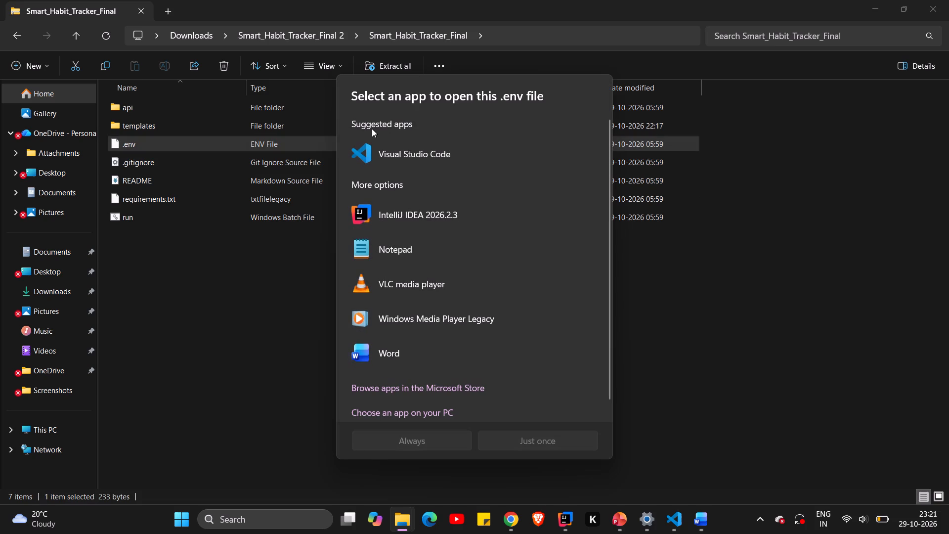
# Open the .env file in Visual Studio Code, check its Gemini settings and close it.
pyautogui.doubleClick(401, 145)
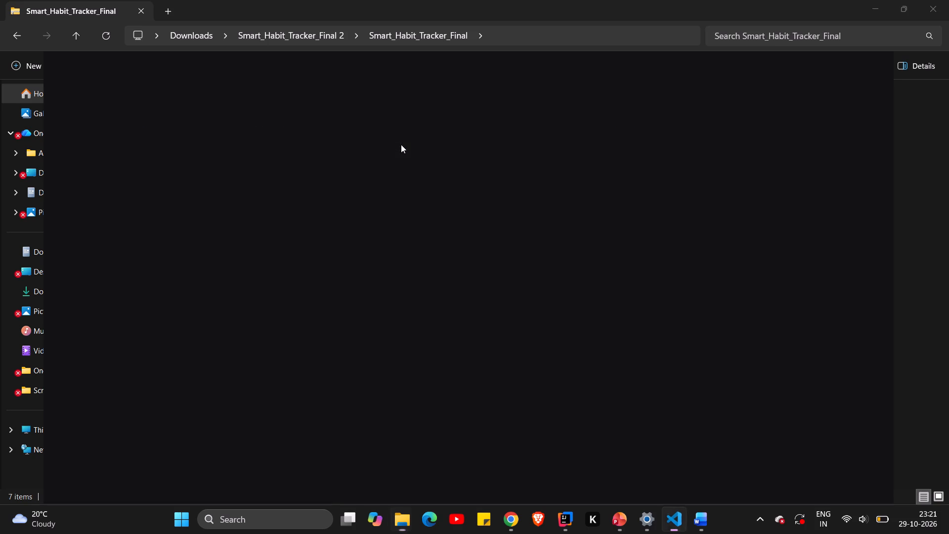
pyautogui.scroll(2, 398, 146)
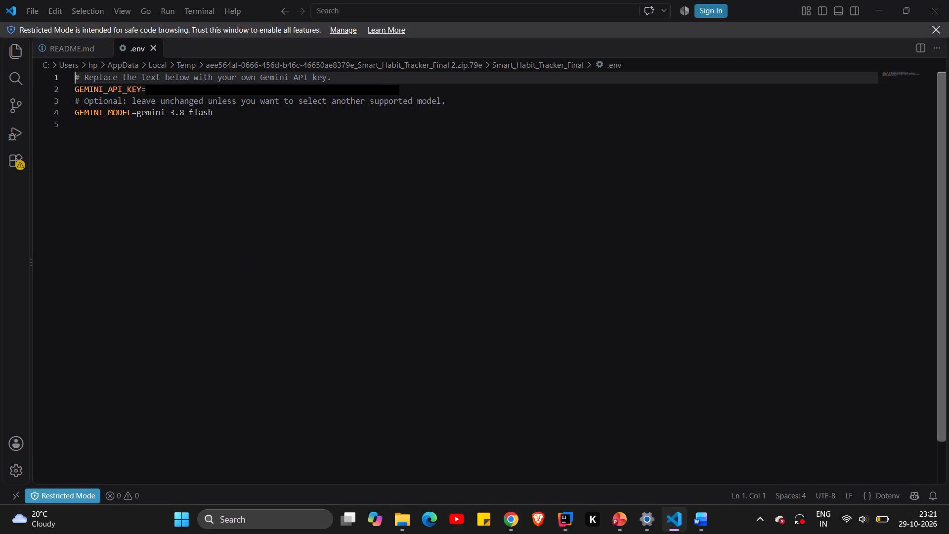
pyautogui.click(930, 32)
pyautogui.click(929, 8)
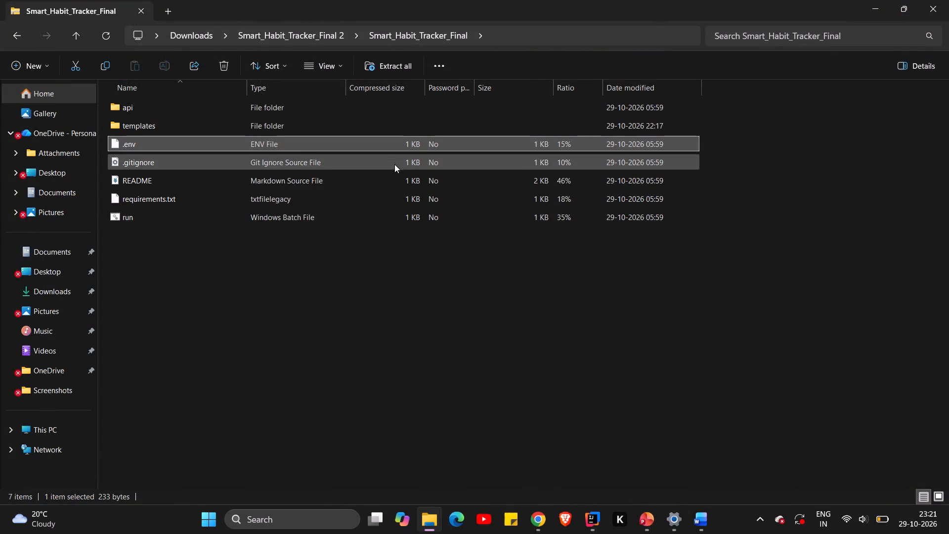
# Open the project's README file, read its setup instructions and notes, and close it.
pyautogui.doubleClick(397, 186)
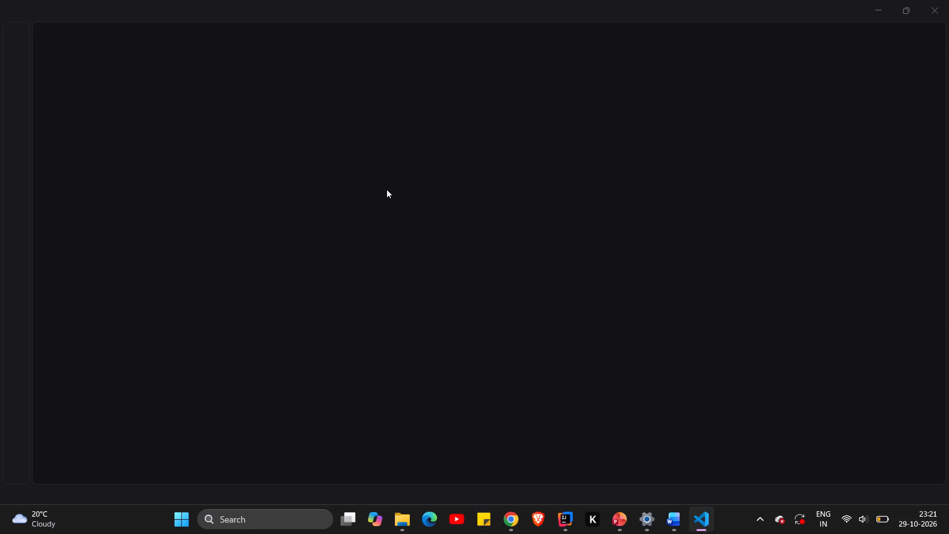
pyautogui.scroll(1, 367, 194)
pyautogui.scroll(-2, 367, 194)
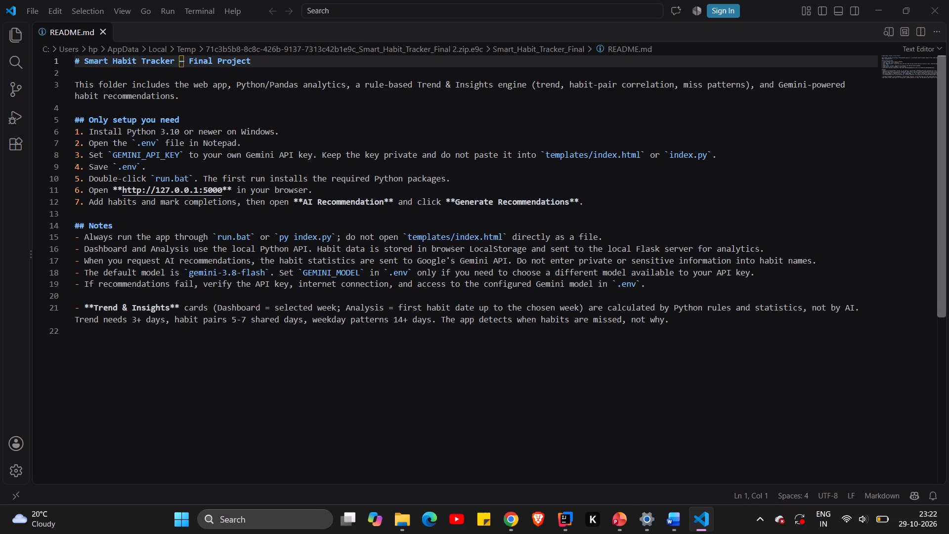
pyautogui.scroll(2, 367, 194)
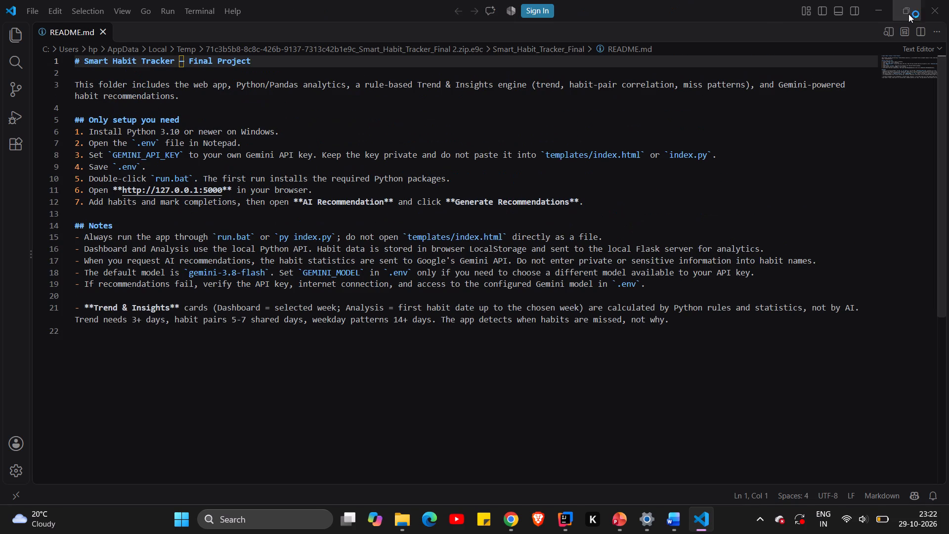
pyautogui.click(936, 11)
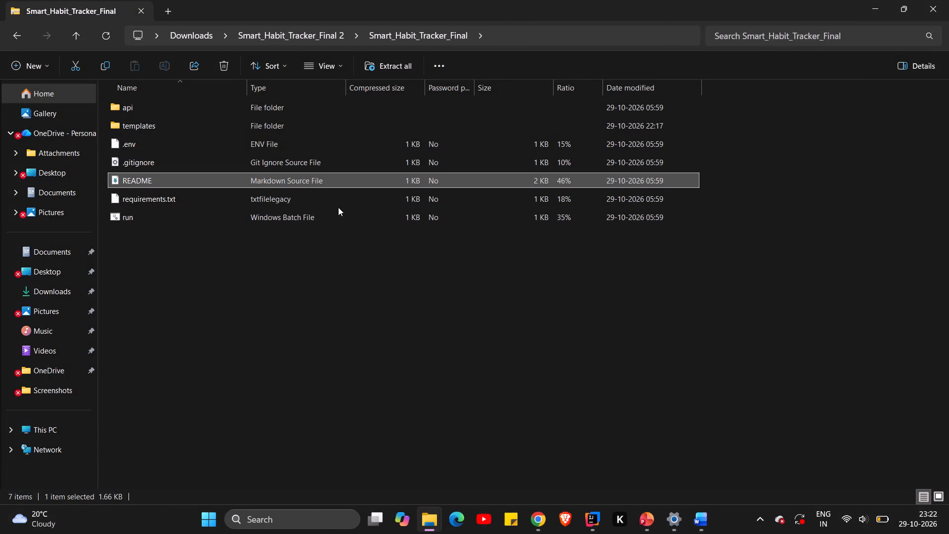
# Open requirements.txt, check the listed Python packages and close it.
pyautogui.doubleClick(338, 207)
pyautogui.doubleClick(336, 198)
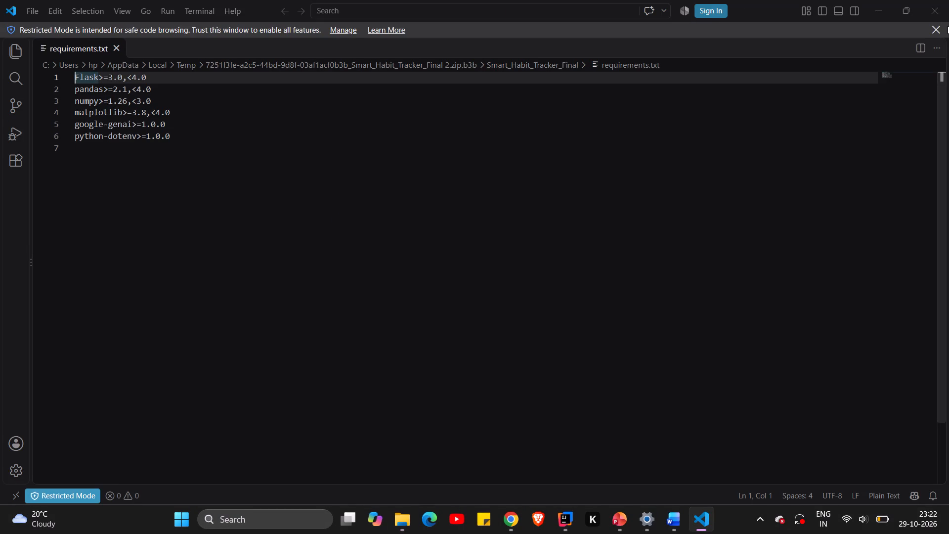
pyautogui.click(930, 15)
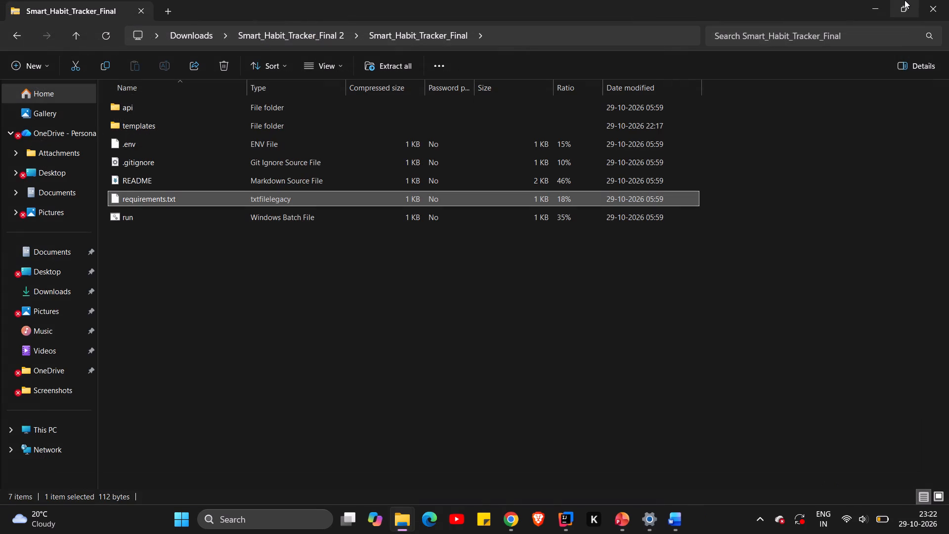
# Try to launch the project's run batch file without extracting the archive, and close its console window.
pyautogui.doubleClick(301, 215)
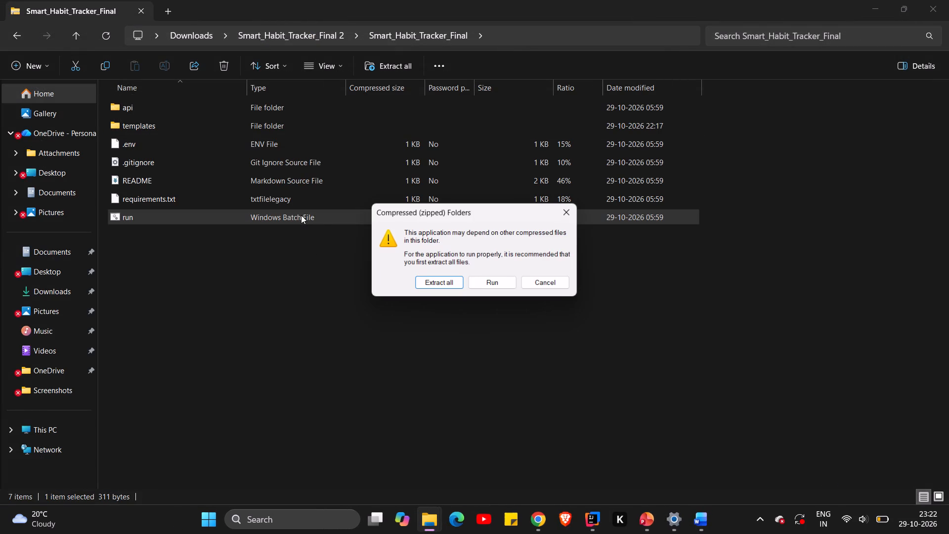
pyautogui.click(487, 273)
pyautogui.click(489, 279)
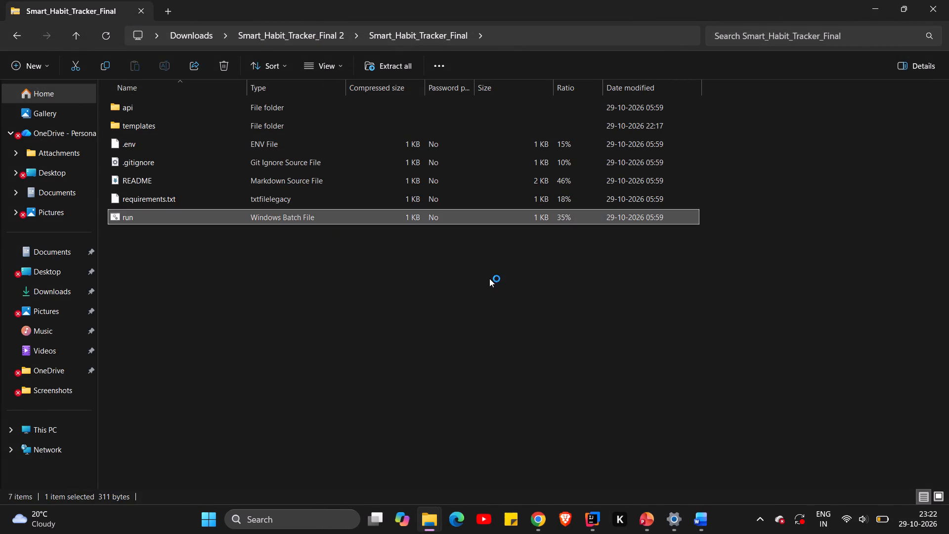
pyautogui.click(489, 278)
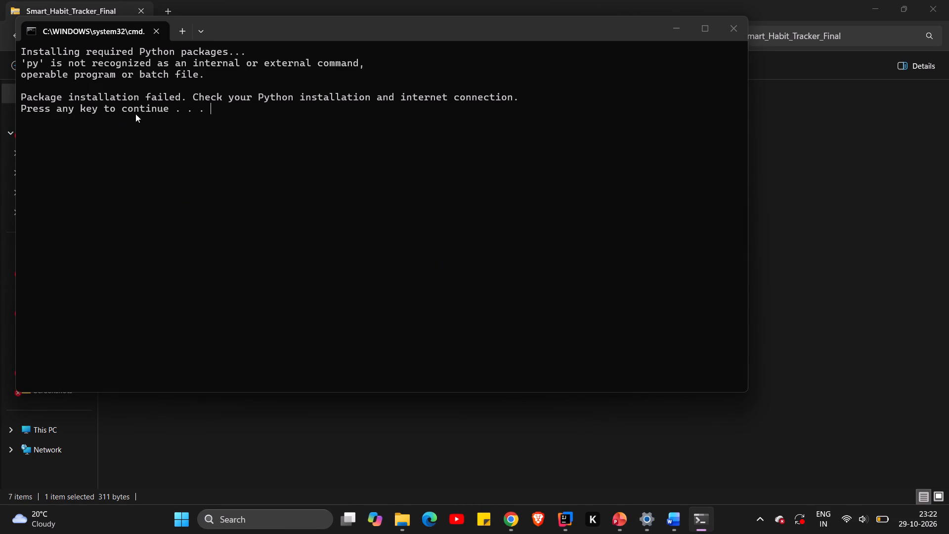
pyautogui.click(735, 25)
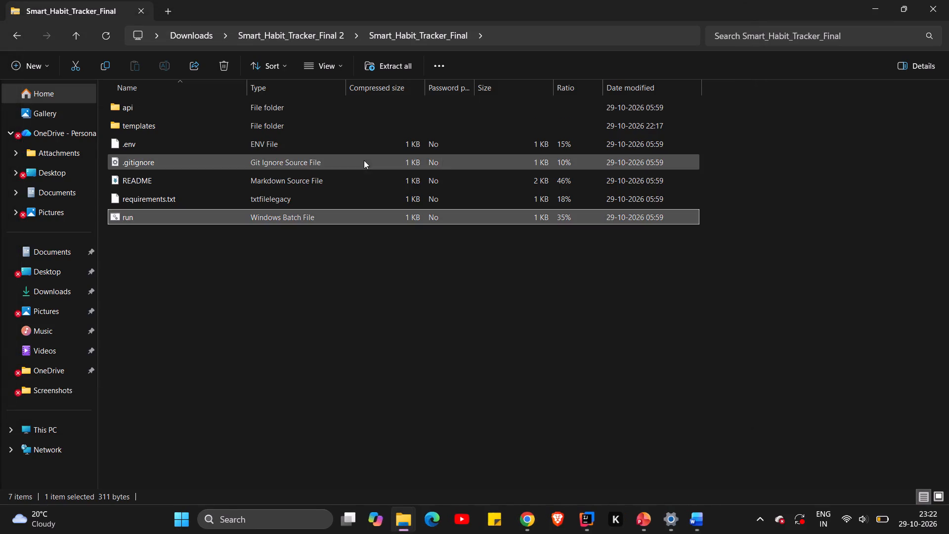
pyautogui.doubleClick(265, 144)
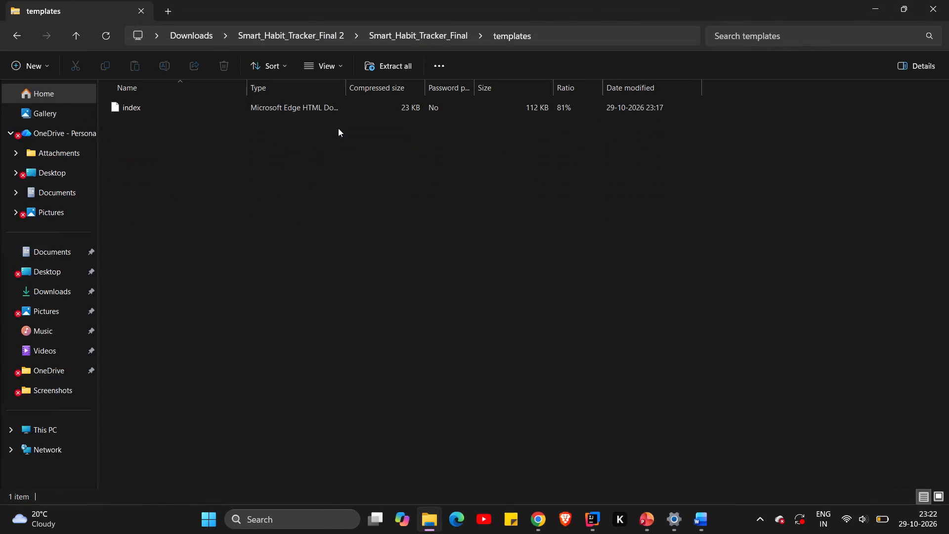
pyautogui.doubleClick(323, 106)
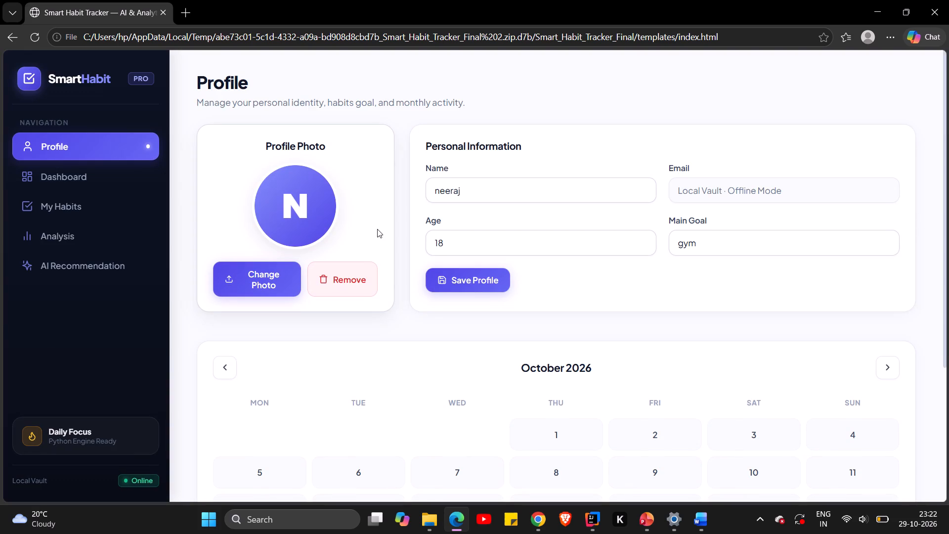
pyautogui.scroll(3, 377, 229)
pyautogui.scroll(-4, 377, 229)
pyautogui.scroll(4, 377, 229)
# Examine the Smart Habit Tracker's Dashboard, My Habits, Analysis and AI Recommendation pages, ending on Analysis.
pyautogui.click(107, 175)
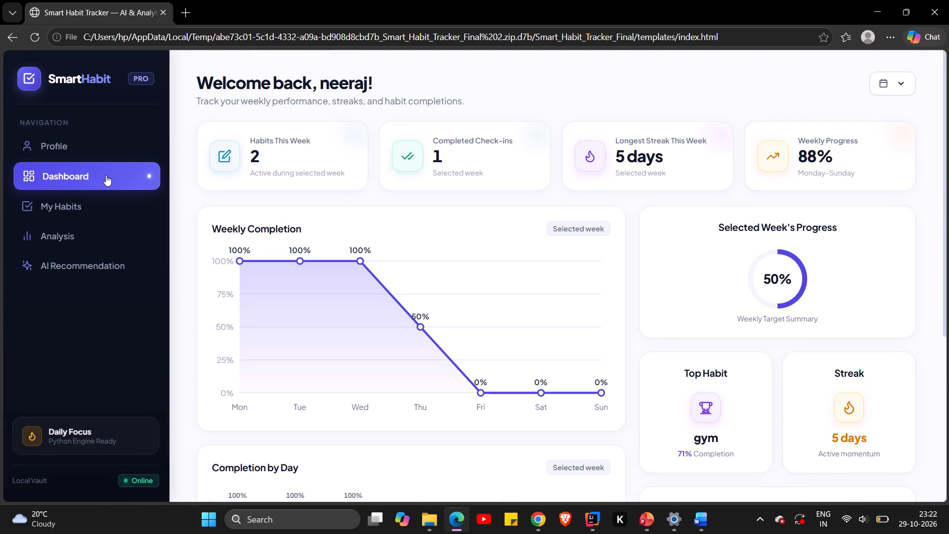
pyautogui.click(87, 204)
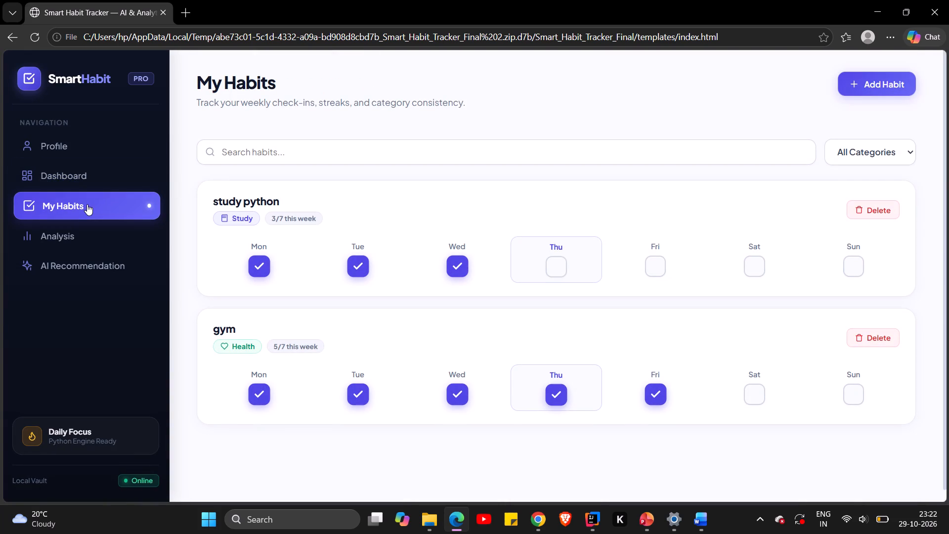
pyautogui.click(82, 233)
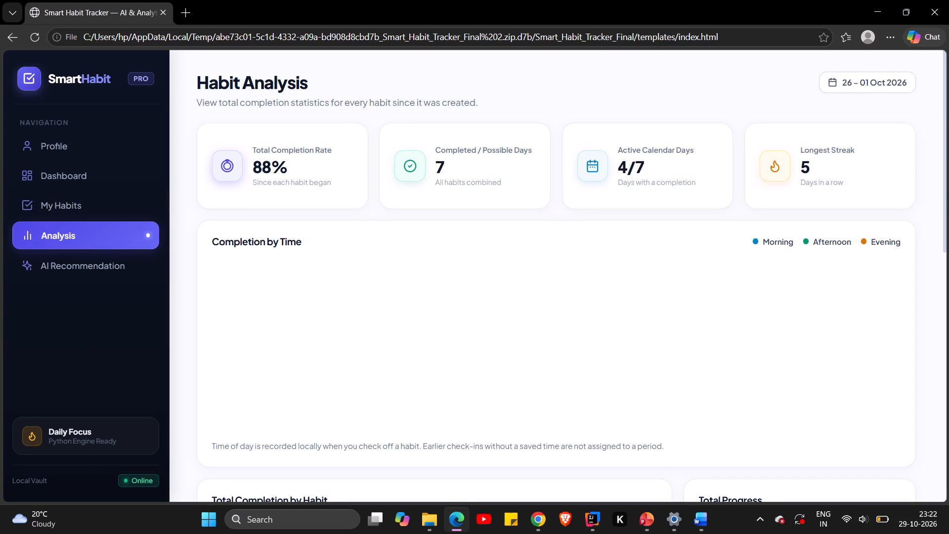
pyautogui.click(87, 441)
pyautogui.click(92, 274)
pyautogui.click(92, 242)
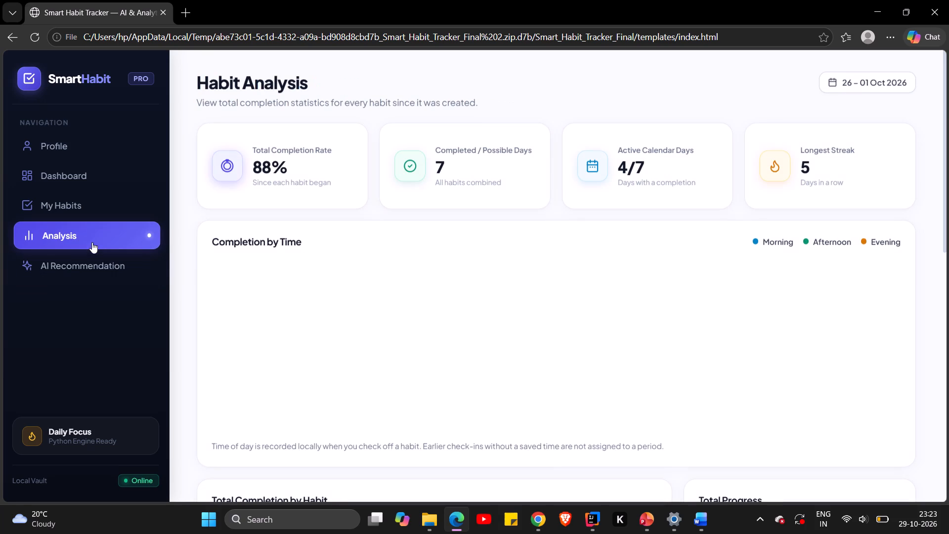
pyautogui.scroll(2, 91, 220)
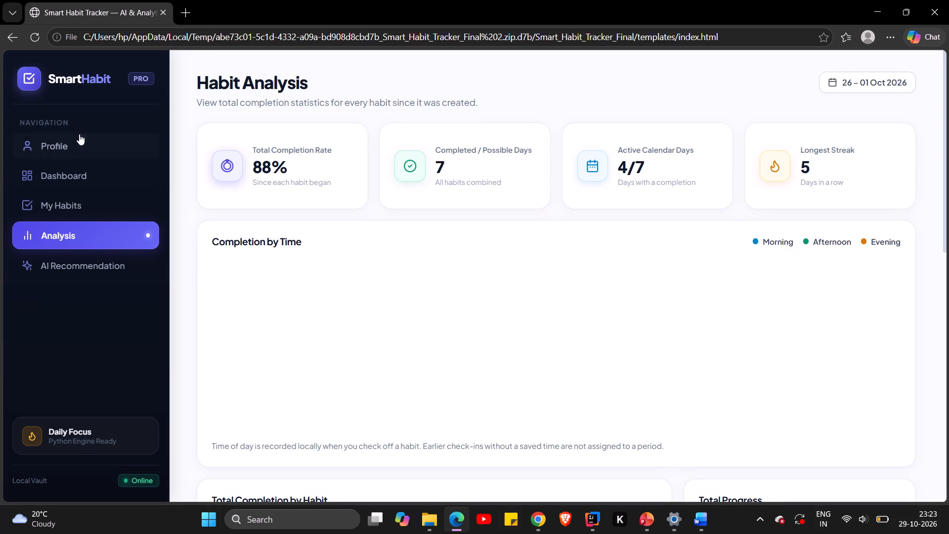
# Review the Profile page down to its October 2026 calendar, followed by the Dashboard, My Habits, Analysis and AI Recommendation pages.
pyautogui.doubleClick(79, 140)
pyautogui.click(146, 77)
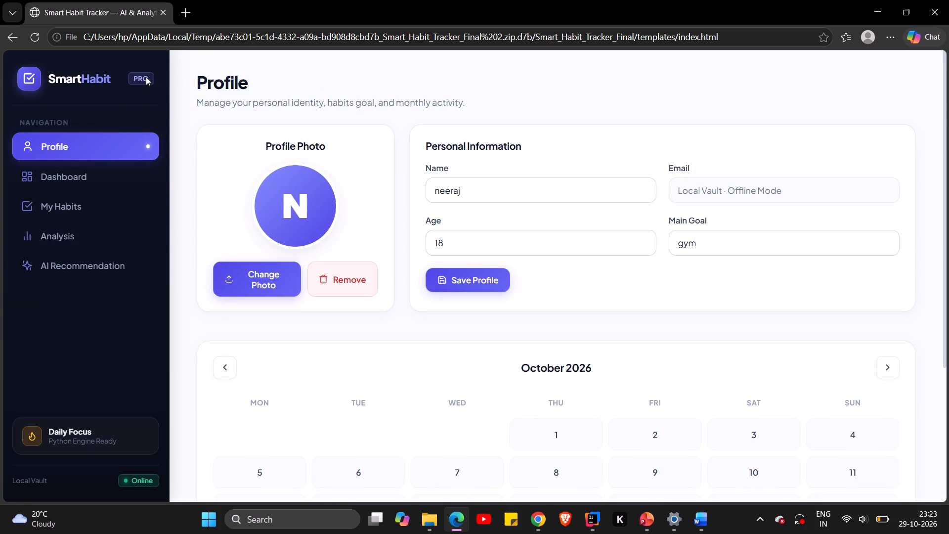
pyautogui.scroll(-4, 387, 247)
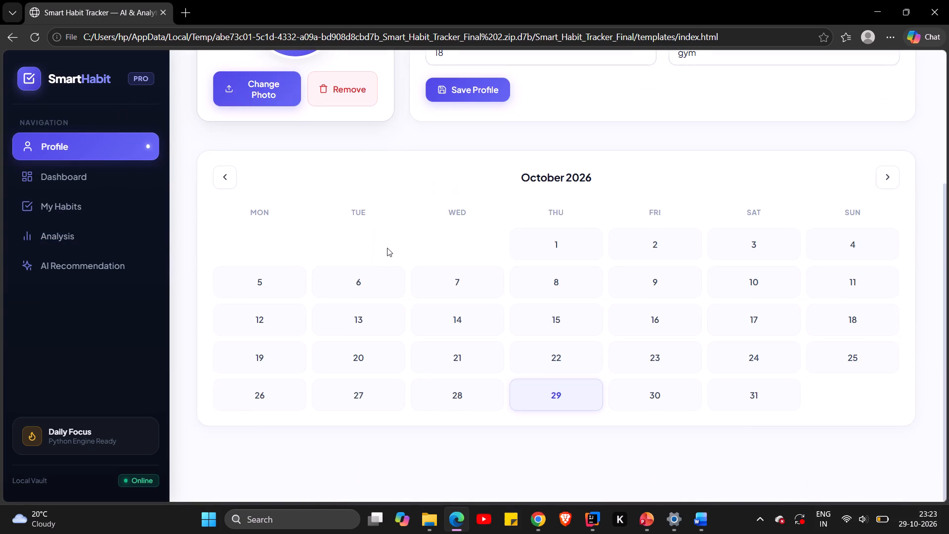
pyautogui.scroll(2, 387, 248)
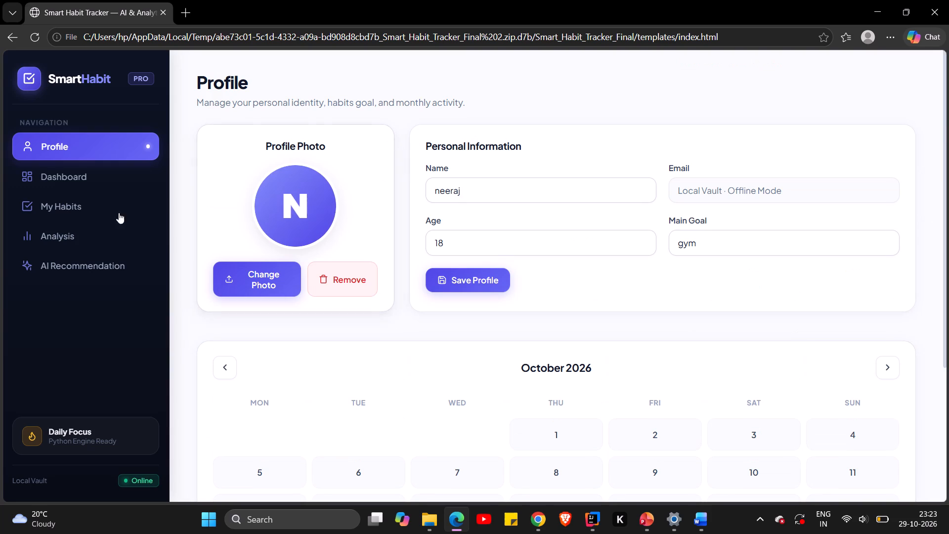
pyautogui.doubleClick(68, 182)
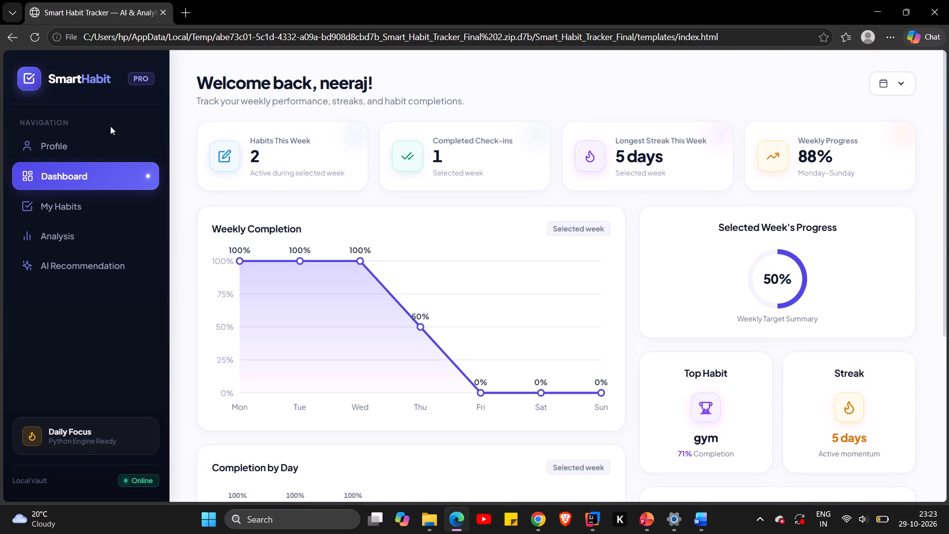
pyautogui.doubleClick(103, 201)
pyautogui.click(80, 221)
pyautogui.click(80, 229)
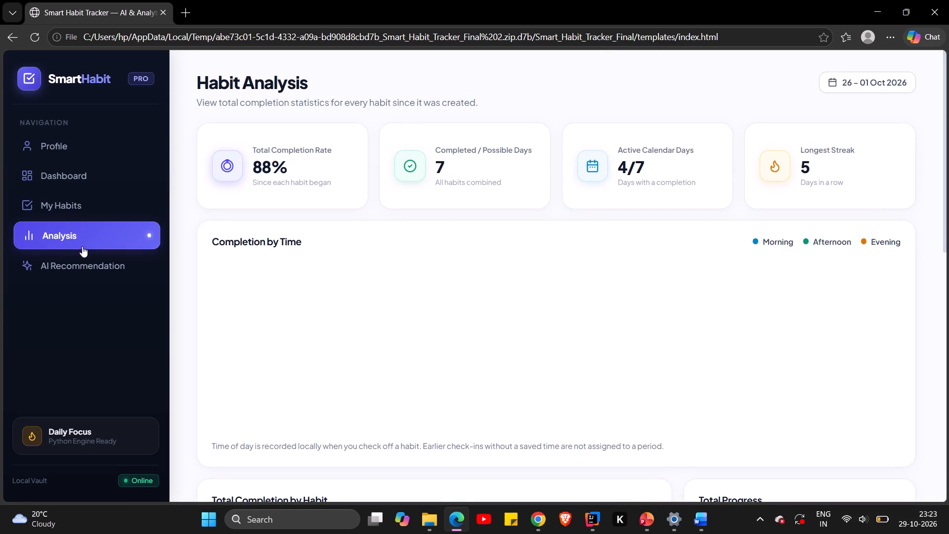
pyautogui.doubleClick(82, 265)
# Revisit the Profile and Dashboard pages and examine the weekly check-ins of both habits on the My Habits page.
pyautogui.click(85, 155)
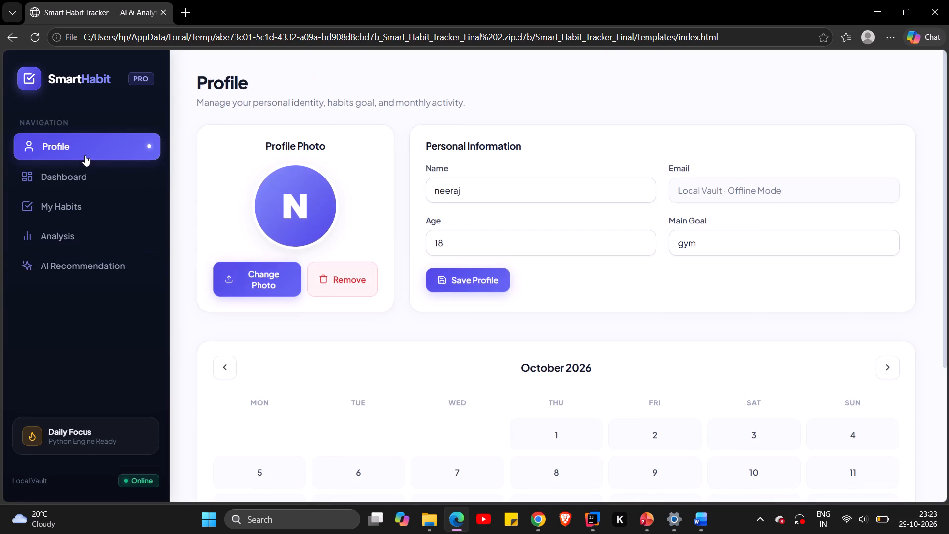
pyautogui.click(81, 169)
pyautogui.click(81, 178)
pyautogui.click(77, 219)
pyautogui.scroll(-1, 77, 219)
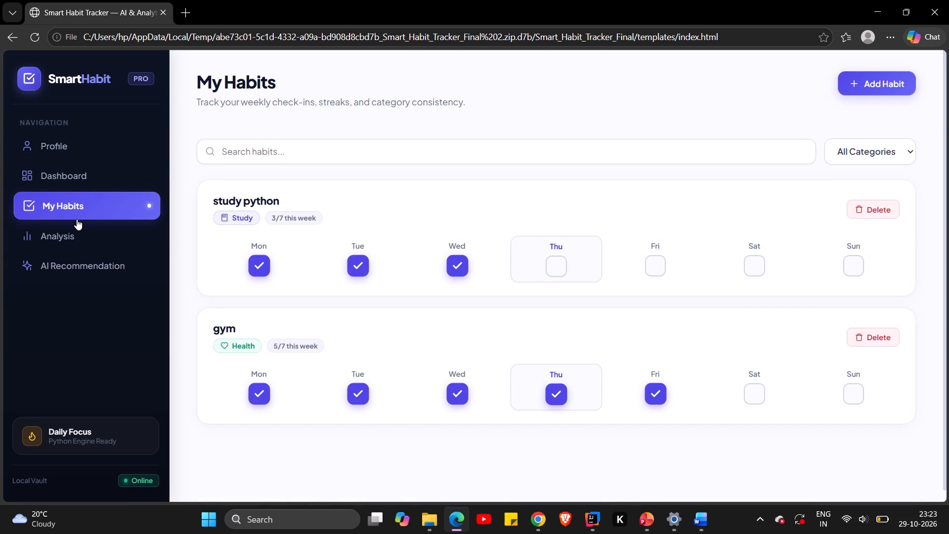
pyautogui.scroll(-2, 77, 219)
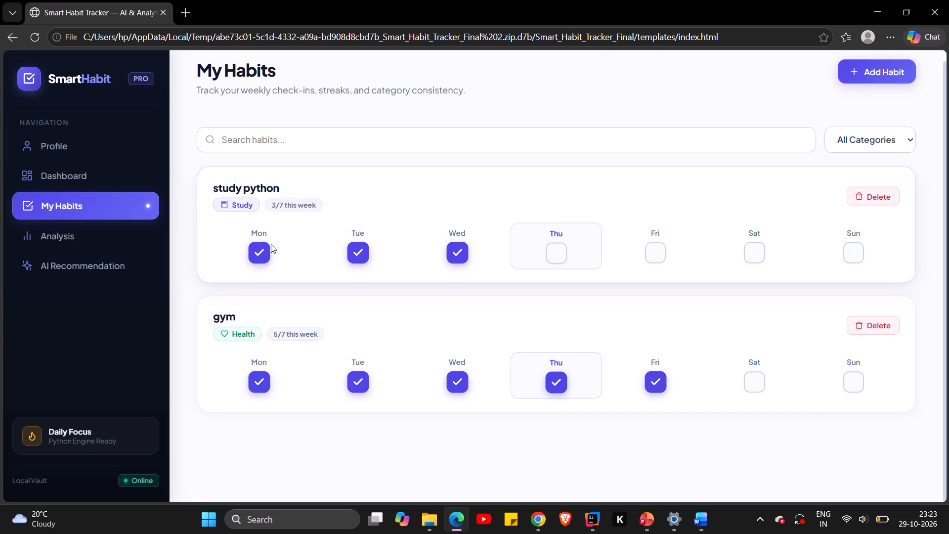
pyautogui.click(290, 333)
pyautogui.click(100, 427)
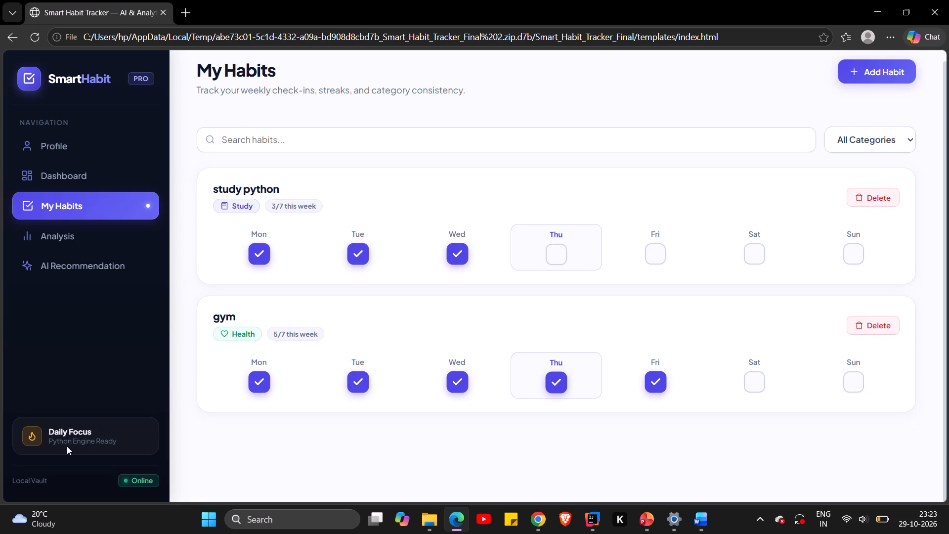
pyautogui.click(137, 473)
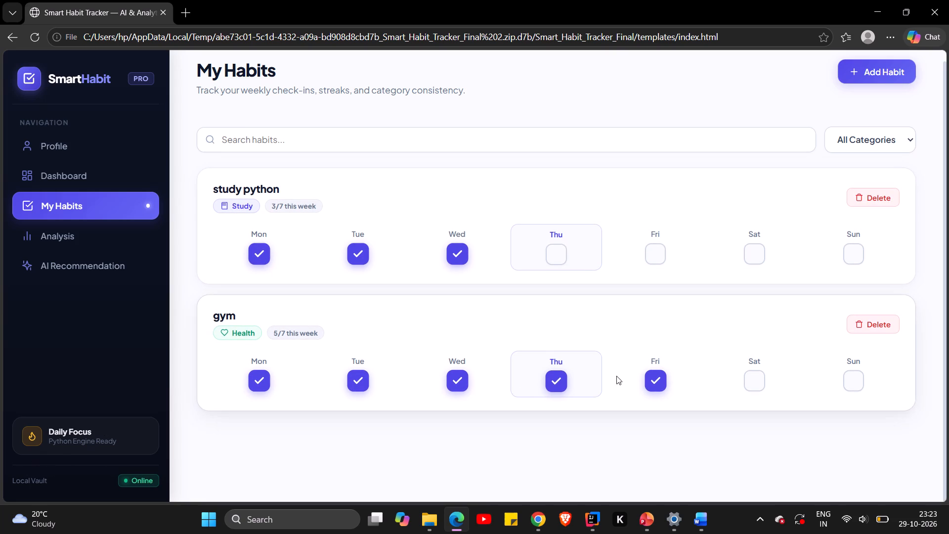
# Close the Smart Habit Tracker browser tab.
pyautogui.click(169, 11)
pyautogui.click(157, 14)
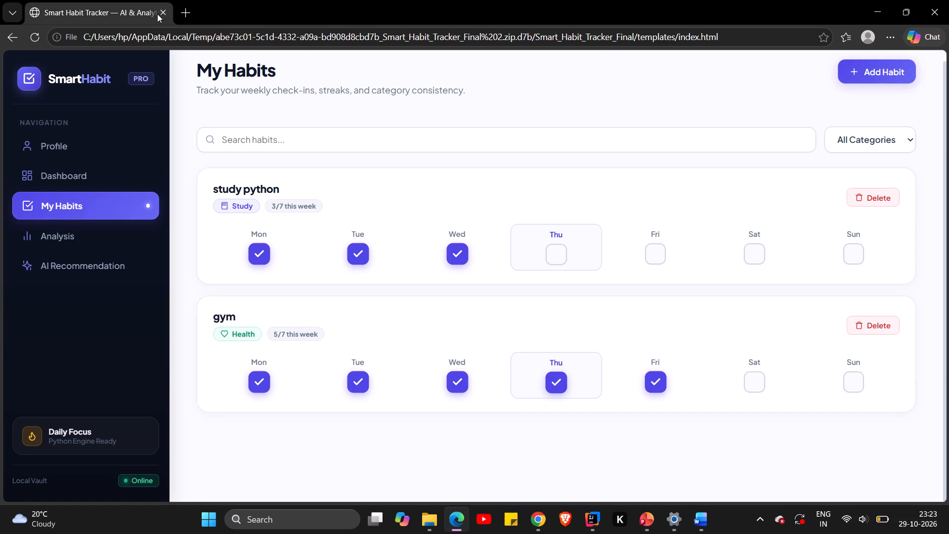
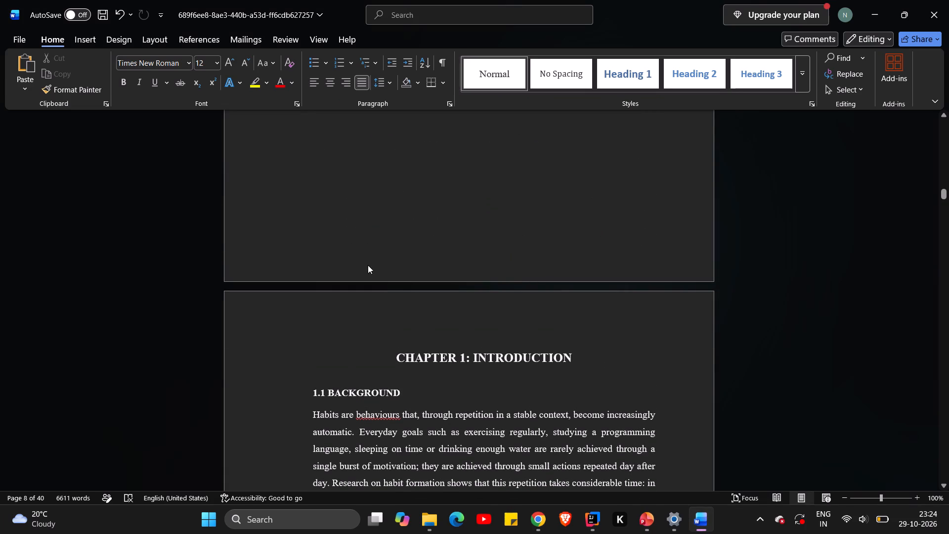
# Review the report's front matter backwards from Chapter 1 through the abbreviations, list of tables and contents pages.
pyautogui.scroll(6, 368, 265)
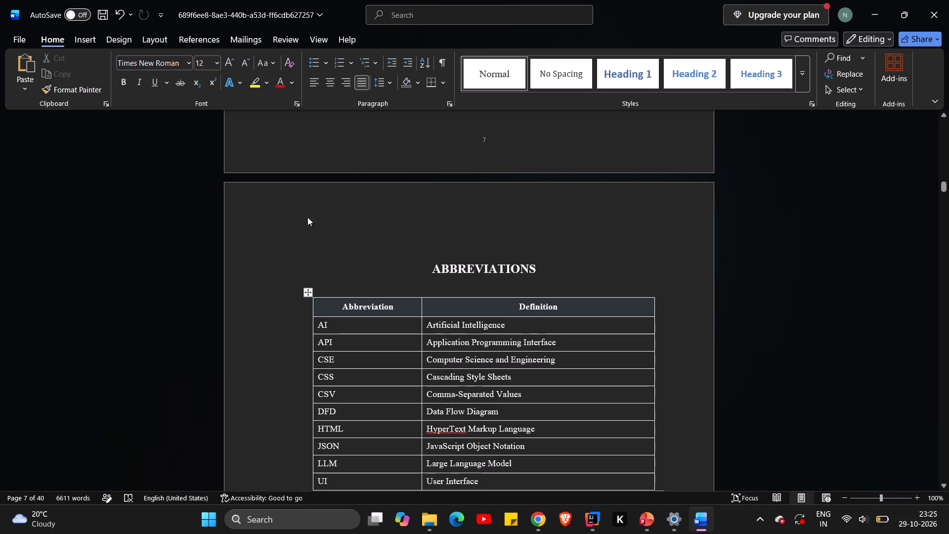
pyautogui.scroll(11, 498, 286)
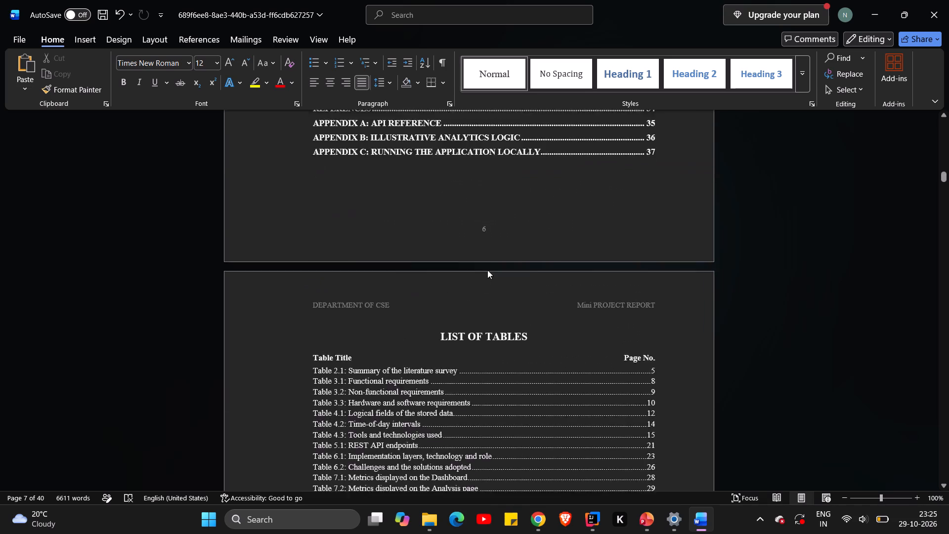
pyautogui.scroll(3, 487, 270)
pyautogui.scroll(9, 540, 197)
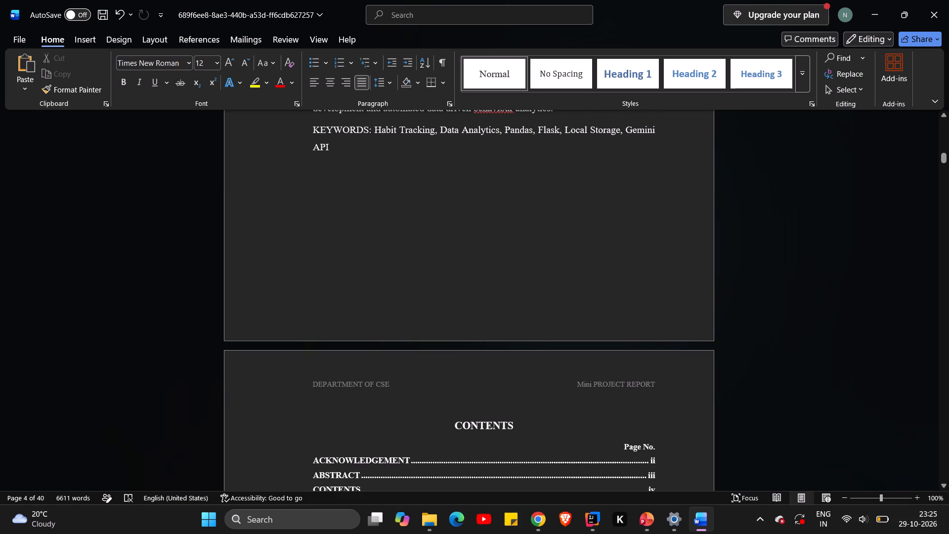
# Examine the report's abstract, acknowledgement and certificate pages back to the cover page, including its lower half with the college logo.
pyautogui.scroll(9, 548, 224)
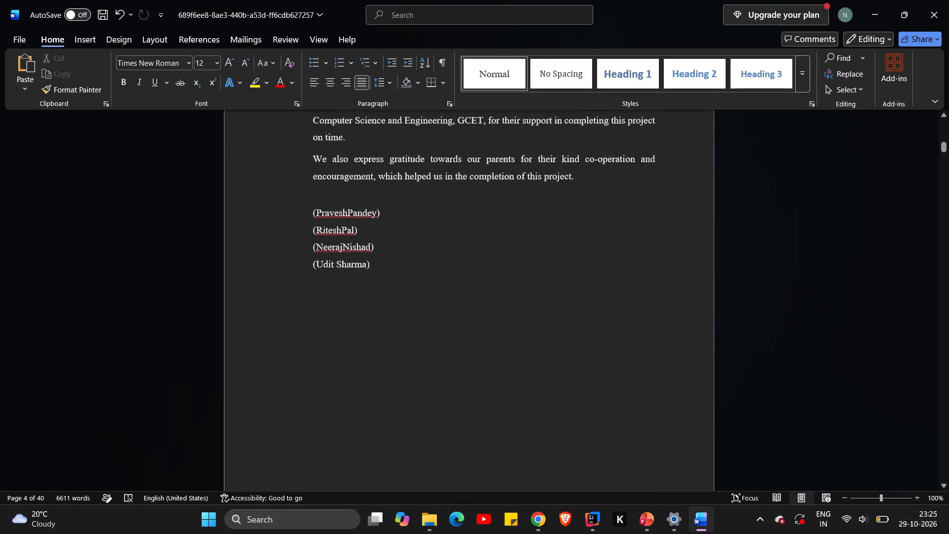
pyautogui.scroll(9, 548, 224)
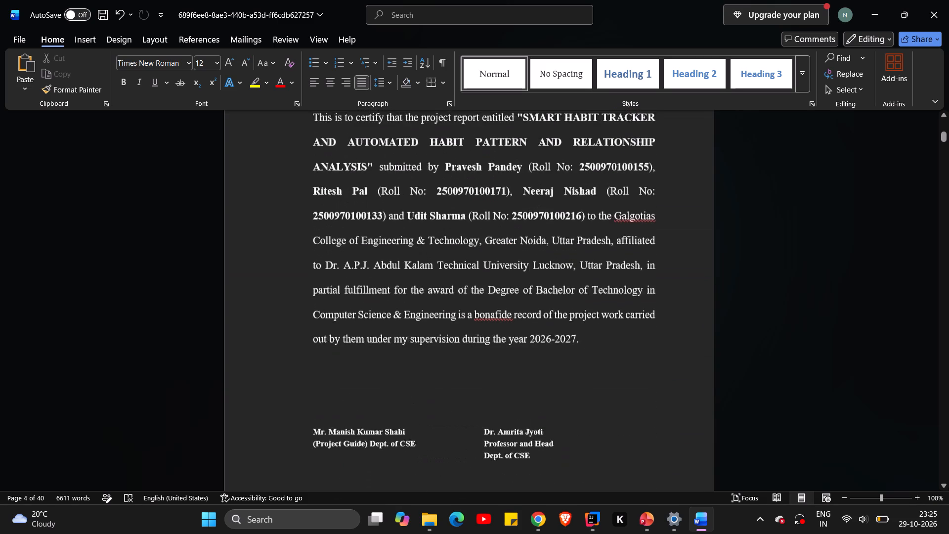
pyautogui.scroll(5, 547, 224)
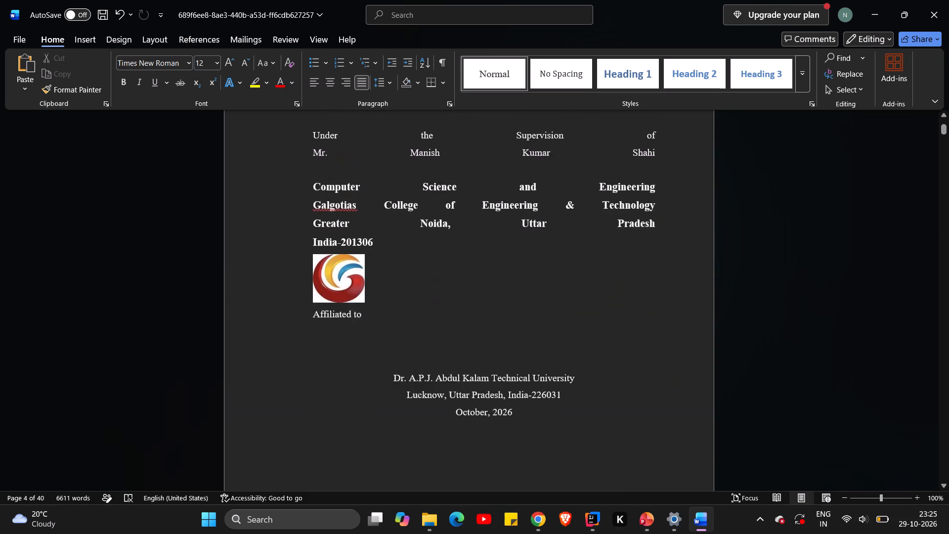
pyautogui.scroll(4, 547, 224)
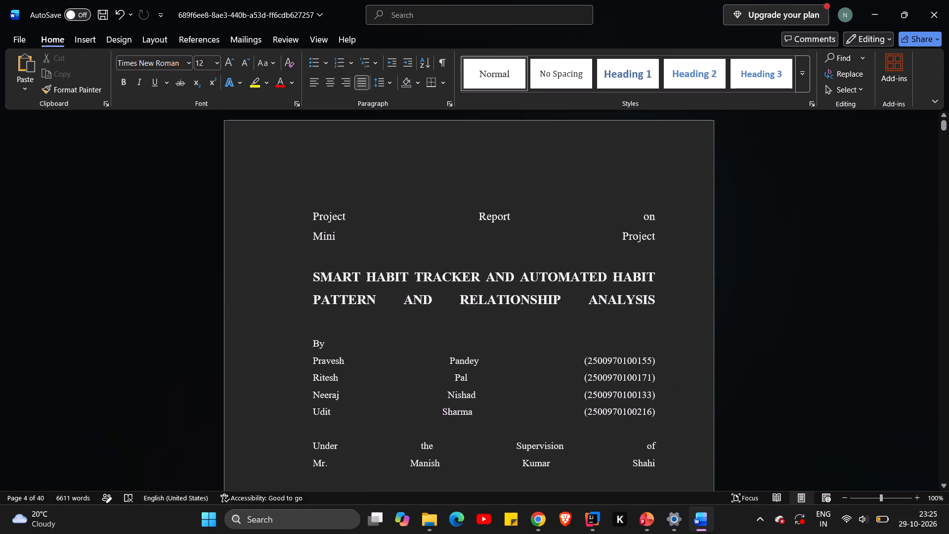
pyautogui.scroll(-3, 547, 224)
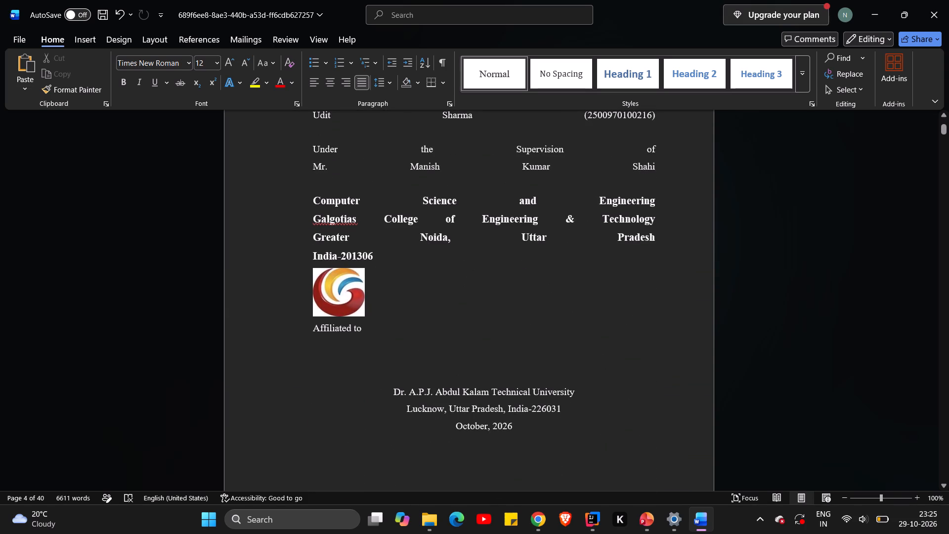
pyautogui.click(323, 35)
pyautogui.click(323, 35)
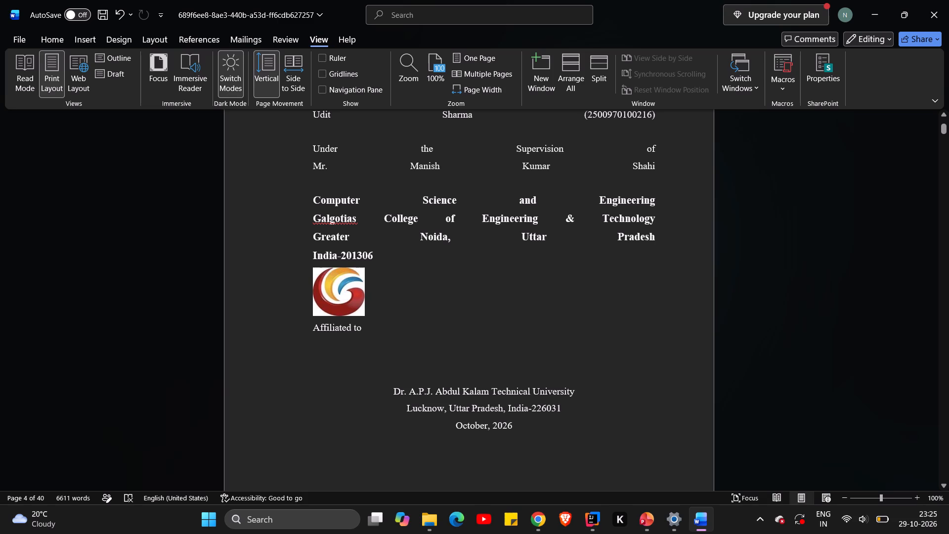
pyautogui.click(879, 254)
# Close the report document without saving its changes.
pyautogui.click(941, 17)
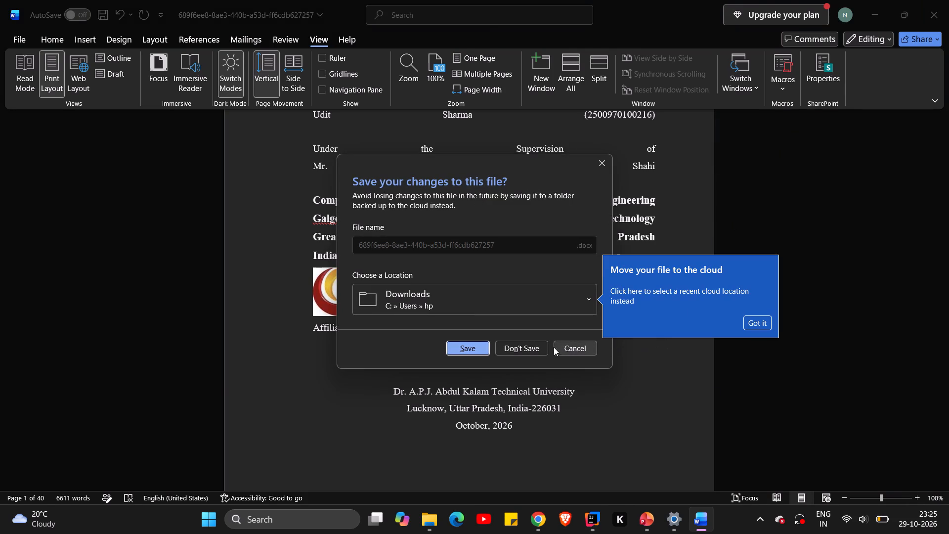
pyautogui.click(531, 350)
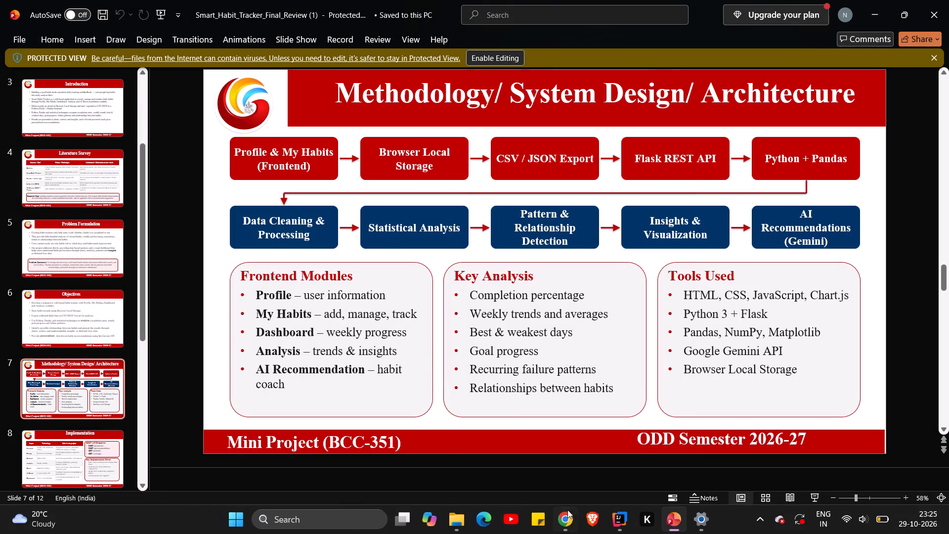
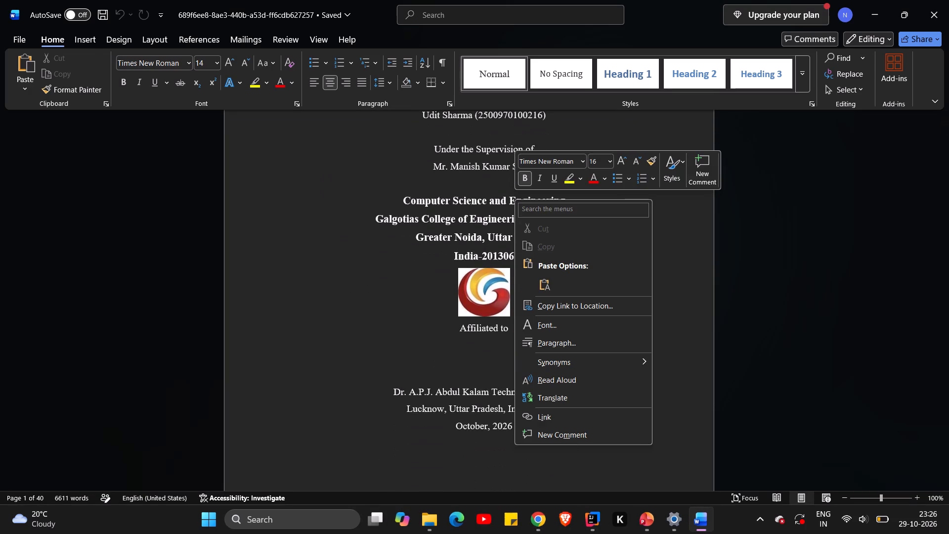
# Inspect the certificate page's letterhead, including the college name text and the options available for the college logo picture.
pyautogui.click(303, 325)
pyautogui.scroll(-5, 432, 288)
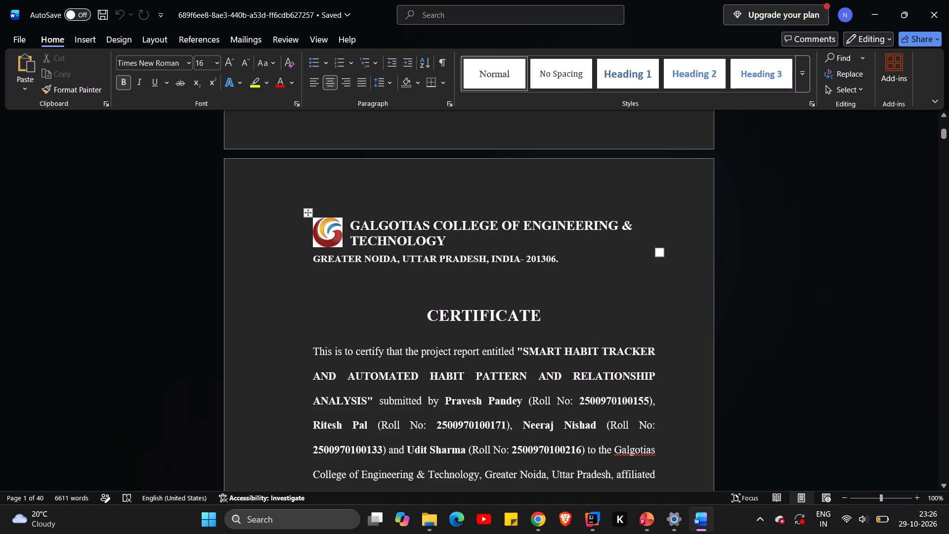
pyautogui.moveTo(636, 222); pyautogui.dragTo(636, 234)
pyautogui.click(636, 231)
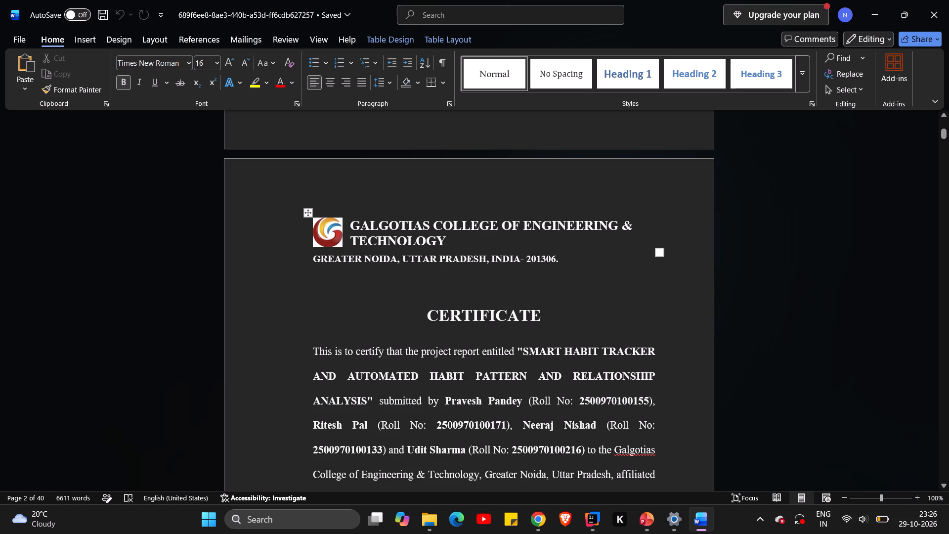
pyautogui.moveTo(448, 240); pyautogui.dragTo(343, 233)
pyautogui.click(319, 292)
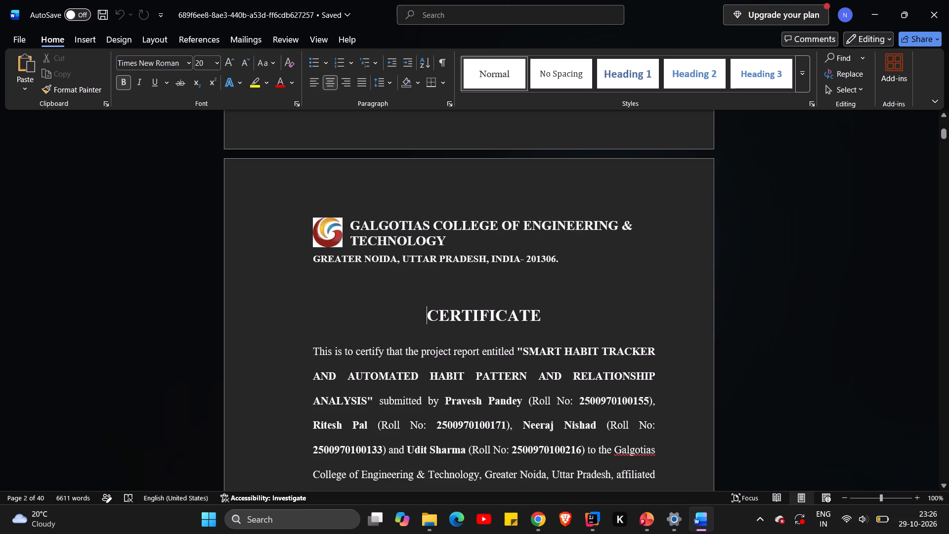
pyautogui.rightClick(320, 236)
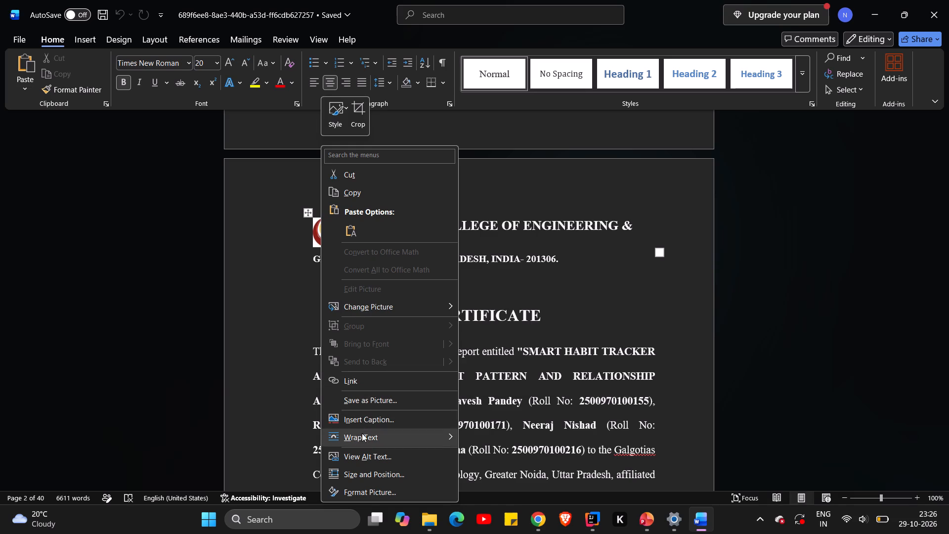
pyautogui.scroll(-2, 361, 464)
pyautogui.click(544, 194)
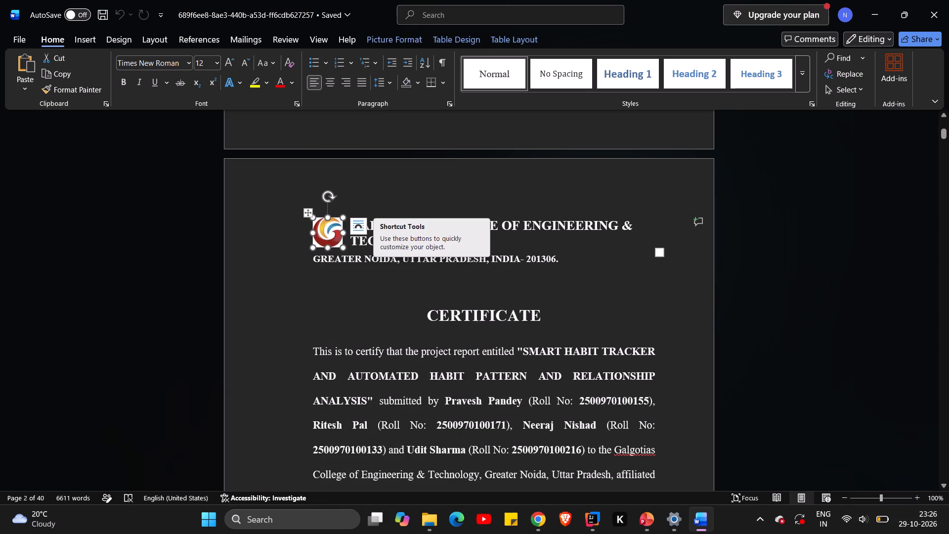
pyautogui.click(547, 284)
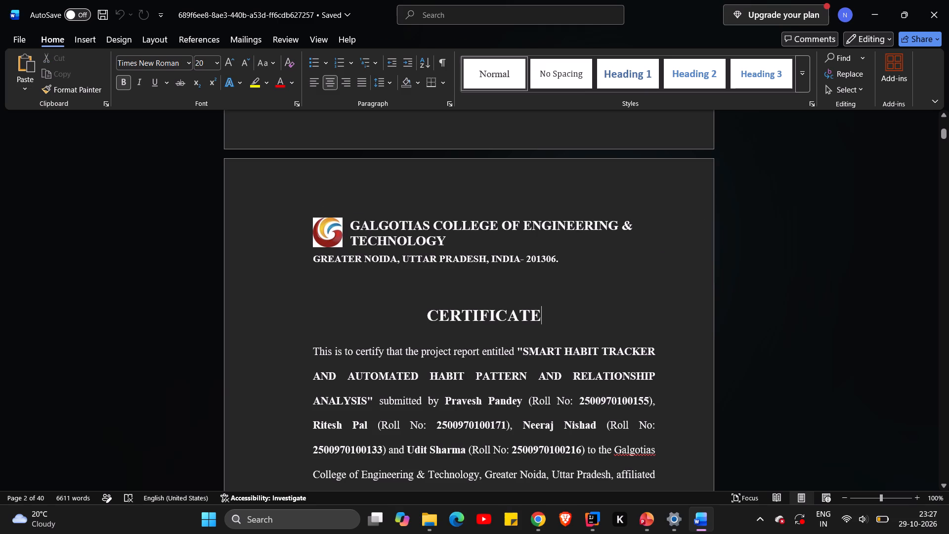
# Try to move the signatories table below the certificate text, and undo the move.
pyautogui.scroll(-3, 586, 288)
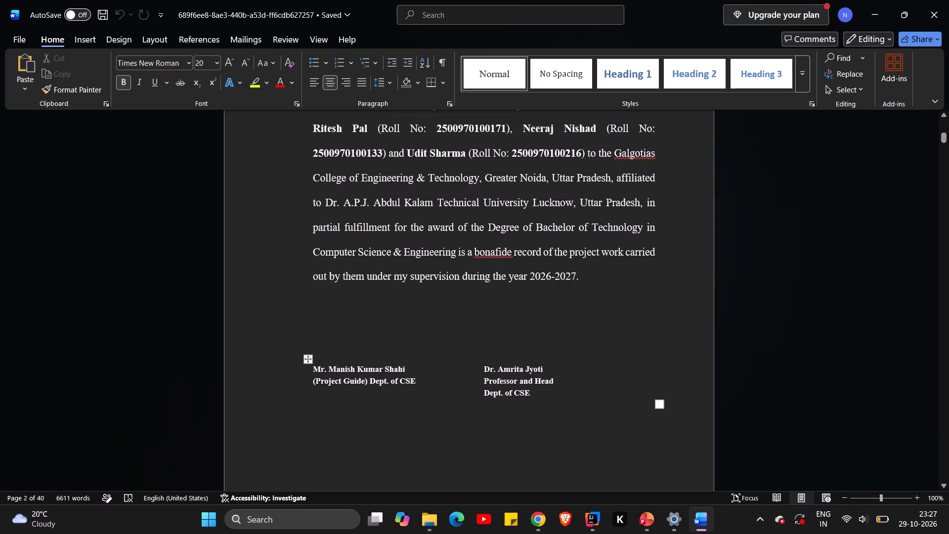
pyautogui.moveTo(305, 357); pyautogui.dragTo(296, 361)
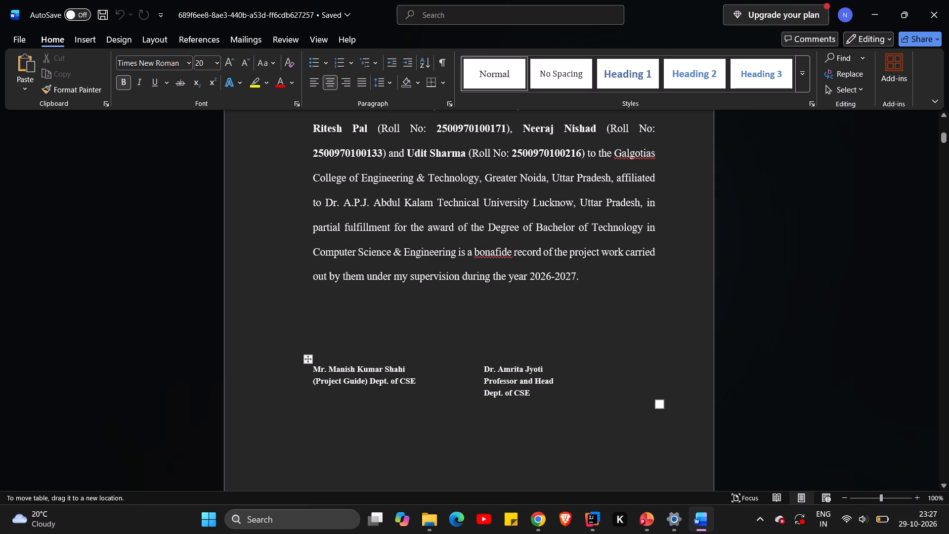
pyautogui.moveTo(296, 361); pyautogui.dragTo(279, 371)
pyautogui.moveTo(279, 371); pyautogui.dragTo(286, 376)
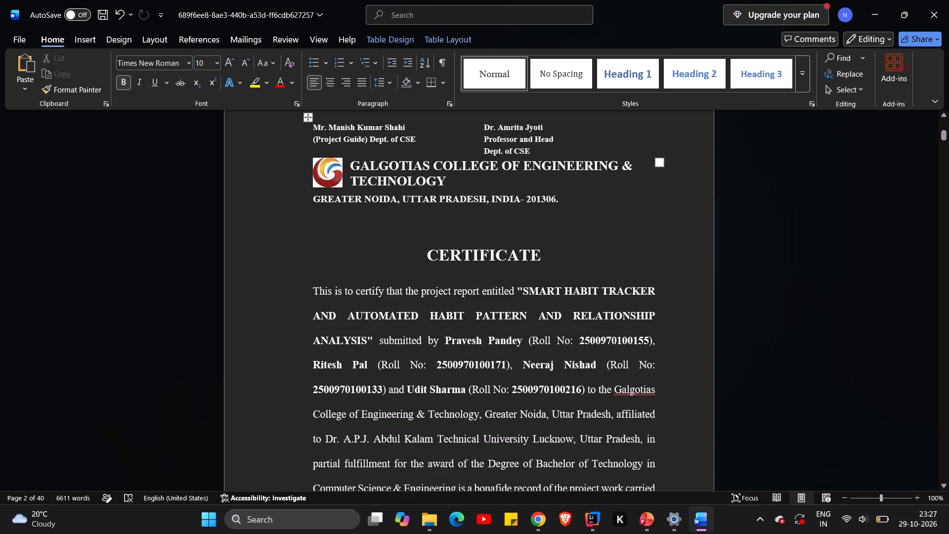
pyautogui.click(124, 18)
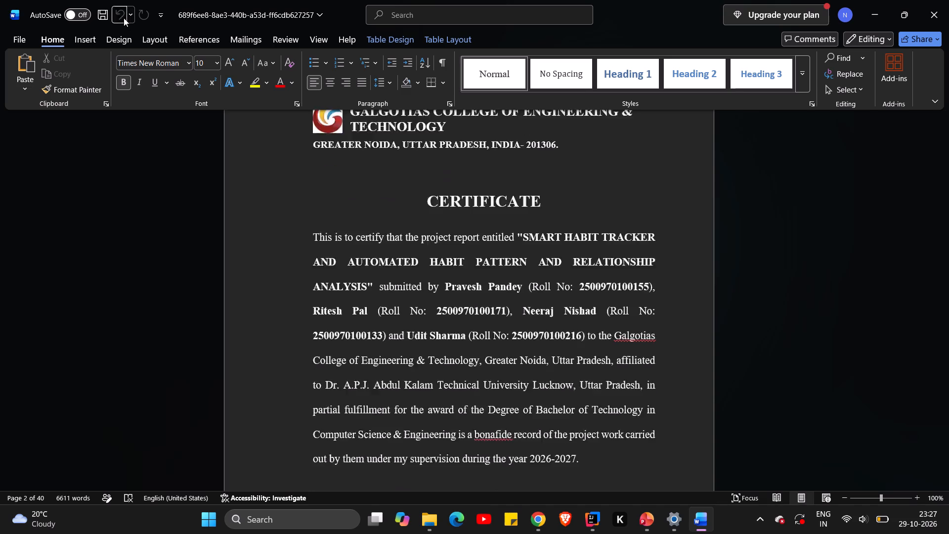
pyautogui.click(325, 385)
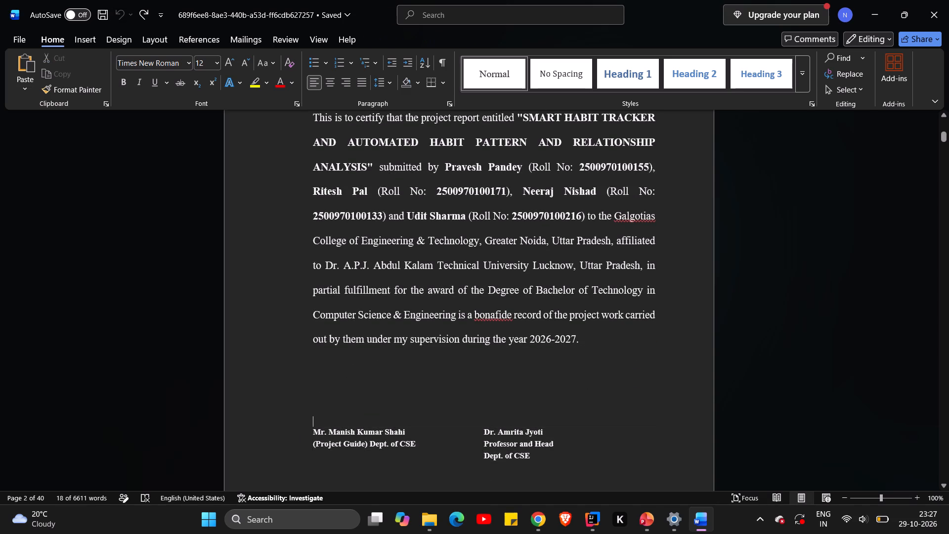
# Review the certificate page's text and the acknowledgement page down to the list of student names.
pyautogui.scroll(1, 437, 410)
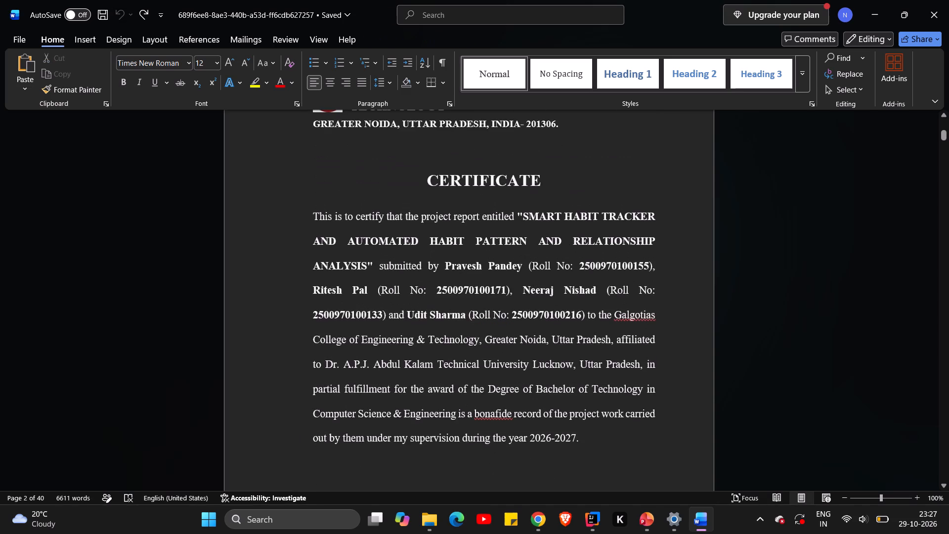
pyautogui.scroll(-6, 437, 410)
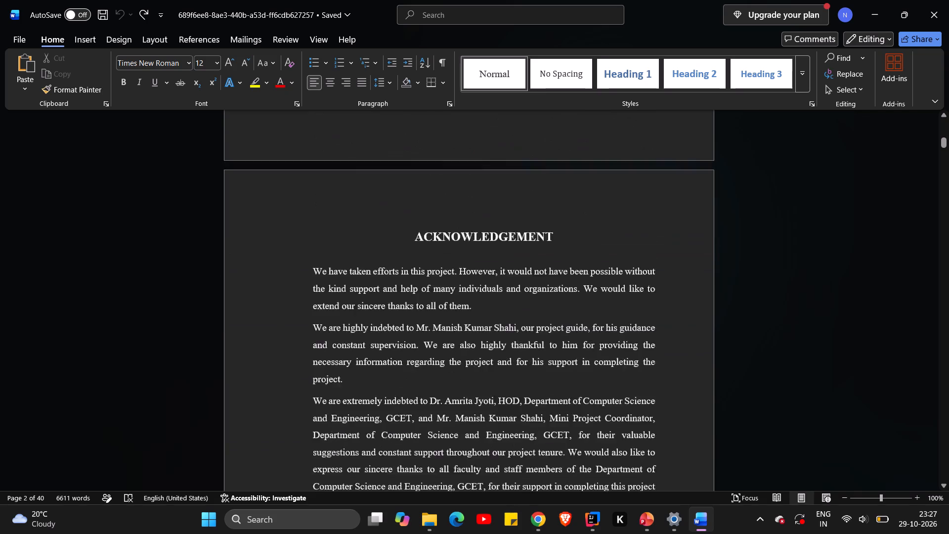
pyautogui.scroll(-3, 437, 409)
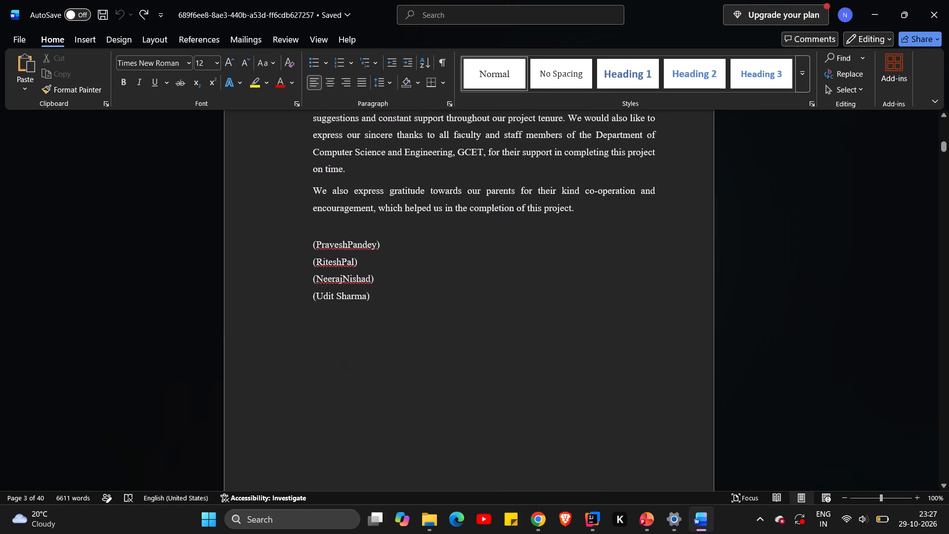
pyautogui.scroll(3, 437, 409)
pyautogui.scroll(-5, 436, 409)
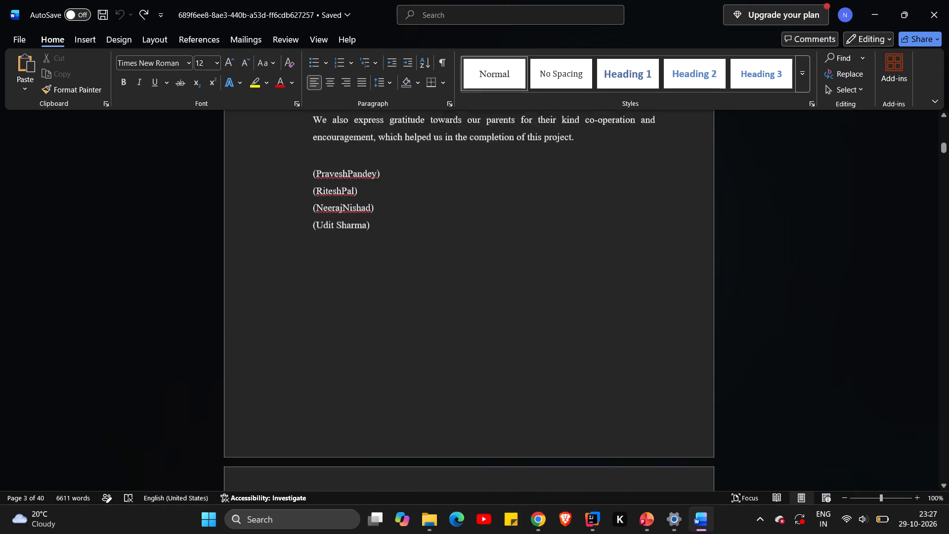
# Look through the contents pages and the abbreviations table, on to the background section of Chapter 1.
pyautogui.scroll(-9, 436, 409)
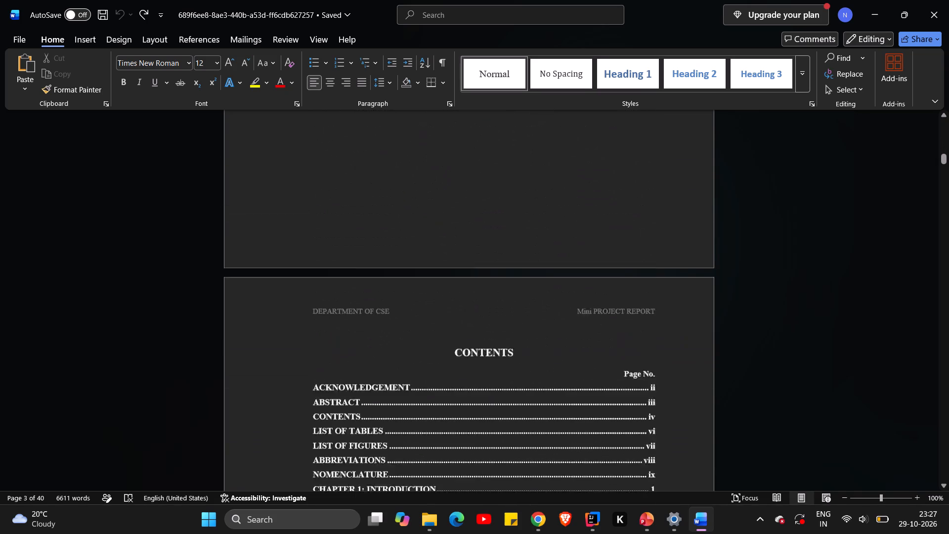
pyautogui.scroll(-14, 436, 409)
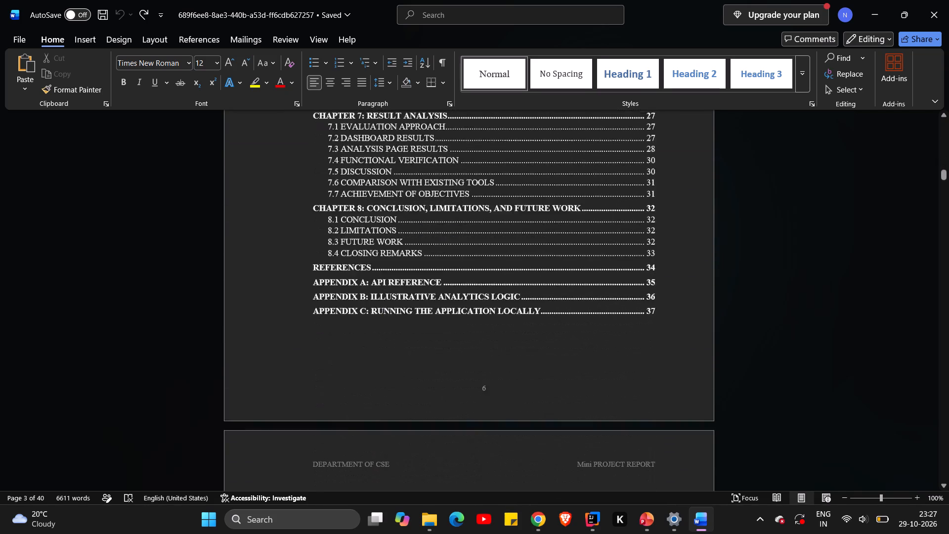
pyautogui.scroll(-7, 436, 409)
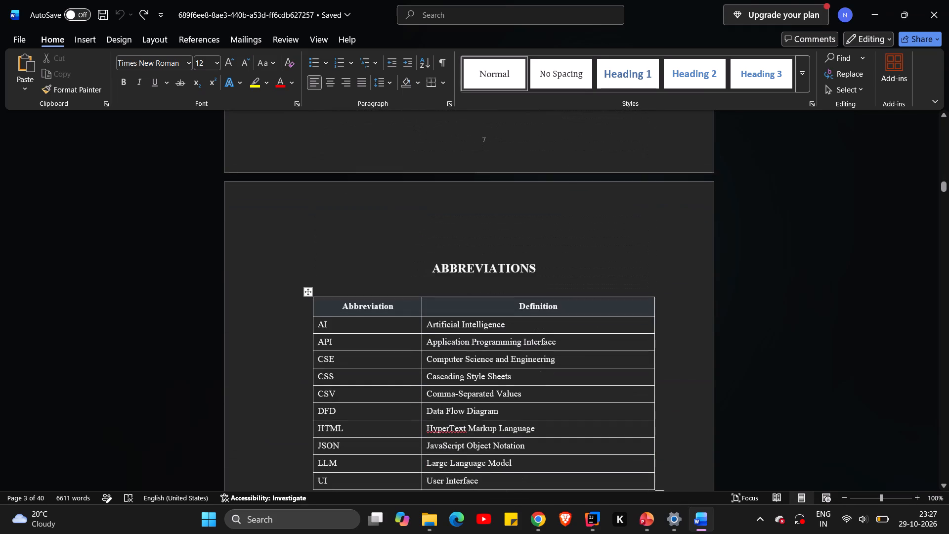
pyautogui.scroll(-9, 436, 409)
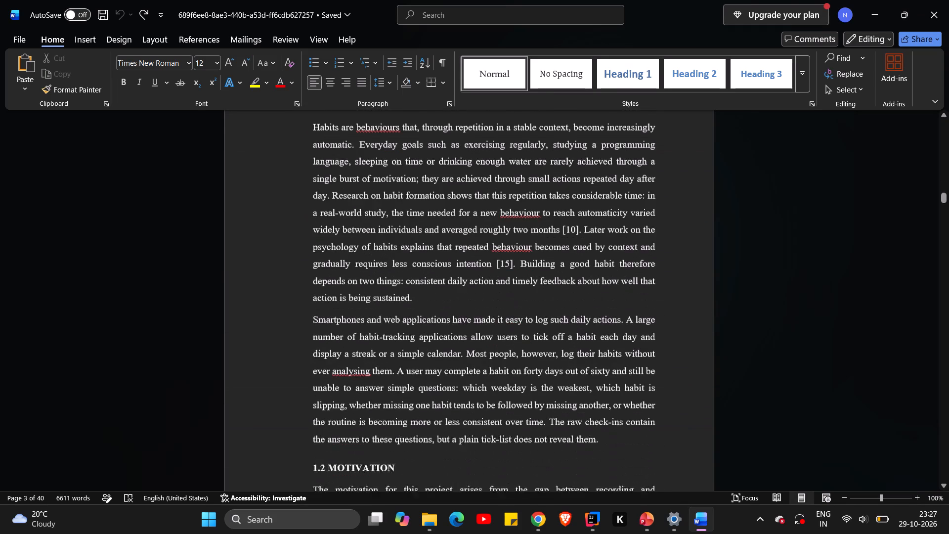
# Review the front matter backwards from Chapter 1 through the abbreviations table to the start of the contents.
pyautogui.scroll(8, 435, 409)
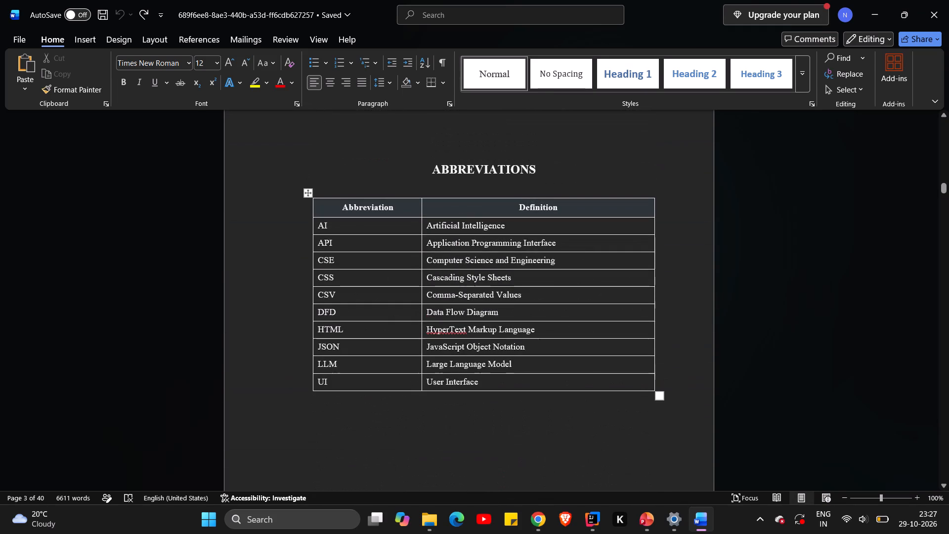
pyautogui.scroll(2, 435, 409)
pyautogui.scroll(-1, 435, 409)
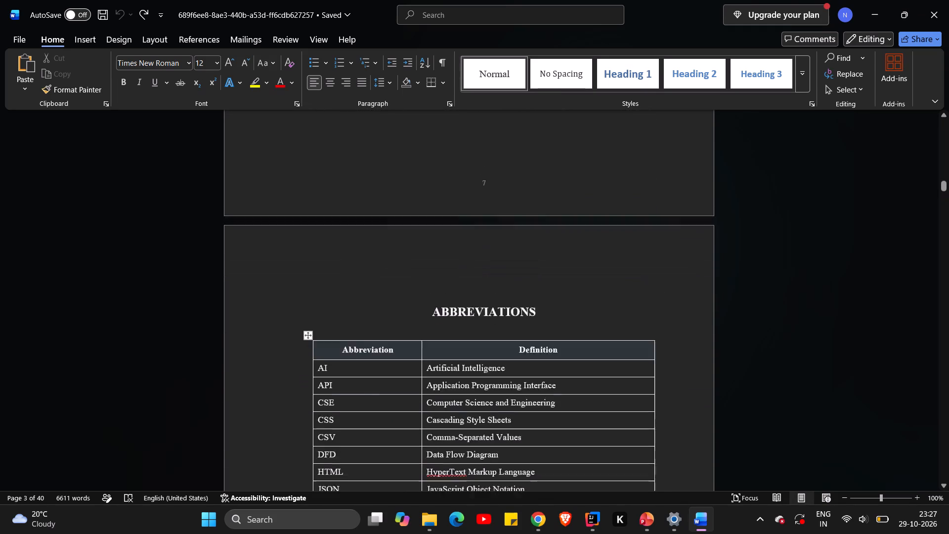
pyautogui.scroll(12, 435, 409)
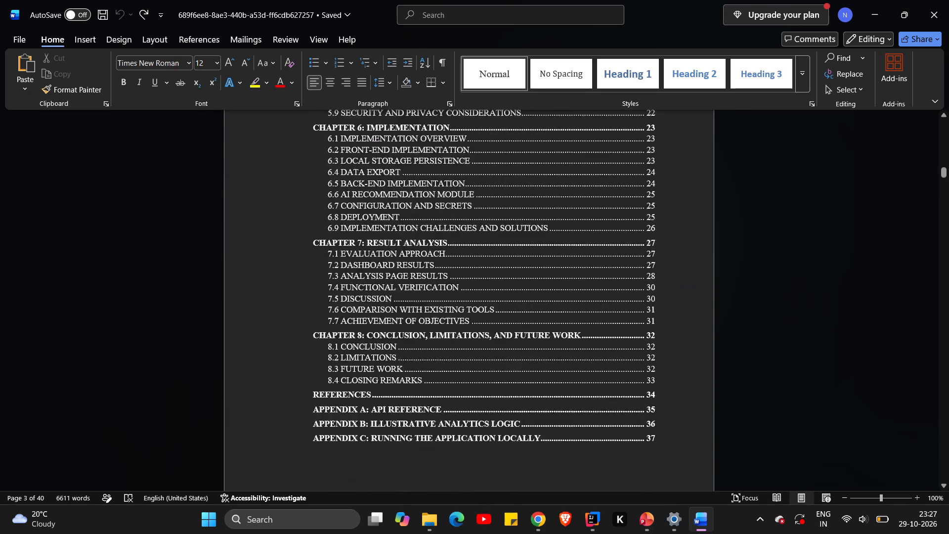
pyautogui.scroll(10, 435, 409)
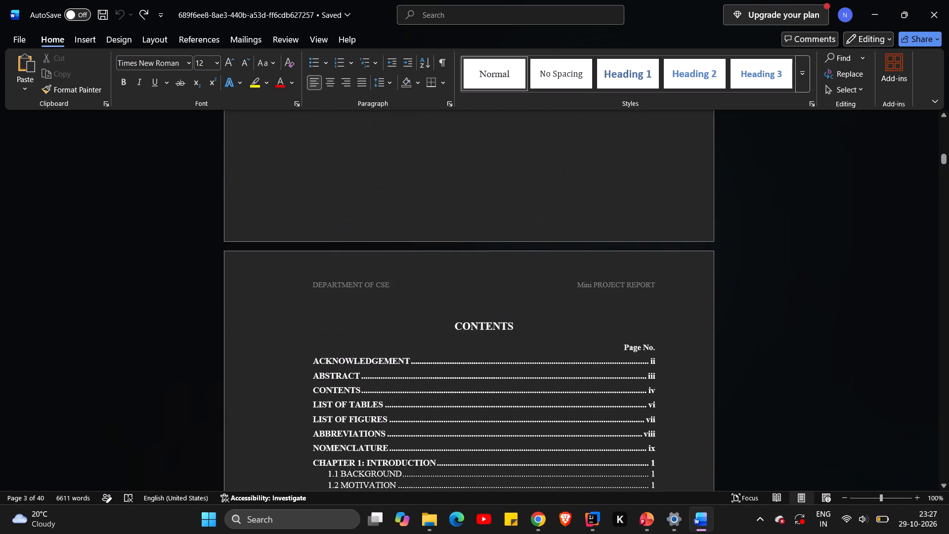
# Re-examine the acknowledgement and certificate pages back to the cover page, including its college logo and university affiliation lines.
pyautogui.scroll(12, 434, 409)
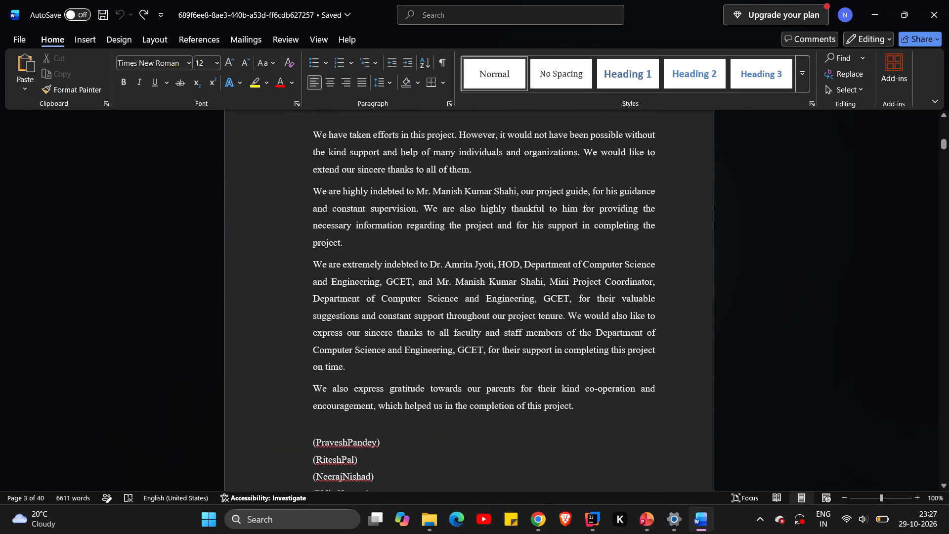
pyautogui.scroll(4, 434, 409)
pyautogui.scroll(1, 425, 497)
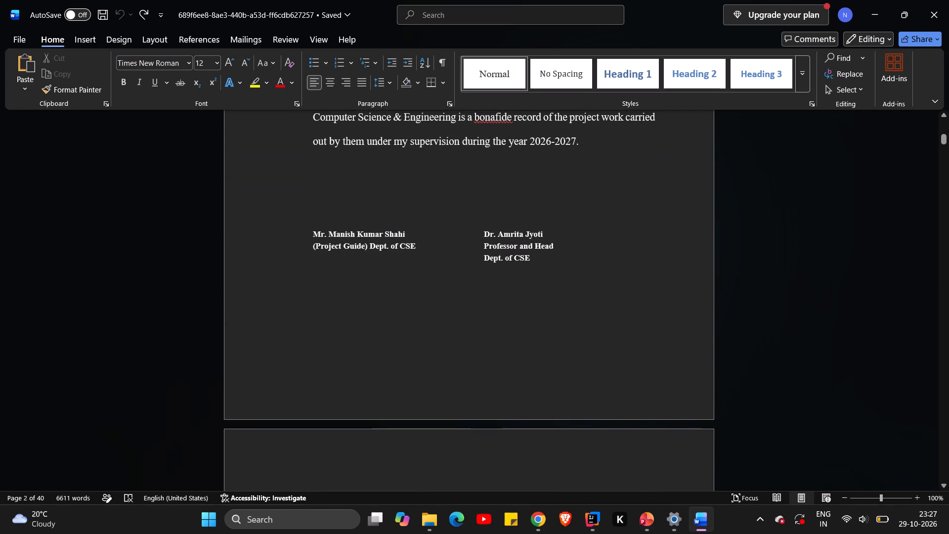
pyautogui.scroll(14, 405, 396)
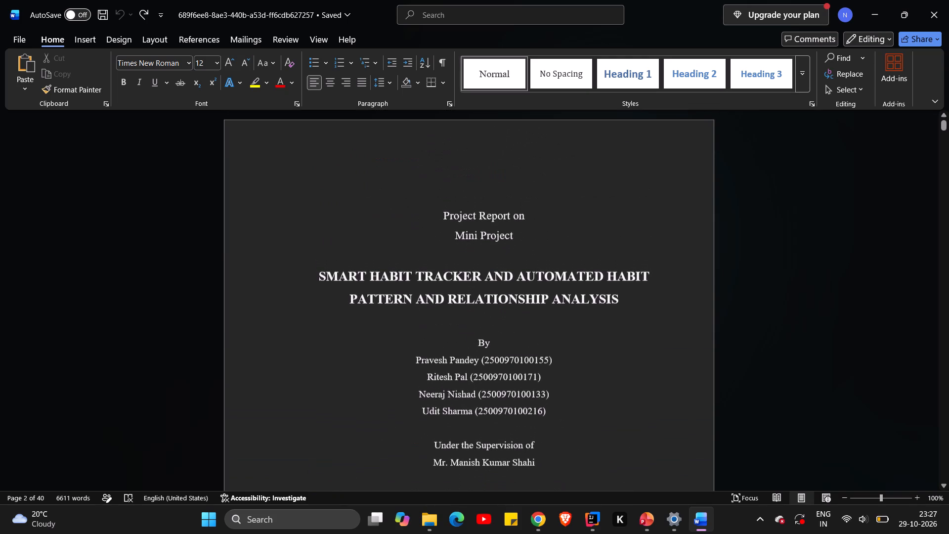
pyautogui.scroll(2, 405, 396)
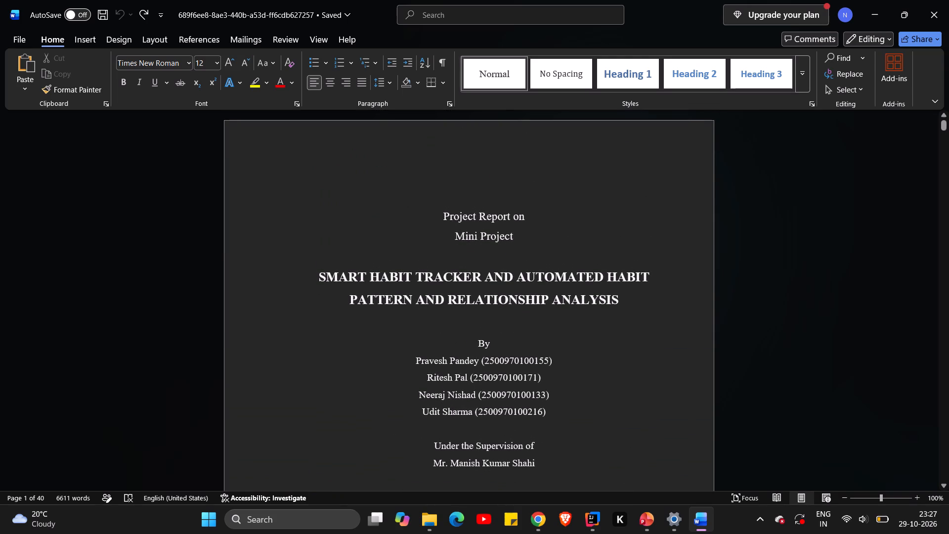
pyautogui.scroll(-2, 405, 362)
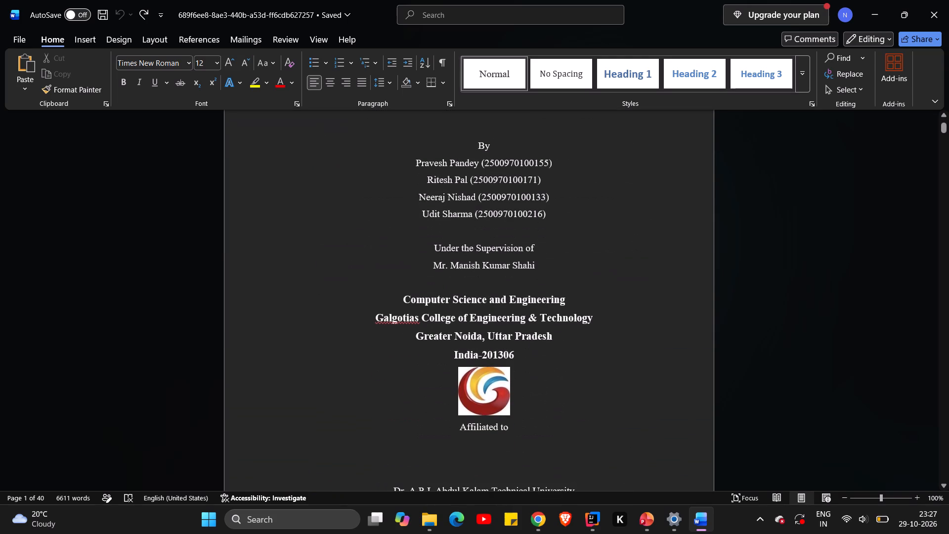
pyautogui.scroll(-5, 405, 349)
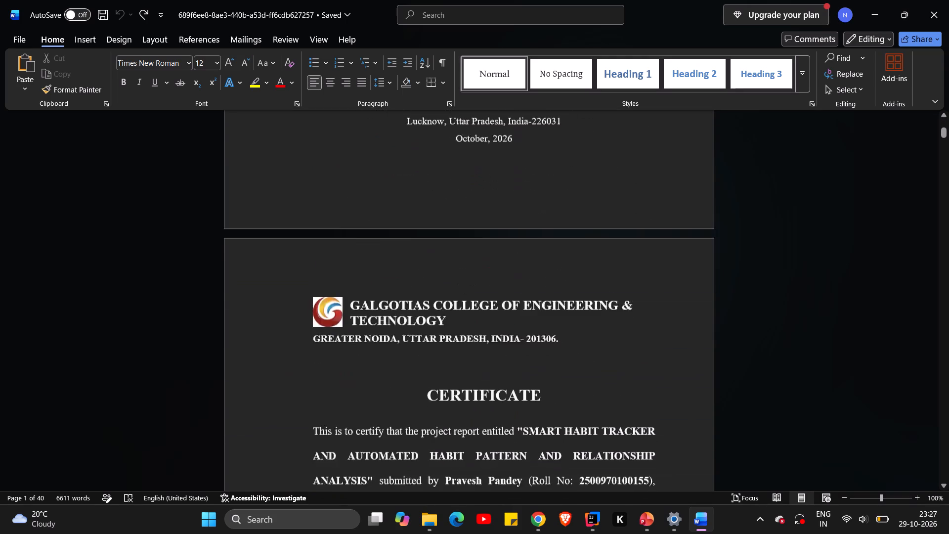
pyautogui.scroll(4, 405, 349)
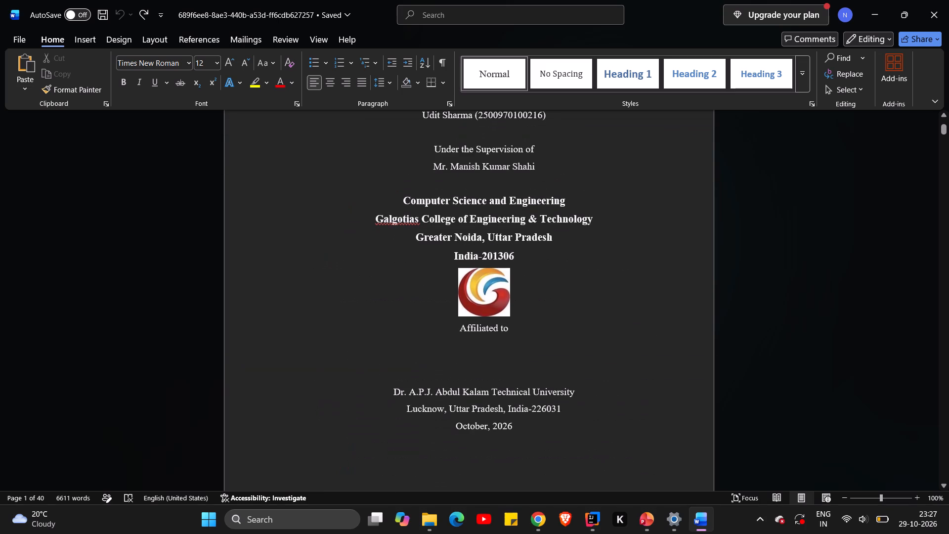
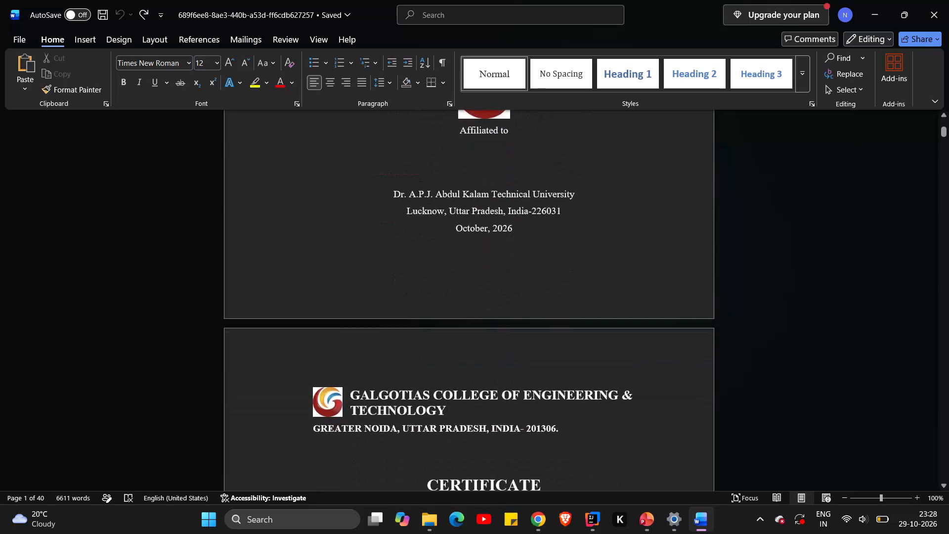
# Review the front matter from the certificate page through the abstract to the end of the table of contents.
pyautogui.scroll(-4, 516, 324)
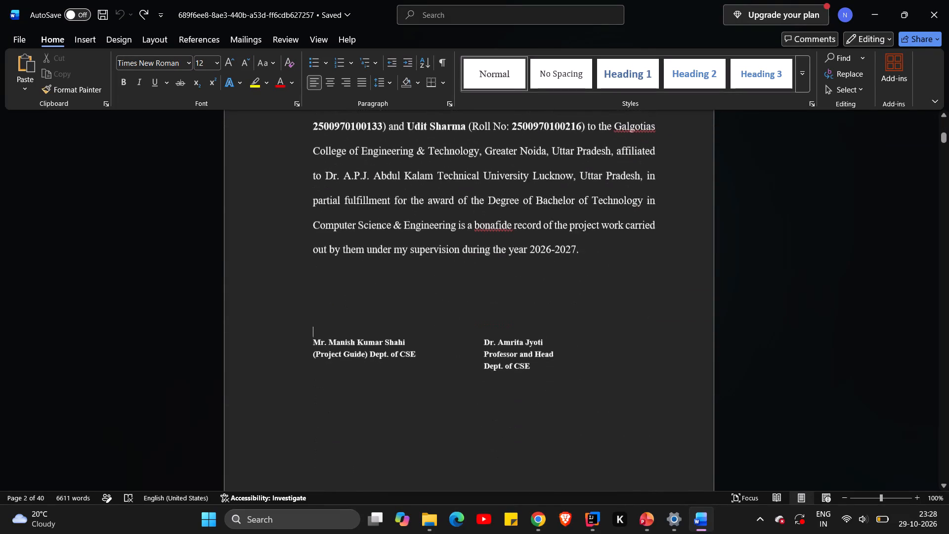
pyautogui.scroll(-15, 514, 328)
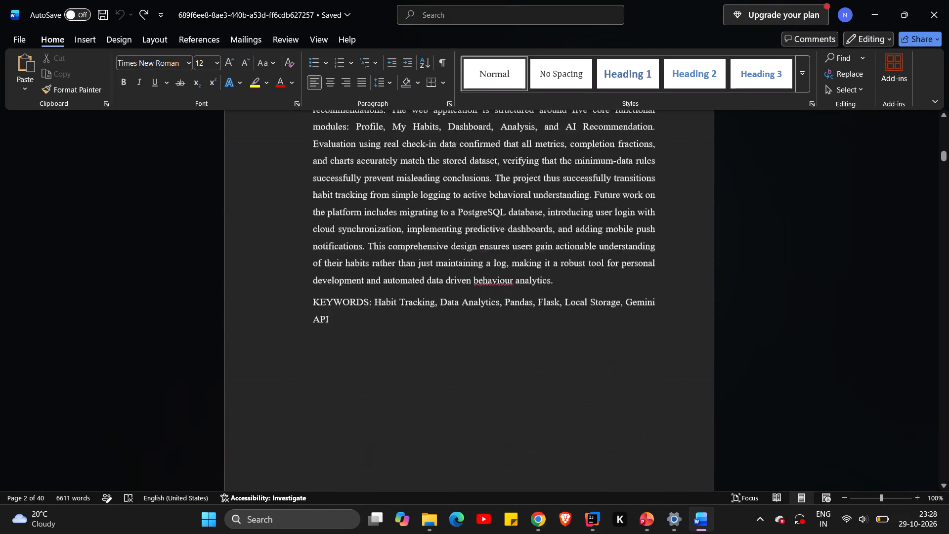
pyautogui.scroll(-4, 514, 328)
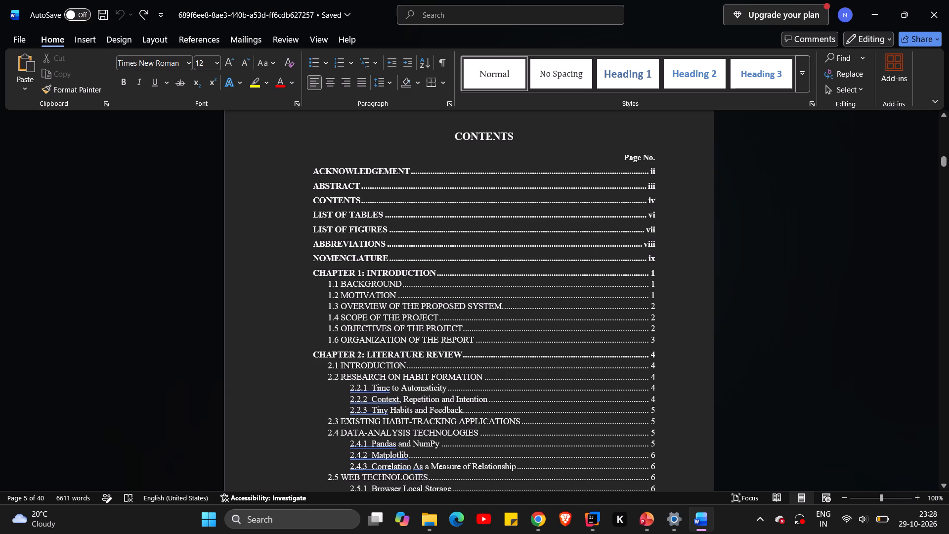
pyautogui.scroll(-8, 407, 284)
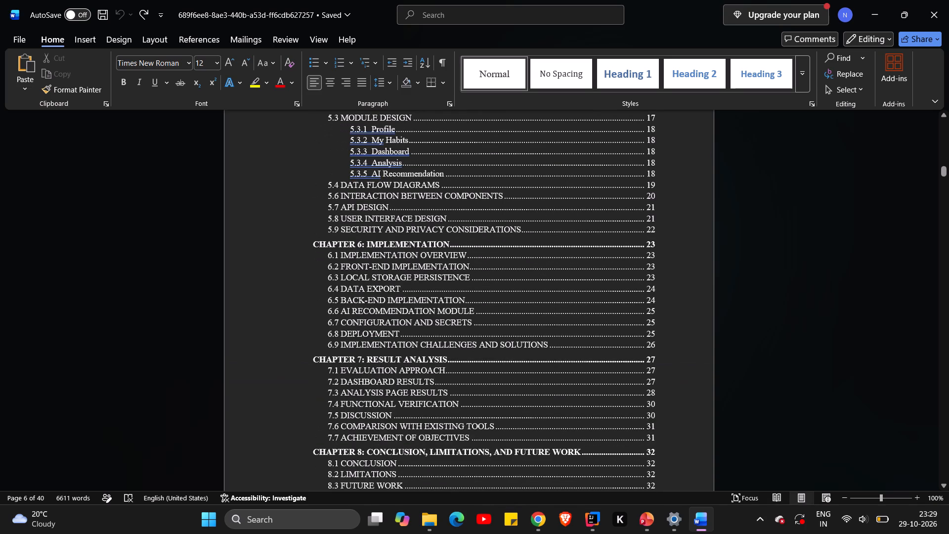
pyautogui.scroll(-2, 416, 271)
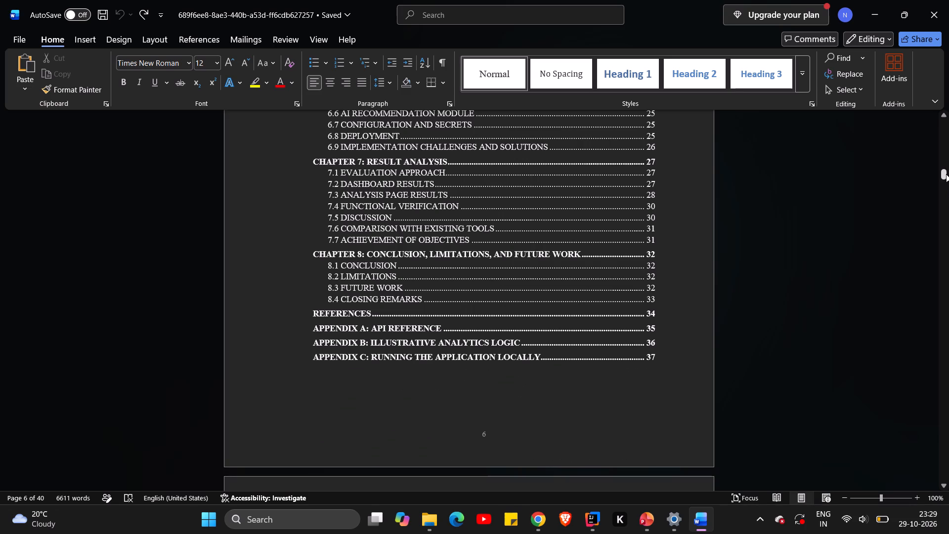
# Examine the closing appendices on the report's last page: API reference, illustrative analytics logic, and running the application locally.
pyautogui.moveTo(946, 174); pyautogui.dragTo(943, 507)
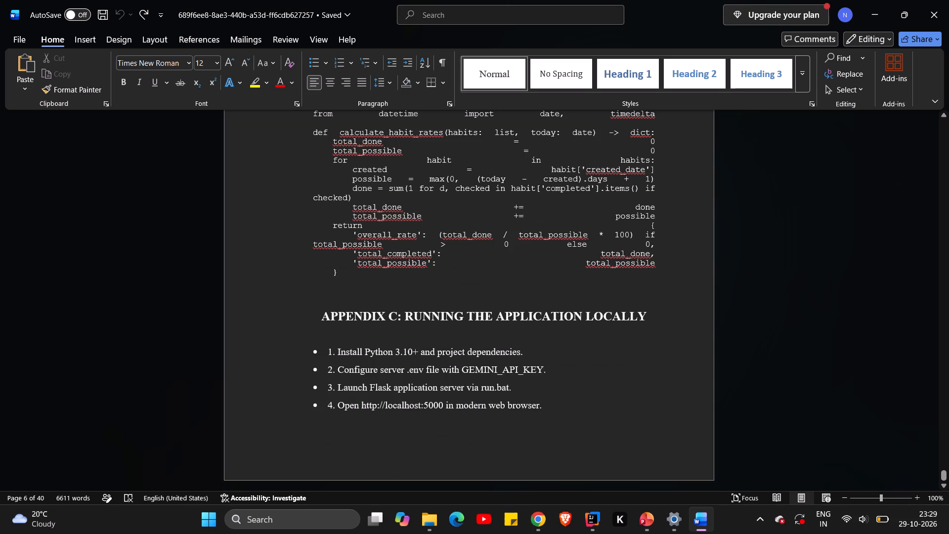
pyautogui.scroll(2, 357, 326)
pyautogui.scroll(-3, 357, 326)
pyautogui.click(803, 267)
pyautogui.scroll(1, 719, 272)
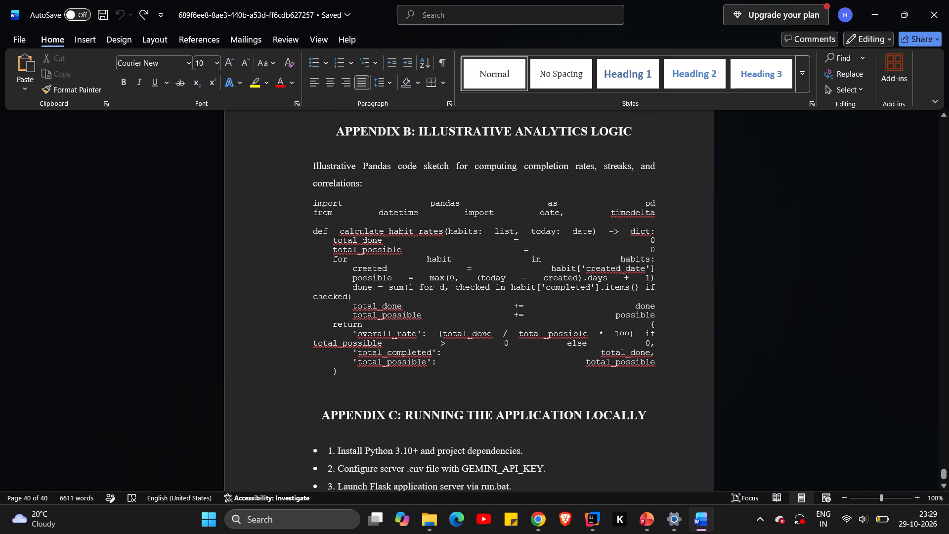
pyautogui.scroll(2, 716, 271)
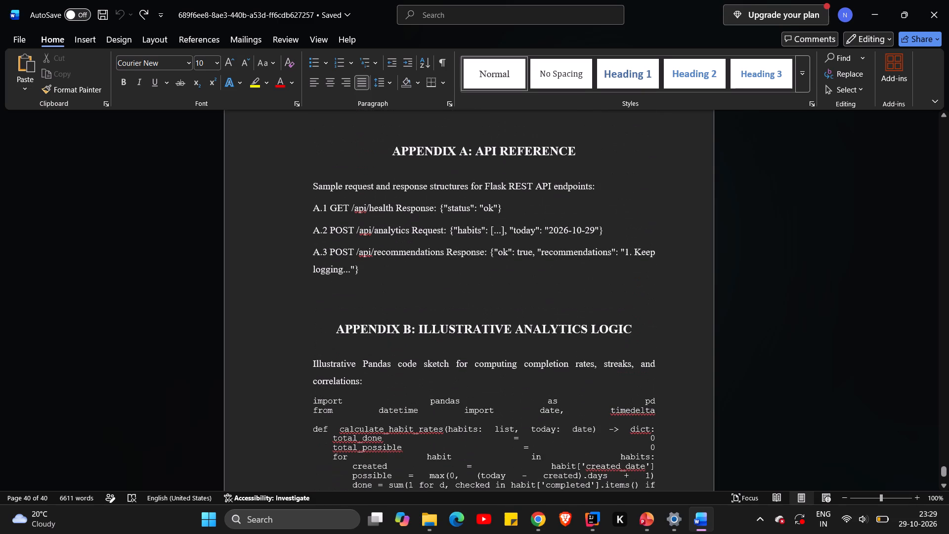
pyautogui.click(777, 206)
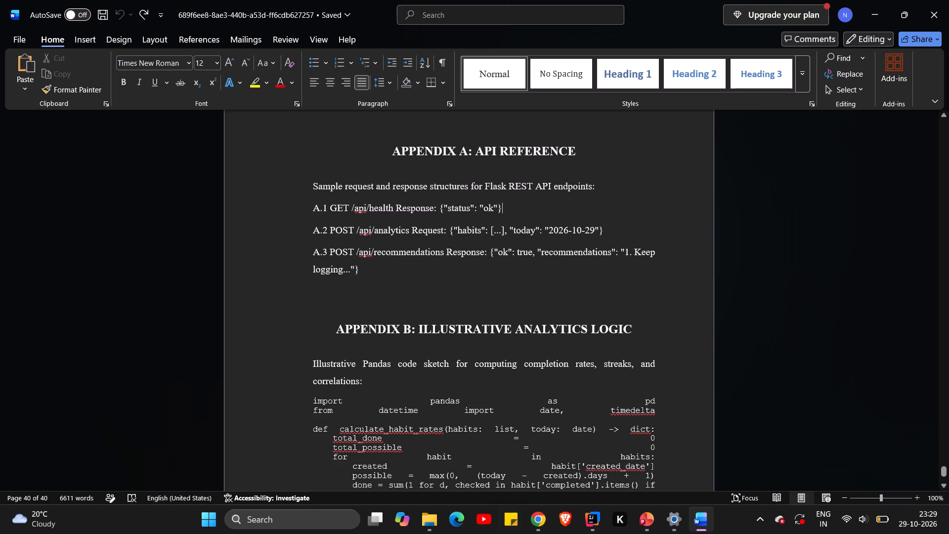
pyautogui.scroll(-6, 747, 274)
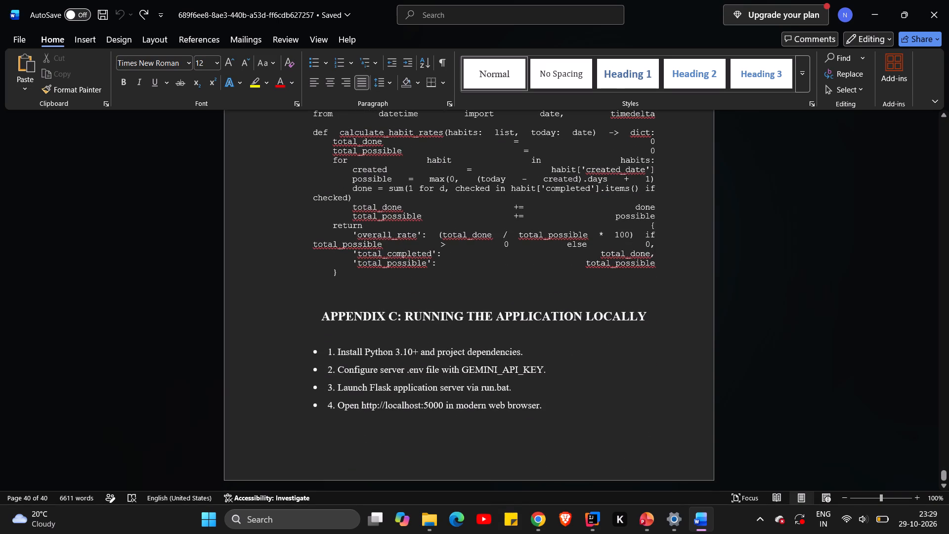
pyautogui.scroll(2, 747, 274)
pyautogui.scroll(-1, 747, 274)
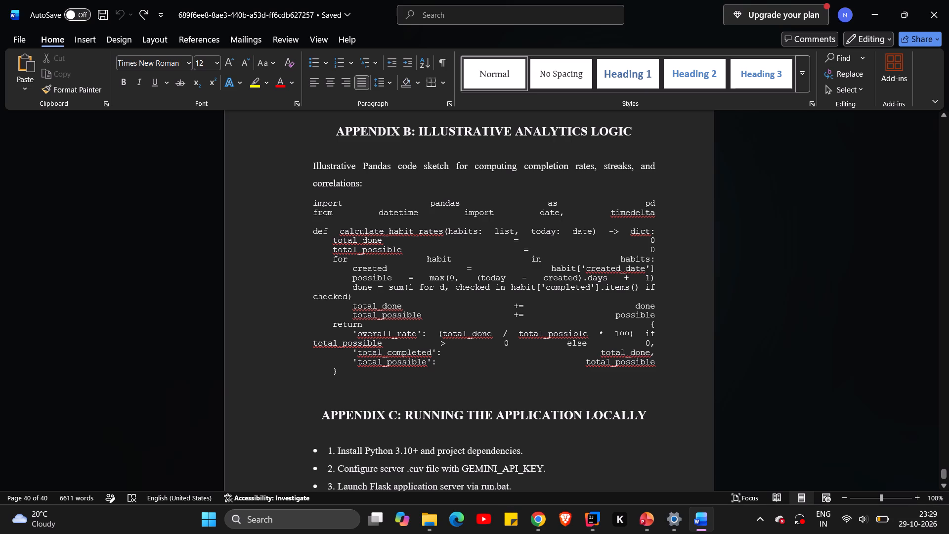
pyautogui.scroll(-3, 602, 273)
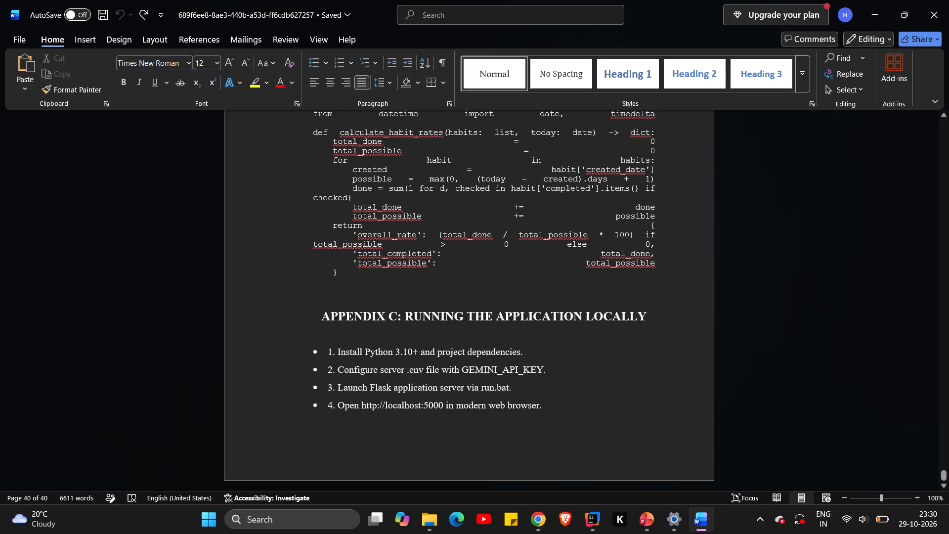
pyautogui.scroll(2, 542, 337)
pyautogui.scroll(-3, 542, 337)
pyautogui.scroll(1, 542, 337)
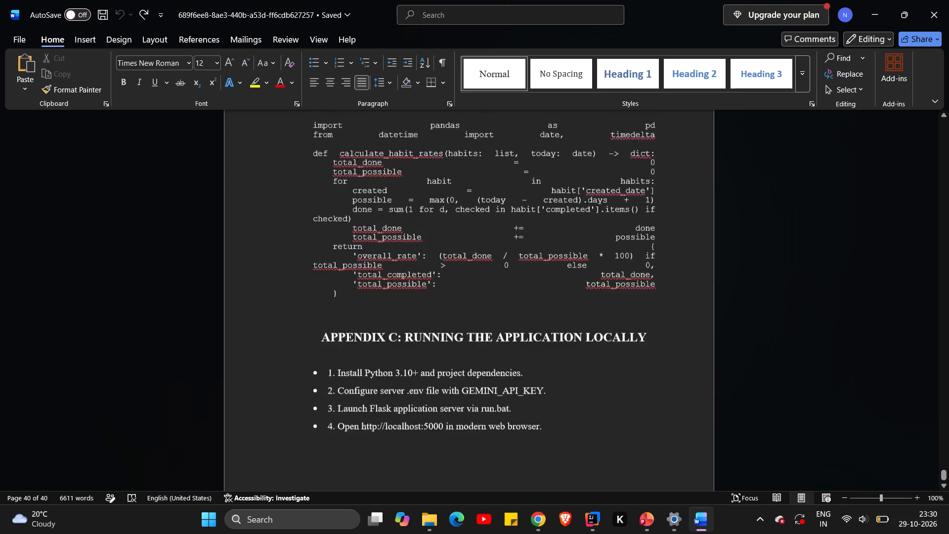
# Go back to the References page and review its numbered entries.
pyautogui.scroll(6, 542, 337)
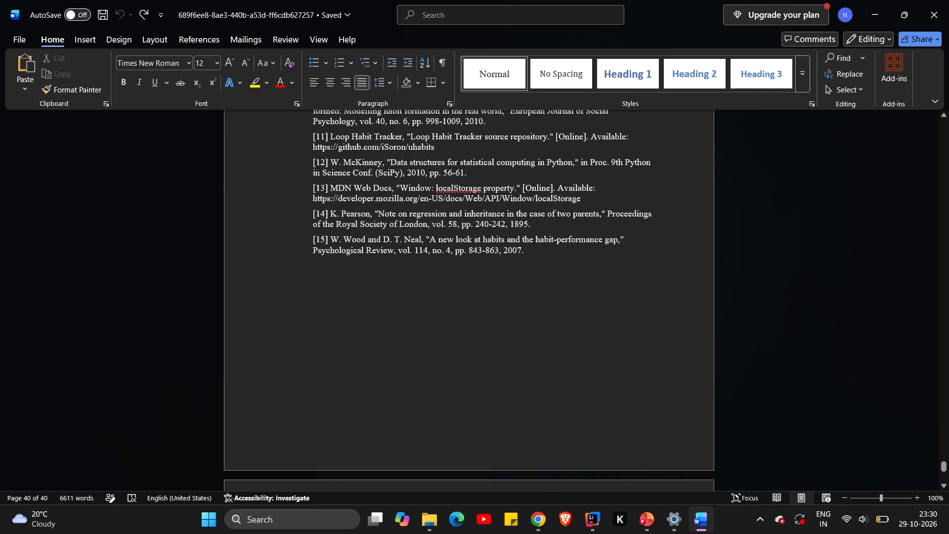
pyautogui.scroll(5, 542, 336)
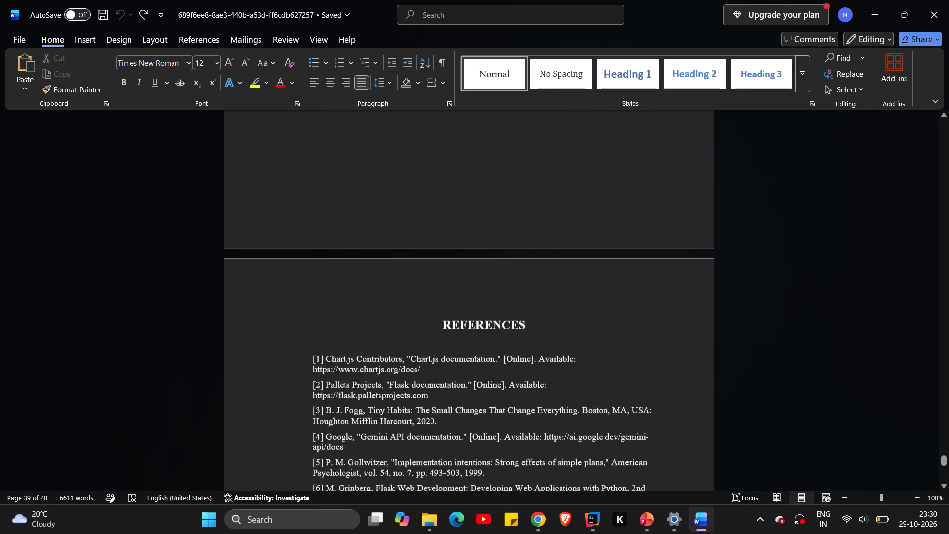
pyautogui.scroll(-1, 542, 336)
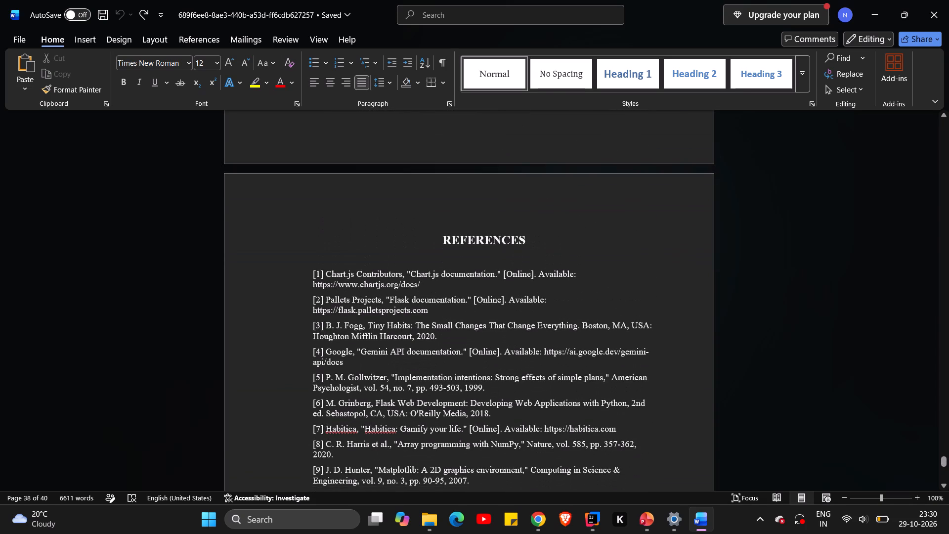
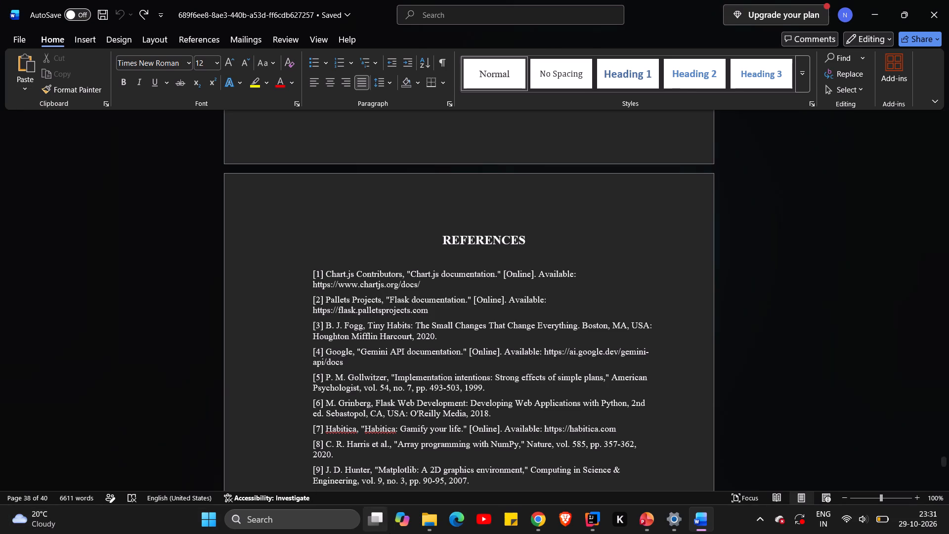
# Go back from the References page to Chapter 8 and read its conclusion, limitations, future work and closing remarks.
pyautogui.scroll(-1, 665, 317)
pyautogui.scroll(3, 665, 316)
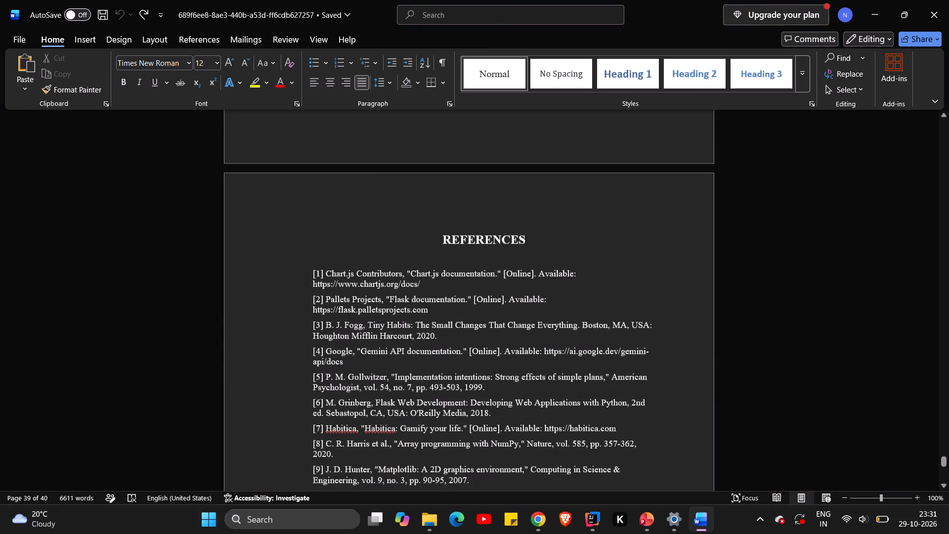
pyautogui.scroll(2, 665, 316)
pyautogui.scroll(-1, 665, 316)
pyautogui.scroll(4, 665, 315)
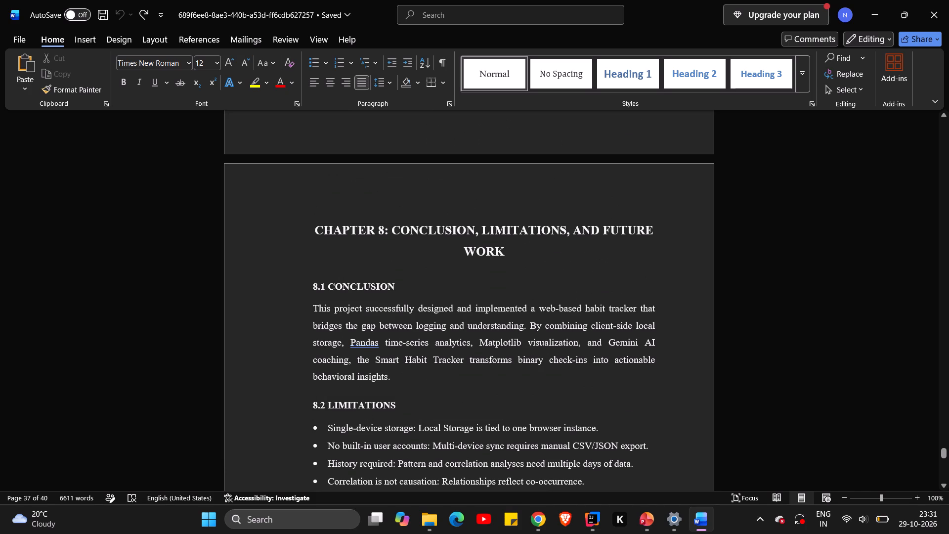
pyautogui.scroll(-1, 664, 314)
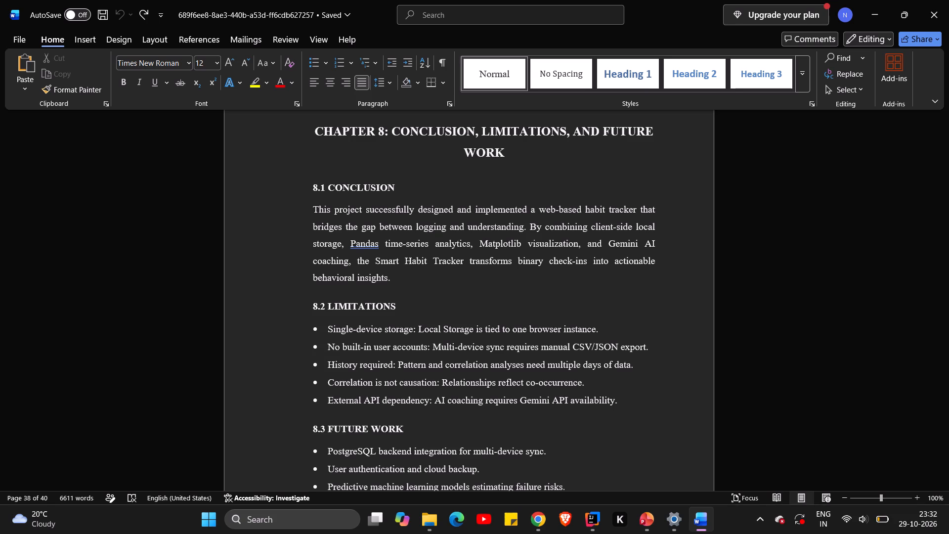
pyautogui.scroll(-1, 488, 410)
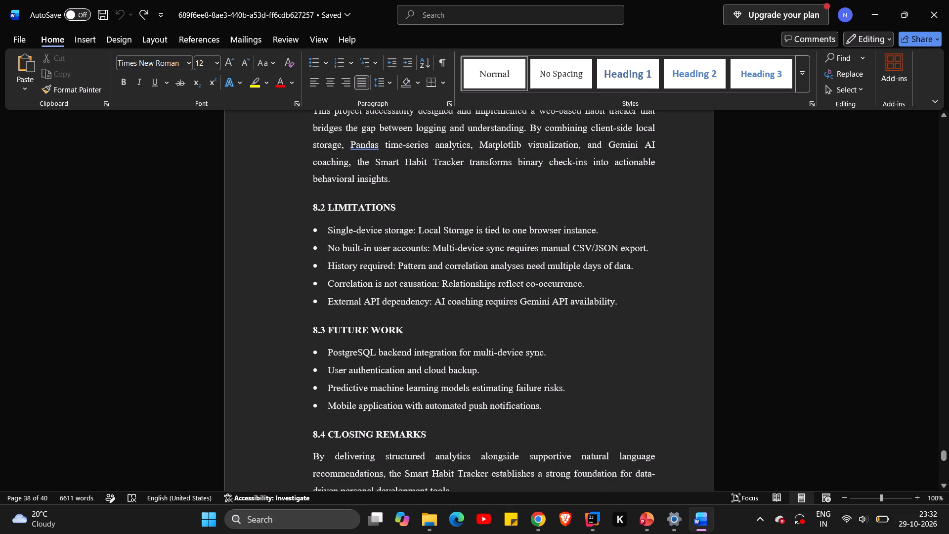
pyautogui.scroll(-2, 505, 395)
pyautogui.scroll(4, 505, 397)
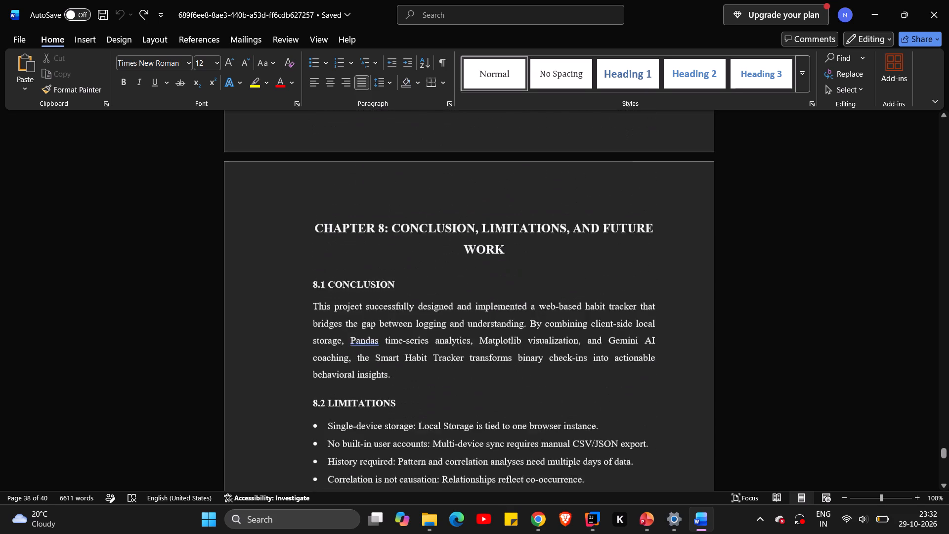
# Review Chapter 7's closing sections 7.4 to 7.7, checking the functional verification, feature comparison and objectives tables and their page layout.
pyautogui.scroll(8, 505, 396)
pyautogui.scroll(-2, 505, 396)
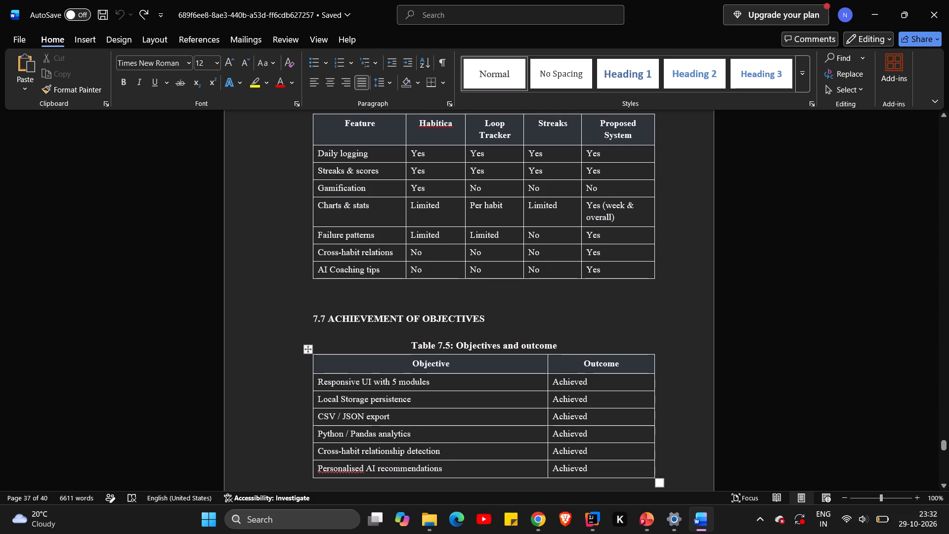
pyautogui.click(449, 446)
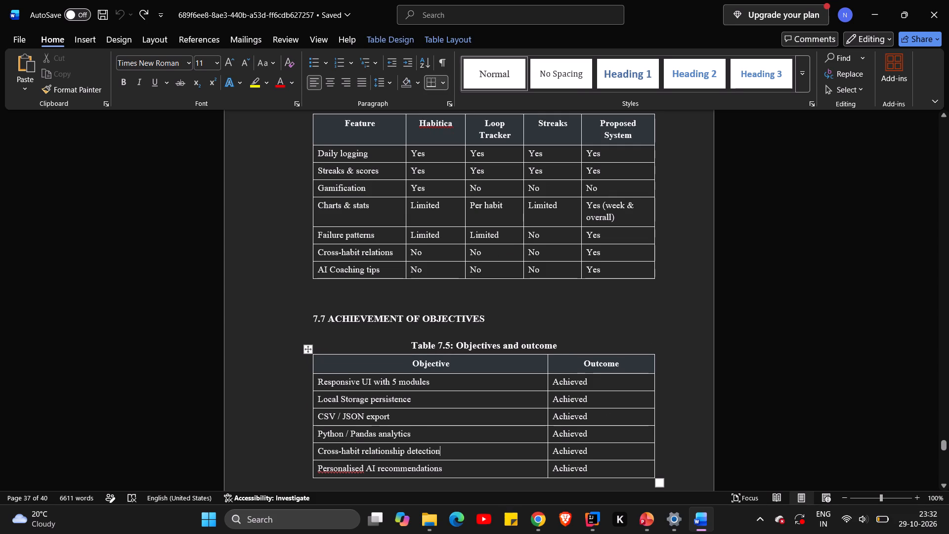
pyautogui.scroll(3, 505, 417)
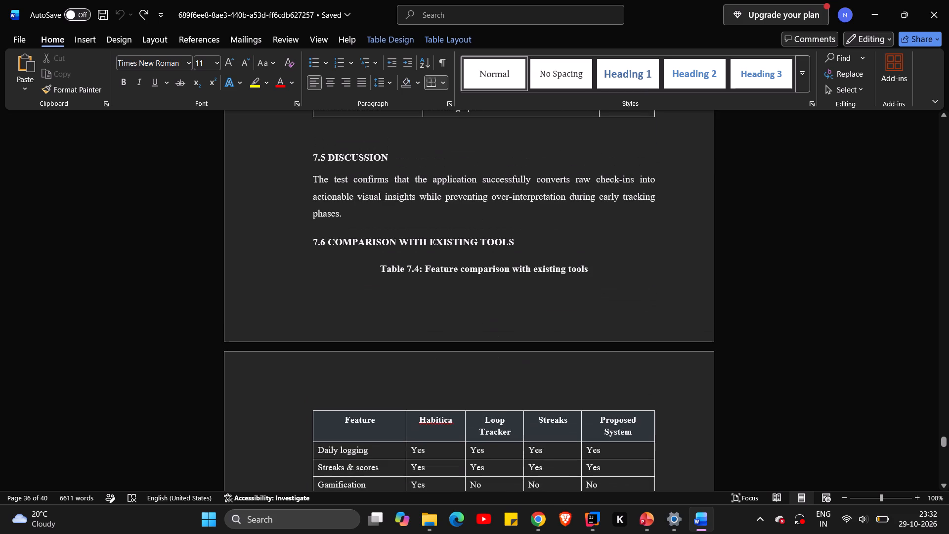
pyautogui.scroll(-2, 505, 417)
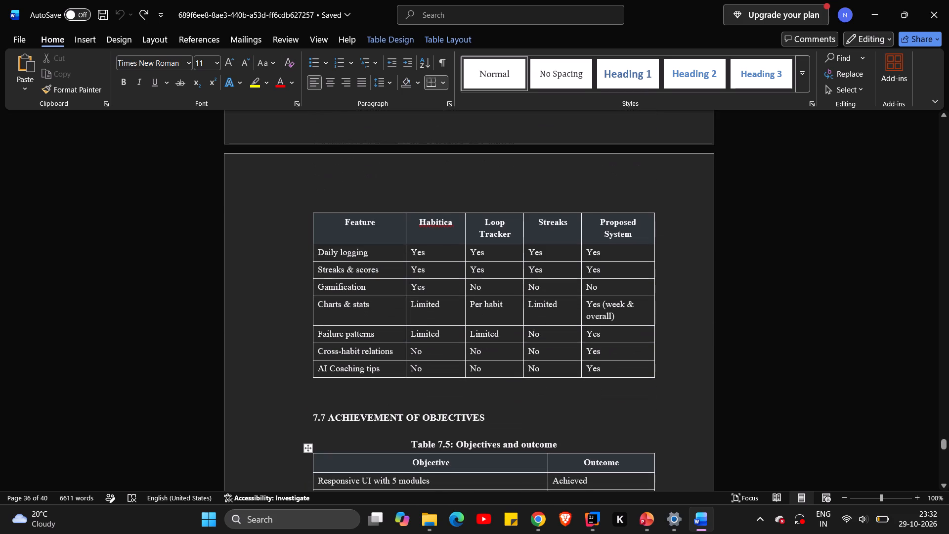
pyautogui.scroll(1, 505, 417)
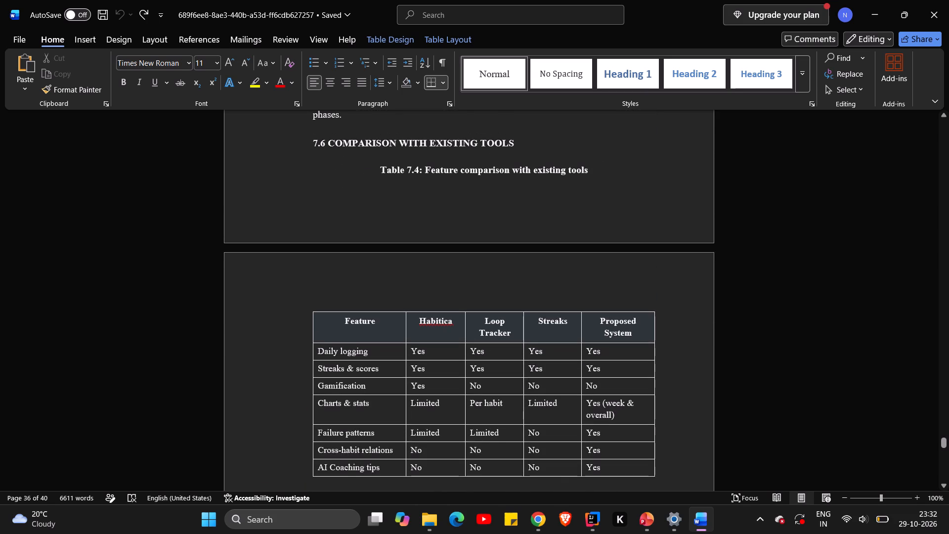
pyautogui.scroll(3, 505, 417)
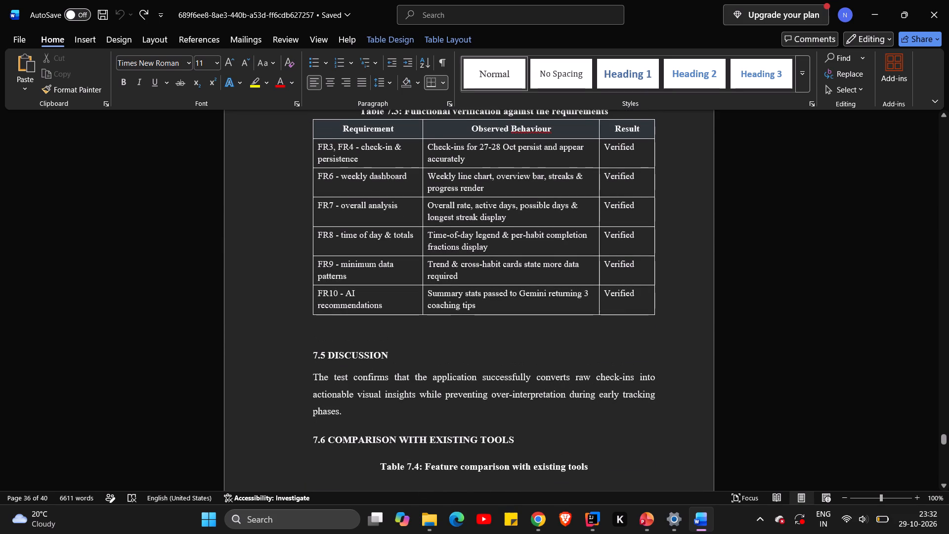
pyautogui.scroll(2, 505, 418)
pyautogui.scroll(-1, 505, 418)
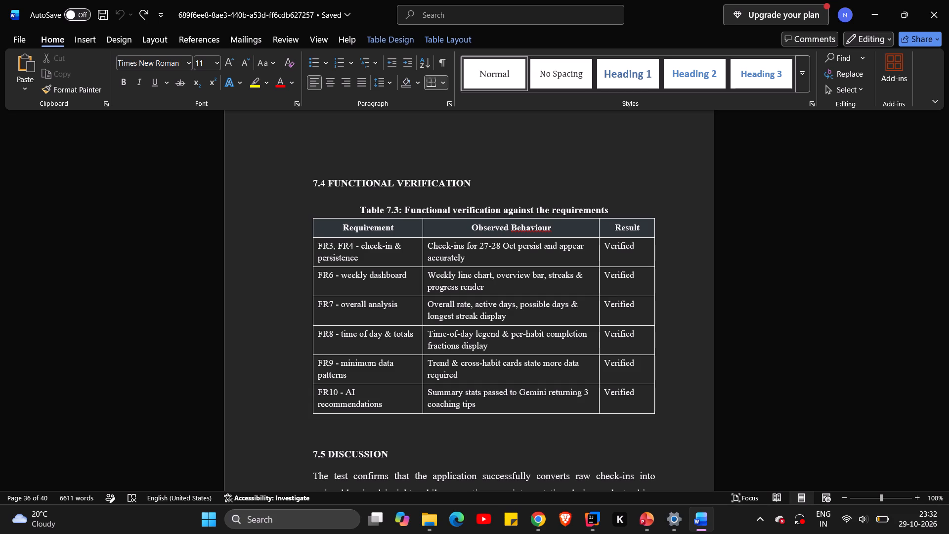
pyautogui.scroll(-1, 505, 418)
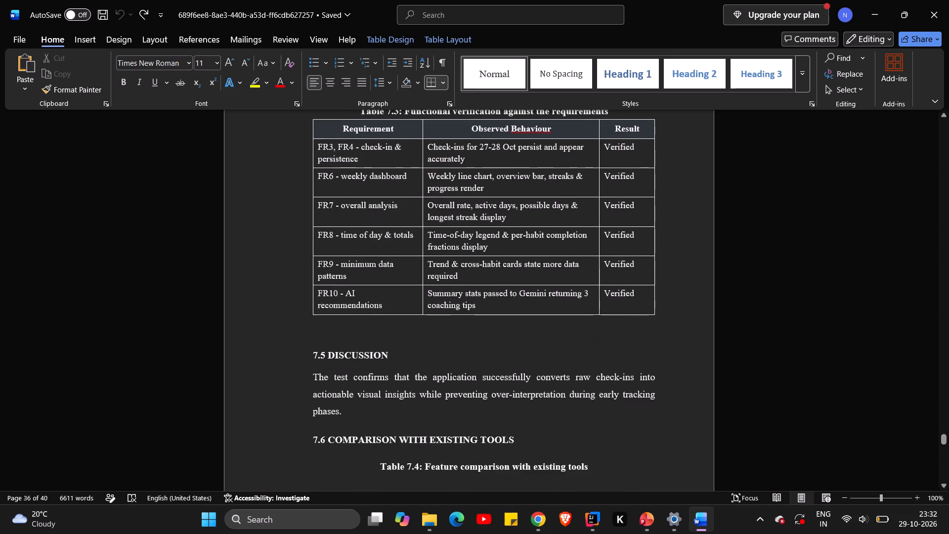
# Examine the additional points on AI recommendation before section 7.4, checking how the Actionable Guidance bullet breaks across the two pages.
pyautogui.scroll(6, 505, 418)
pyautogui.scroll(-2, 505, 418)
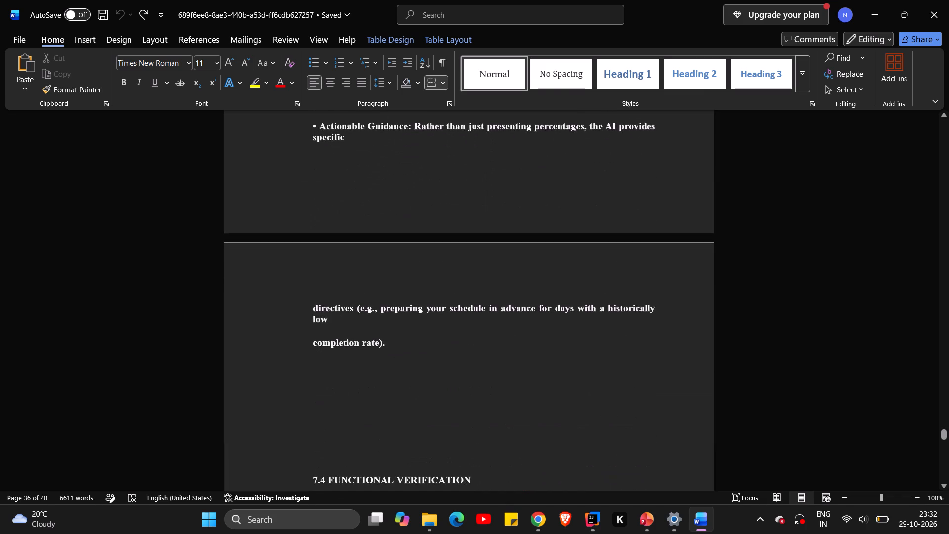
pyautogui.scroll(1, 505, 418)
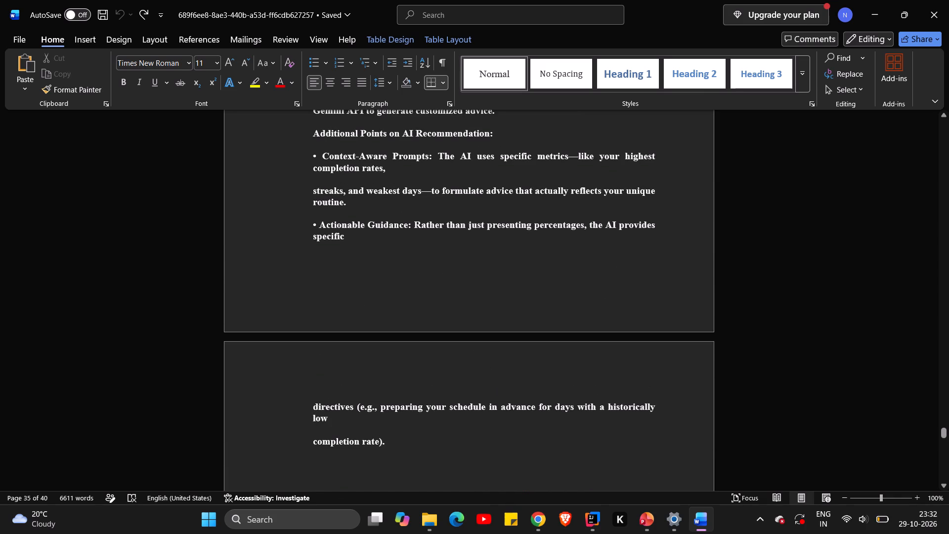
pyautogui.click(319, 272)
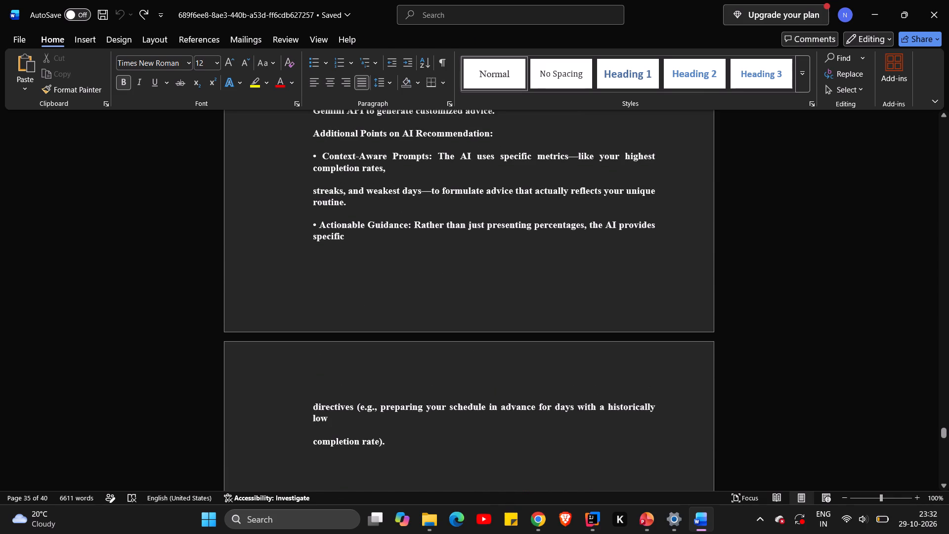
pyautogui.click(319, 273)
pyautogui.scroll(-1, 326, 301)
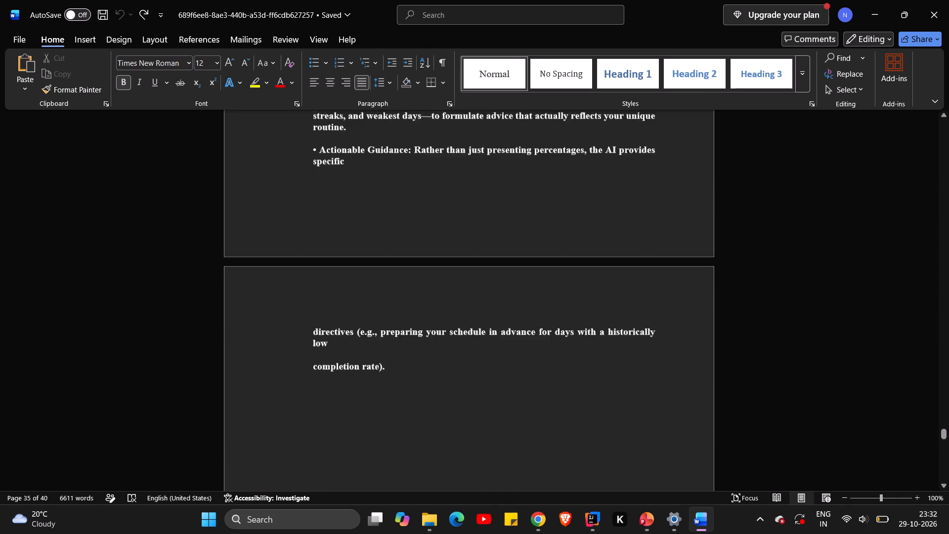
pyautogui.scroll(-2, 326, 301)
pyautogui.scroll(3, 326, 303)
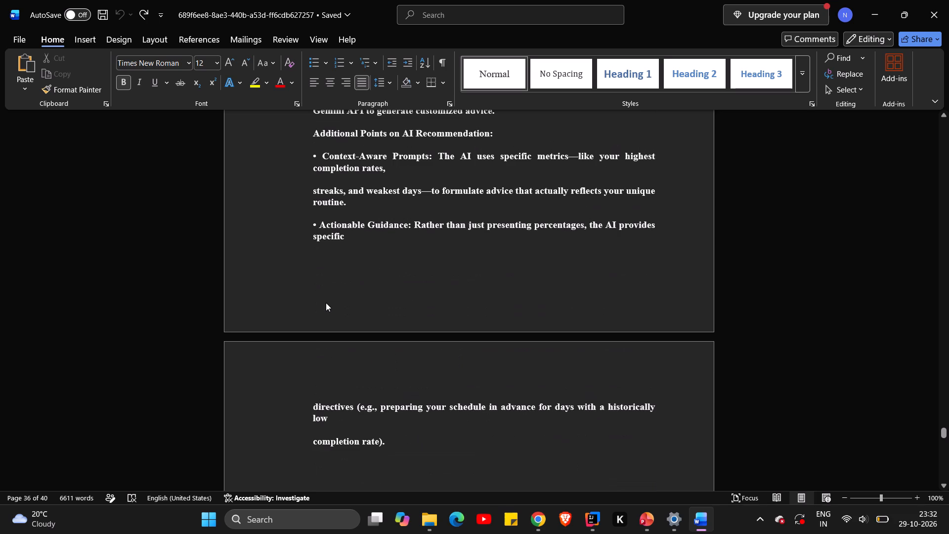
# Review Chapter 7's earlier results back from the AI Recommendation screenshot through the Analysis page metrics to the Dashboard metrics table.
pyautogui.scroll(5, 326, 303)
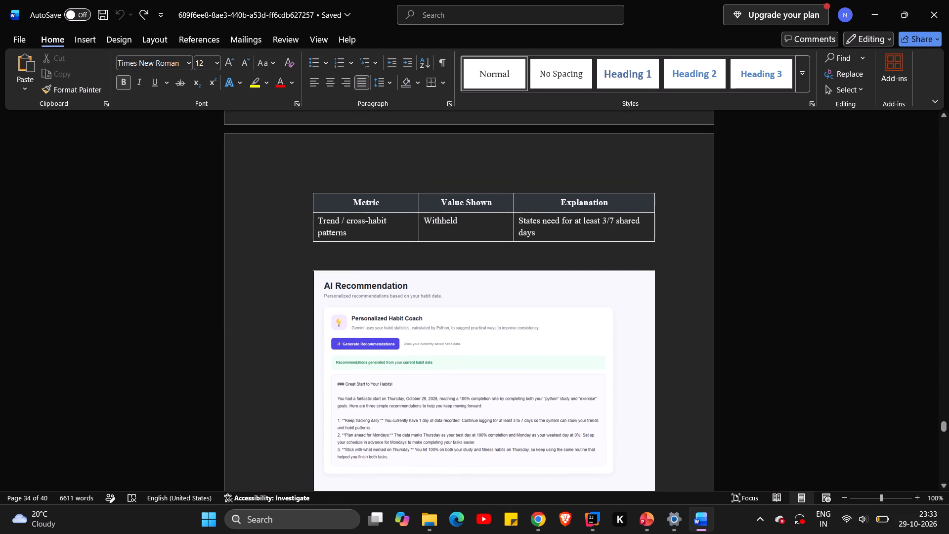
pyautogui.scroll(1, 409, 399)
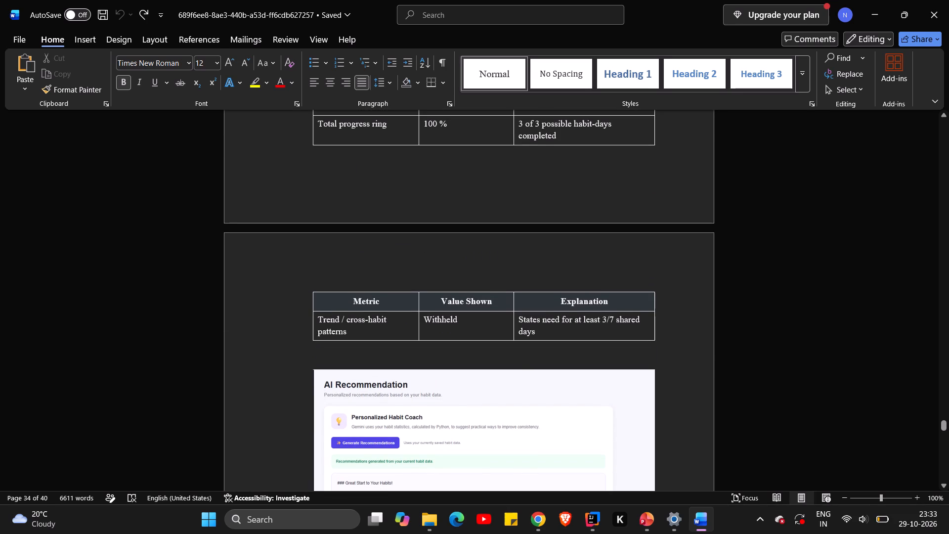
pyautogui.scroll(4, 409, 399)
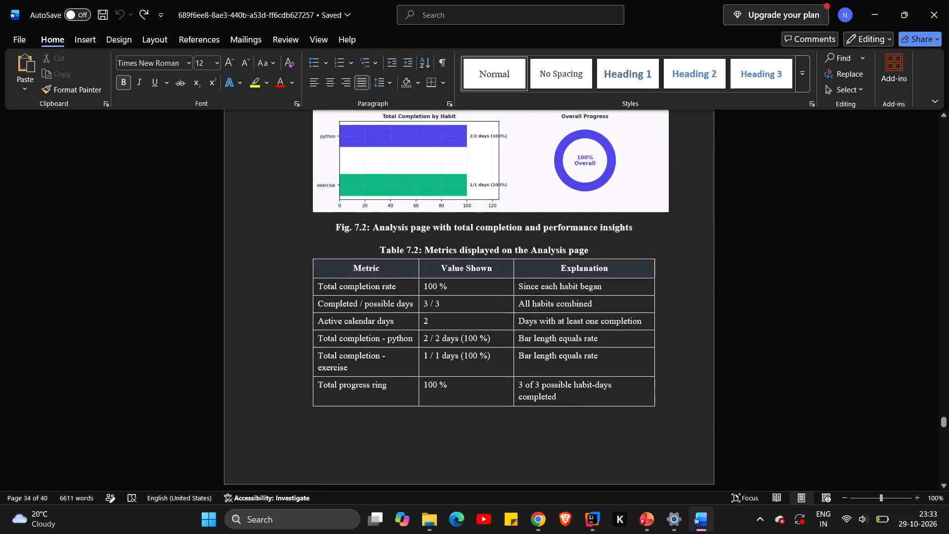
pyautogui.scroll(3, 409, 399)
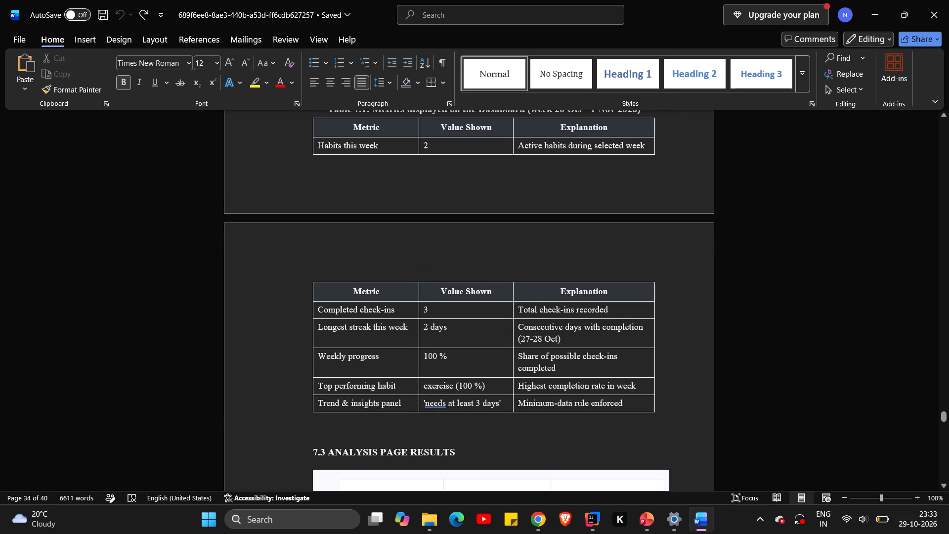
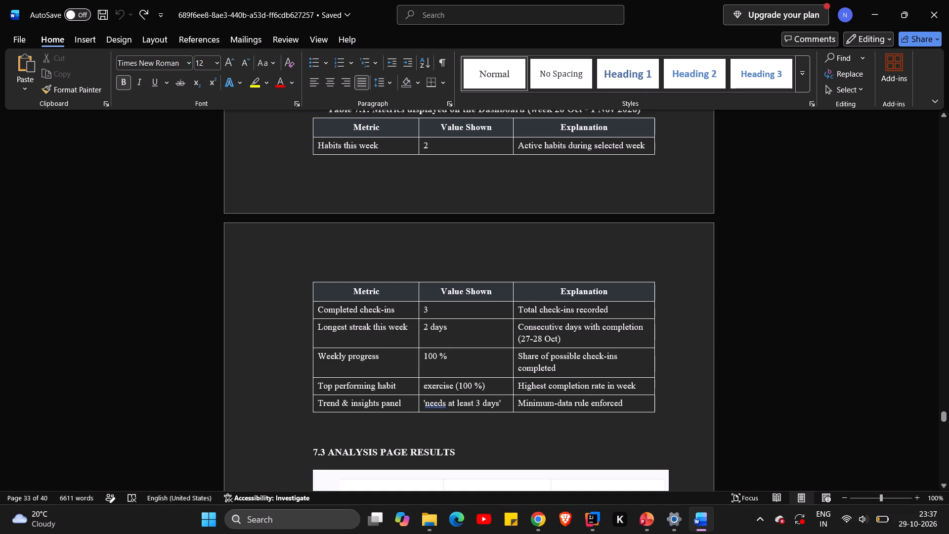
# Skim the report's closing part from Chapter 7's results tables through the References list to Appendix A: API Reference.
pyautogui.scroll(-8, 945, 265)
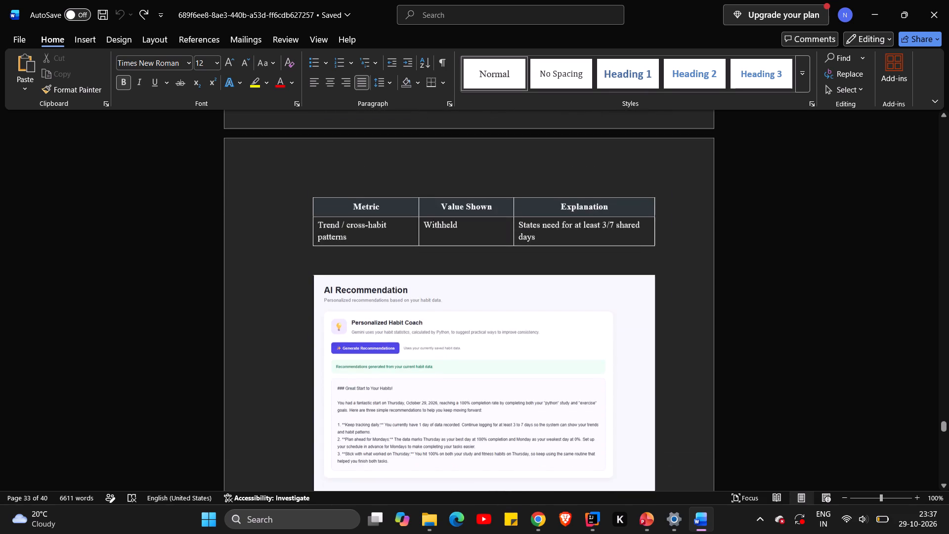
pyautogui.scroll(-6, 933, 266)
pyautogui.scroll(-20, 933, 266)
pyautogui.scroll(-5, 933, 266)
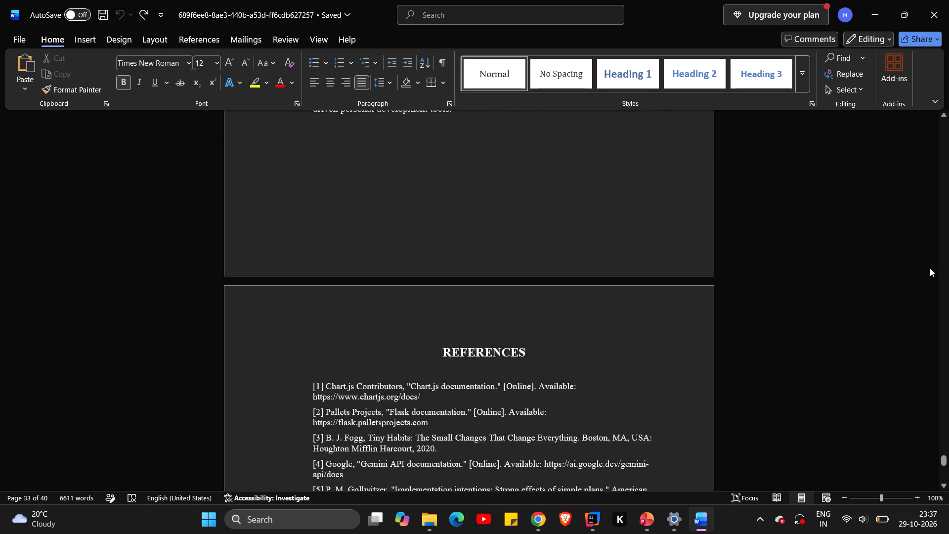
pyautogui.scroll(-19, 930, 268)
pyautogui.scroll(8, 923, 269)
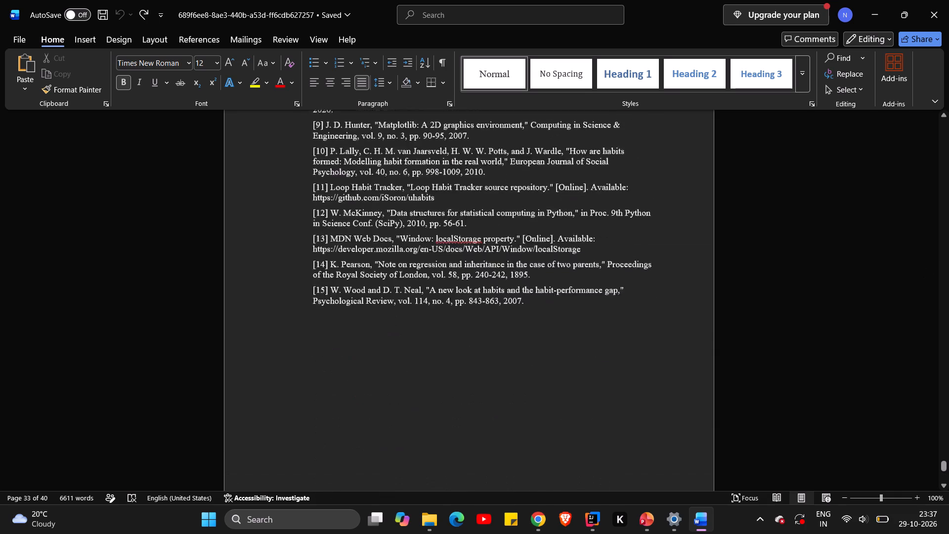
pyautogui.scroll(3, 923, 269)
pyautogui.scroll(-4, 923, 269)
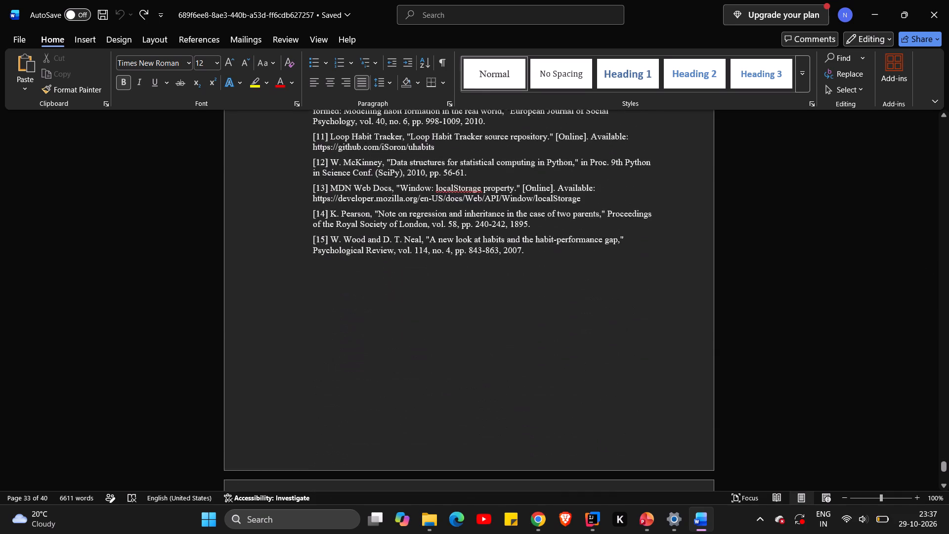
pyautogui.scroll(-2, 923, 269)
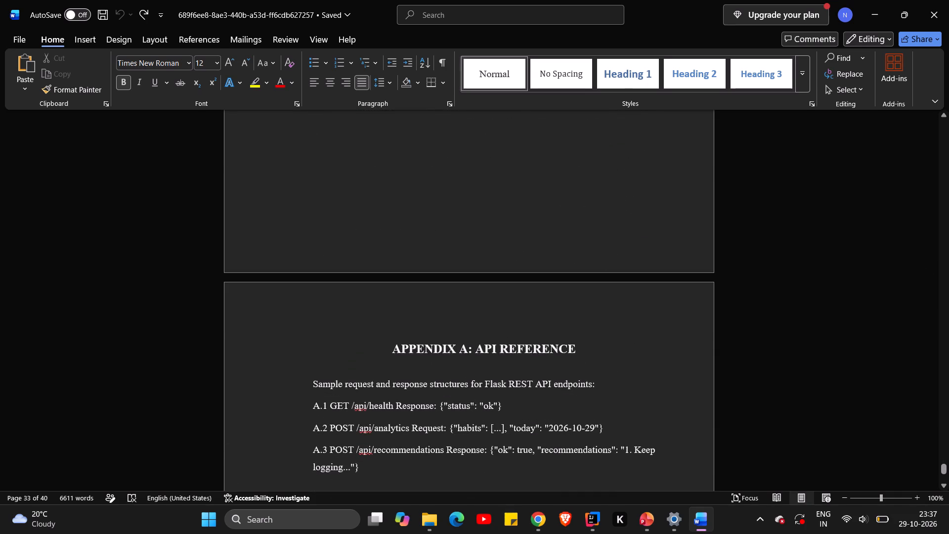
# Return to the start of the report and review the title page, acknowledgement and table of contents.
pyautogui.moveTo(941, 464); pyautogui.dragTo(948, 67)
pyautogui.scroll(-2, 781, 153)
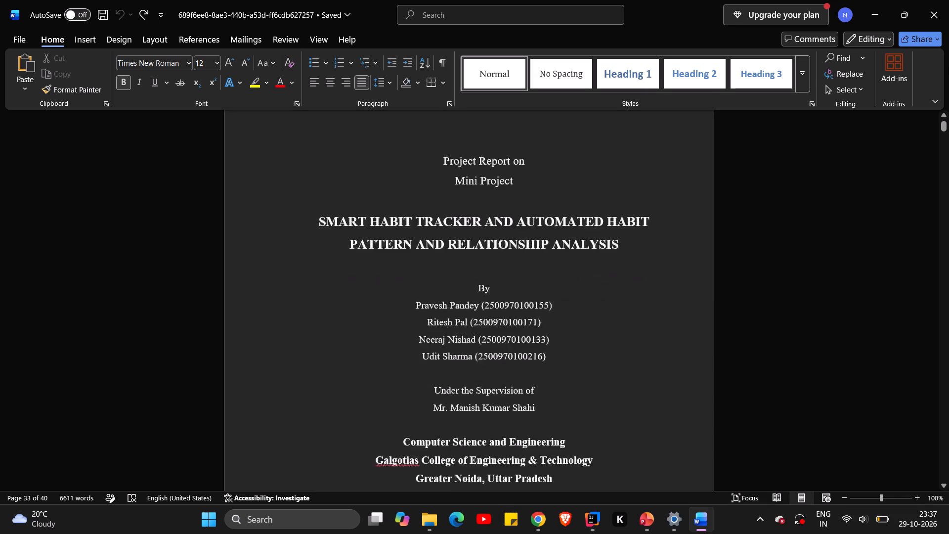
pyautogui.scroll(-14, 780, 155)
pyautogui.scroll(-2, 760, 189)
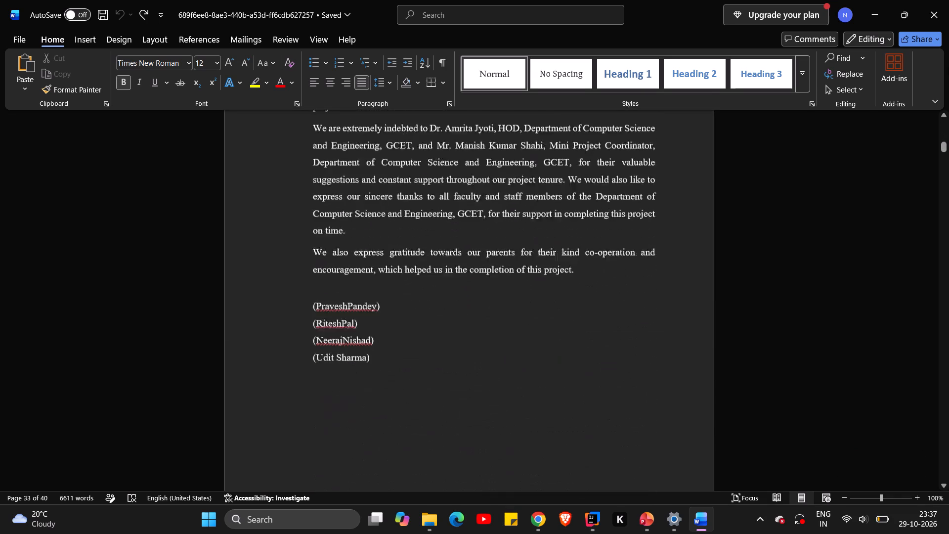
pyautogui.scroll(-13, 760, 189)
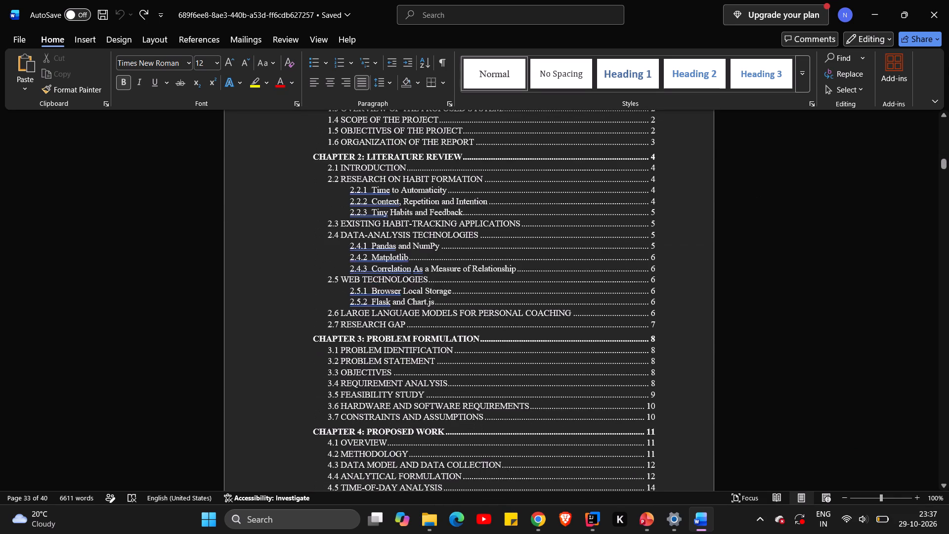
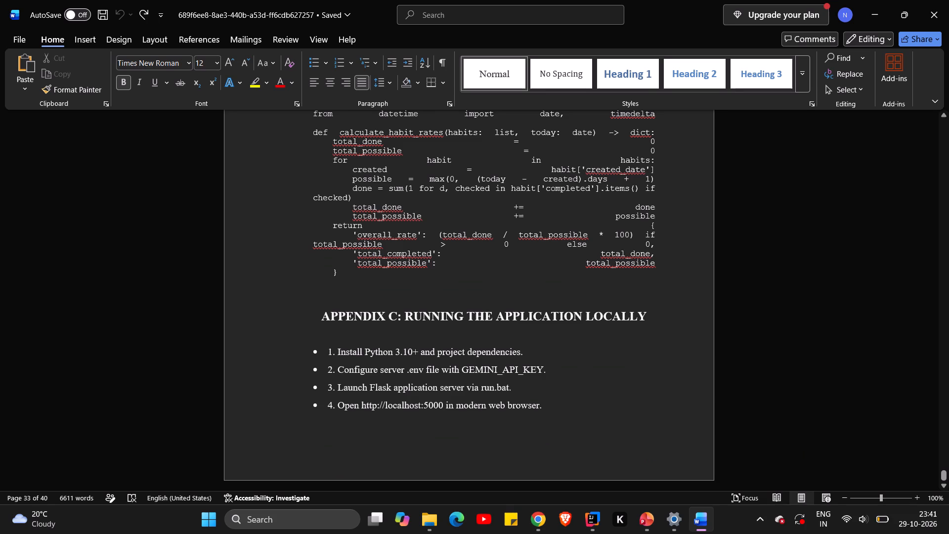
pyautogui.scroll(1, 664, 273)
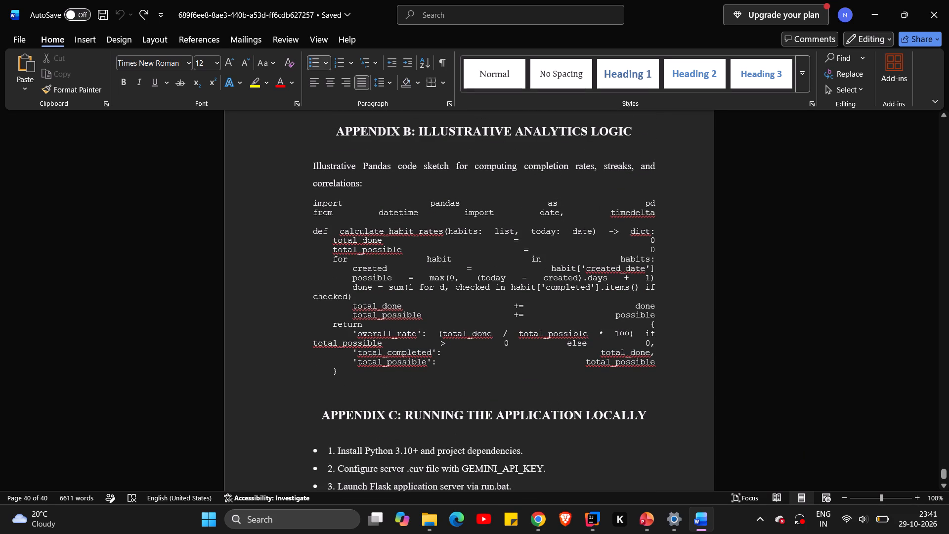
pyautogui.click(394, 193)
pyautogui.click(390, 262)
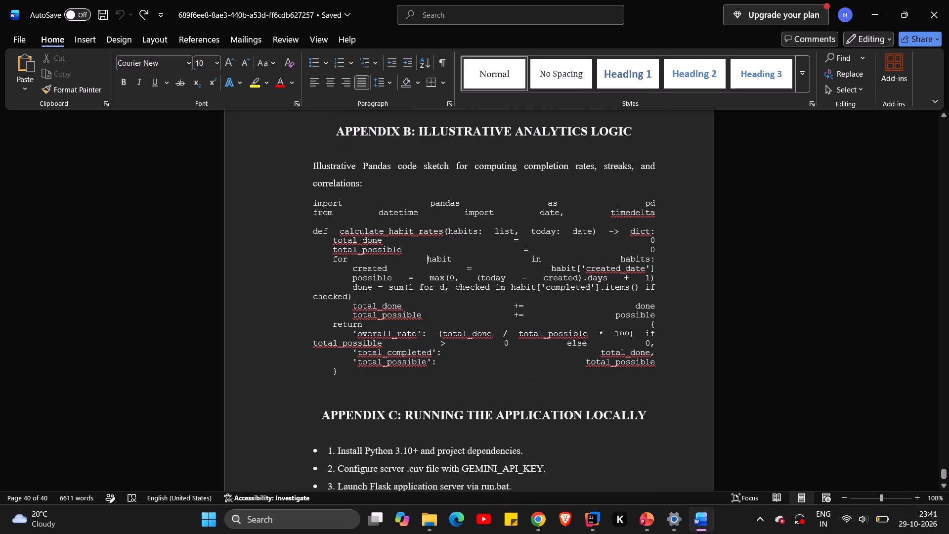
pyautogui.press('BackSpace')
pyautogui.press('BackSpace')
pyautogui.press('space')
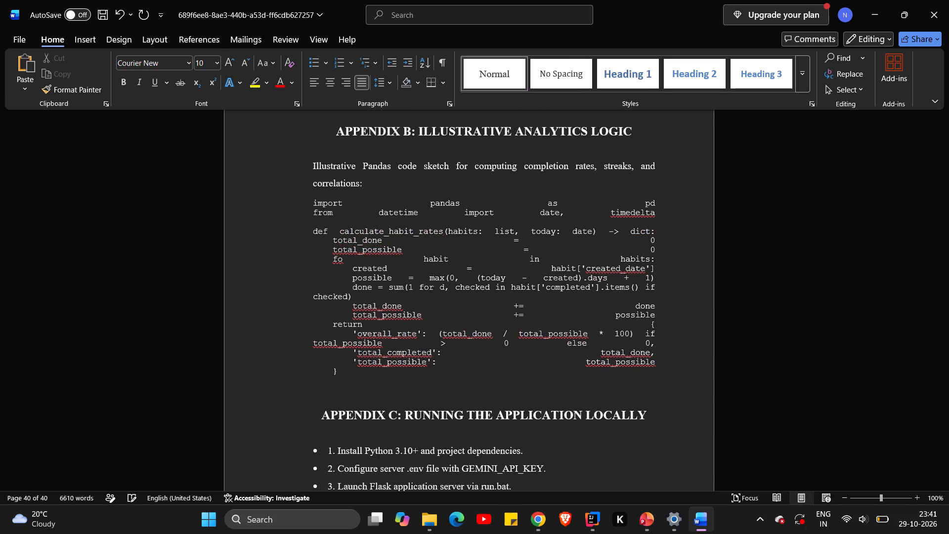
pyautogui.press('BackSpace')
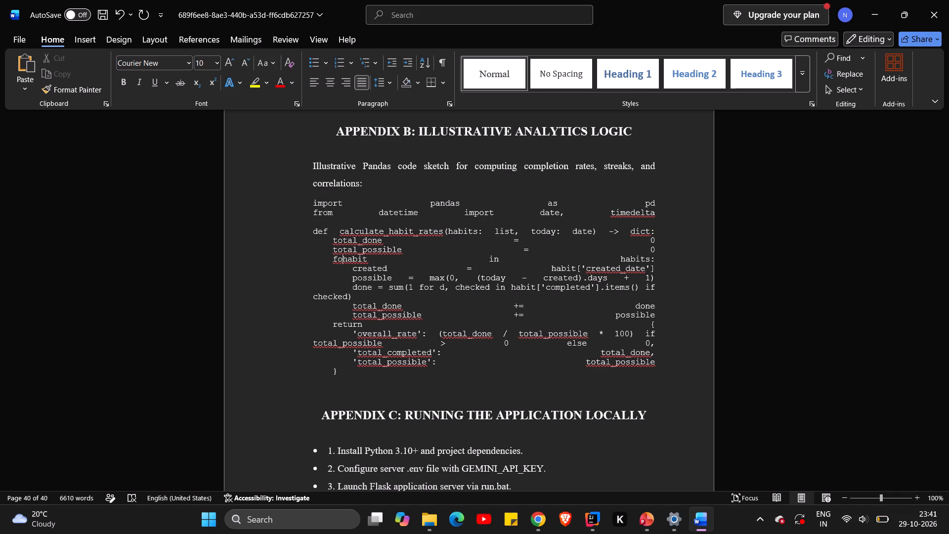
pyautogui.write('r')
pyautogui.press('space')
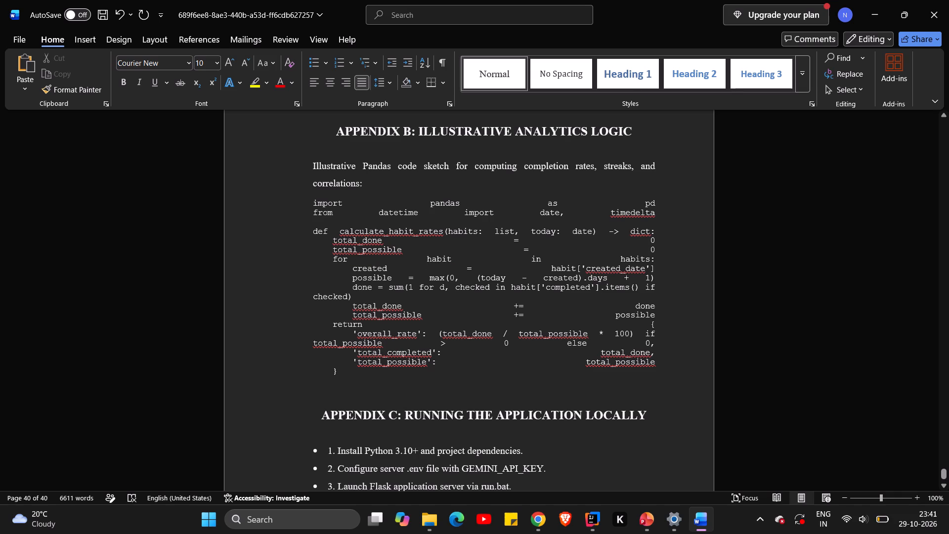
pyautogui.press('BackSpace')
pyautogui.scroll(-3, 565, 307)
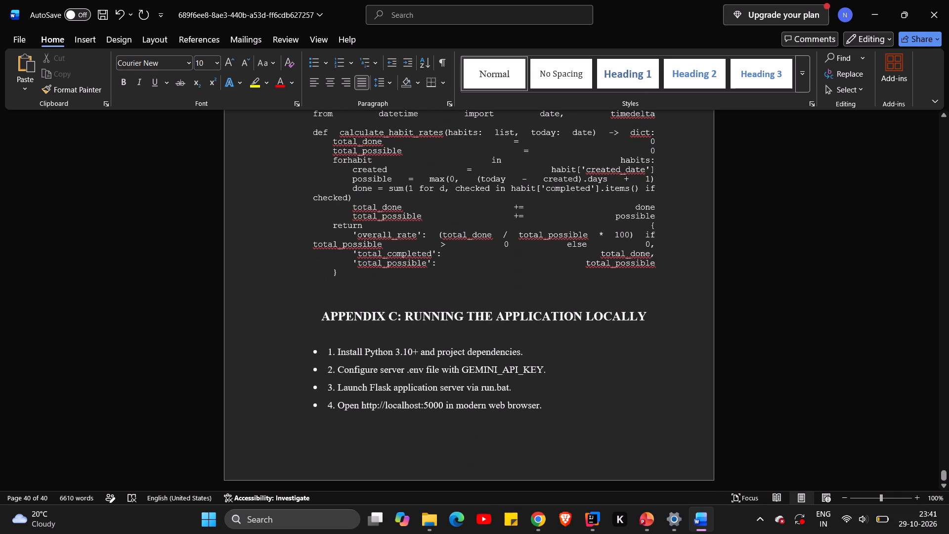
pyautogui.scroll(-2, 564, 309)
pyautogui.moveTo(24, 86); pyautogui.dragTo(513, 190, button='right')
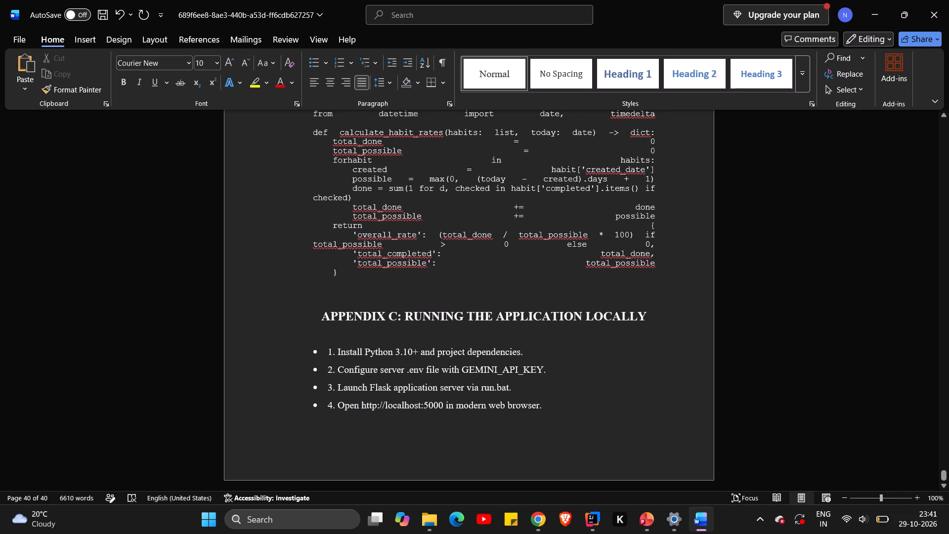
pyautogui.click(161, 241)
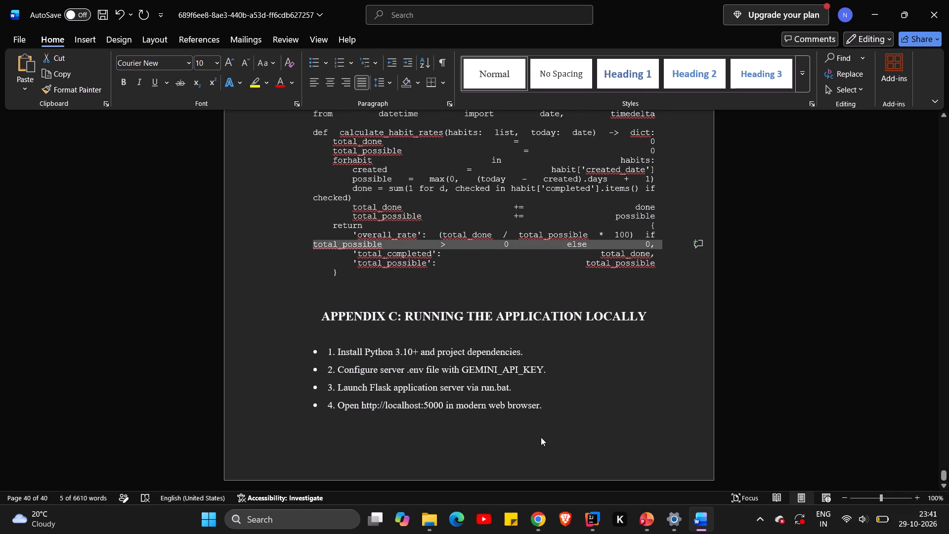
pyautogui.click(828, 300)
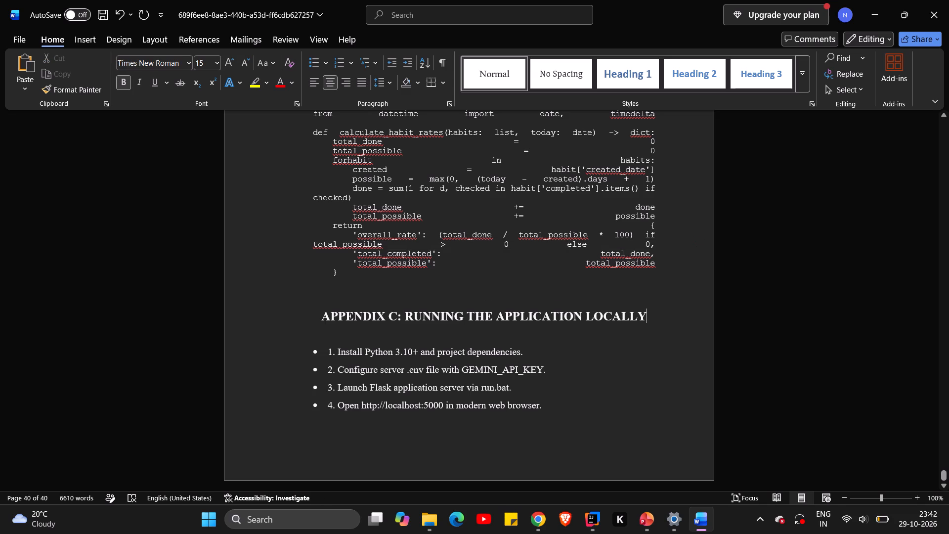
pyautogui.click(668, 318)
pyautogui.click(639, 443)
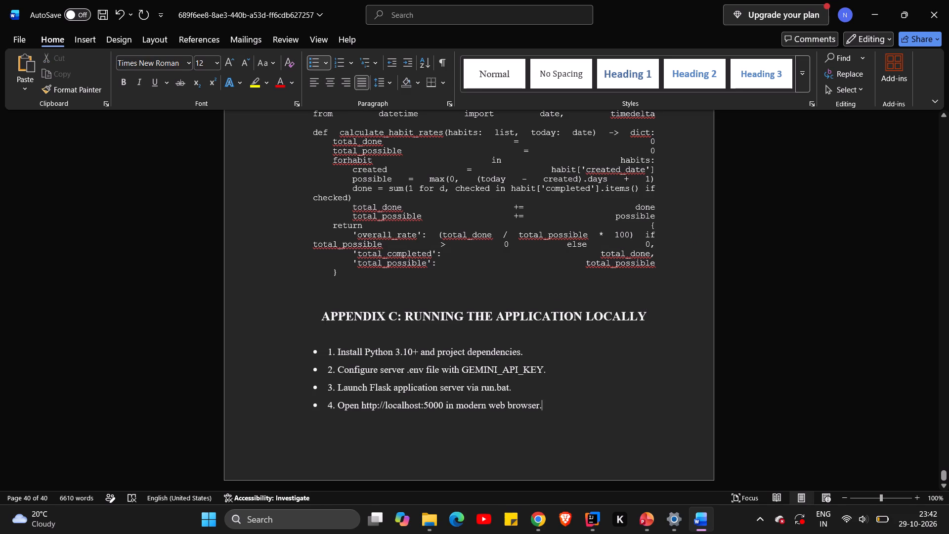
# Look back from the appendices through the References to Chapter 8 and read its conclusion, limitations and future work sections.
pyautogui.scroll(1, 619, 360)
pyautogui.scroll(-1, 619, 359)
pyautogui.scroll(4, 619, 357)
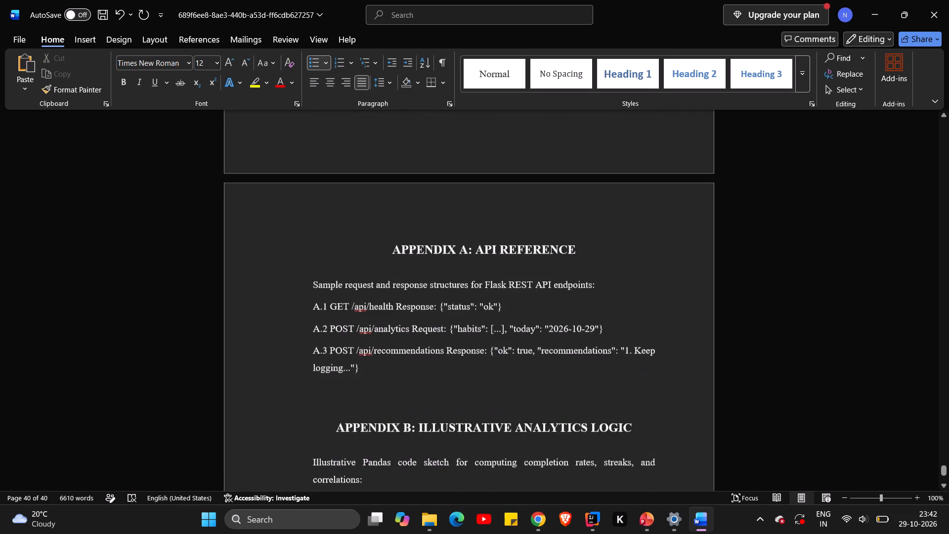
pyautogui.scroll(8, 619, 357)
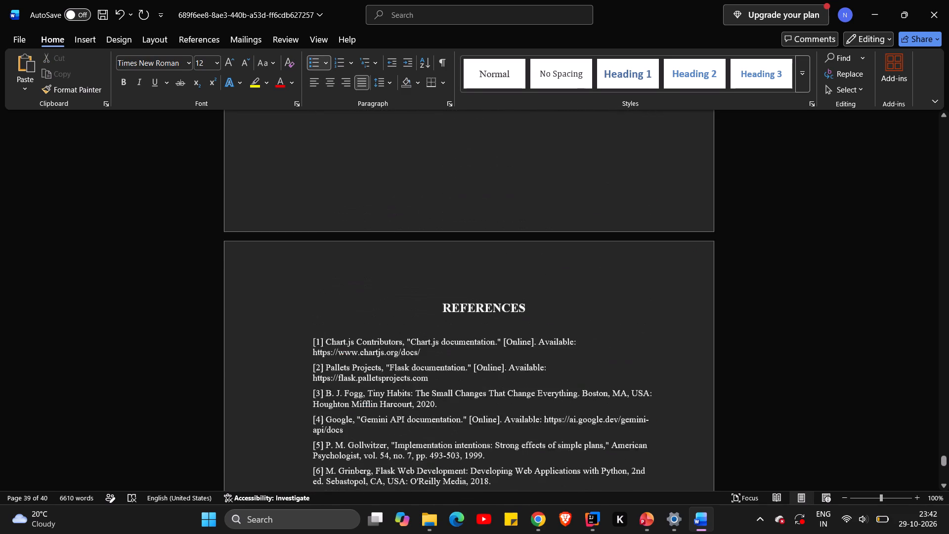
pyautogui.scroll(7, 619, 357)
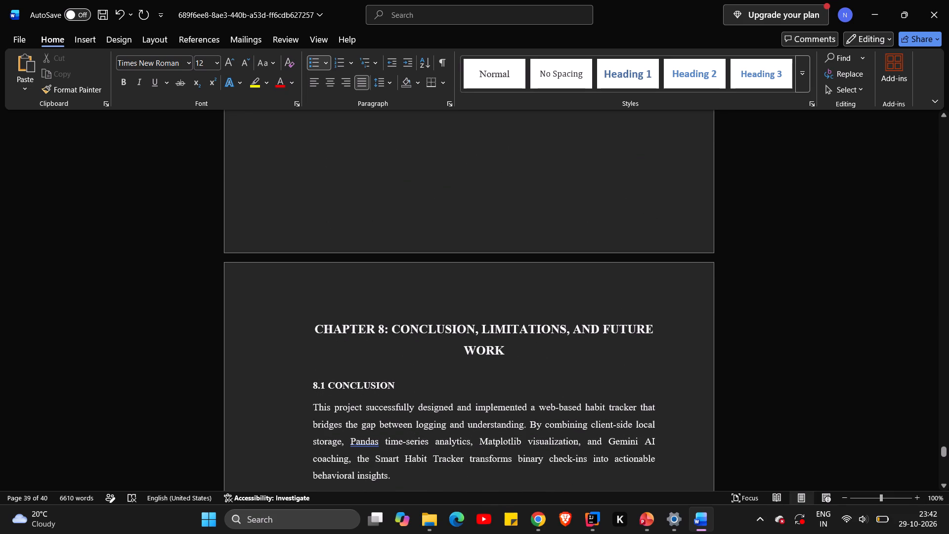
pyautogui.scroll(-1, 618, 356)
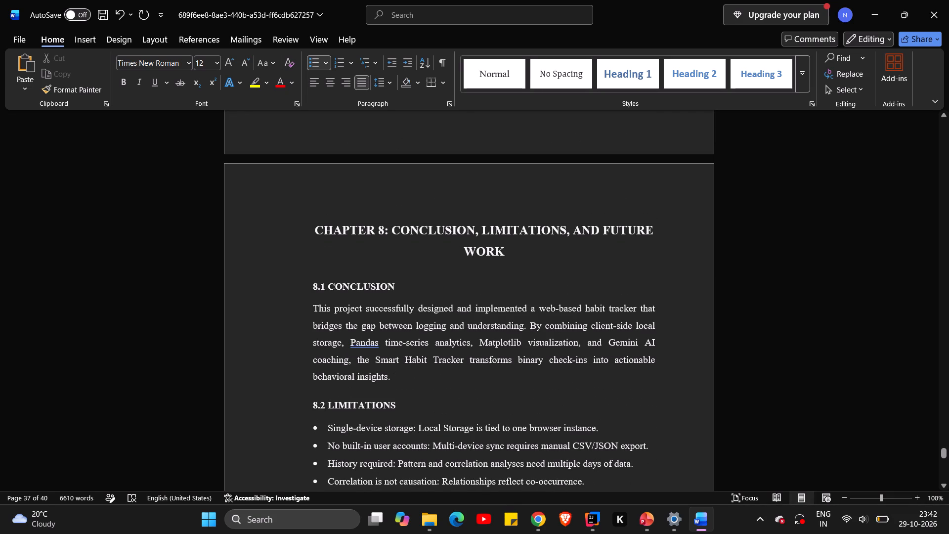
pyautogui.scroll(-1, 599, 310)
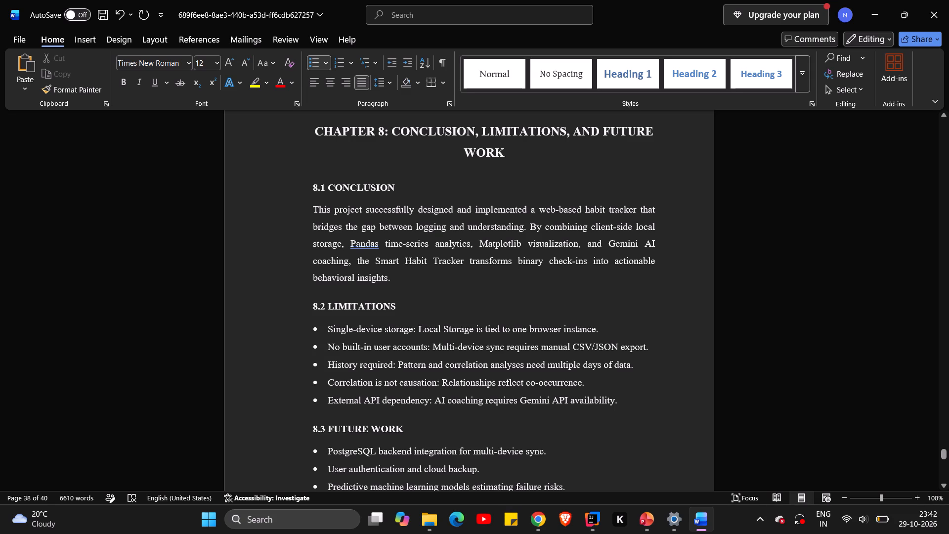
pyautogui.scroll(-1, 444, 290)
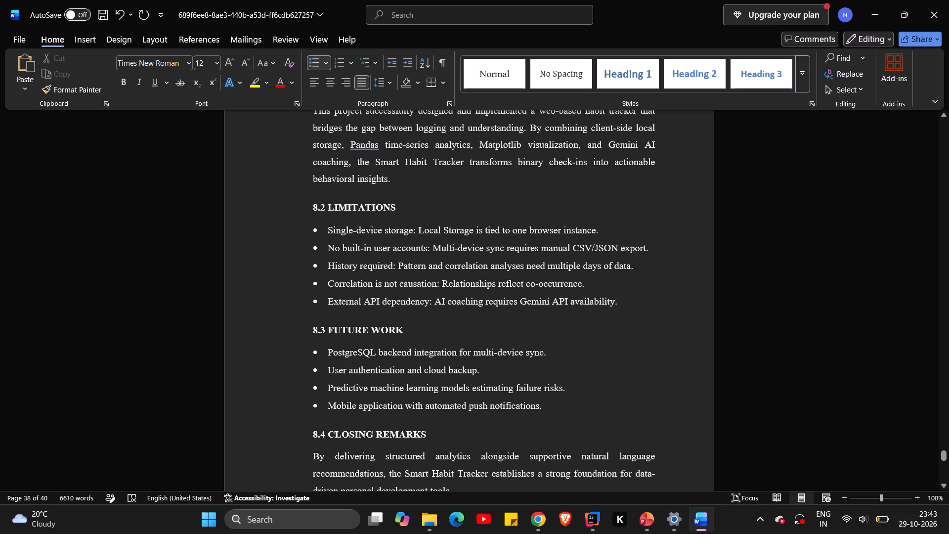
# Copy all five bullet points under 8.2 LIMITATIONS in the Word report.
pyautogui.click(403, 328)
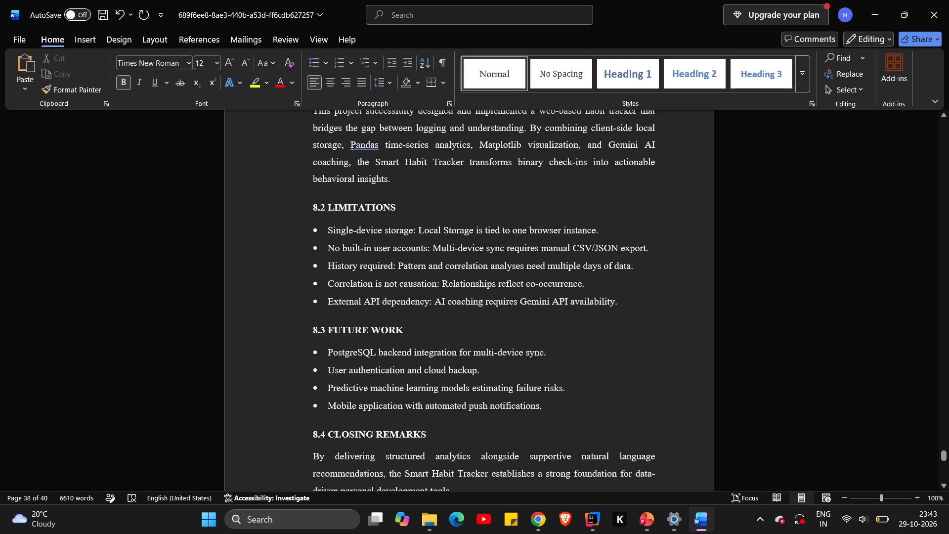
pyautogui.moveTo(322, 225); pyautogui.dragTo(497, 311)
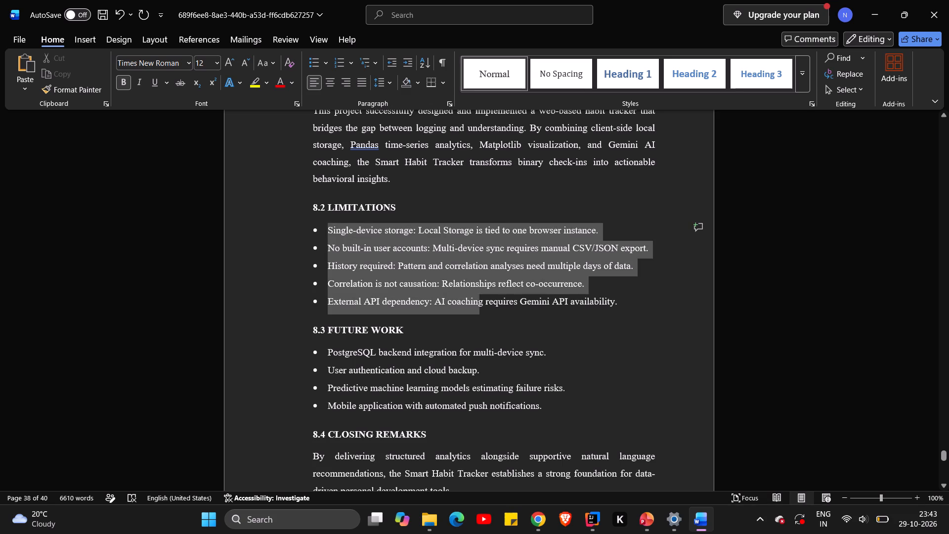
pyautogui.moveTo(497, 311); pyautogui.dragTo(651, 309)
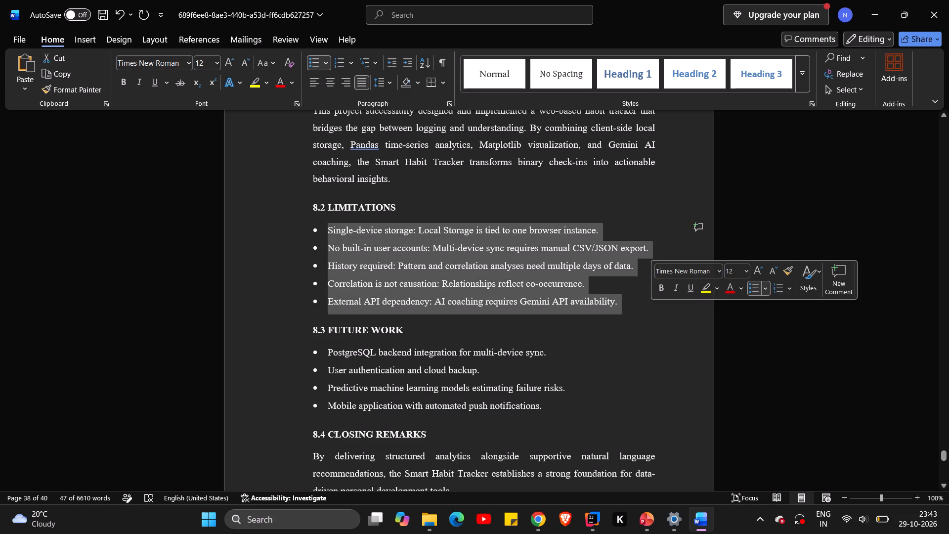
pyautogui.hotkey('ctrl', 'c')
pyautogui.click(659, 344)
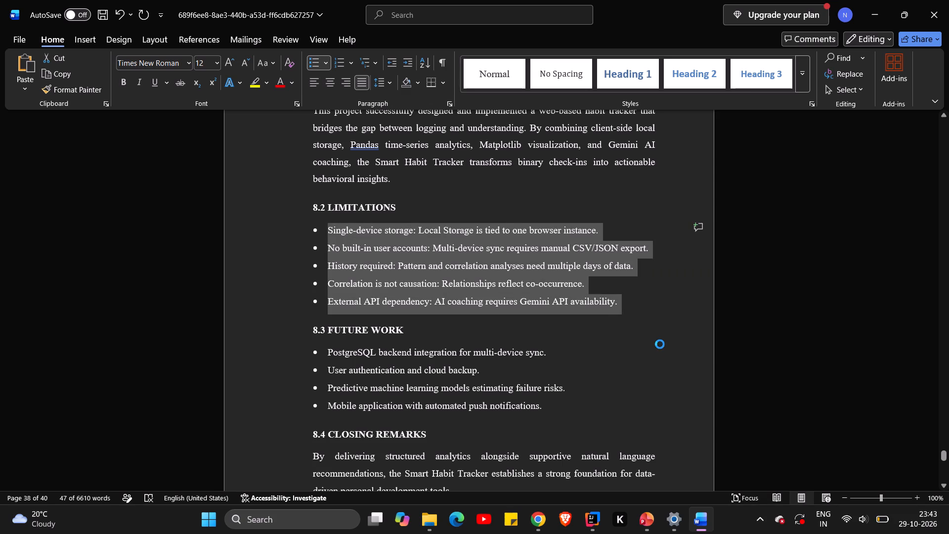
pyautogui.click(667, 312)
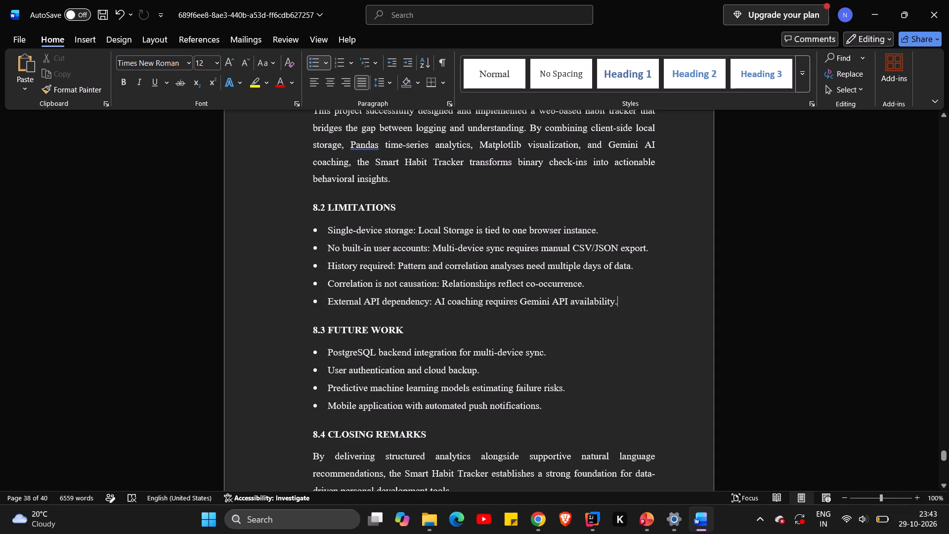
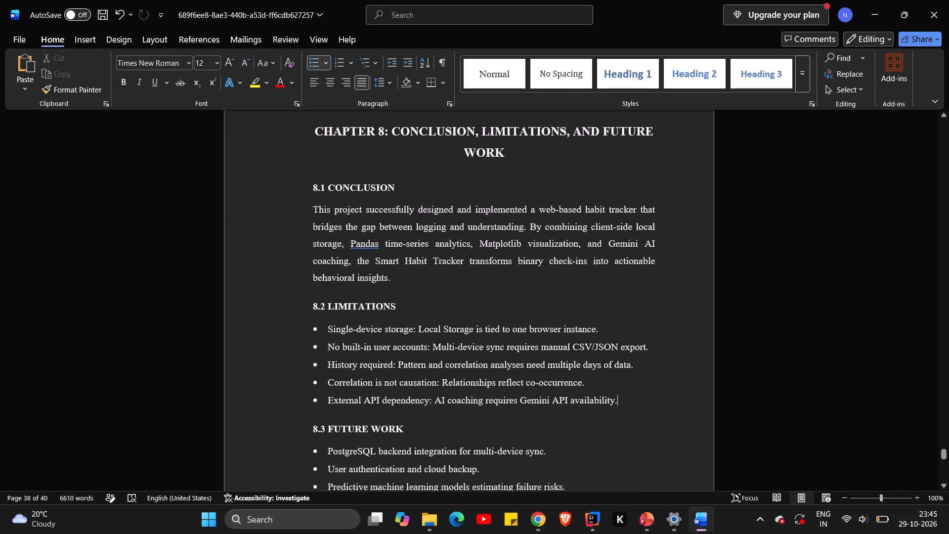
pyautogui.scroll(5, 571, 293)
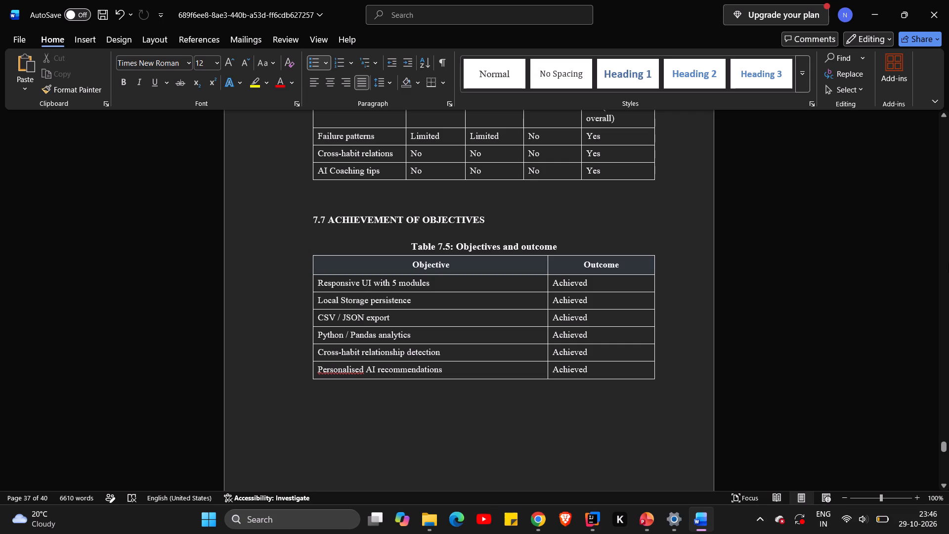
pyautogui.scroll(-1, 910, 178)
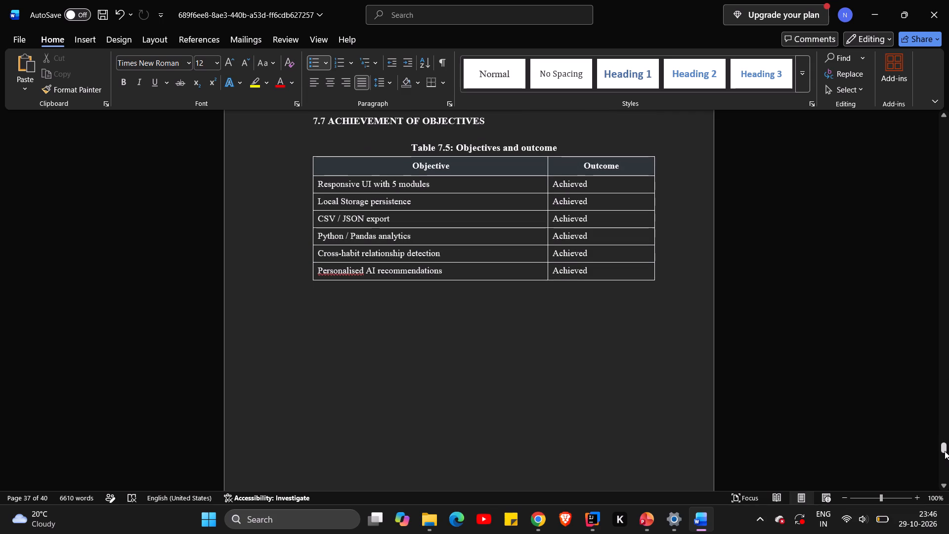
# Review Appendices A, B and C at the end of the report, from the API reference to the local run instructions.
pyautogui.moveTo(944, 448); pyautogui.dragTo(904, 493)
pyautogui.scroll(1, 693, 324)
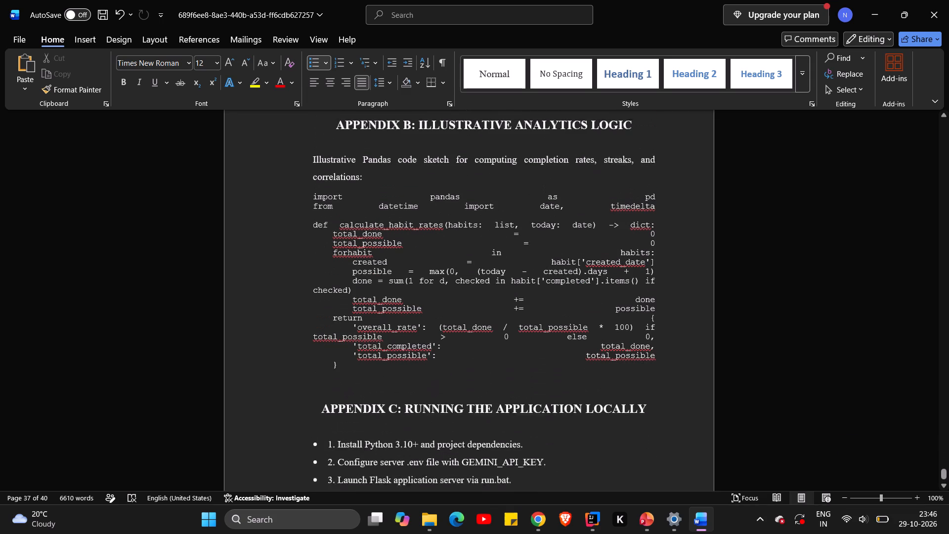
pyautogui.scroll(1, 693, 324)
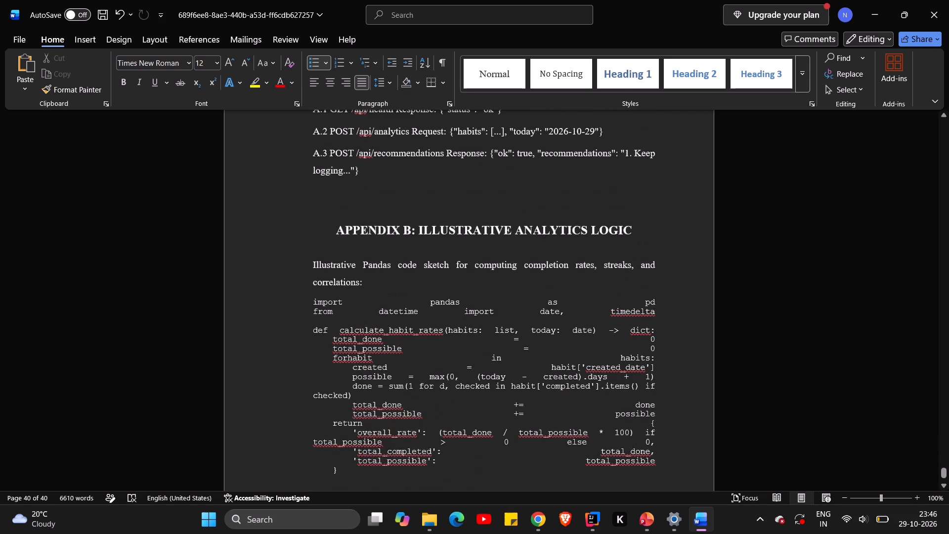
pyautogui.scroll(1, 693, 324)
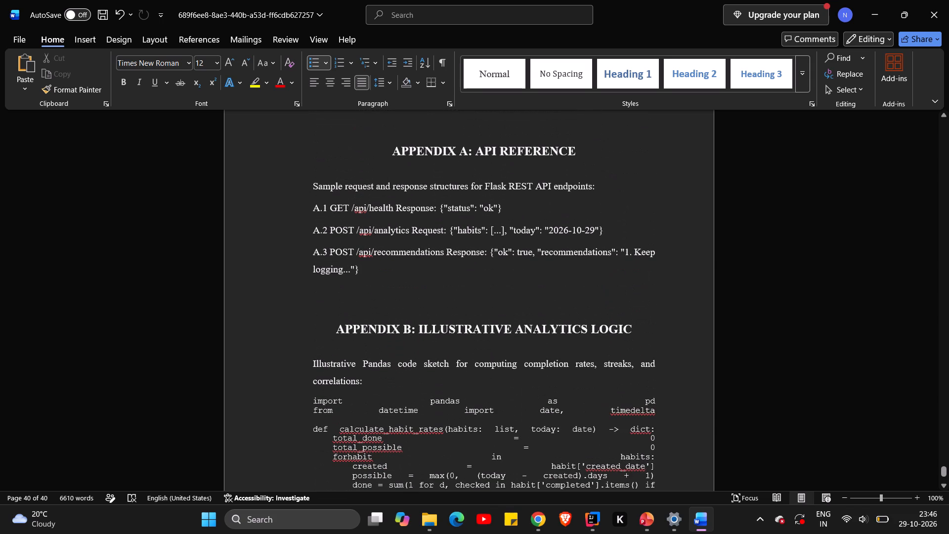
pyautogui.scroll(-2, 693, 324)
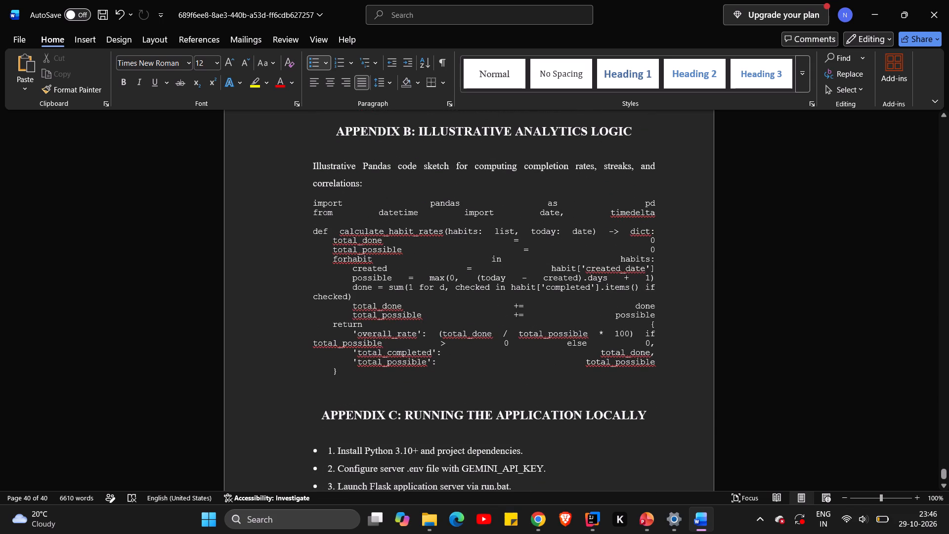
pyautogui.scroll(-1, 693, 324)
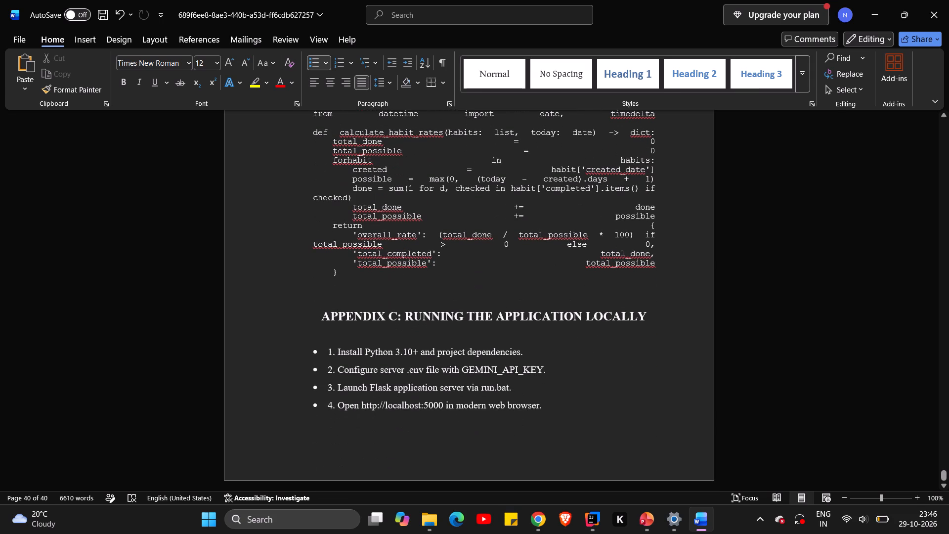
pyautogui.scroll(4, 693, 324)
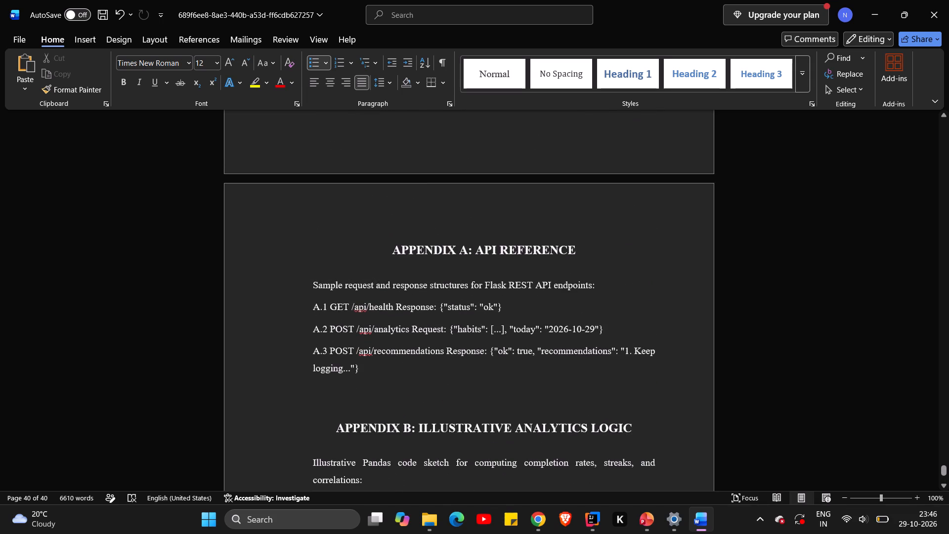
pyautogui.scroll(-9, 693, 324)
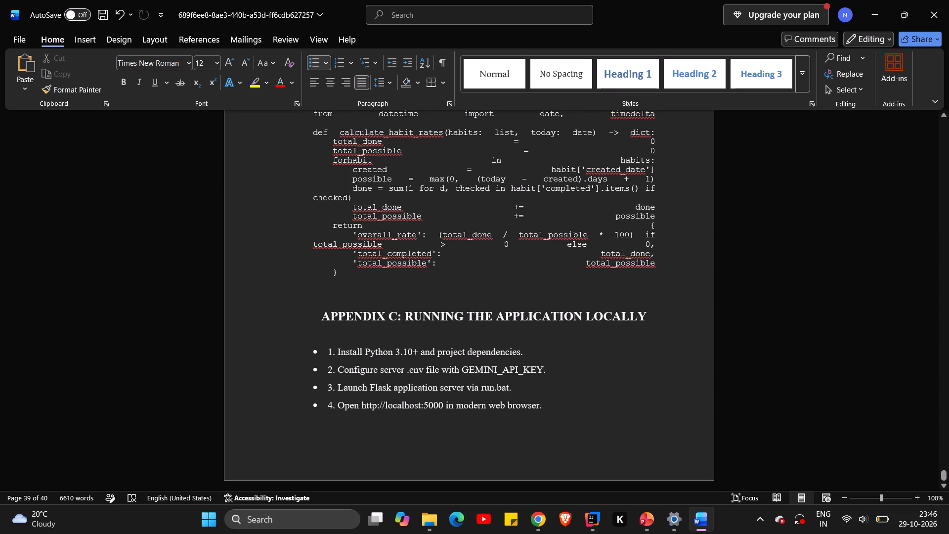
pyautogui.click(657, 389)
pyautogui.click(838, 293)
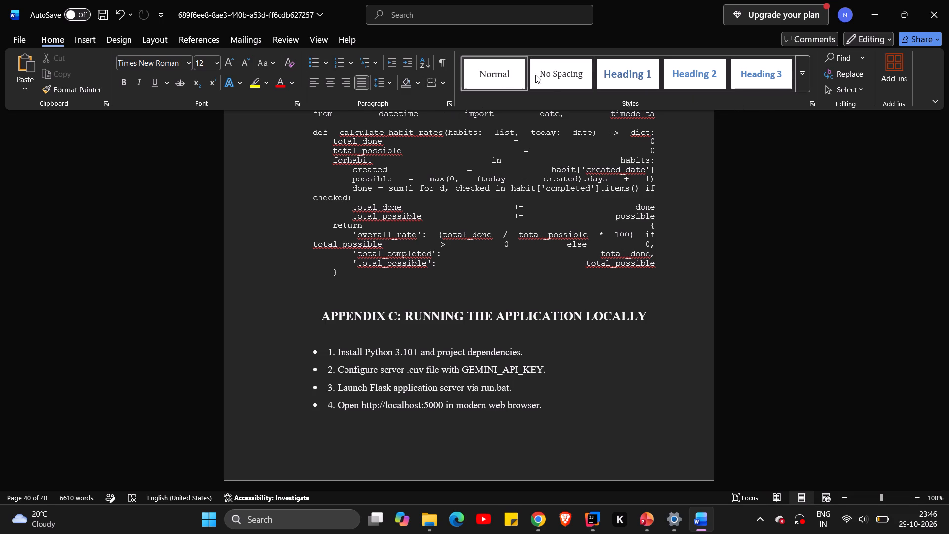
# Look back from the appendices through the References to the future work and closing remarks in Chapter 8.
pyautogui.scroll(8, 736, 205)
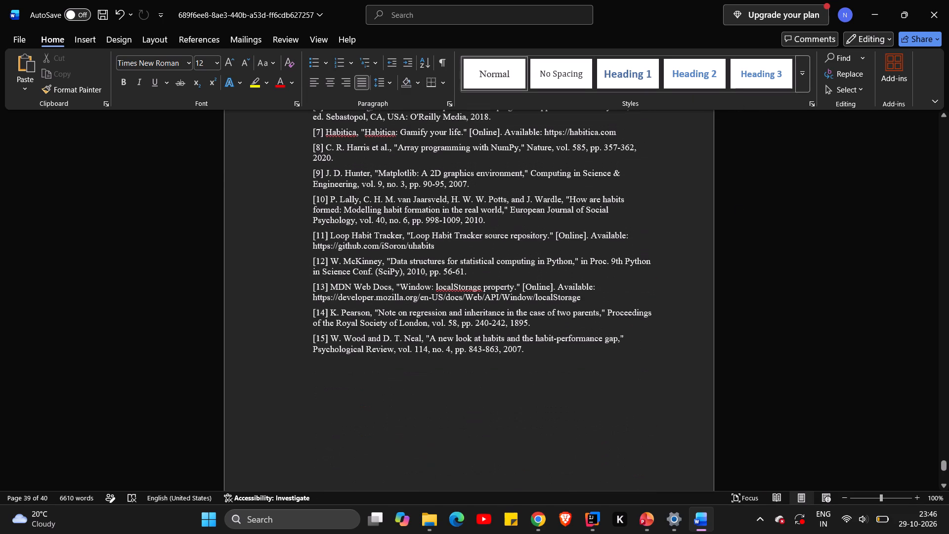
pyautogui.click(697, 380)
pyautogui.doubleClick(712, 377)
pyautogui.scroll(-2, 724, 360)
pyautogui.click(630, 361)
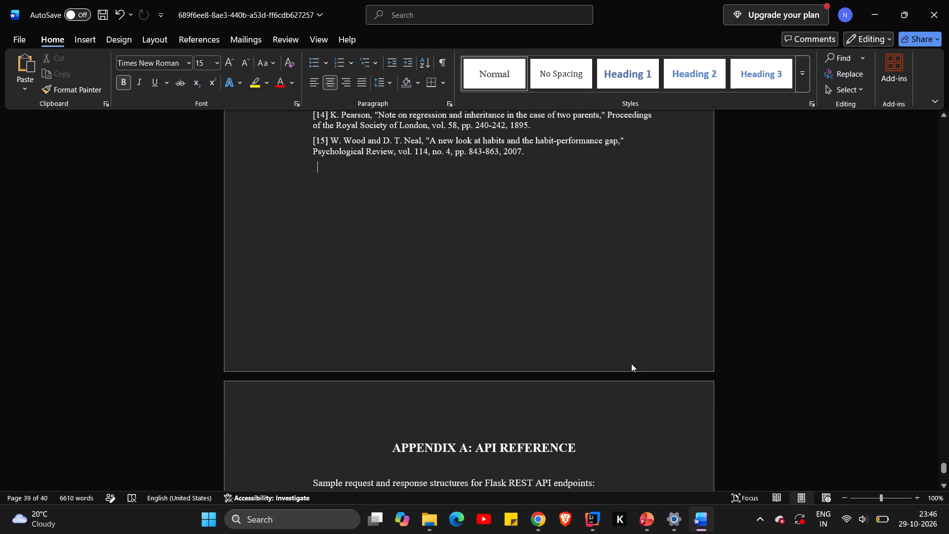
pyautogui.click(632, 366)
pyautogui.click(633, 373)
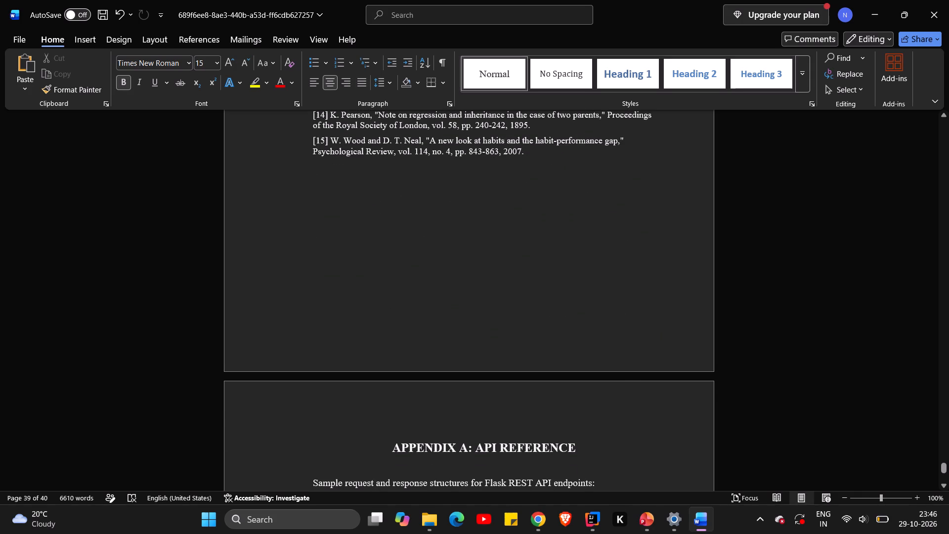
pyautogui.click(634, 380)
pyautogui.scroll(4, 762, 330)
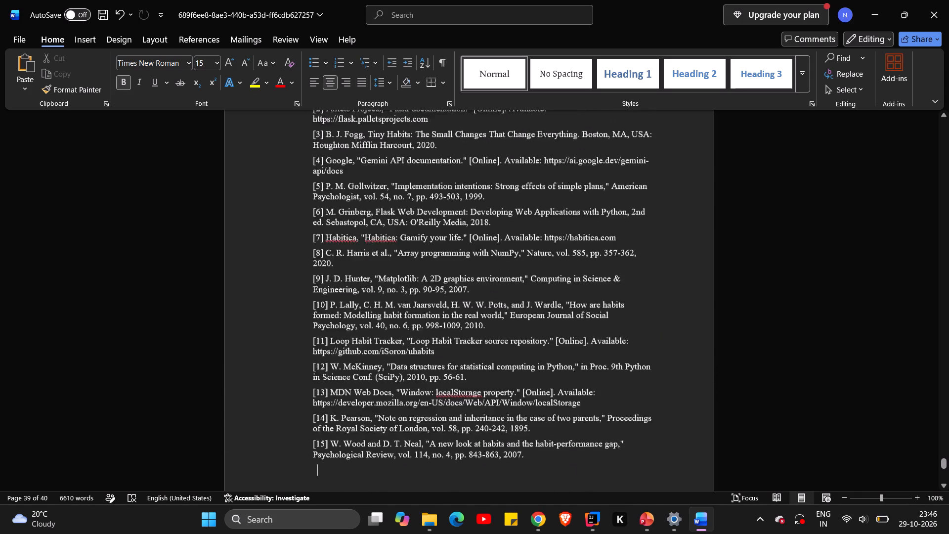
pyautogui.scroll(4, 762, 330)
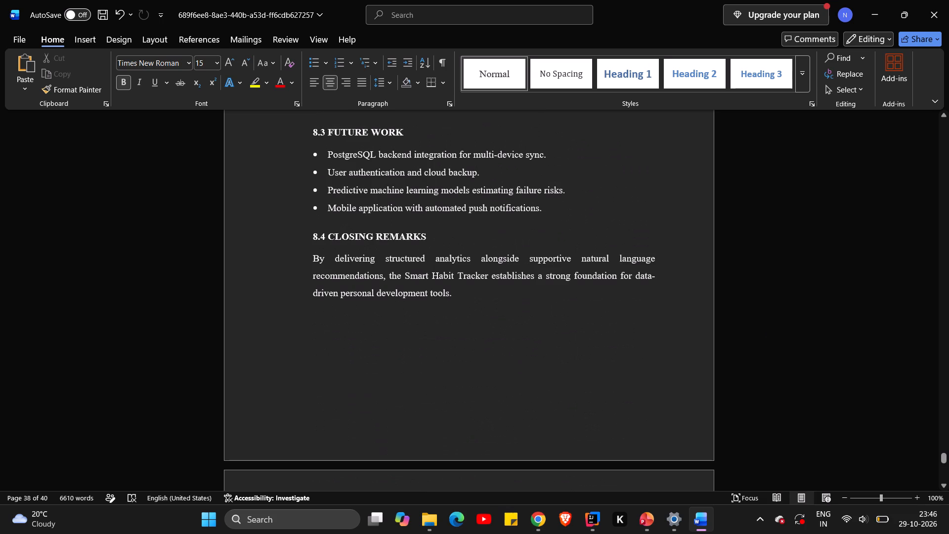
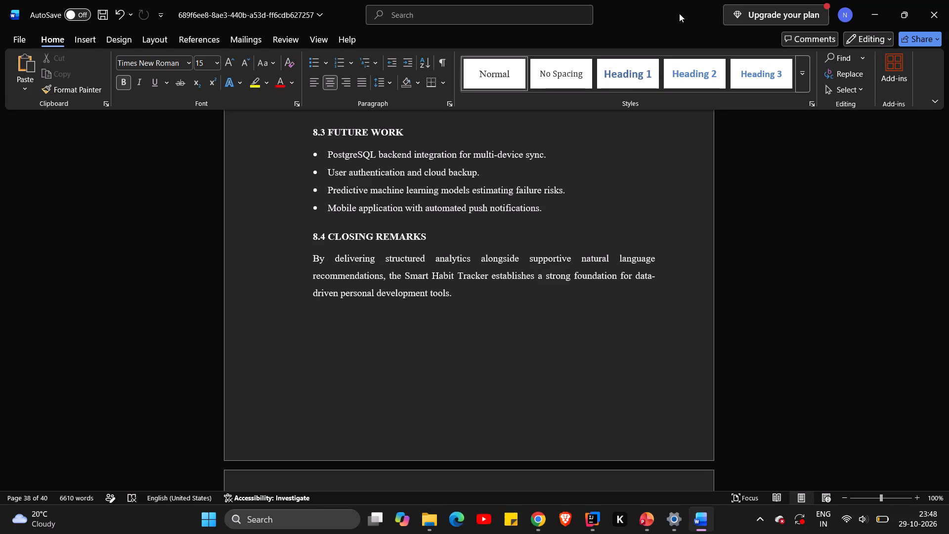
# Re-read the conclusion and limitations in sections 8.1 and 8.2 of the report.
pyautogui.scroll(3, 600, 208)
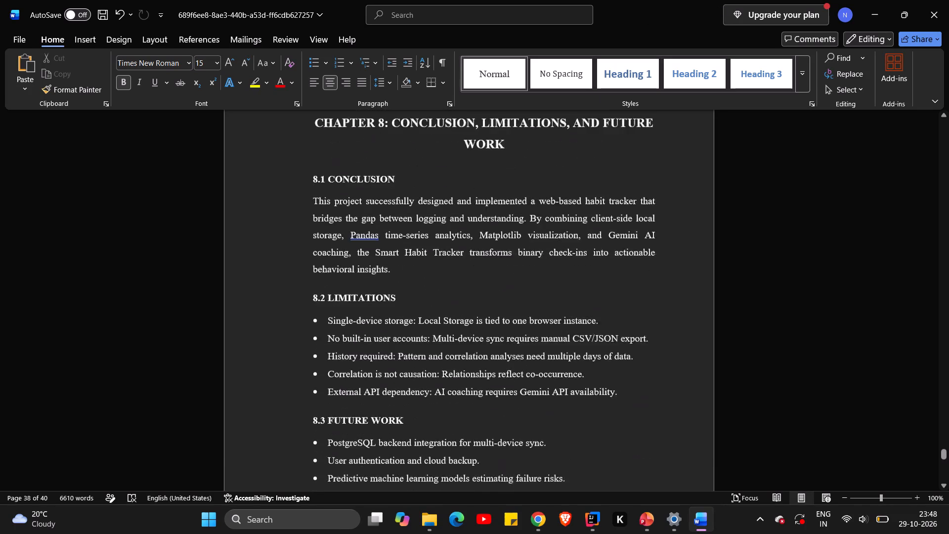
pyautogui.scroll(1, 600, 208)
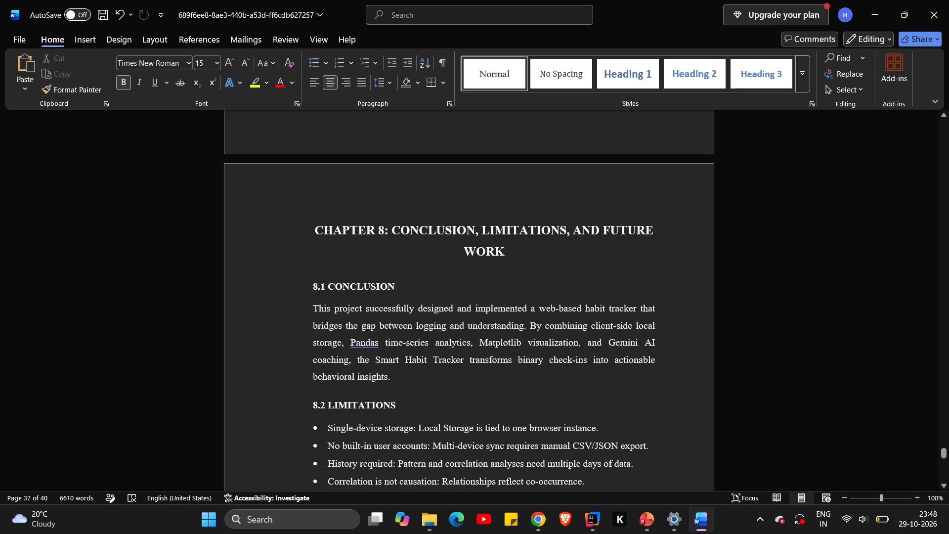
pyautogui.scroll(-1, 597, 261)
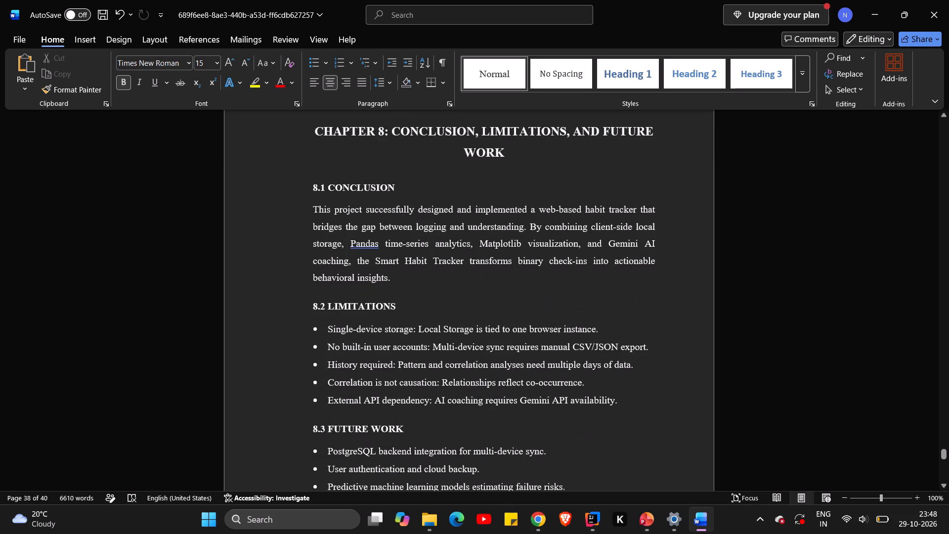
pyautogui.scroll(-3, 597, 260)
pyautogui.scroll(5, 597, 260)
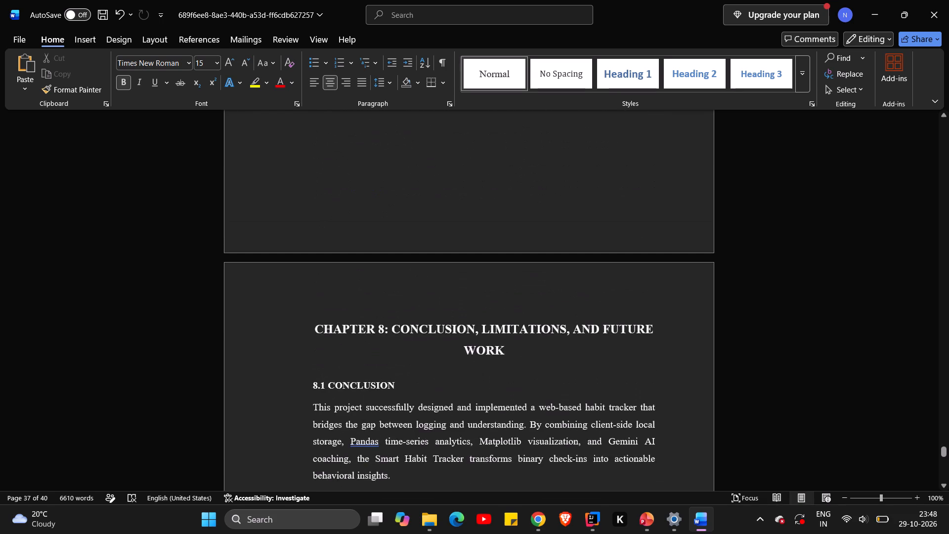
# Look back through the Chapter 7 tables and figures, from the objectives table in section 7.7 to the dashboard results in section 7.2.
pyautogui.scroll(5, 597, 260)
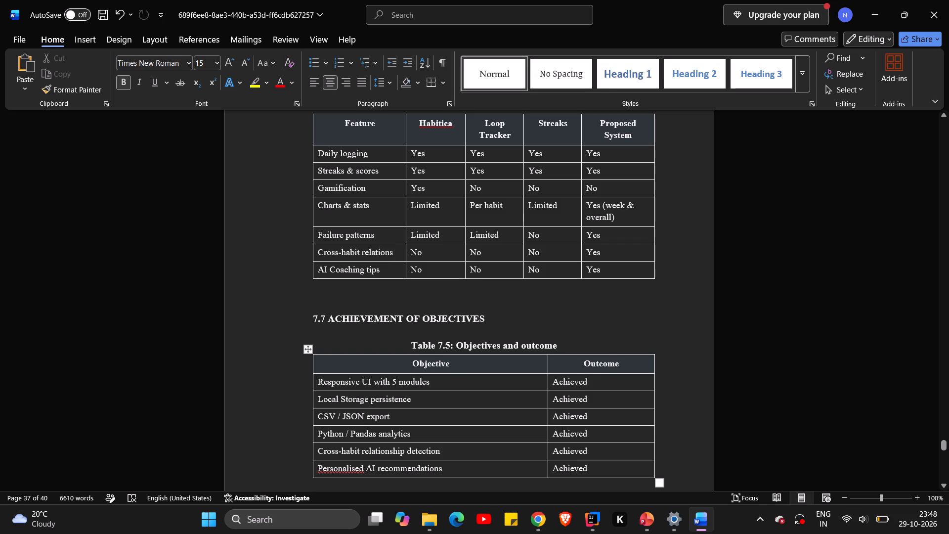
pyautogui.scroll(7, 550, 265)
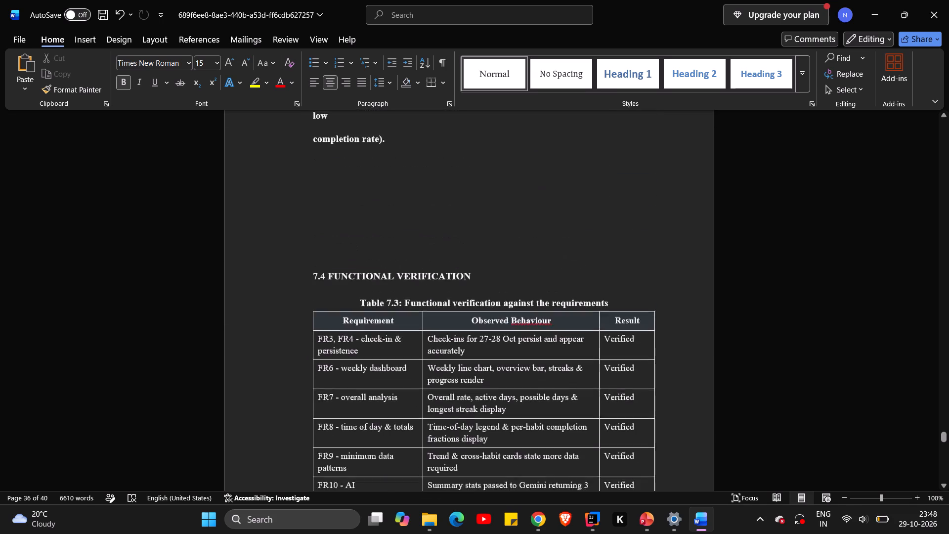
pyautogui.scroll(6, 549, 264)
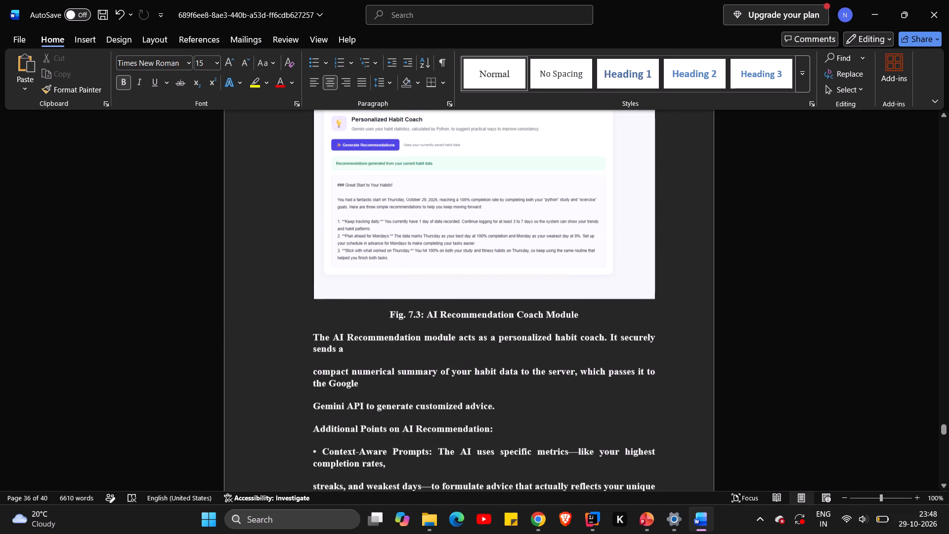
pyautogui.scroll(6, 550, 263)
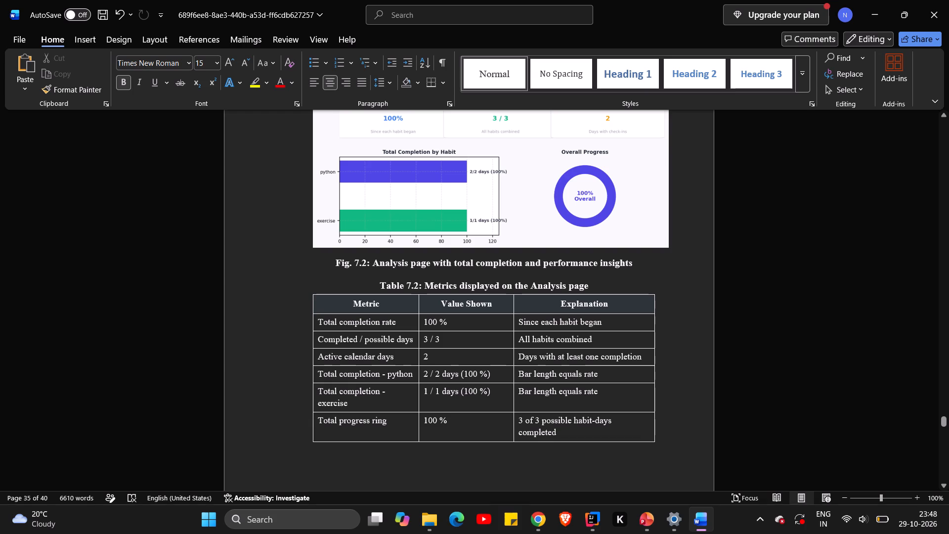
pyautogui.scroll(3, 550, 263)
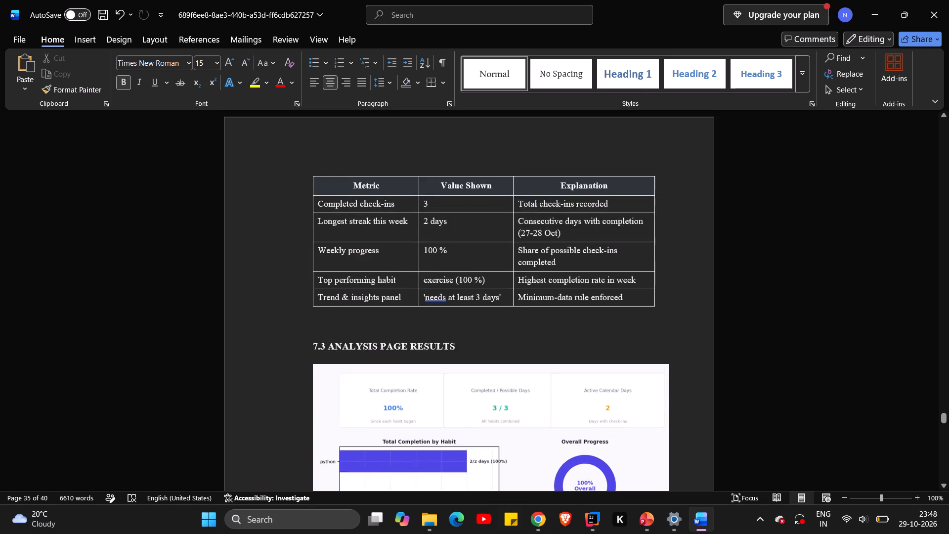
pyautogui.scroll(5, 551, 262)
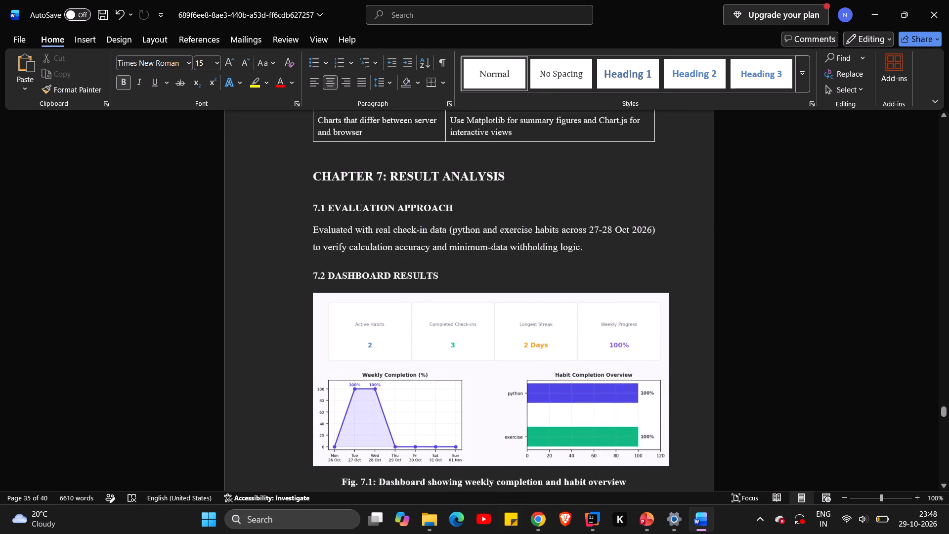
pyautogui.scroll(3, 551, 262)
pyautogui.scroll(-2, 551, 262)
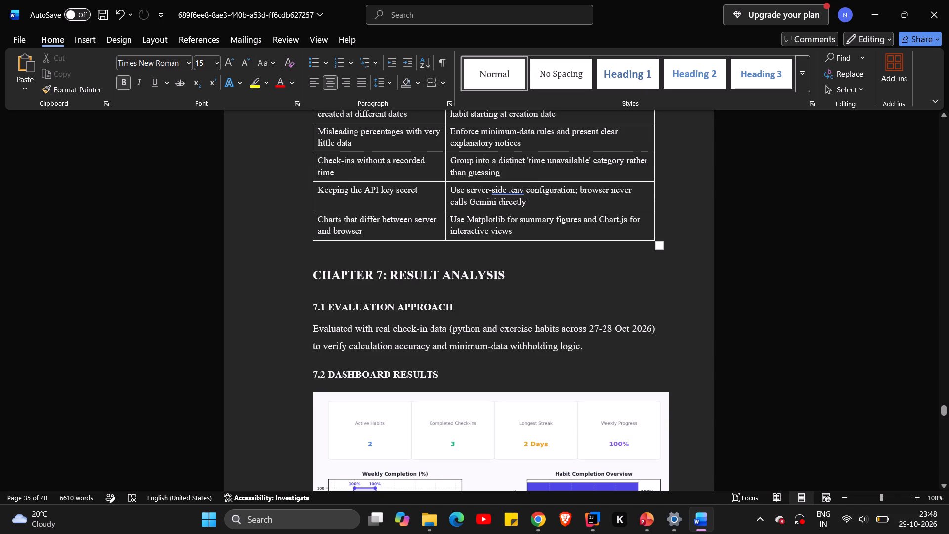
pyautogui.scroll(-1, 551, 262)
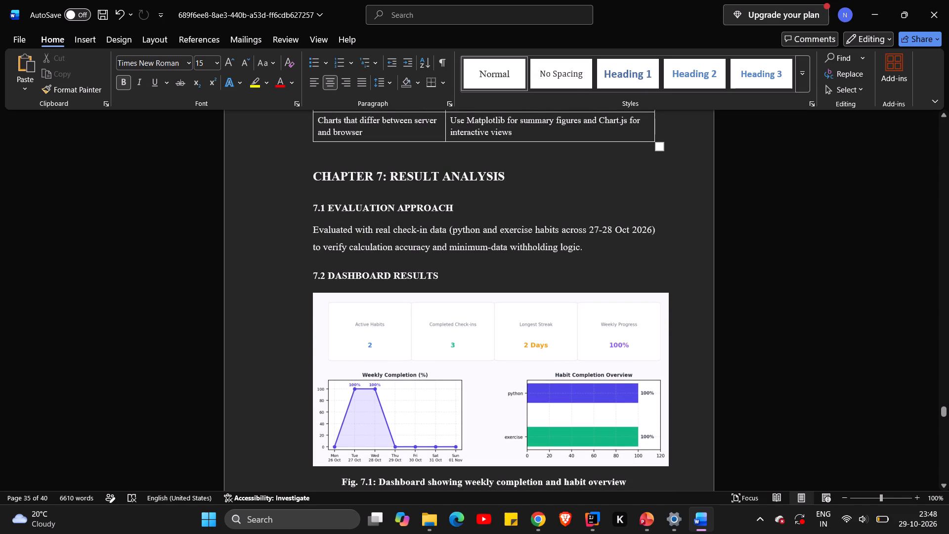
pyautogui.click(501, 267)
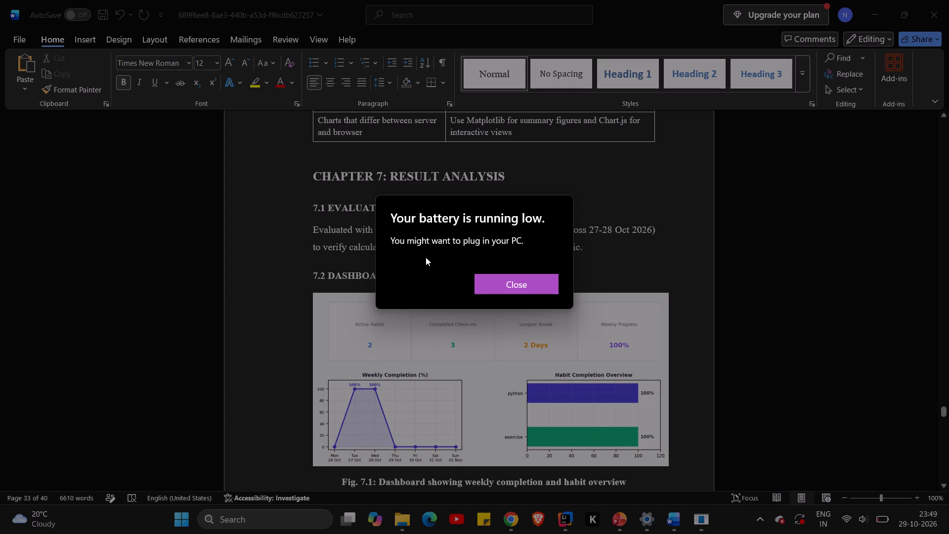
# Dismiss the low-battery notice.
pyautogui.click(494, 282)
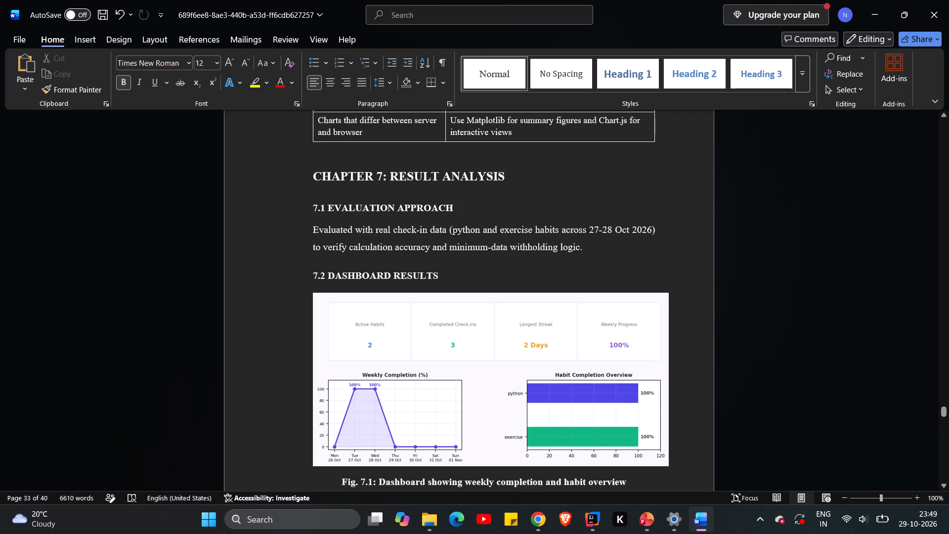
# Review the Chapter 7 dashboard and analysis page results, Tables 7.1 and 7.2, and the AI Recommendation Coach text under Fig. 7.3.
pyautogui.scroll(-1, 421, 267)
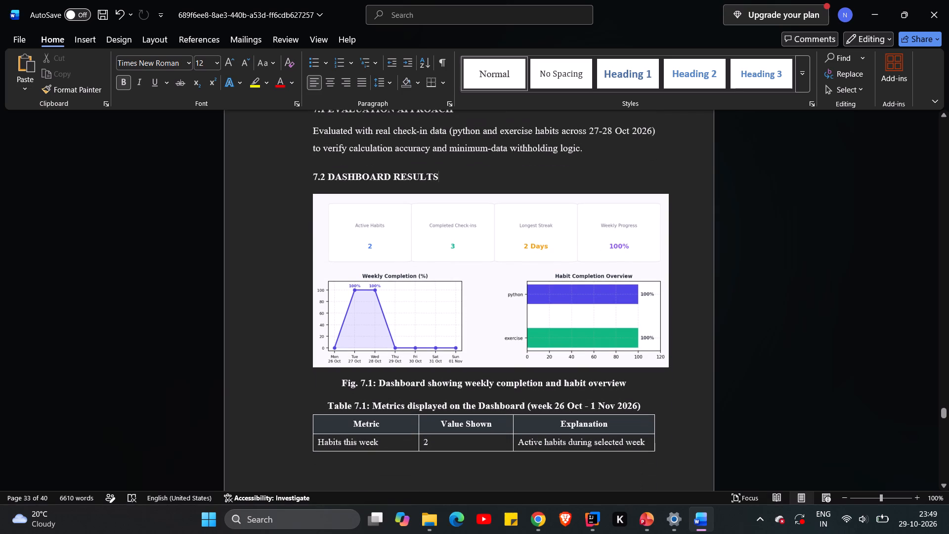
pyautogui.scroll(-5, 421, 267)
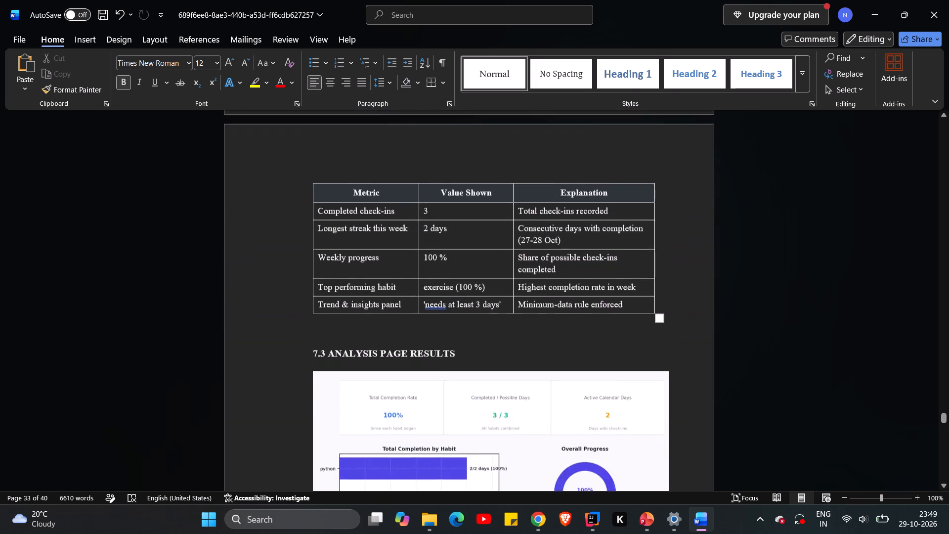
pyautogui.scroll(-2, 420, 267)
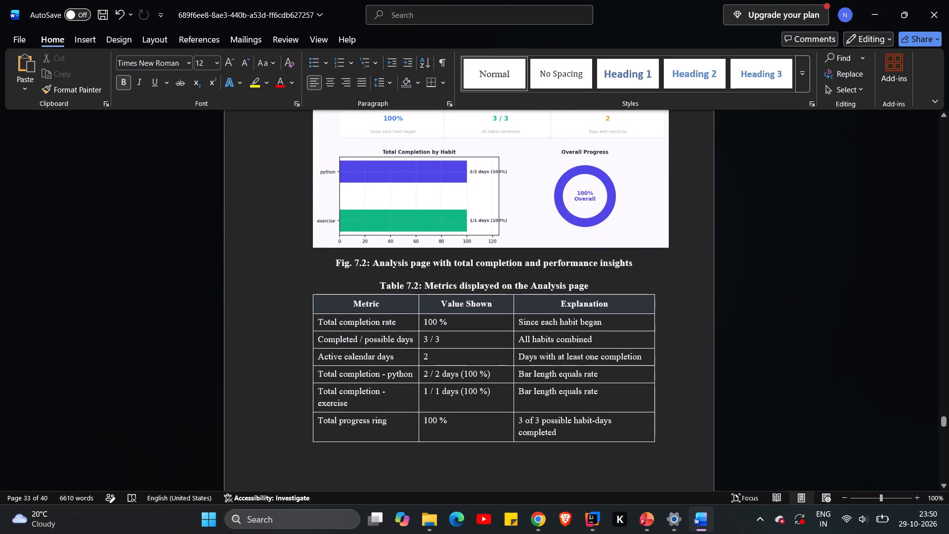
pyautogui.scroll(1, 420, 267)
pyautogui.scroll(-5, 420, 267)
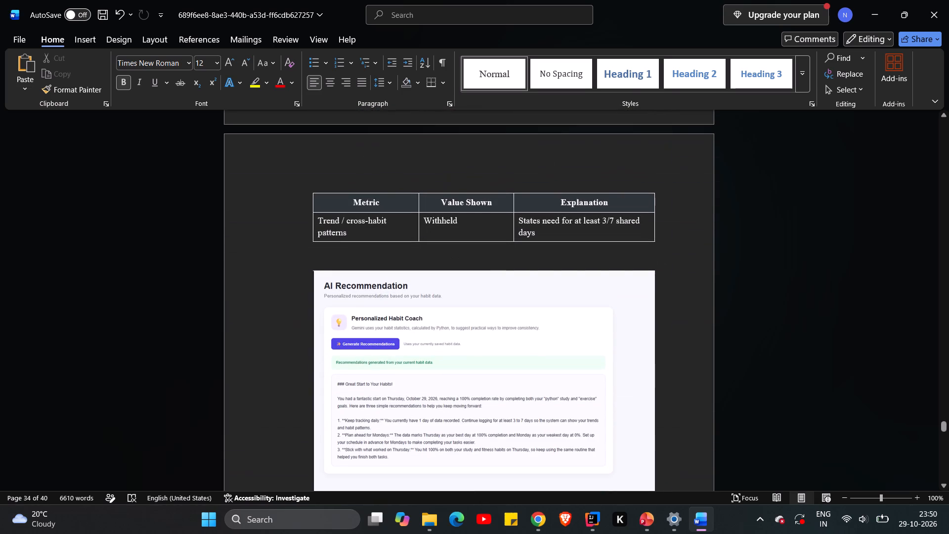
pyautogui.scroll(-3, 420, 267)
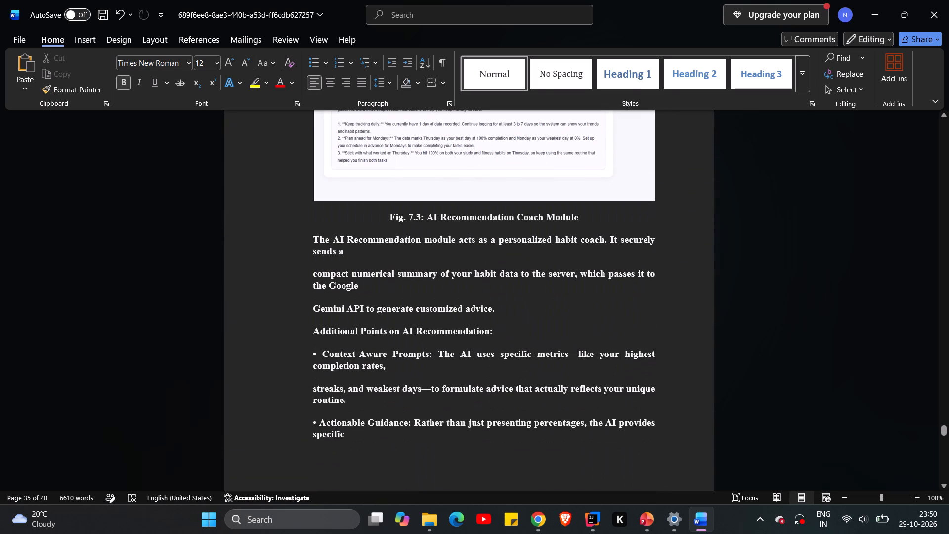
# Look back from the AI recommendation text through the start of Chapter 7 to the implementation overview in section 6.1.
pyautogui.scroll(8, 420, 267)
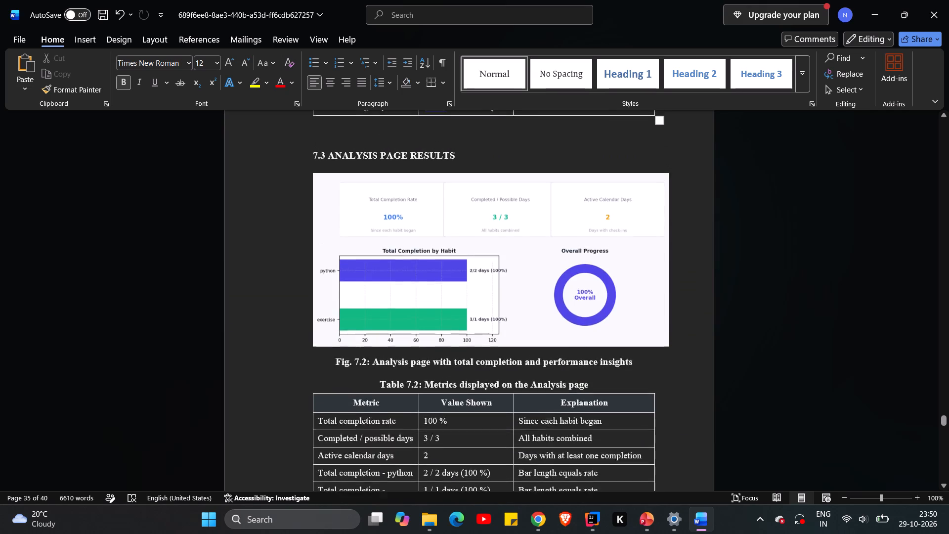
pyautogui.scroll(2, 420, 267)
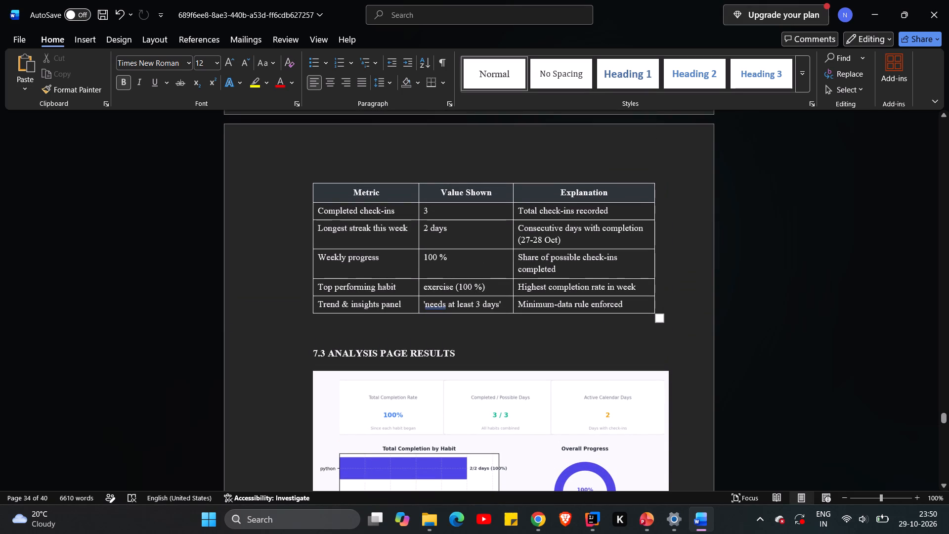
pyautogui.scroll(2, 417, 268)
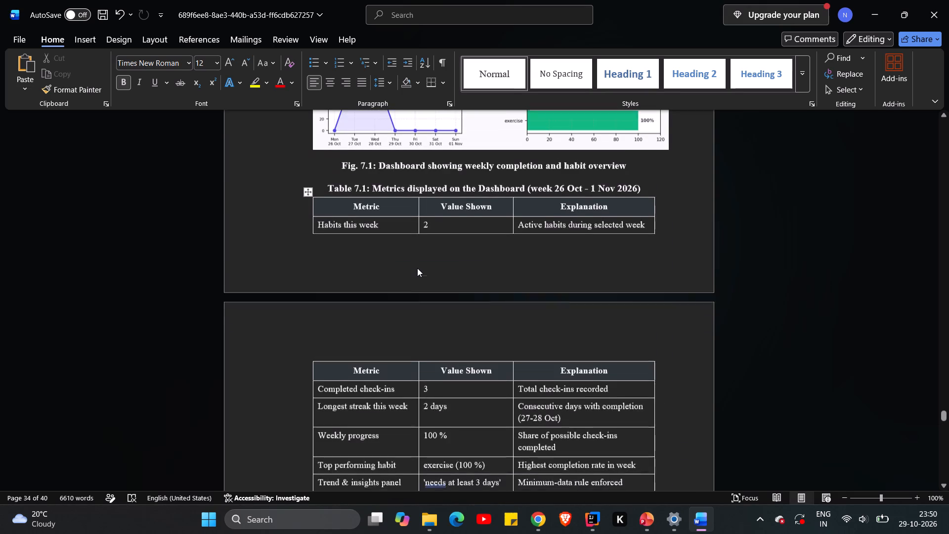
pyautogui.scroll(3, 417, 268)
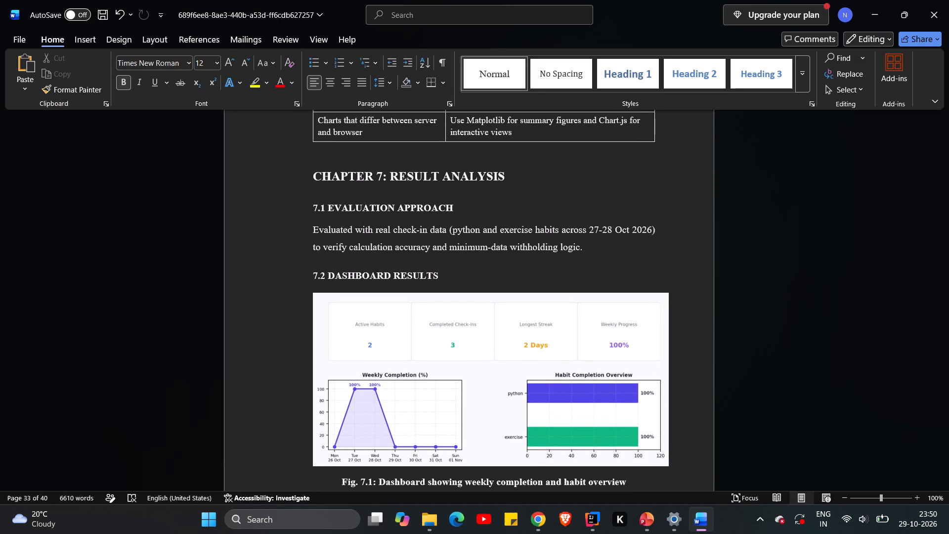
pyautogui.scroll(6, 417, 268)
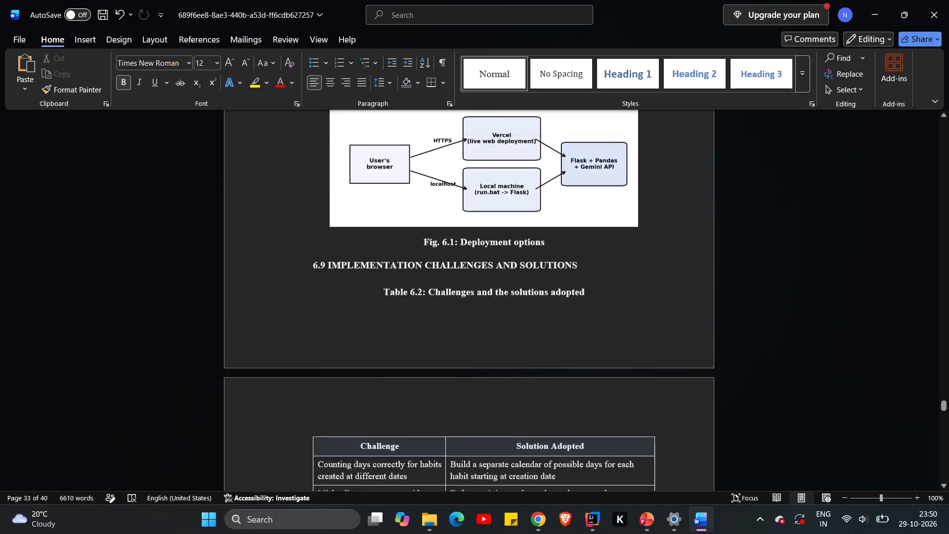
pyautogui.scroll(5, 417, 268)
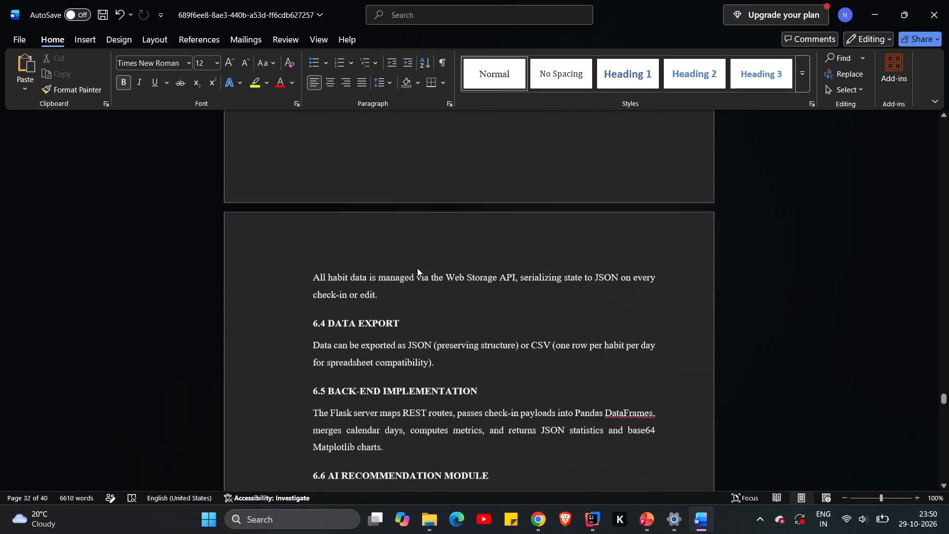
pyautogui.scroll(2, 417, 268)
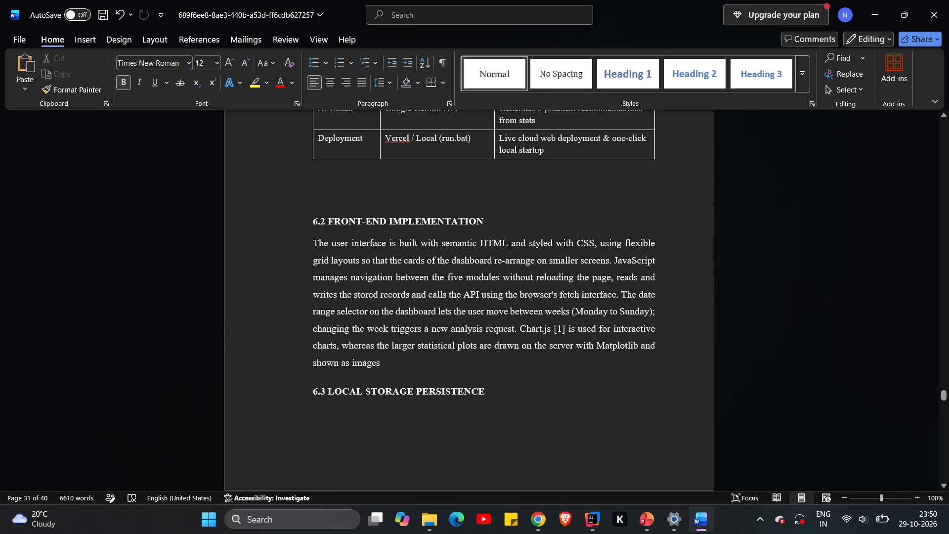
pyautogui.scroll(4, 417, 268)
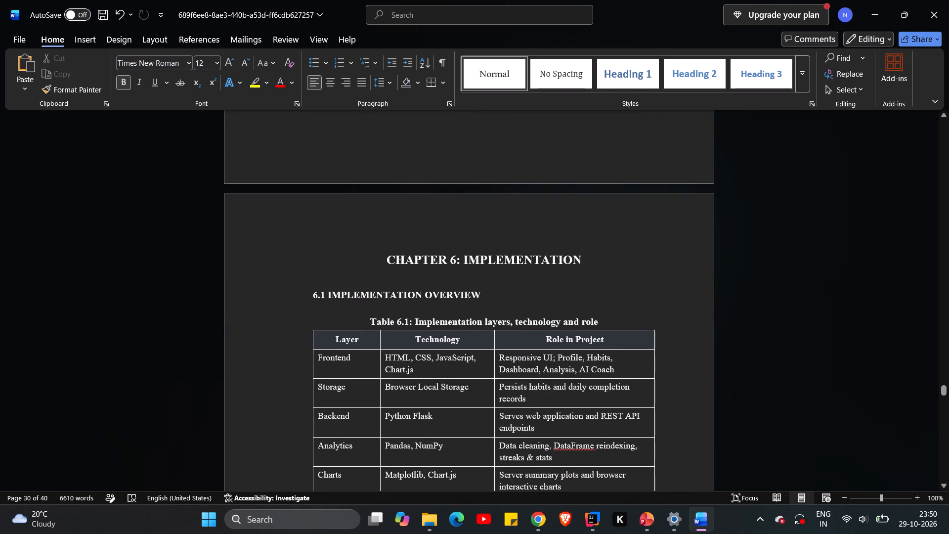
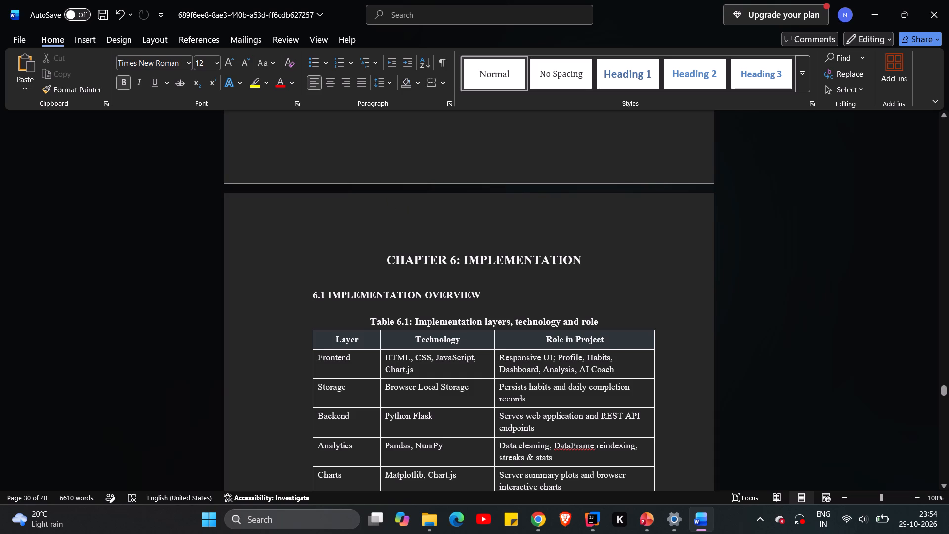
# Review the start of Chapter 6, from Table 6.1 through section 6.2 Front-End Implementation to the section 6.3 heading.
pyautogui.scroll(-1, 522, 285)
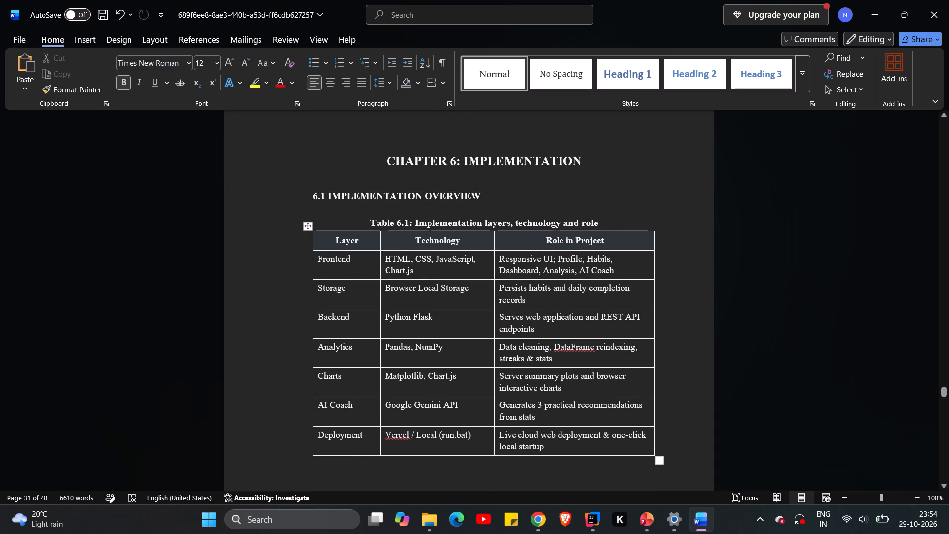
pyautogui.scroll(-1, 558, 342)
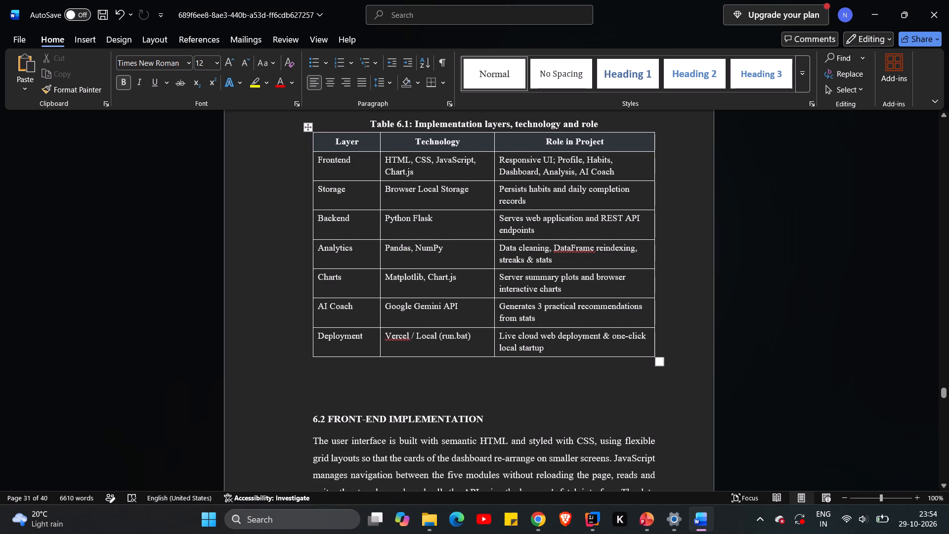
pyautogui.scroll(-3, 511, 368)
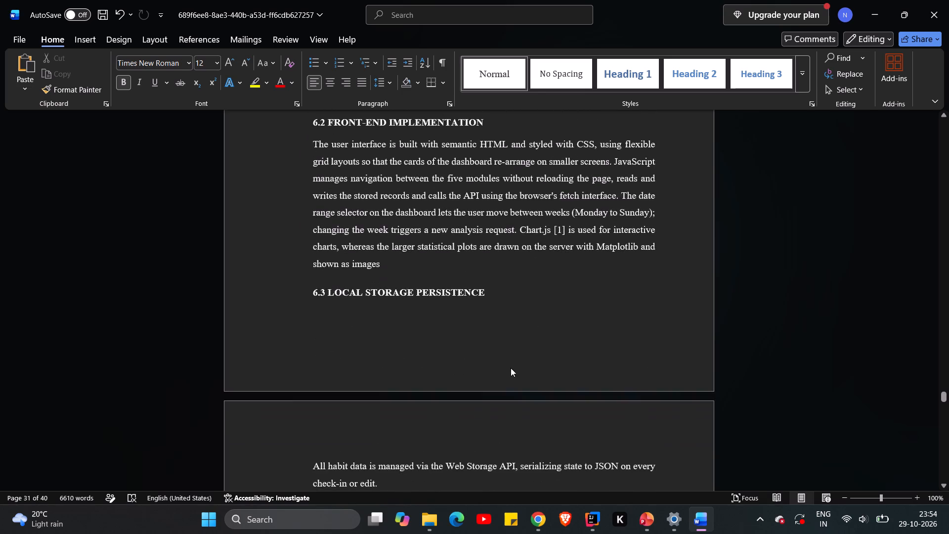
pyautogui.scroll(1, 511, 368)
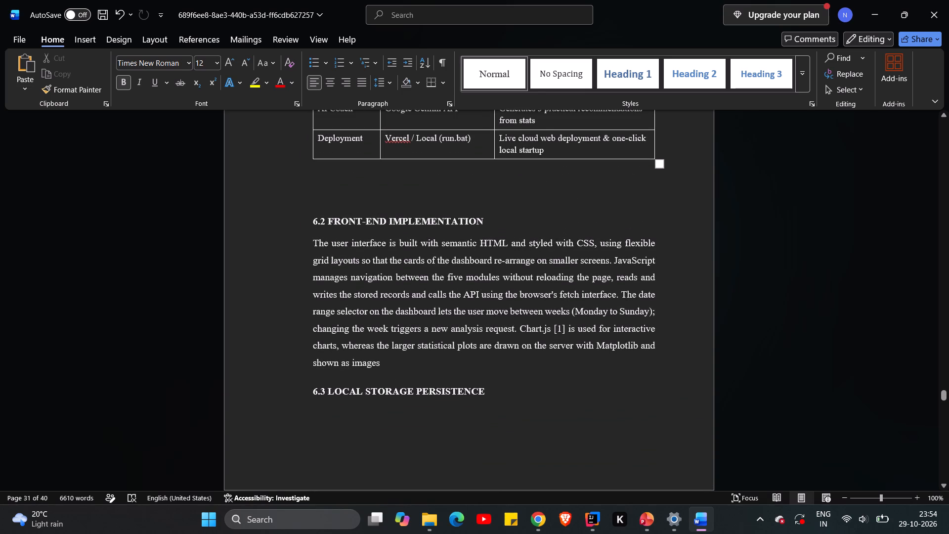
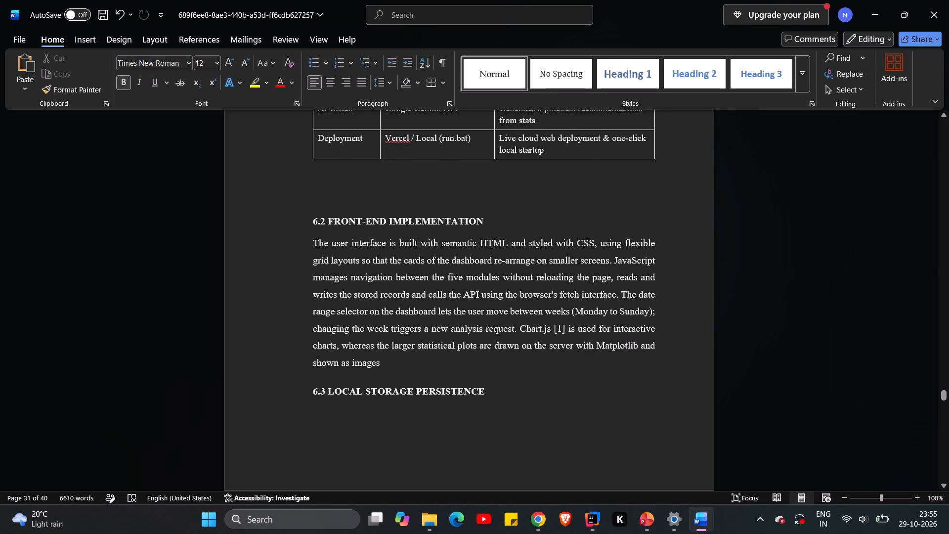
# Recheck the Chapter 6 opening, comparing Table 6.1 with section 6.2 Front-End Implementation and the section 6.3 heading.
pyautogui.scroll(2, 489, 281)
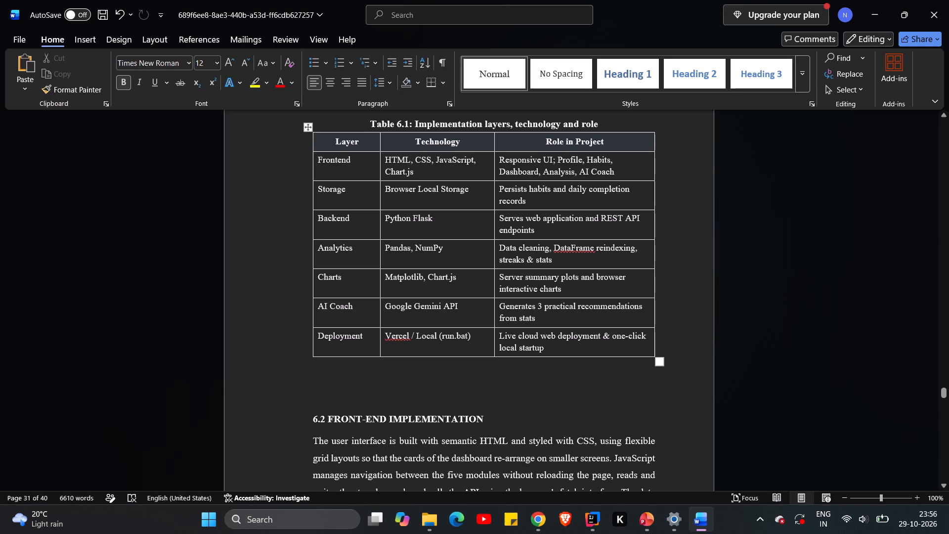
pyautogui.scroll(-2, 568, 150)
pyautogui.scroll(4, 568, 150)
pyautogui.scroll(-2, 568, 150)
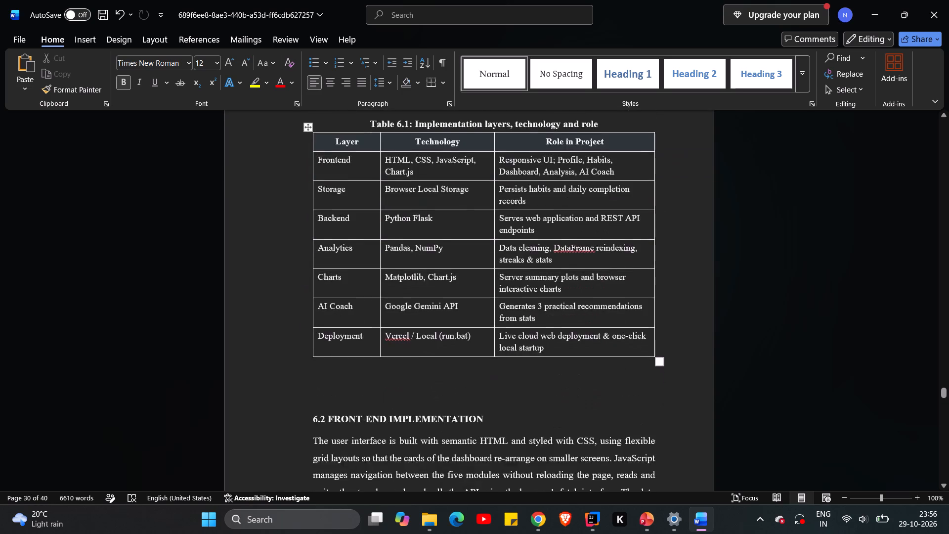
pyautogui.scroll(1, 568, 150)
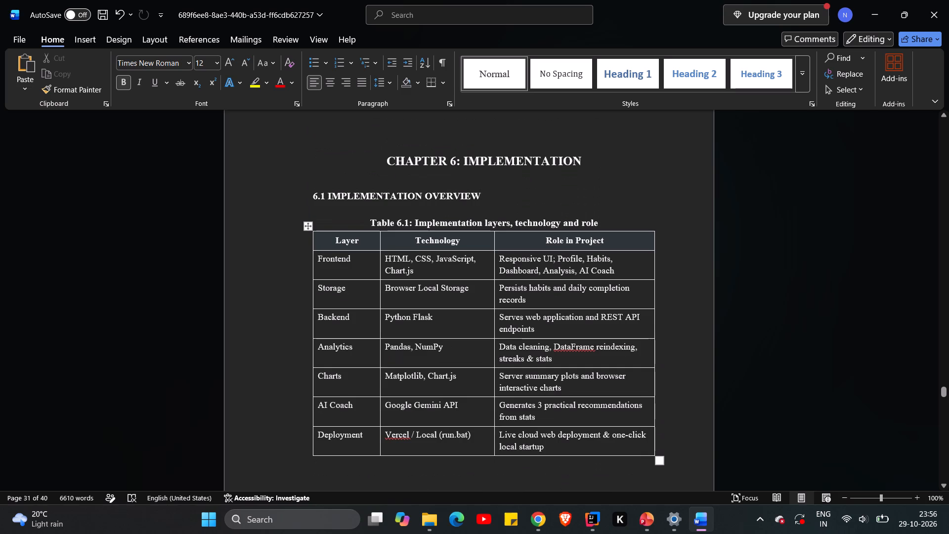
pyautogui.scroll(-3, 403, 252)
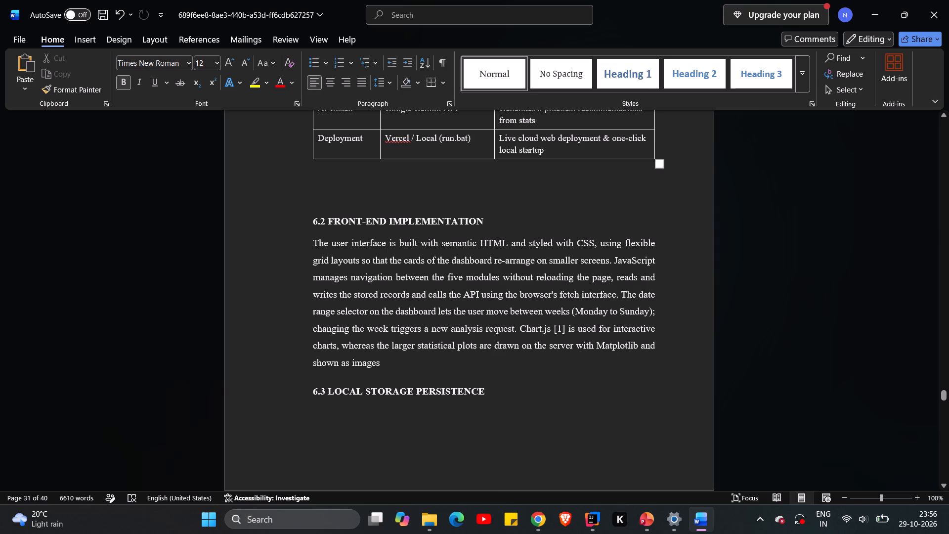
pyautogui.scroll(-1, 433, 232)
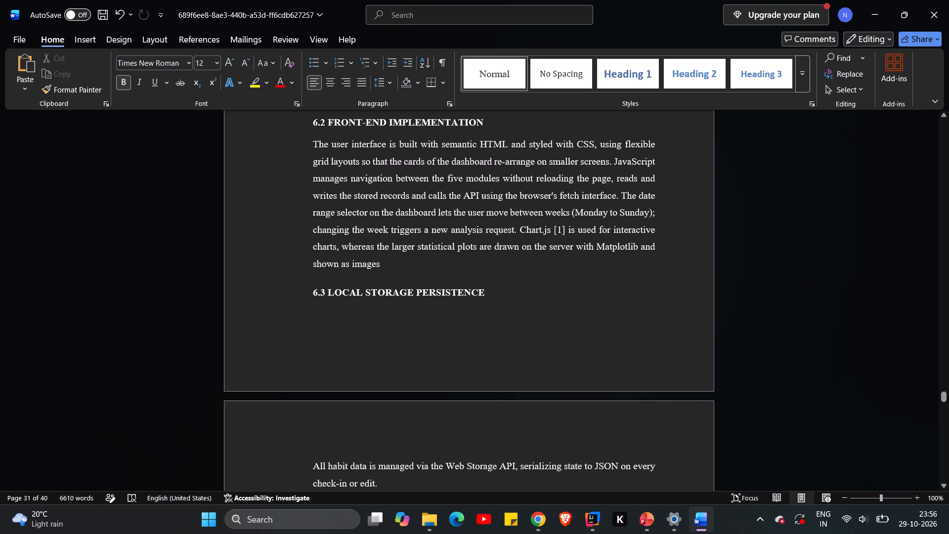
pyautogui.scroll(-2, 431, 218)
pyautogui.scroll(6, 431, 218)
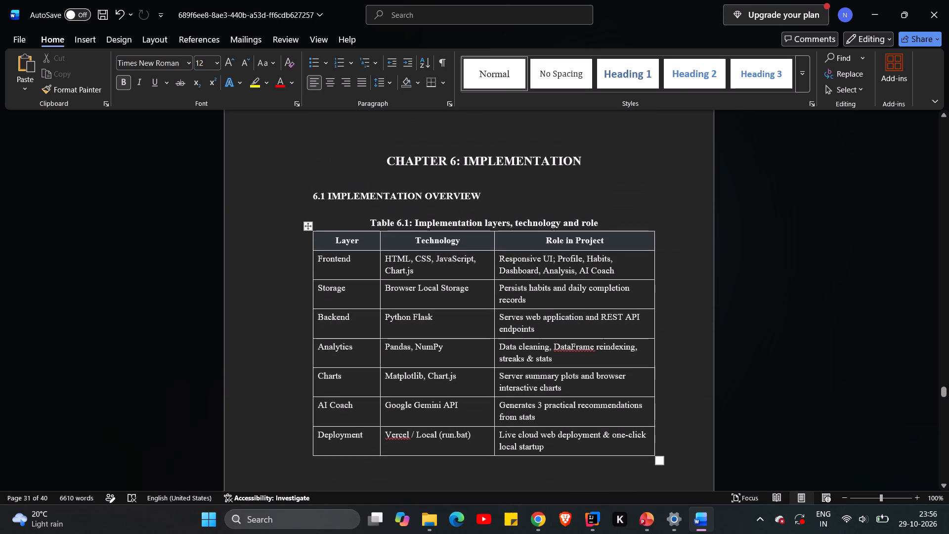
# Review the rest of Chapter 6, from section 6.3 Local Storage Persistence through Table 6.2, to the start of Chapter 7.
pyautogui.scroll(-6, 431, 215)
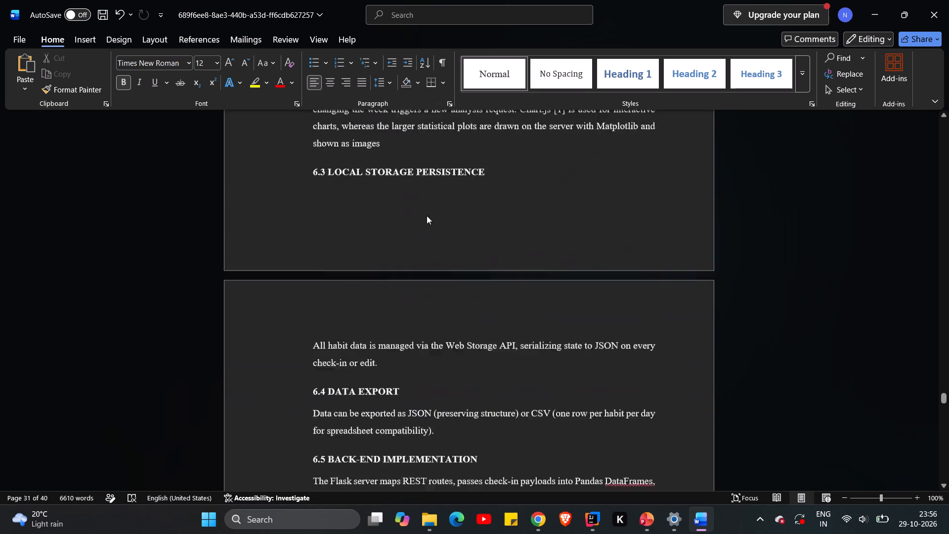
pyautogui.scroll(-2, 427, 216)
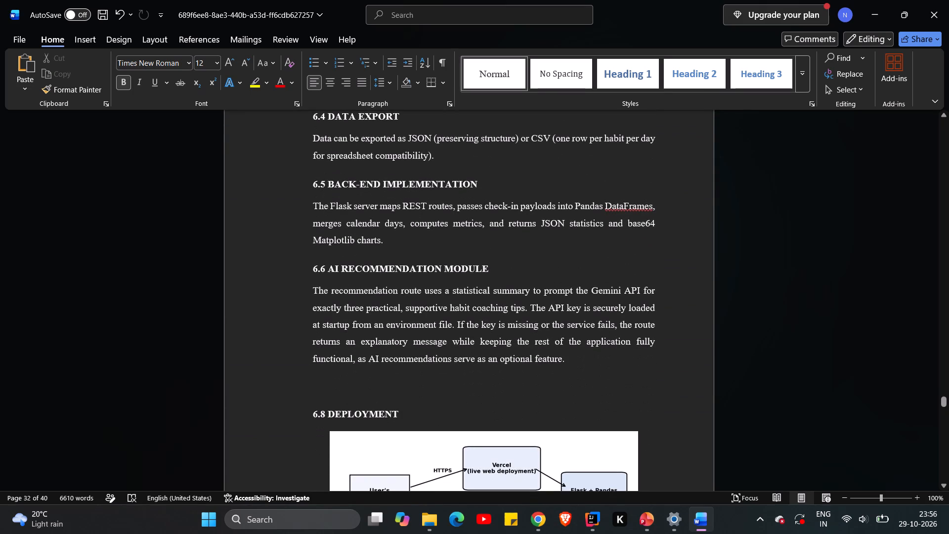
pyautogui.scroll(-4, 427, 216)
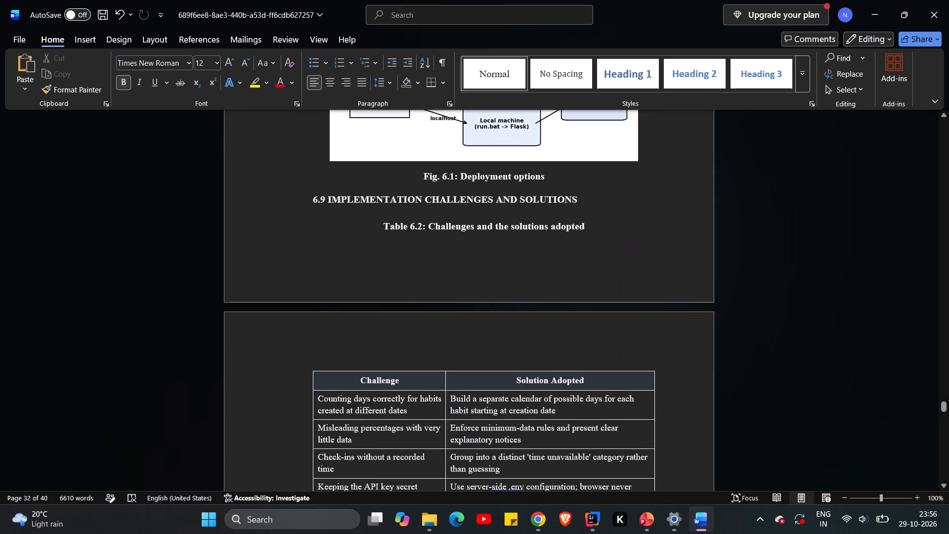
pyautogui.scroll(-2, 426, 216)
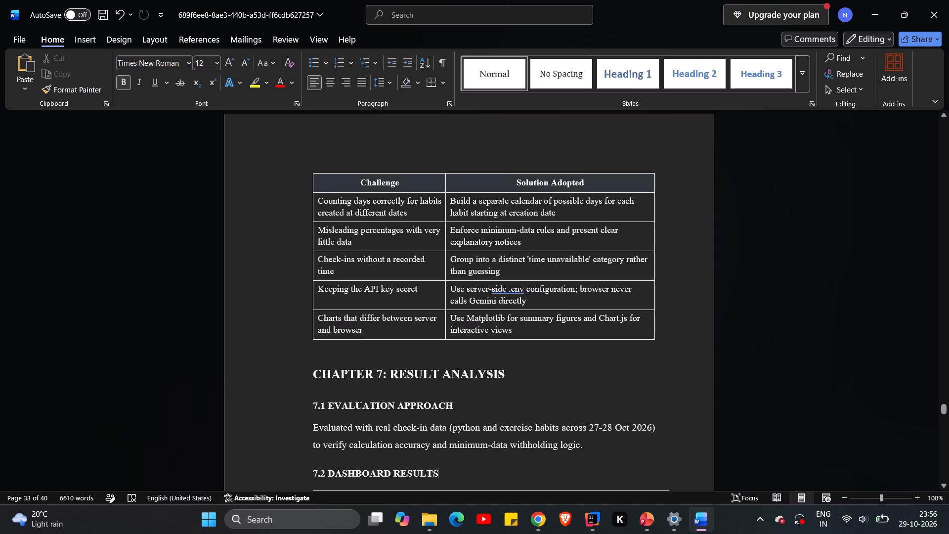
pyautogui.scroll(-1, 415, 215)
# Look back from Chapter 6 through sections 5.9, 5.8 and 5.7 API Design to the section 5.4 data flow diagrams.
pyautogui.scroll(12, 412, 205)
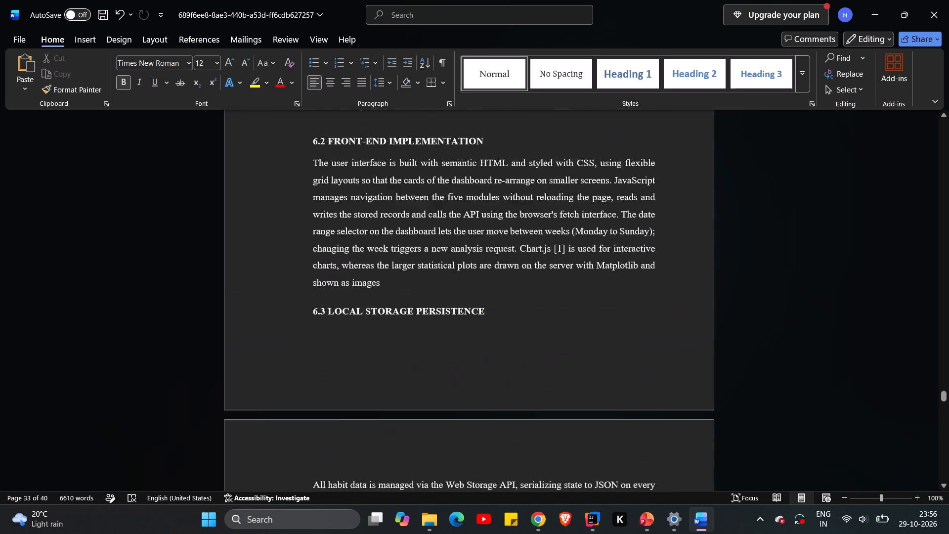
pyautogui.scroll(8, 412, 204)
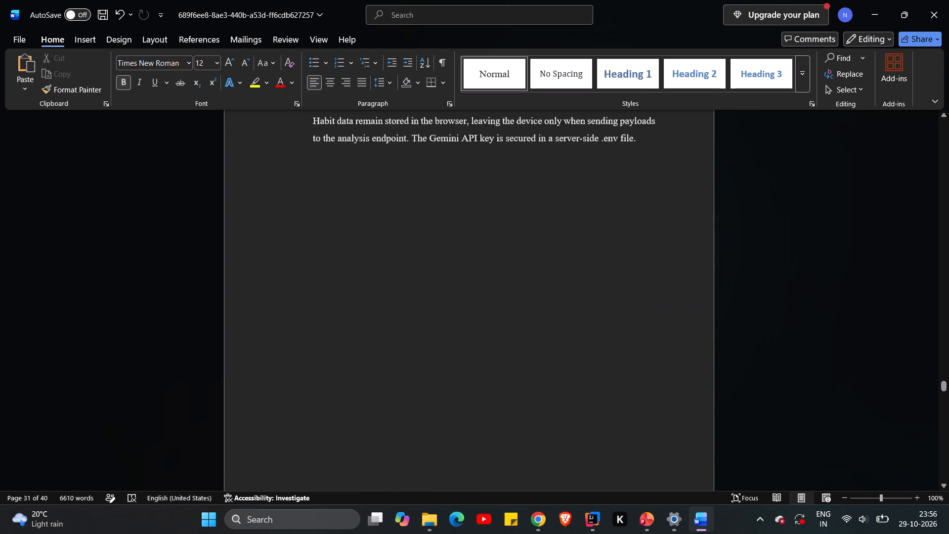
pyautogui.scroll(4, 411, 202)
pyautogui.scroll(-2, 411, 202)
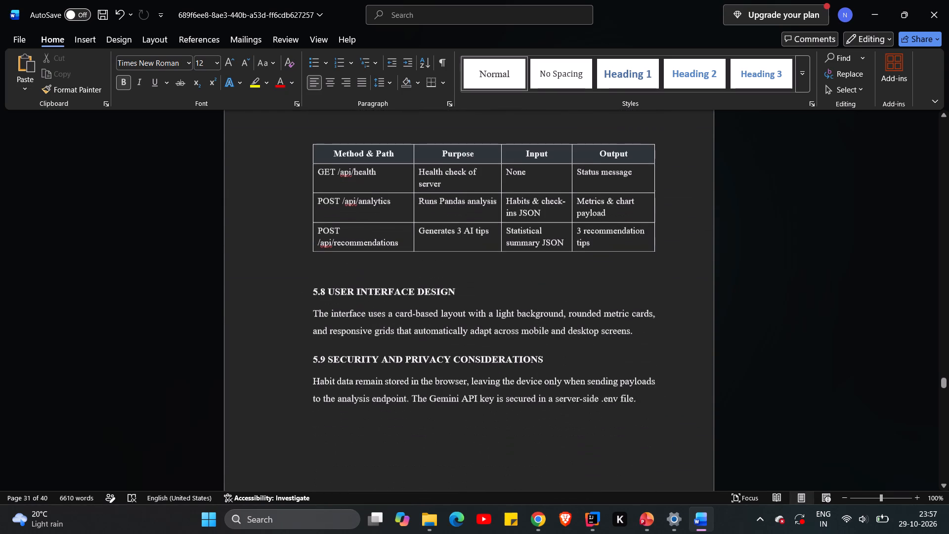
pyautogui.scroll(5, 411, 202)
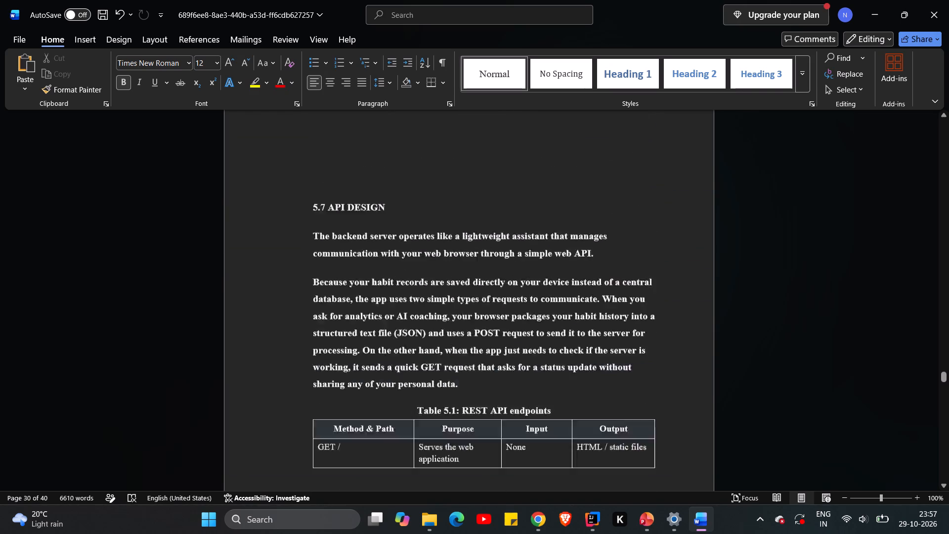
pyautogui.scroll(11, 411, 202)
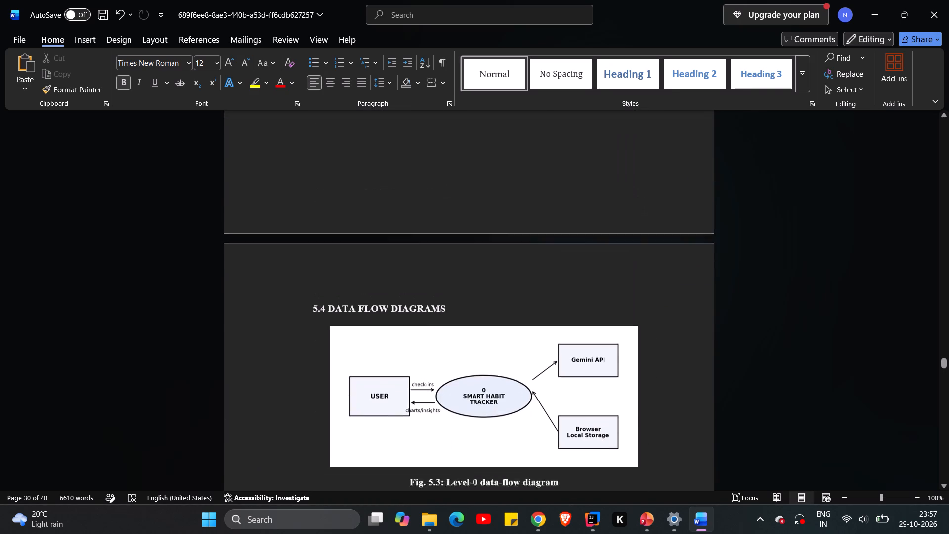
# Examine the layout of the Chapter 5 data flow diagrams, section 5.6 and the module descriptions in section 5.3.
pyautogui.scroll(-4, 411, 202)
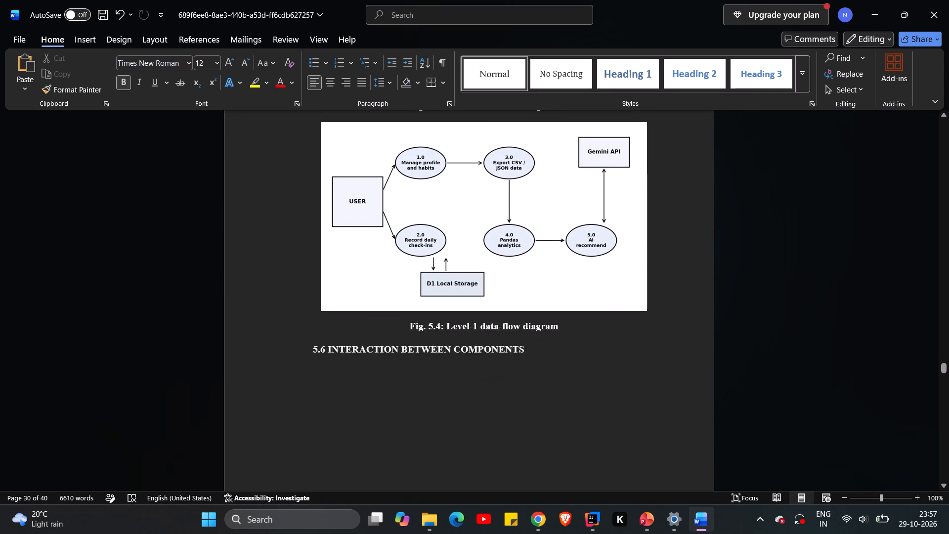
pyautogui.scroll(3, 411, 202)
pyautogui.scroll(-6, 411, 202)
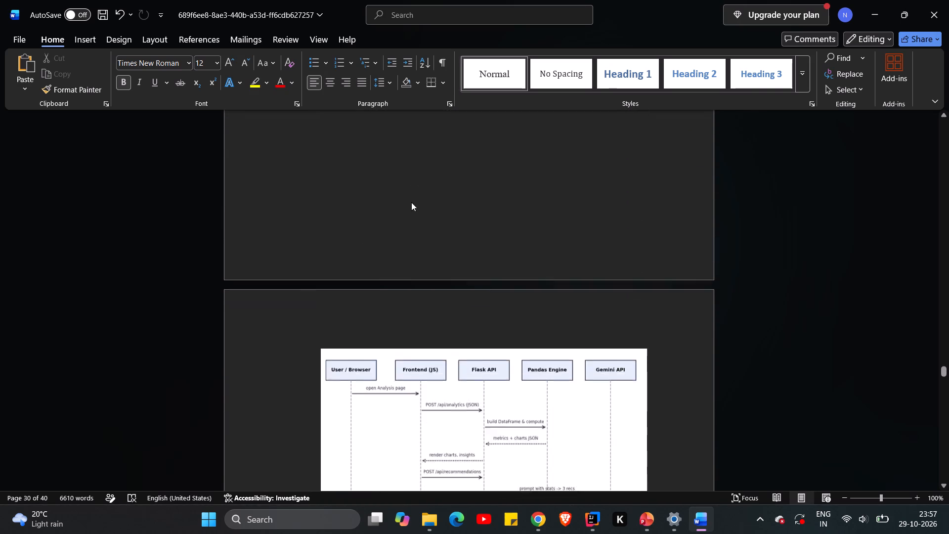
pyautogui.scroll(-3, 411, 202)
pyautogui.scroll(5, 411, 202)
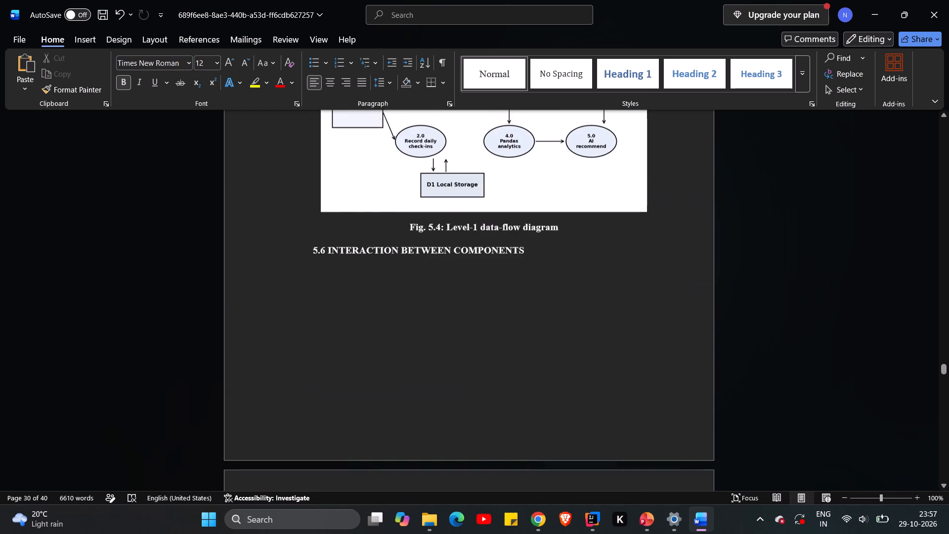
pyautogui.scroll(10, 411, 202)
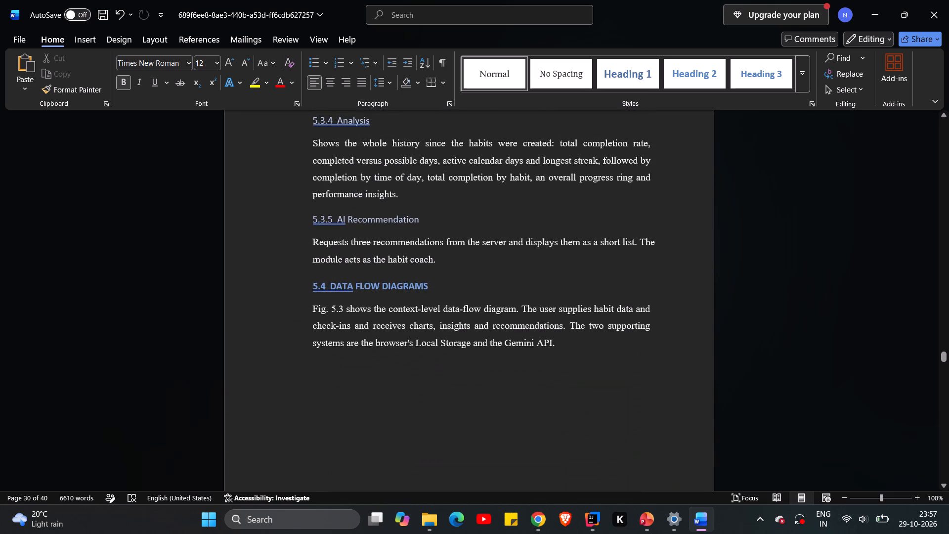
pyautogui.scroll(3, 411, 202)
pyautogui.scroll(-3, 411, 202)
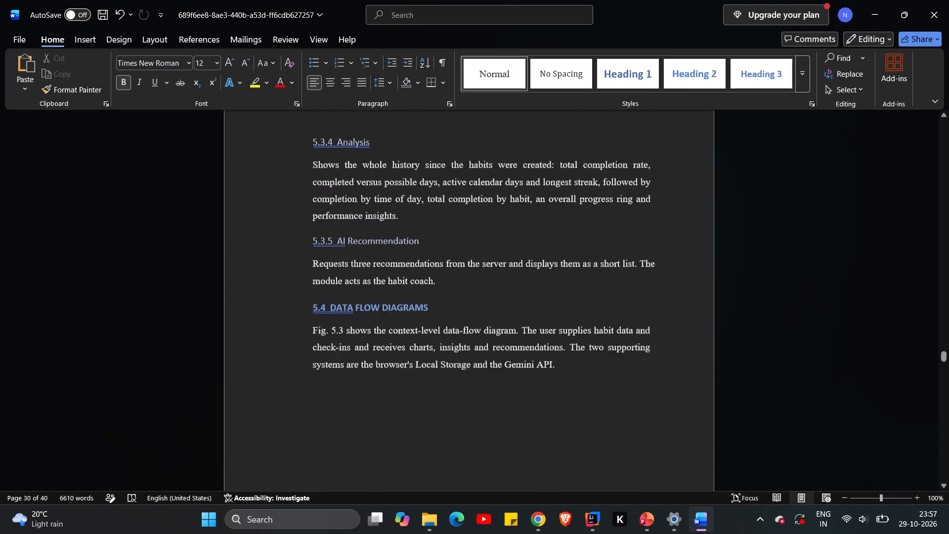
pyautogui.scroll(4, 411, 202)
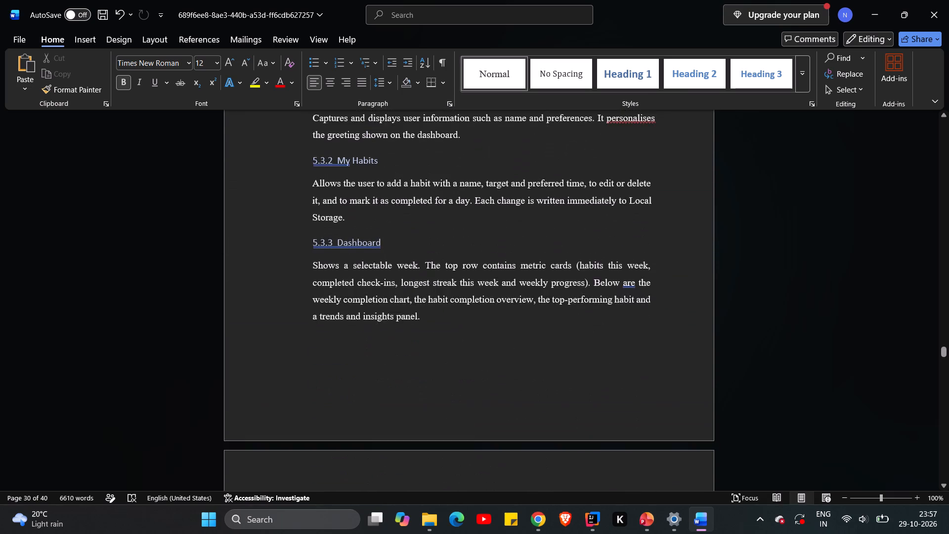
# Examine the start of Chapter 5, checking section 5.2 System Architecture against Fig. 5.1 and its layer descriptions.
pyautogui.scroll(9, 411, 202)
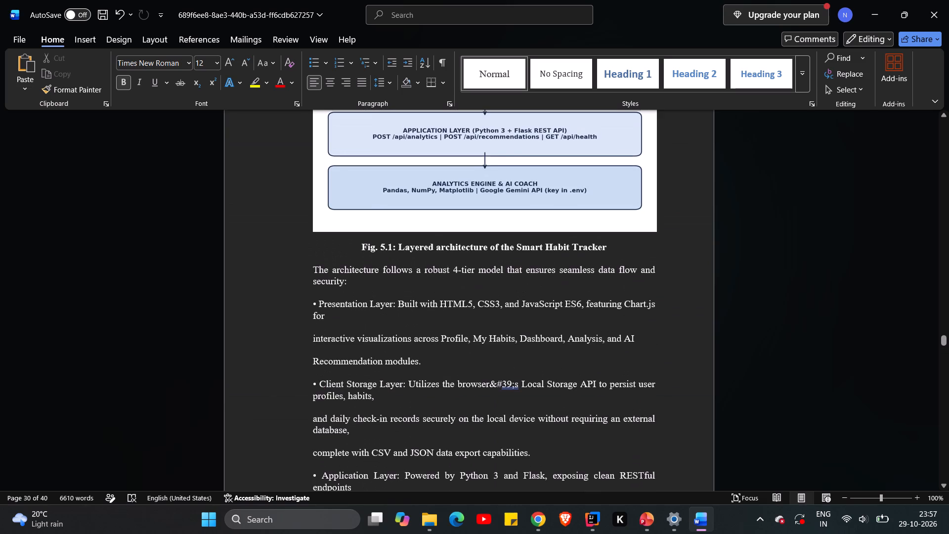
pyautogui.scroll(4, 411, 202)
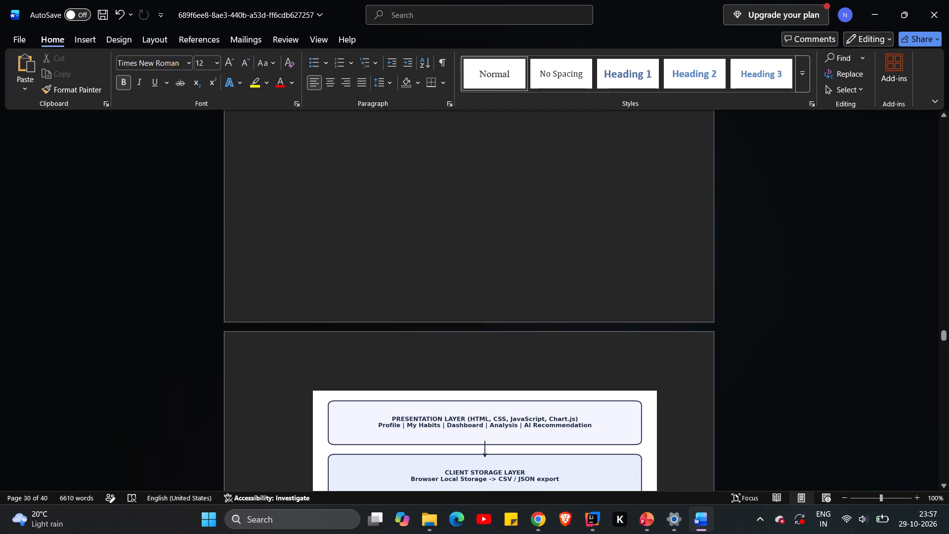
pyautogui.scroll(-3, 411, 202)
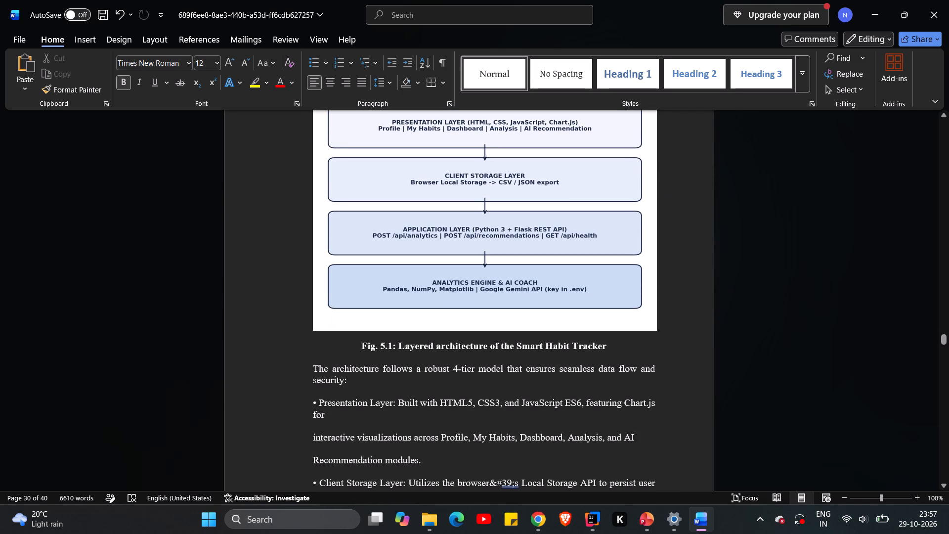
pyautogui.scroll(5, 411, 202)
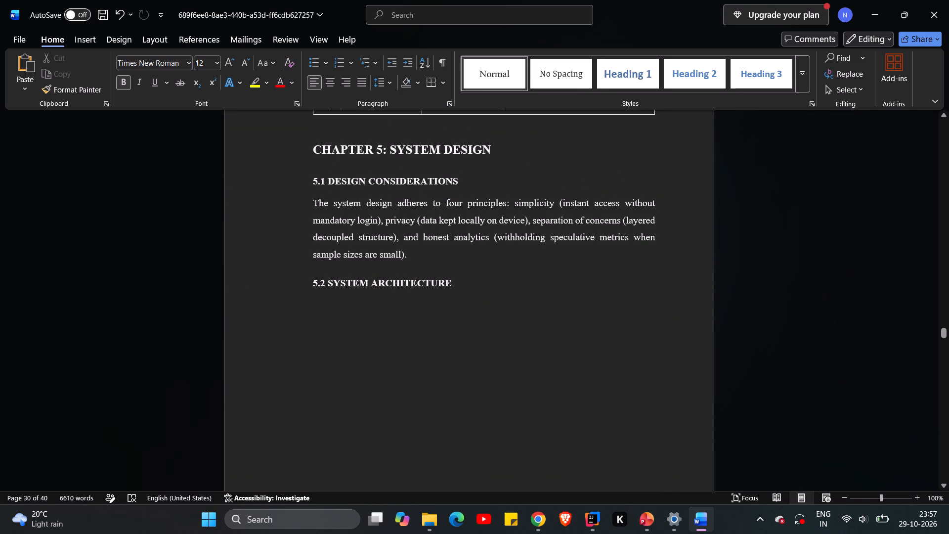
pyautogui.scroll(1, 411, 202)
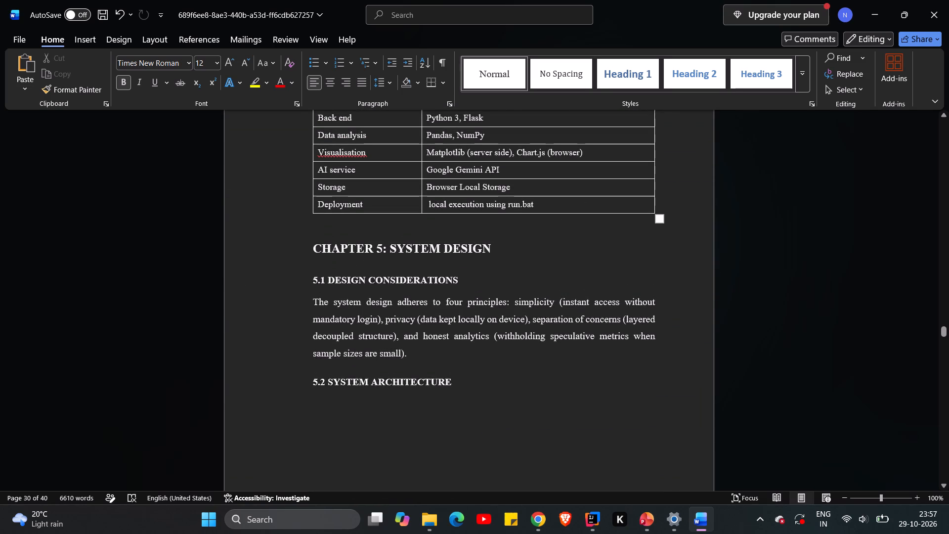
pyautogui.scroll(-4, 411, 191)
pyautogui.scroll(3, 411, 192)
pyautogui.scroll(-2, 411, 192)
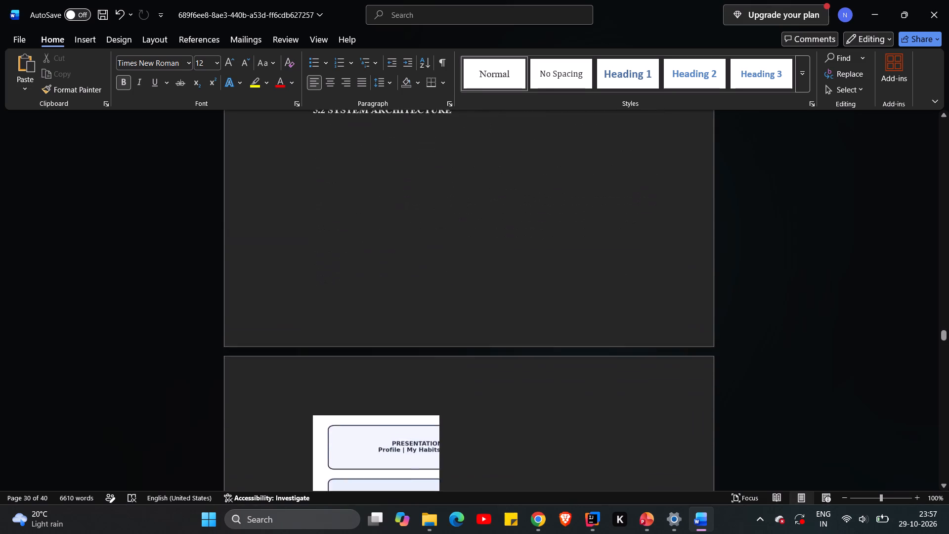
pyautogui.scroll(-2, 411, 192)
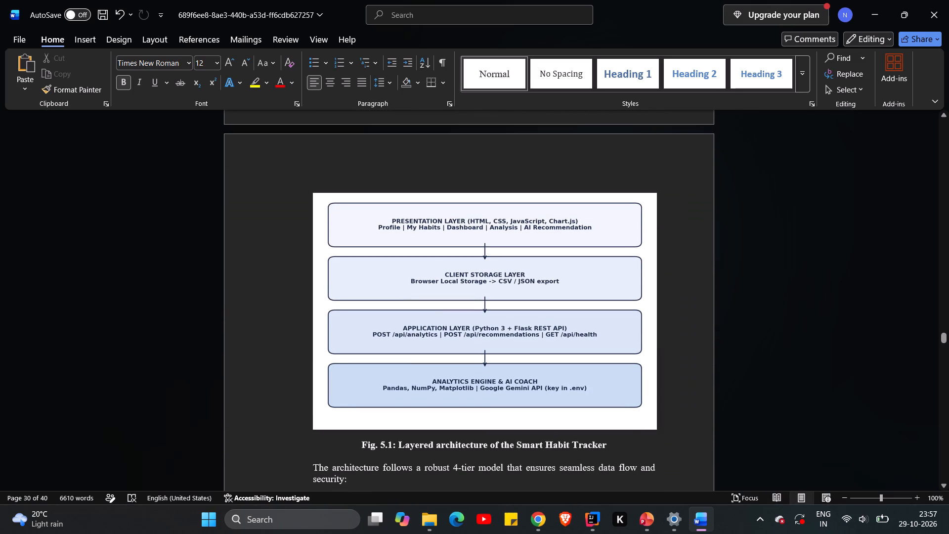
pyautogui.scroll(4, 526, 266)
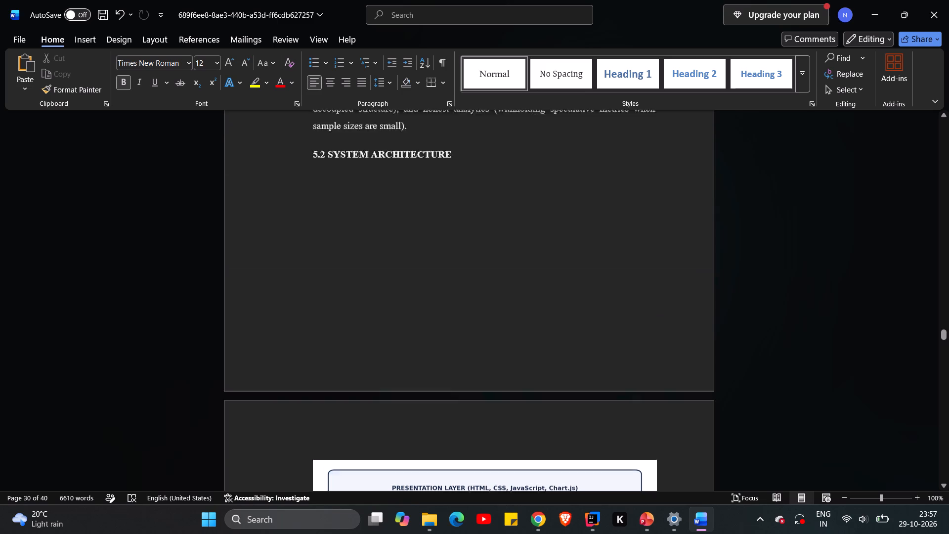
# Review Chapter 4 backwards from the Fig. 4.2 flowchart through the processing pipeline and Table 4.2 to section 4.4 Analytical Formulation.
pyautogui.scroll(7, 527, 265)
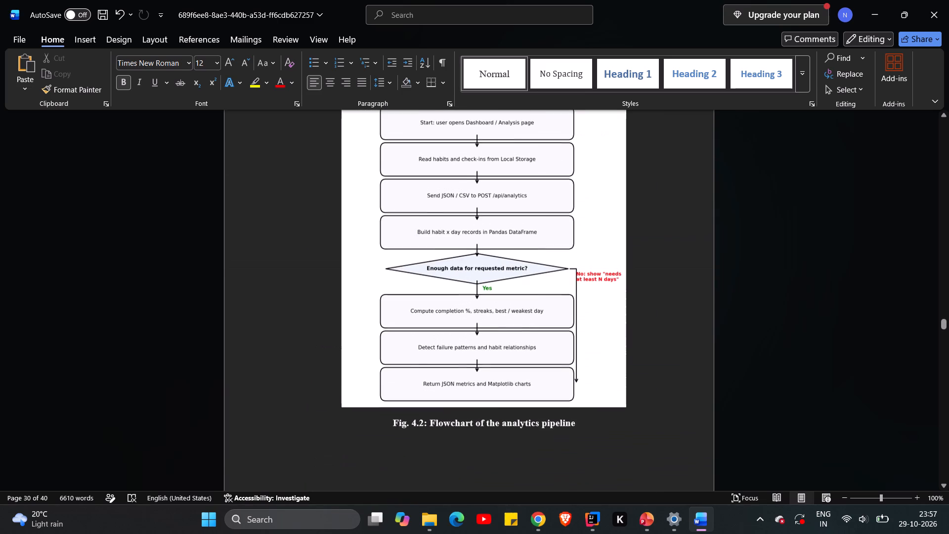
pyautogui.scroll(4, 528, 262)
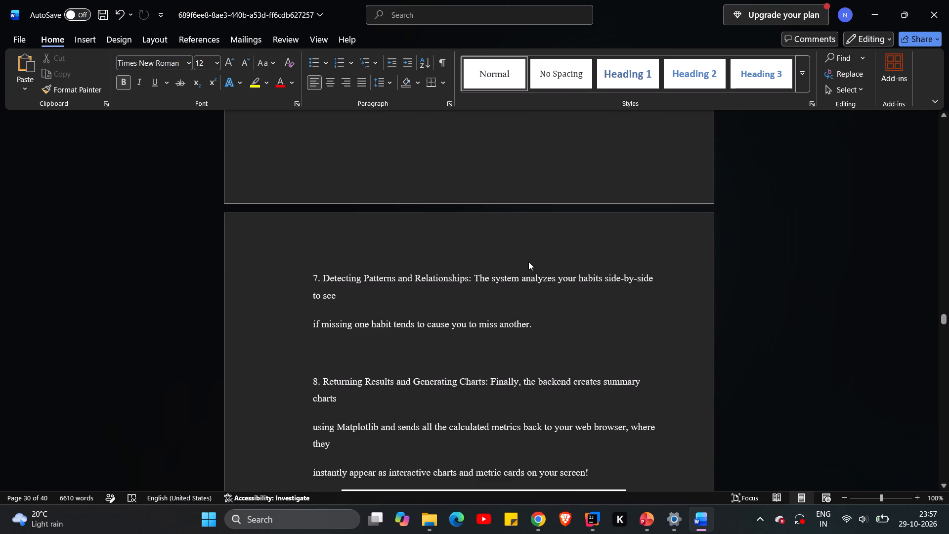
pyautogui.scroll(9, 528, 262)
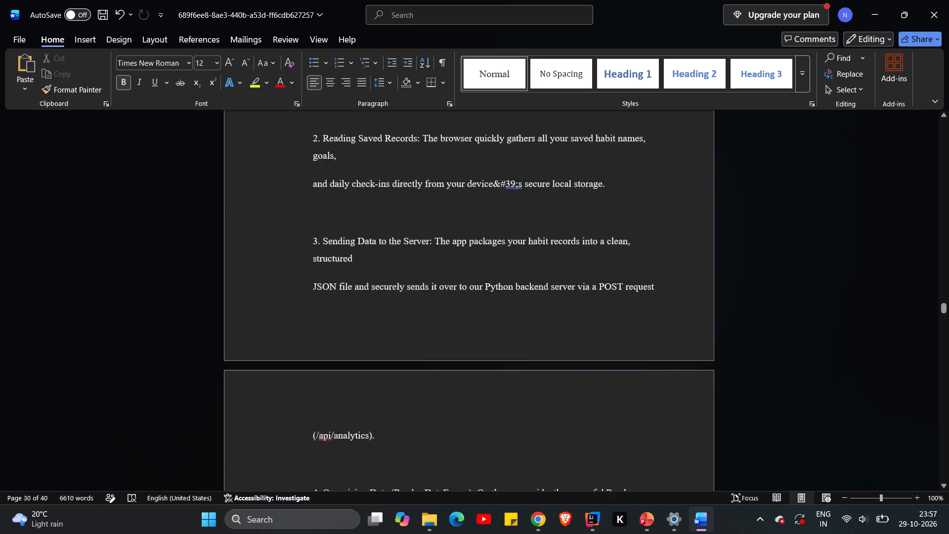
pyautogui.scroll(3, 528, 262)
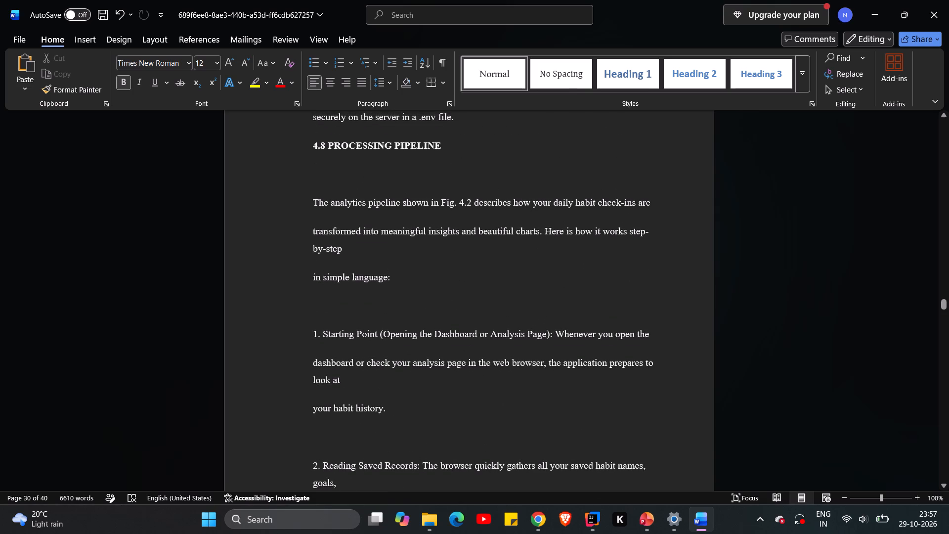
pyautogui.scroll(5, 528, 262)
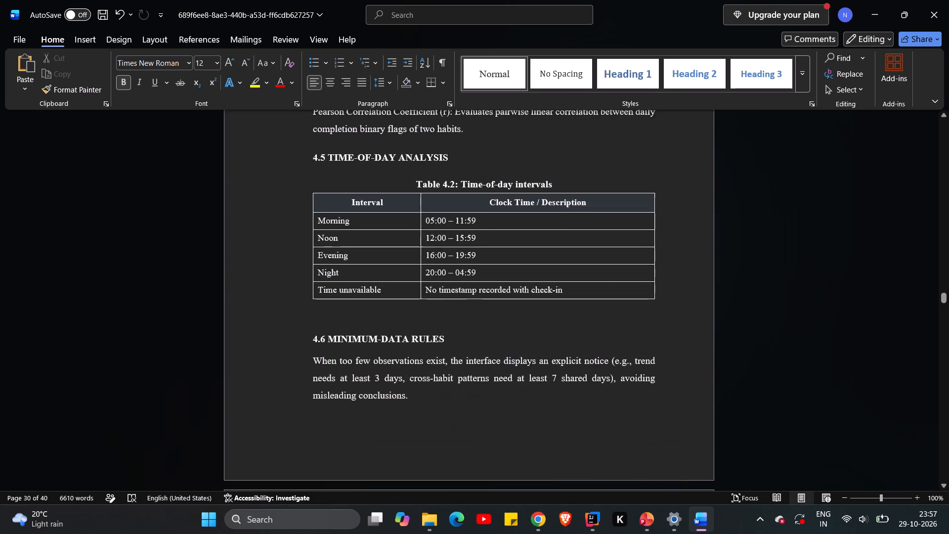
pyautogui.scroll(5, 528, 261)
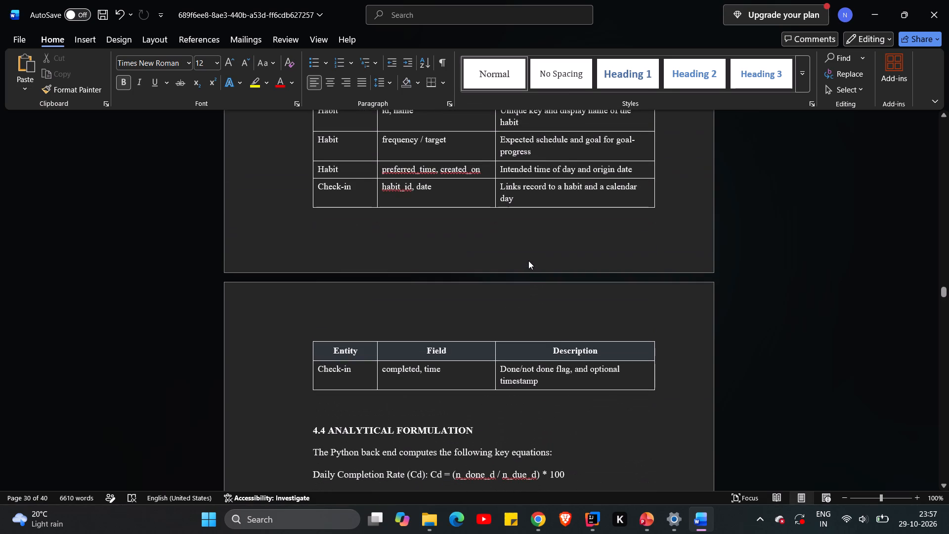
# Look back from section 4.4 Analytical Formulation through the Chapter 4 overview and methodology to the Chapter 3 requirements tables.
pyautogui.scroll(-2, 528, 261)
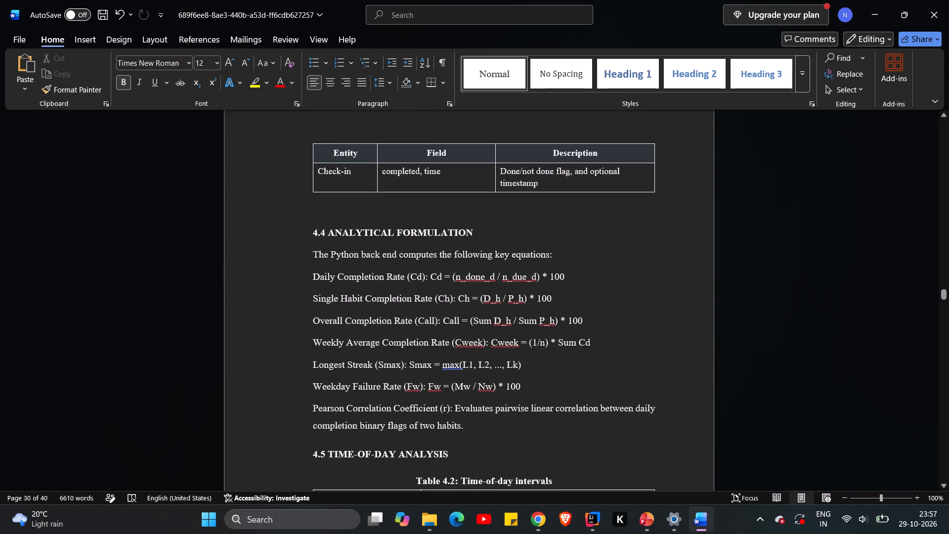
pyautogui.click(593, 249)
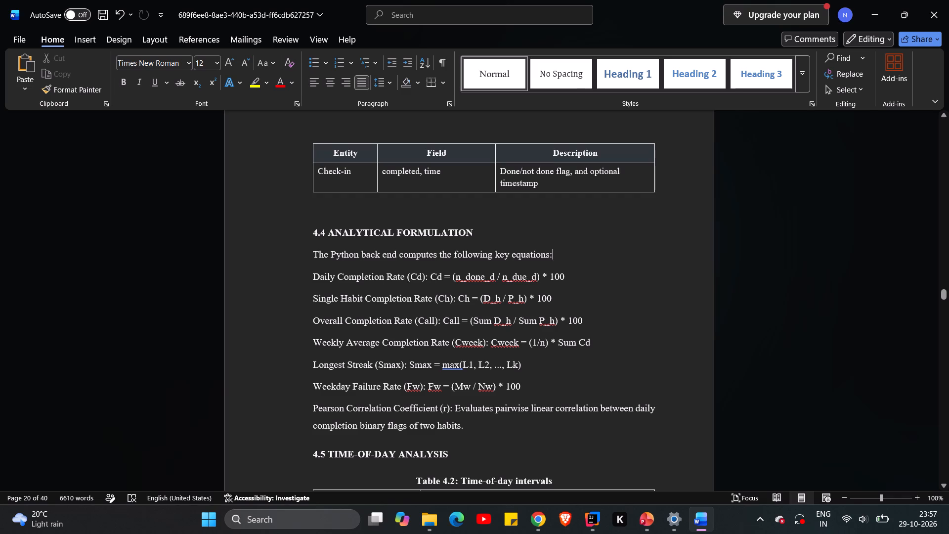
pyautogui.scroll(3, 621, 256)
pyautogui.scroll(4, 632, 295)
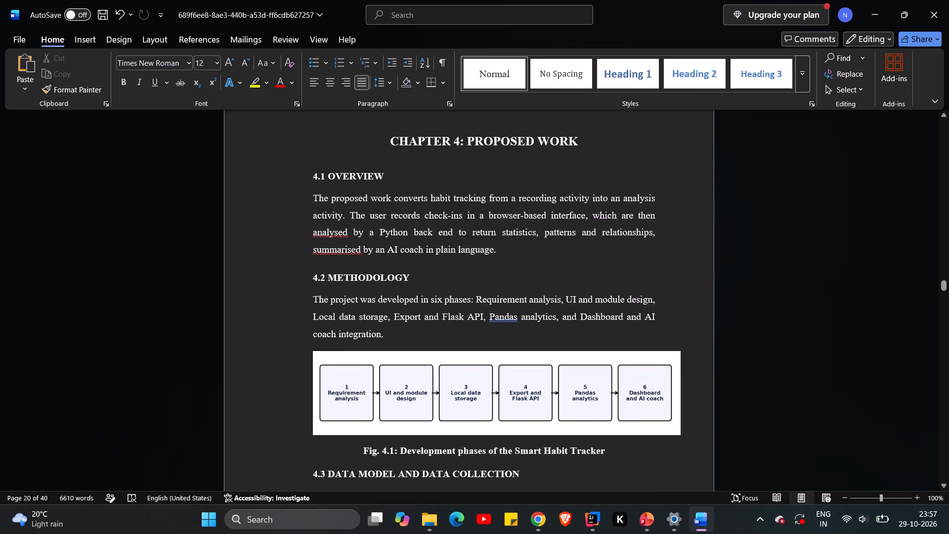
pyautogui.scroll(8, 633, 296)
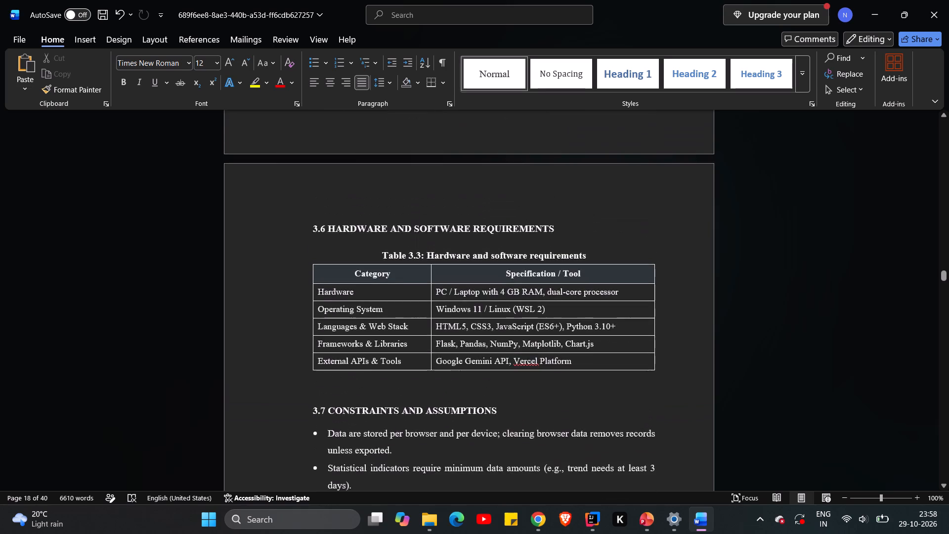
pyautogui.scroll(8, 631, 296)
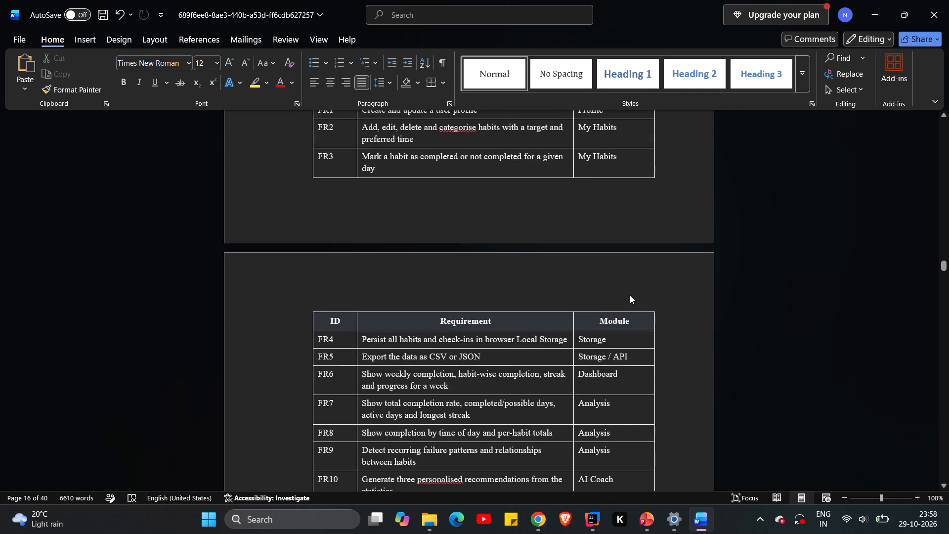
pyautogui.scroll(10, 630, 295)
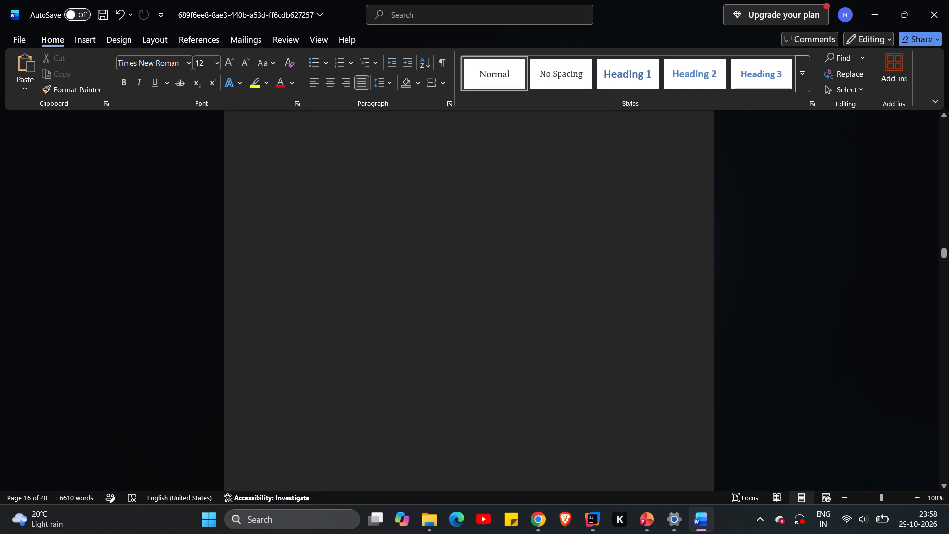
# Skim Chapter 2 backwards from section 2.5 Web Technologies to section 2.2 Research on Habit Formation.
pyautogui.scroll(8, 630, 295)
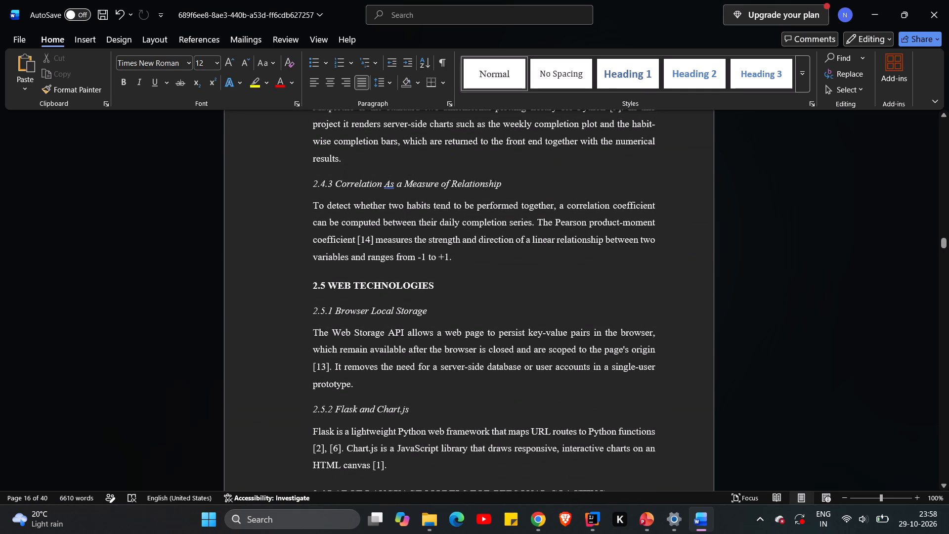
pyautogui.click(830, 291)
pyautogui.scroll(1, 700, 284)
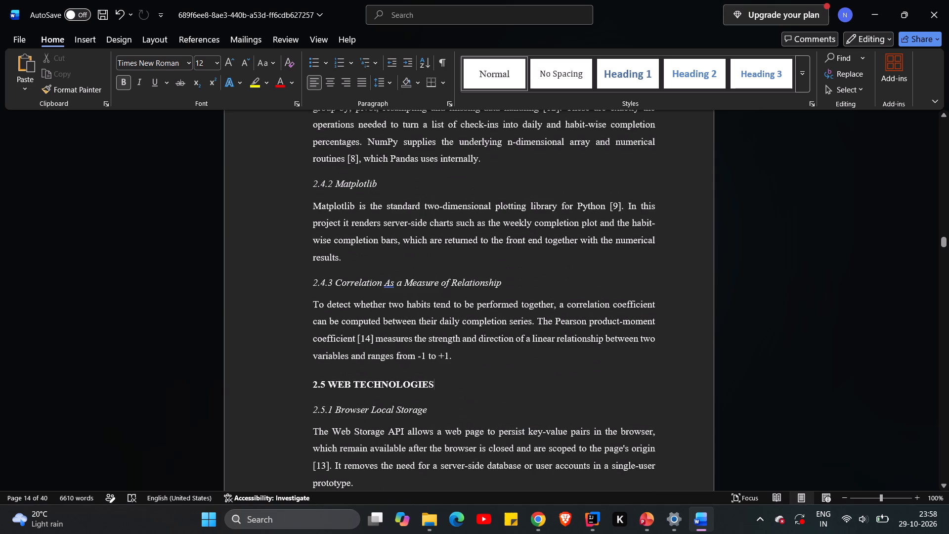
pyautogui.scroll(9, 700, 284)
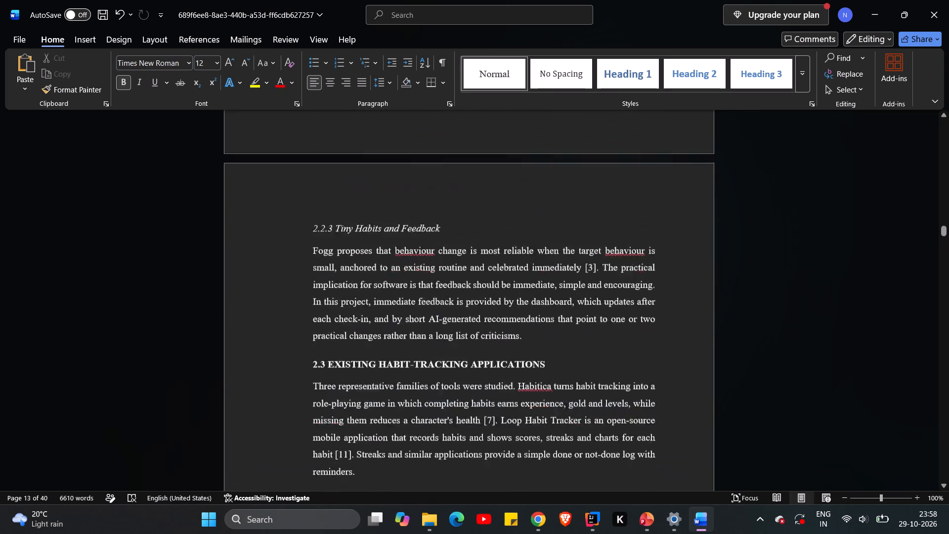
pyautogui.scroll(5, 700, 284)
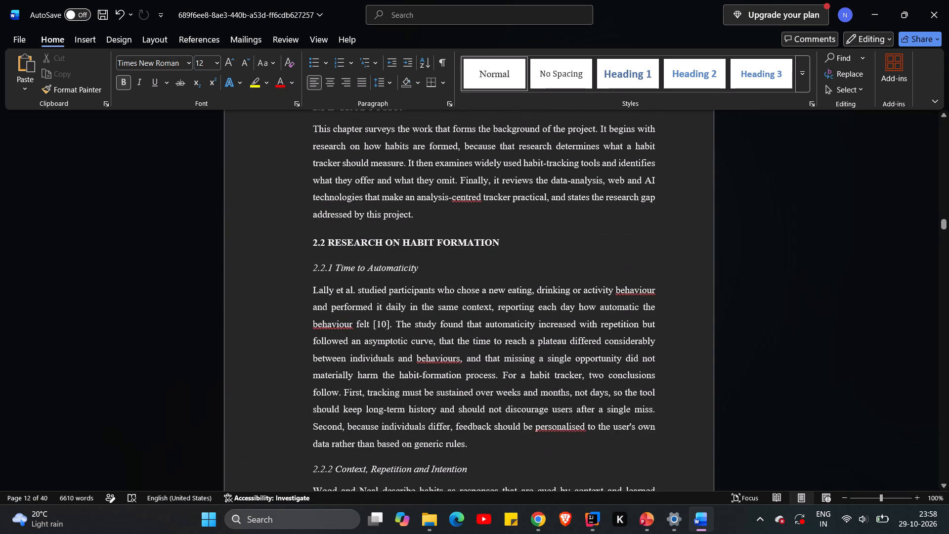
# Check Chapter 2 forwards from section 2.2 past Table 2.1 to section 2.7 Research Gap and the page space following it.
pyautogui.scroll(-10, 632, 278)
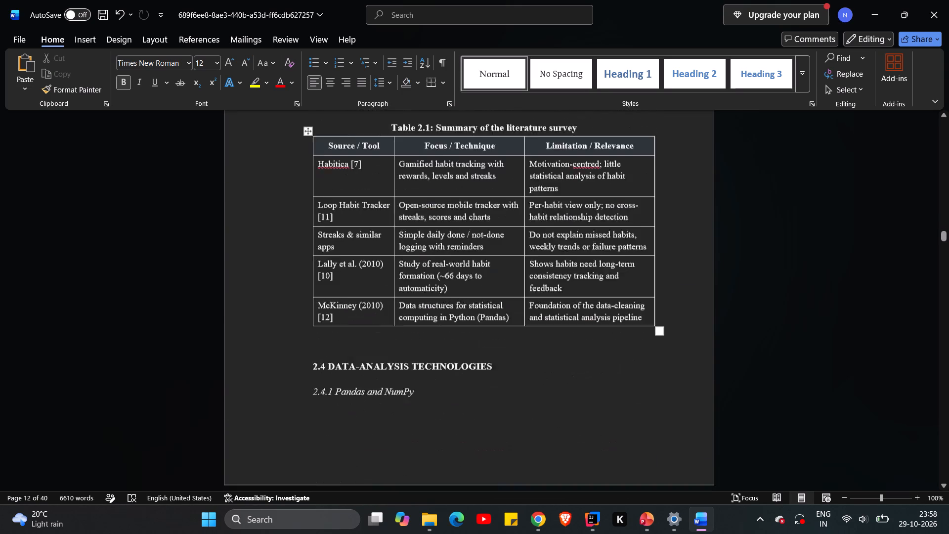
pyautogui.scroll(-5, 632, 277)
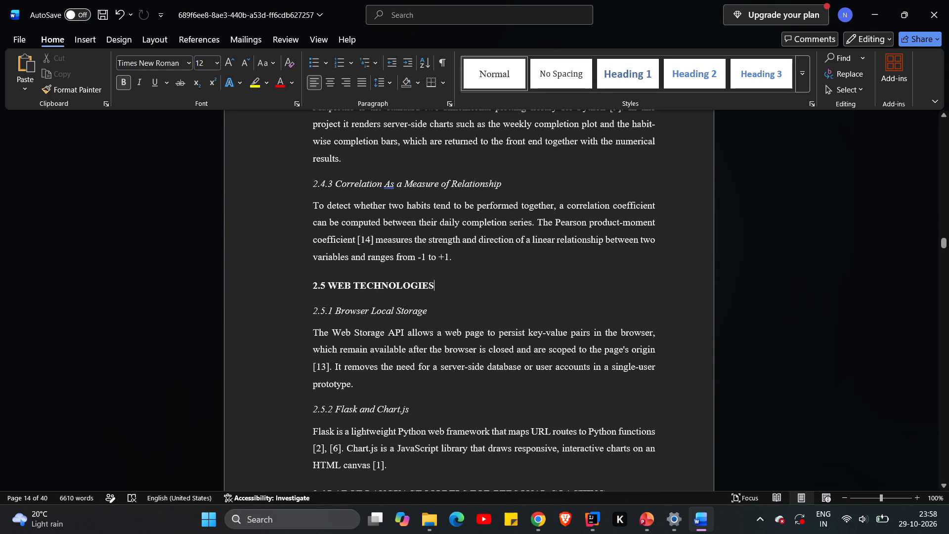
pyautogui.scroll(-5, 633, 276)
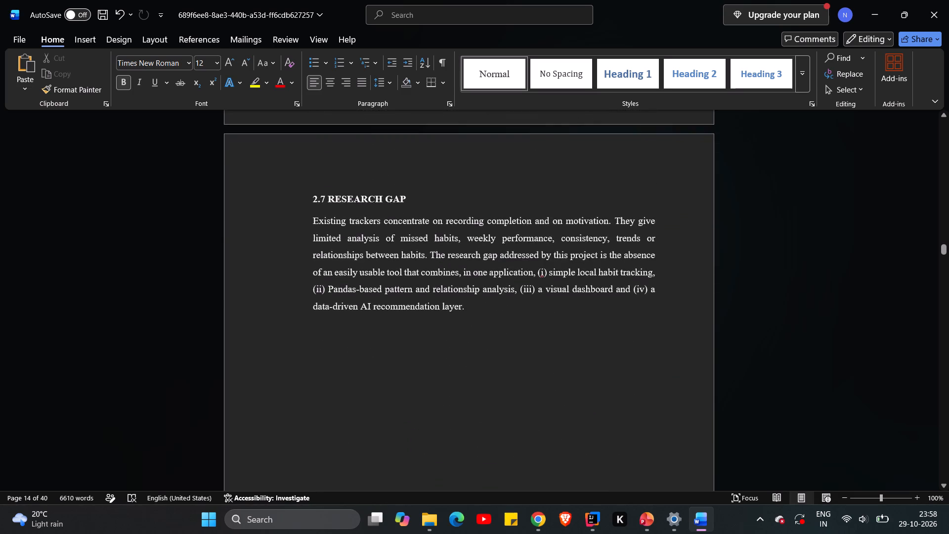
pyautogui.scroll(-5, 633, 276)
pyautogui.scroll(3, 633, 276)
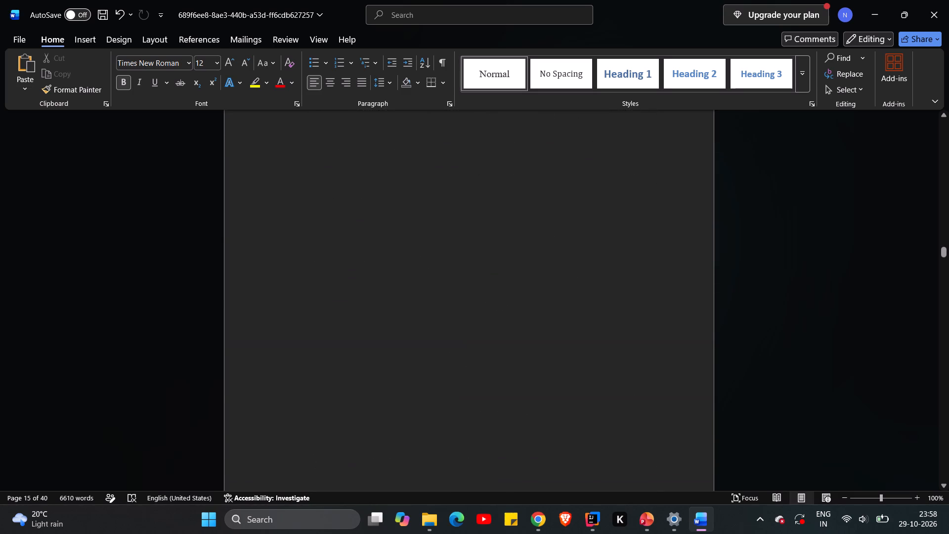
pyautogui.scroll(2, 633, 276)
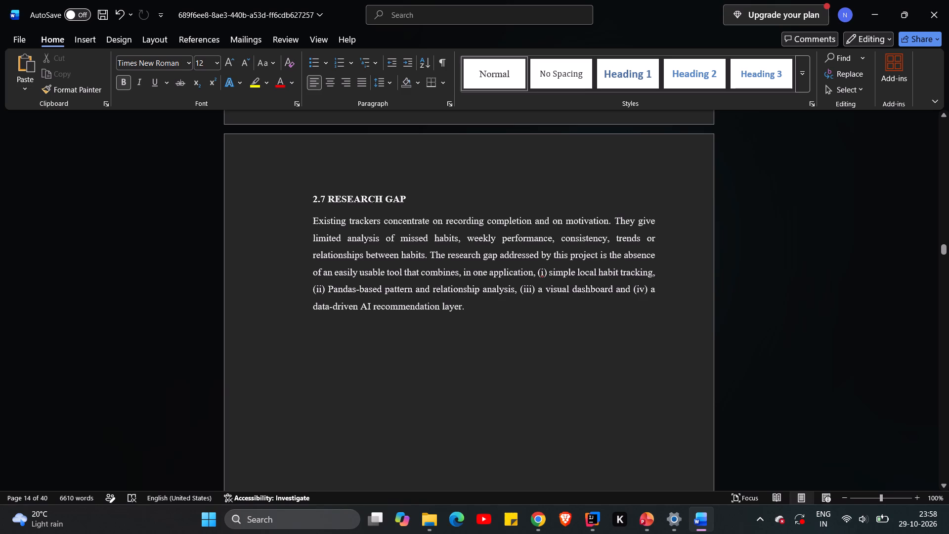
# Review Chapter 2 backwards from section 2.7 through sections 2.6 and 2.5 and Table 2.1 to the chapter's opening page.
pyautogui.scroll(1, 484, 281)
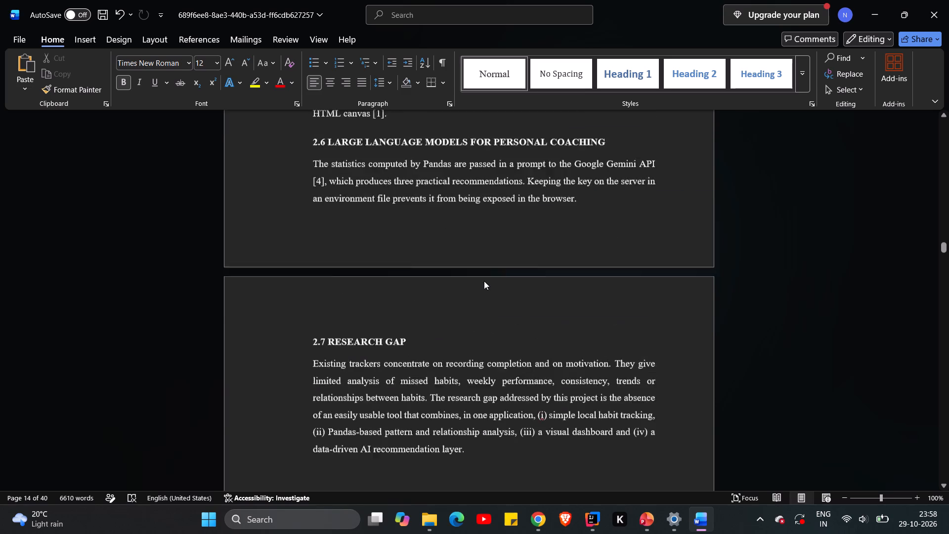
pyautogui.scroll(2, 484, 281)
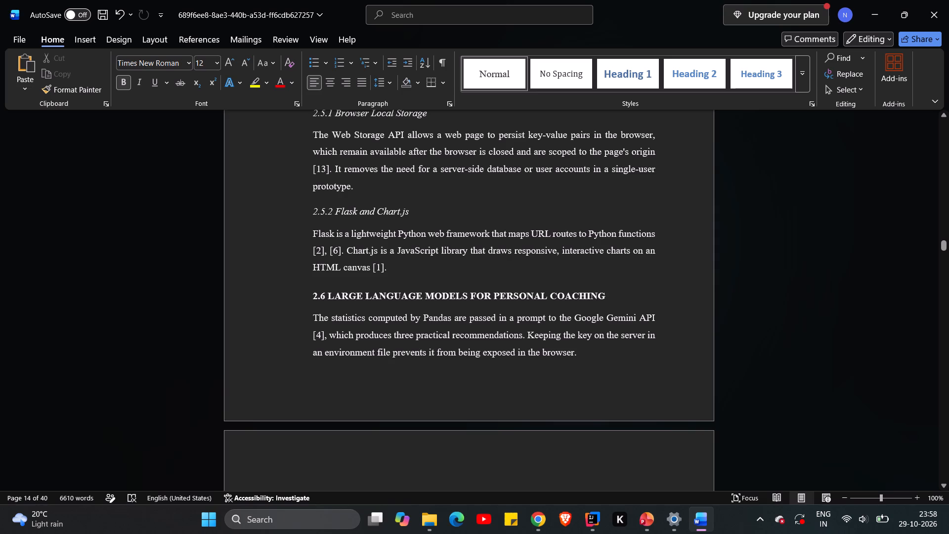
pyautogui.scroll(1, 564, 348)
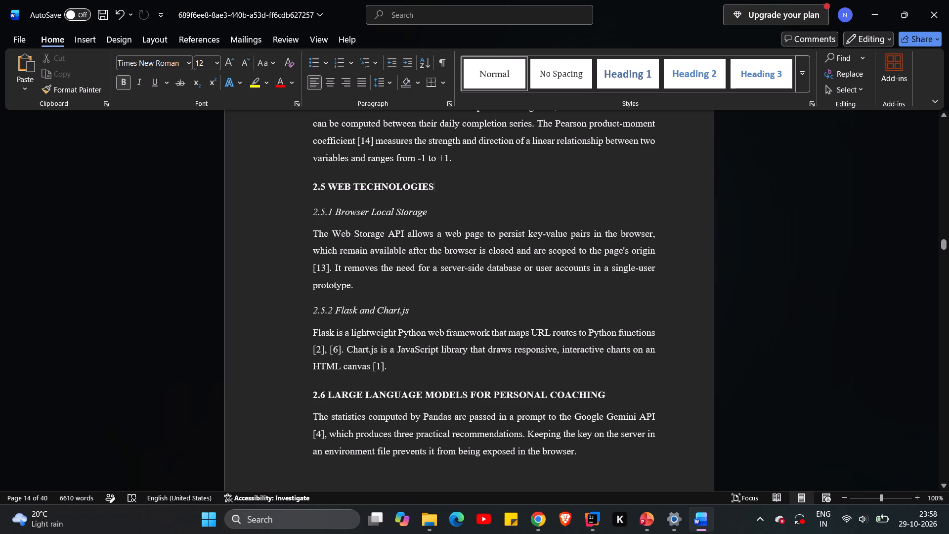
pyautogui.scroll(1, 564, 354)
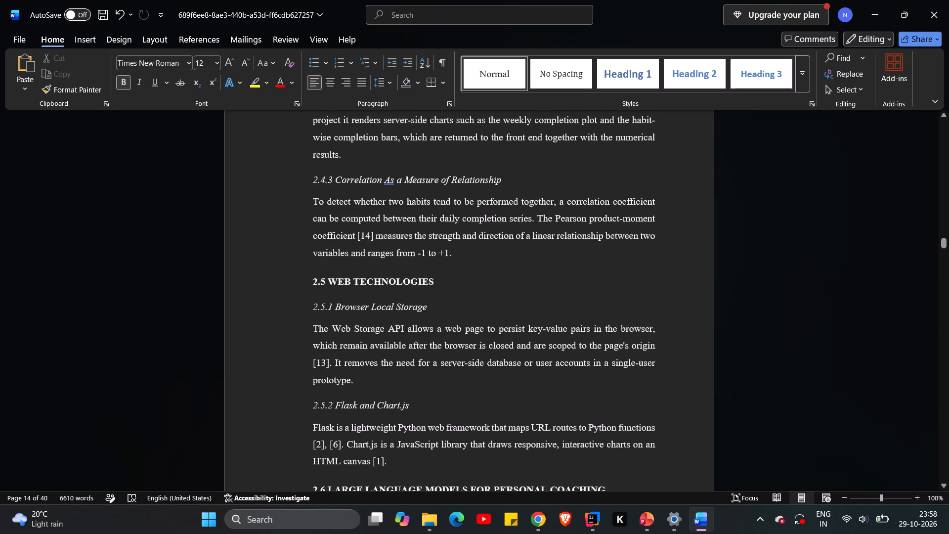
pyautogui.scroll(6, 564, 354)
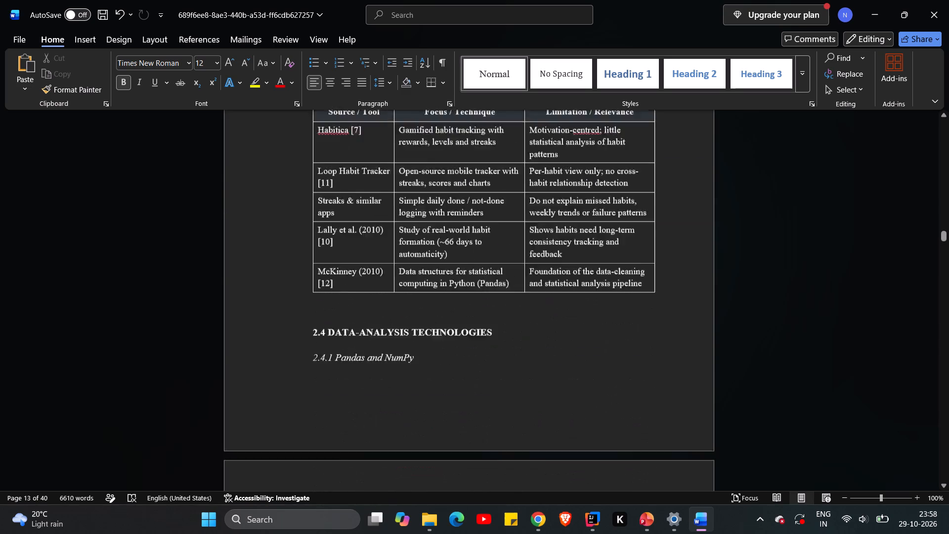
pyautogui.scroll(2, 564, 354)
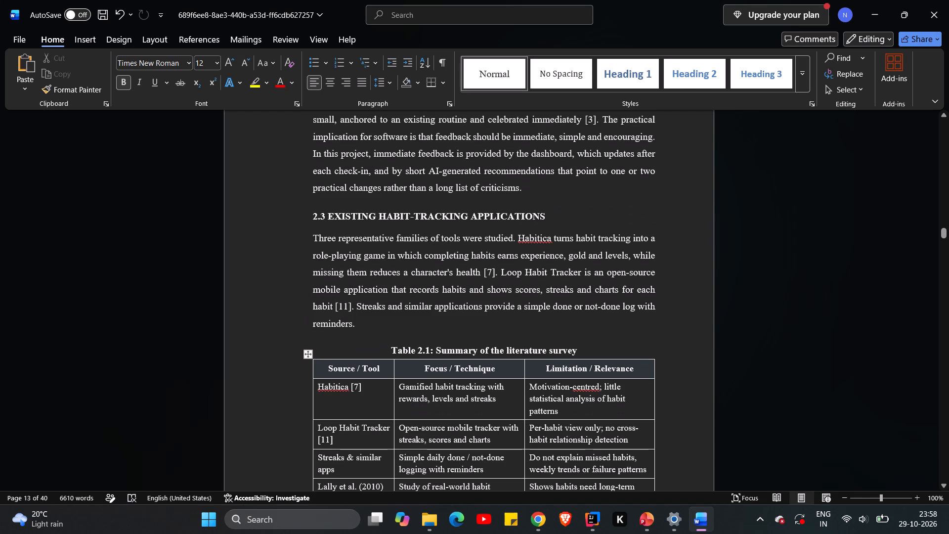
pyautogui.scroll(5, 564, 354)
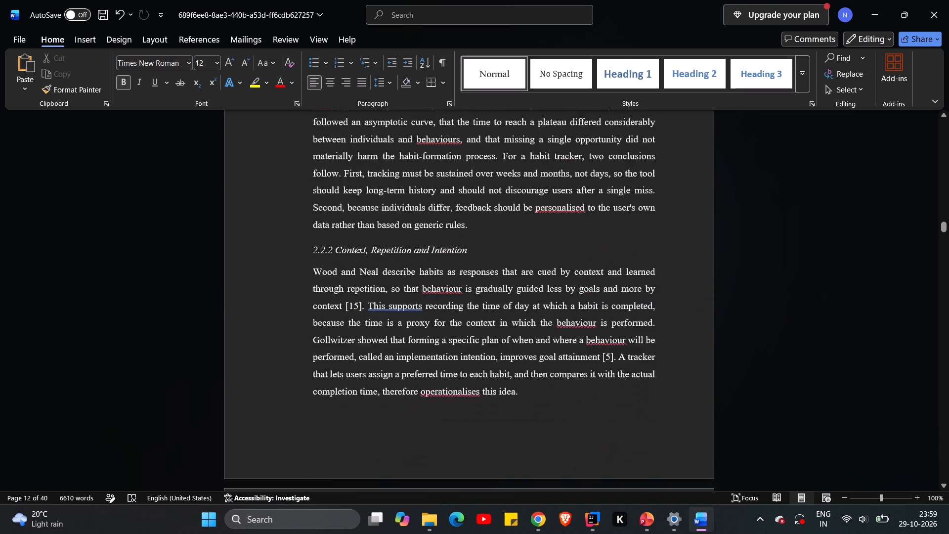
pyautogui.scroll(5, 564, 354)
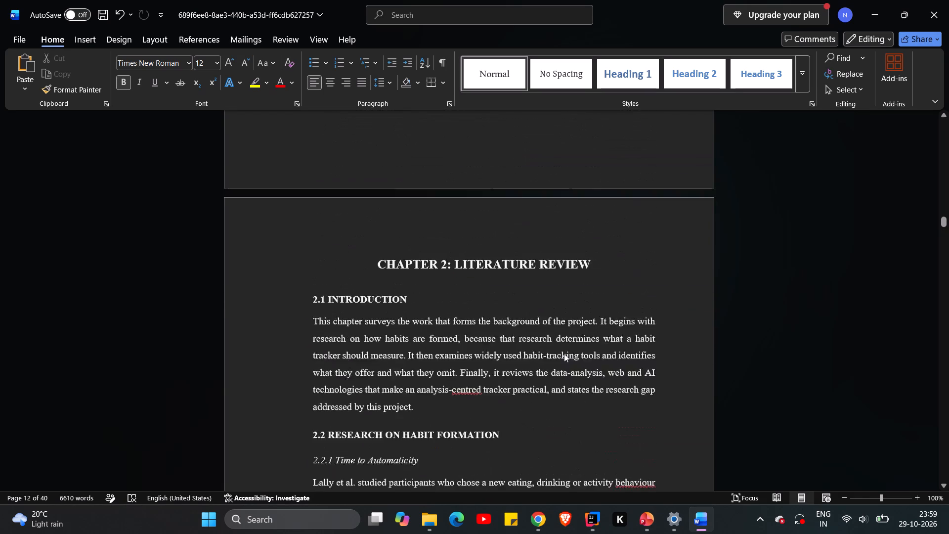
# Examine section 2.2 Research on Habit Formation, covering subsections 2.2.1 Time to Automaticity and 2.2.2 Context, Repetition and Intention.
pyautogui.scroll(-3, 563, 354)
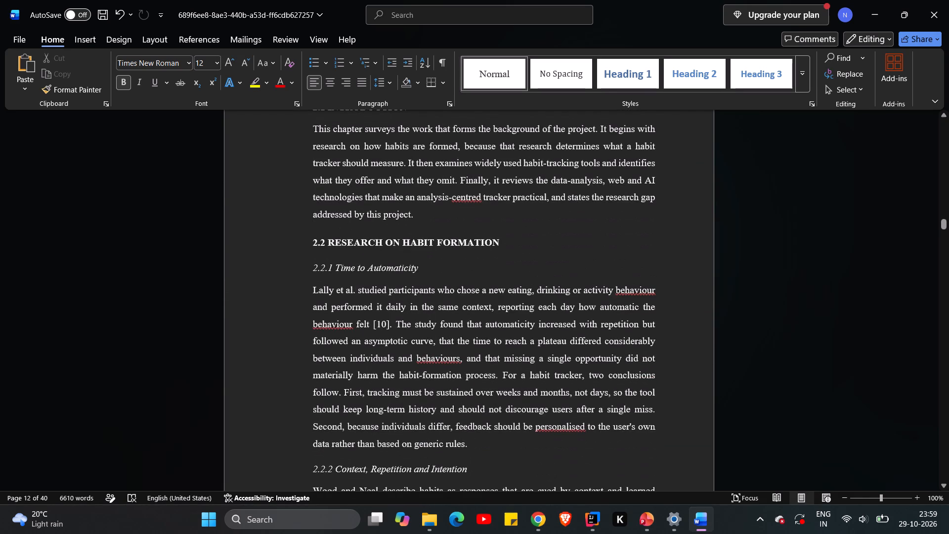
pyautogui.scroll(-2, 563, 354)
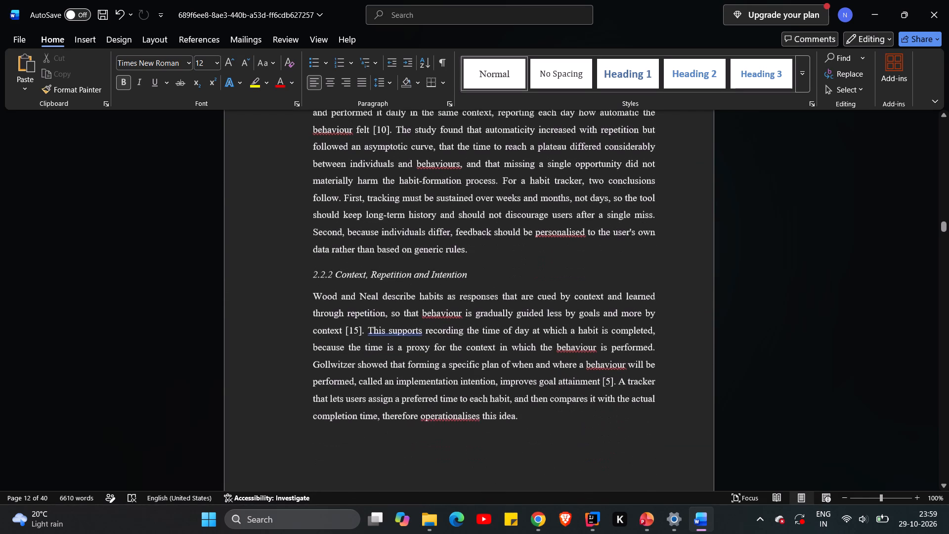
pyautogui.scroll(1, 563, 354)
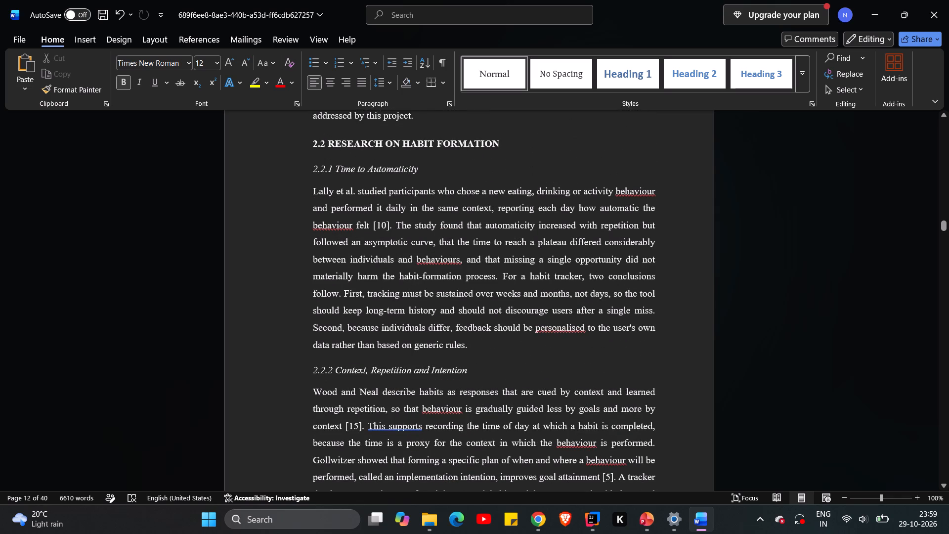
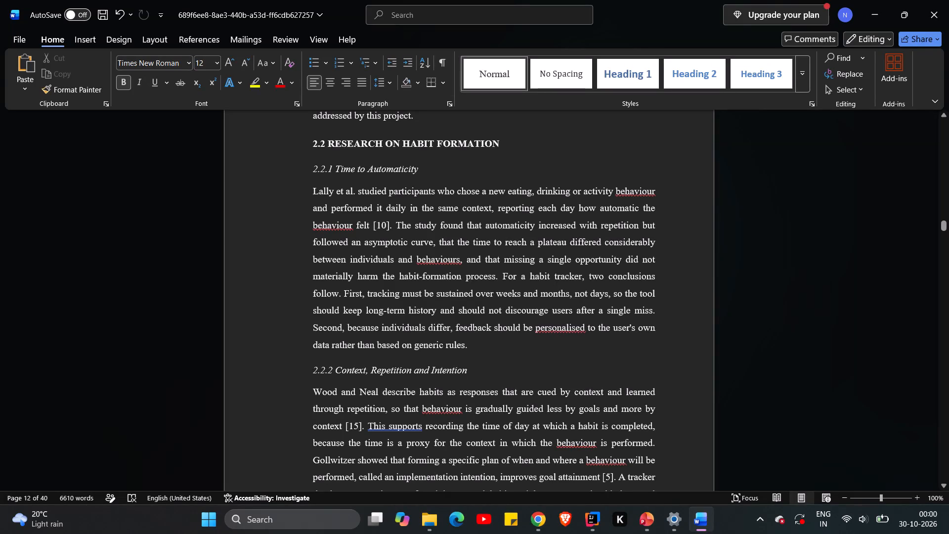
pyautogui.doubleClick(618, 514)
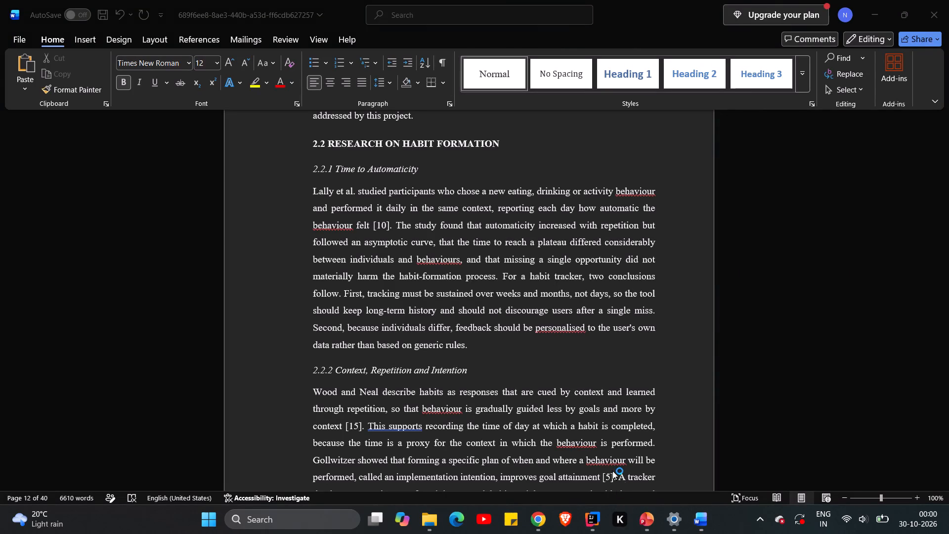
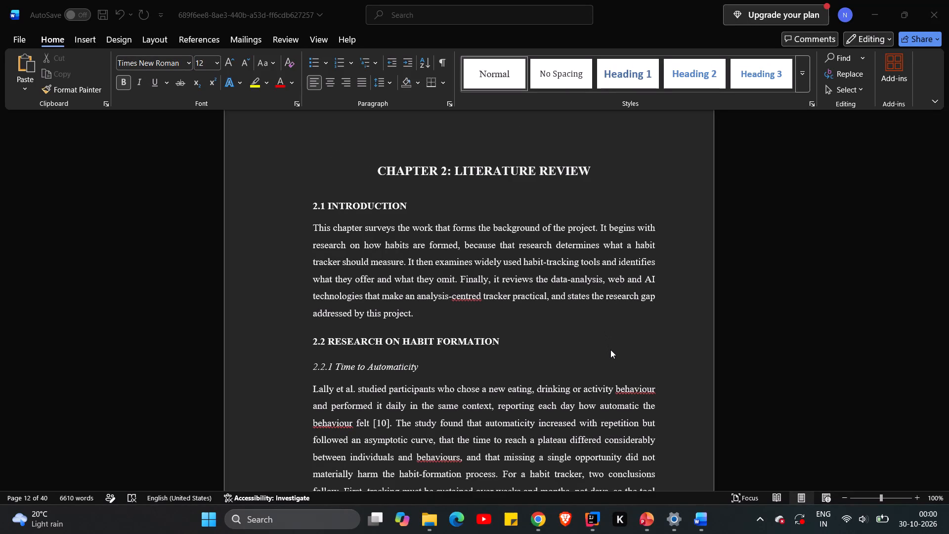
# Read Chapter 2's introduction and the habit formation research in sections 2.2.1 and 2.2.2.
pyautogui.scroll(-1, 610, 350)
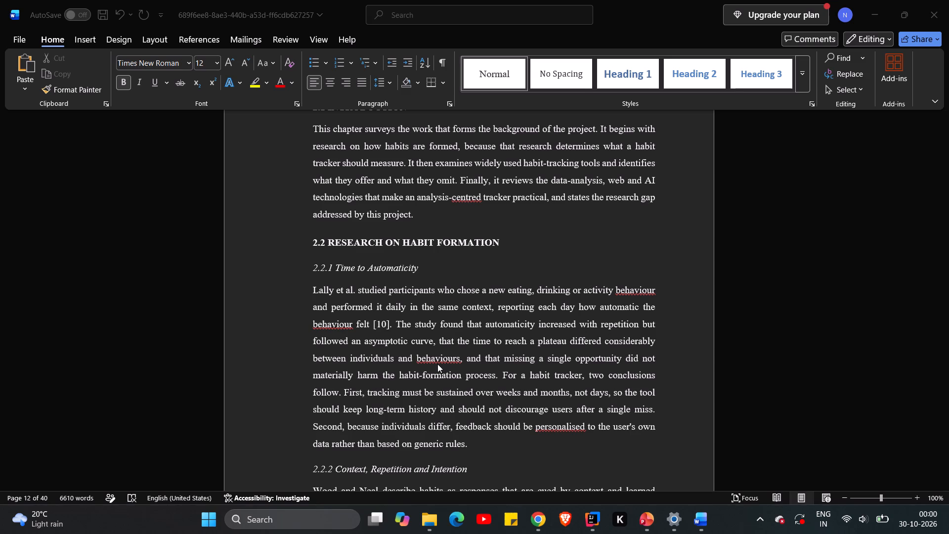
pyautogui.scroll(-1, 500, 351)
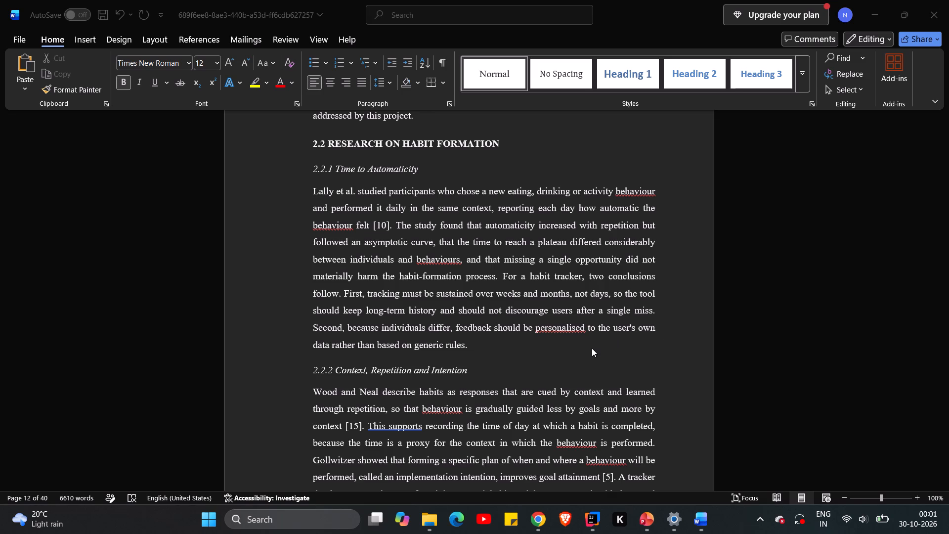
pyautogui.scroll(-1, 592, 348)
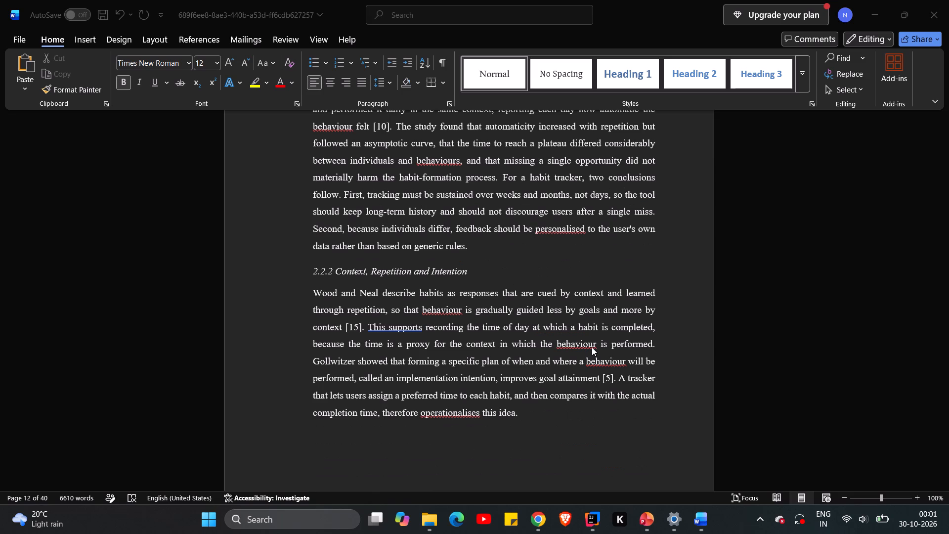
pyautogui.scroll(2, 590, 342)
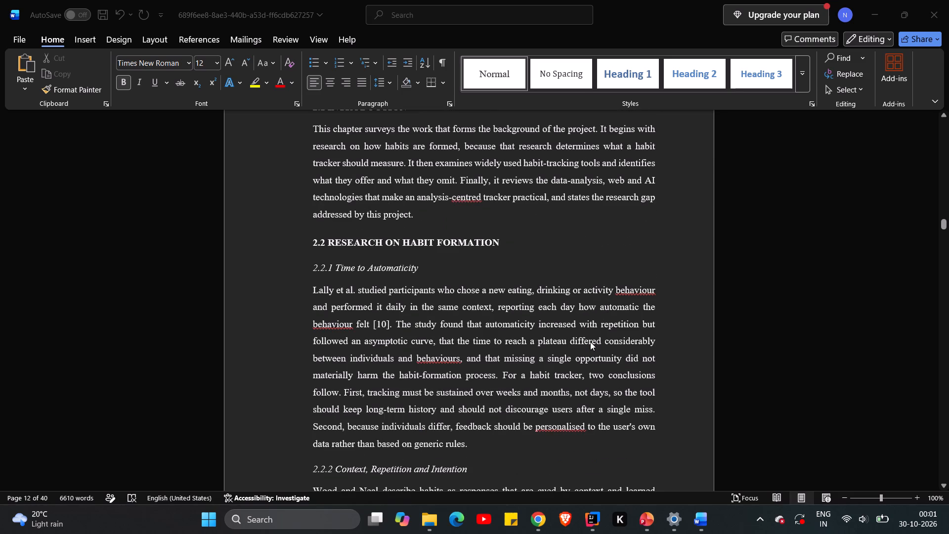
pyautogui.scroll(2, 590, 342)
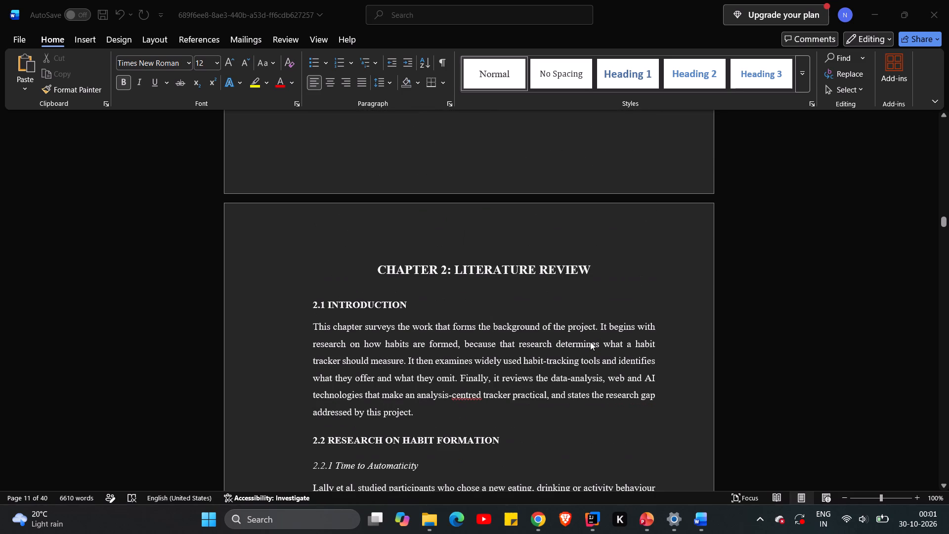
pyautogui.scroll(1, 590, 342)
pyautogui.scroll(-1, 590, 342)
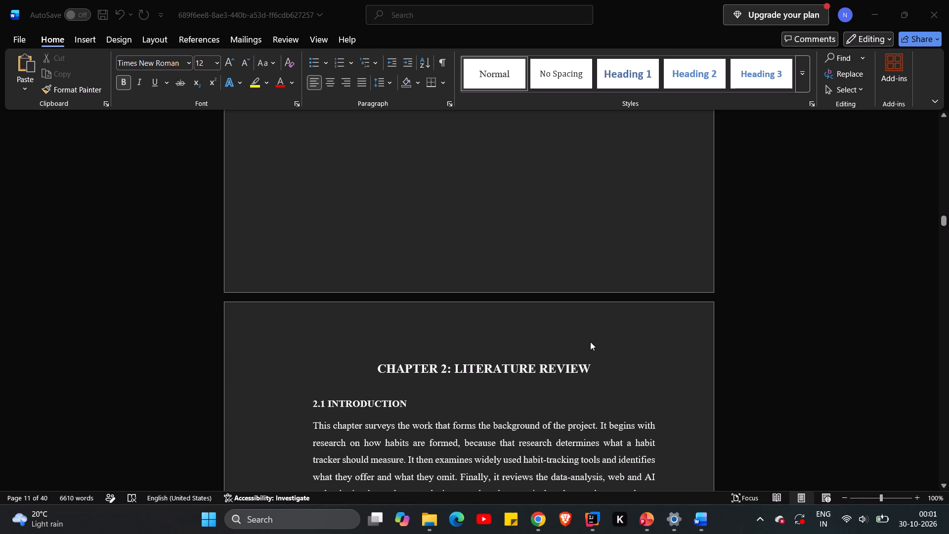
# Look back through Chapter 1, the abbreviations, table of contents and abstract to the student names closing the acknowledgement.
pyautogui.scroll(7, 590, 342)
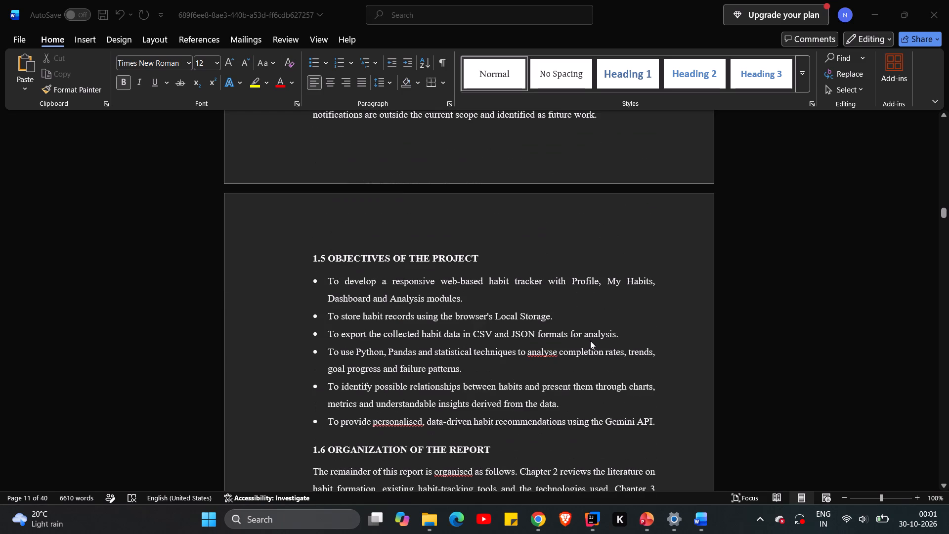
pyautogui.scroll(4, 590, 341)
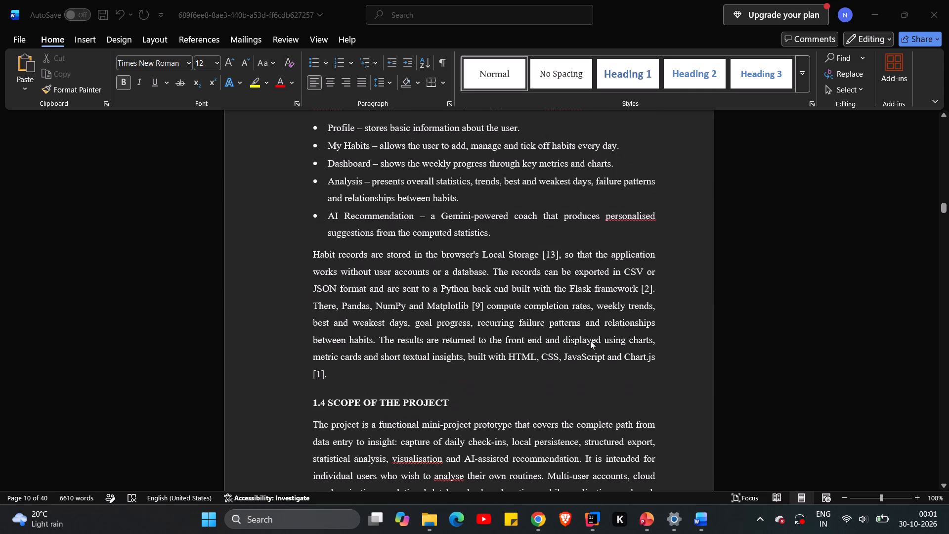
pyautogui.scroll(9, 590, 340)
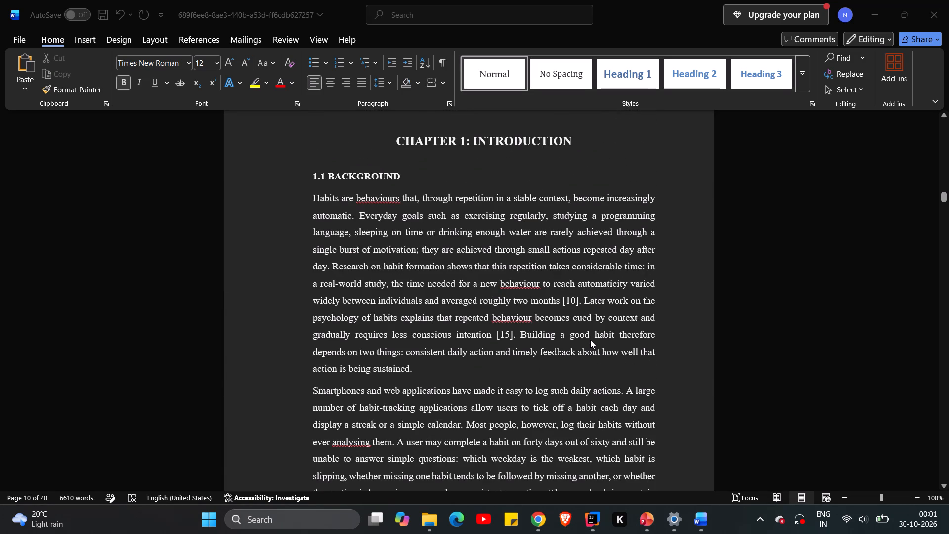
pyautogui.scroll(9, 590, 340)
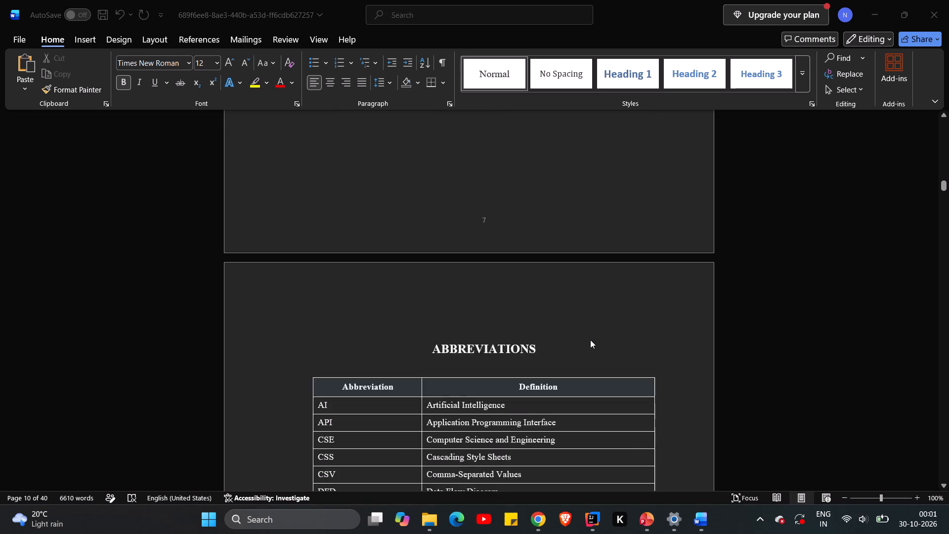
pyautogui.scroll(10, 590, 340)
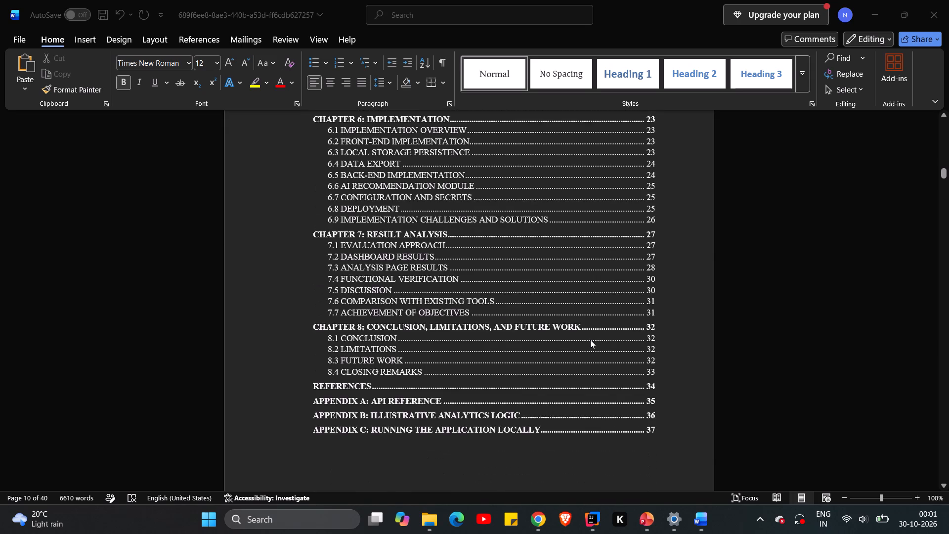
pyautogui.scroll(14, 590, 340)
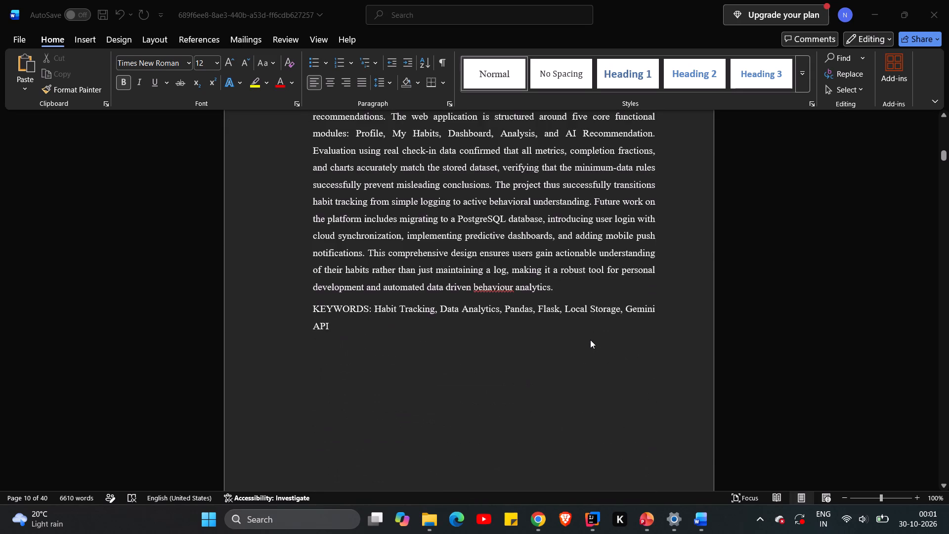
pyautogui.scroll(8, 590, 340)
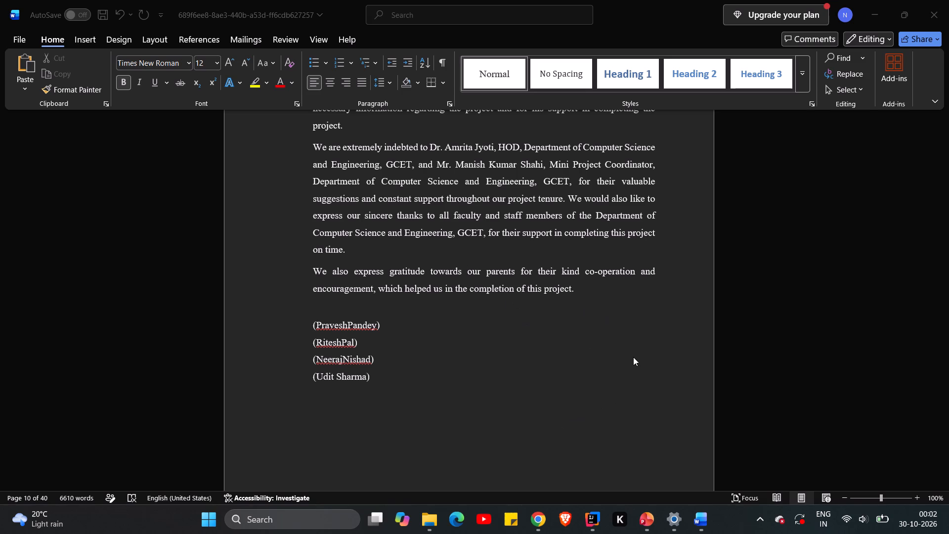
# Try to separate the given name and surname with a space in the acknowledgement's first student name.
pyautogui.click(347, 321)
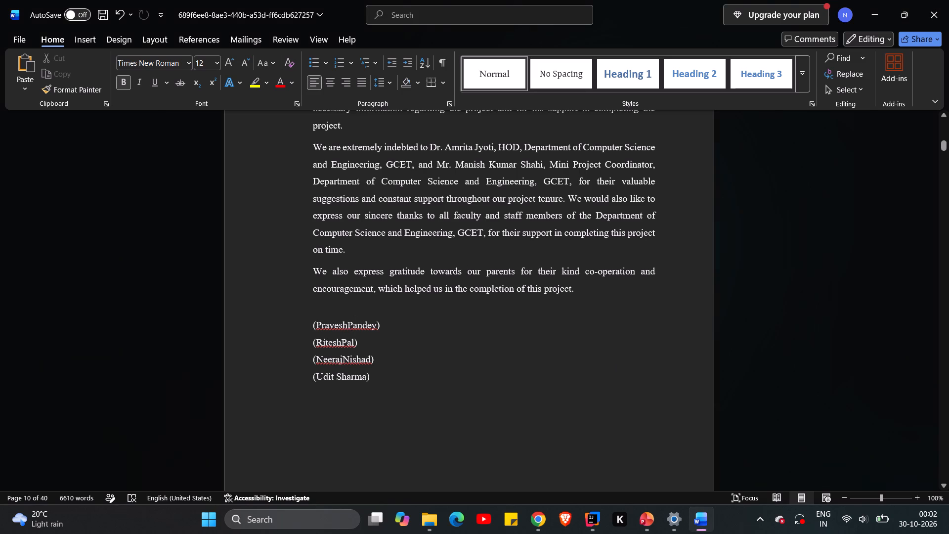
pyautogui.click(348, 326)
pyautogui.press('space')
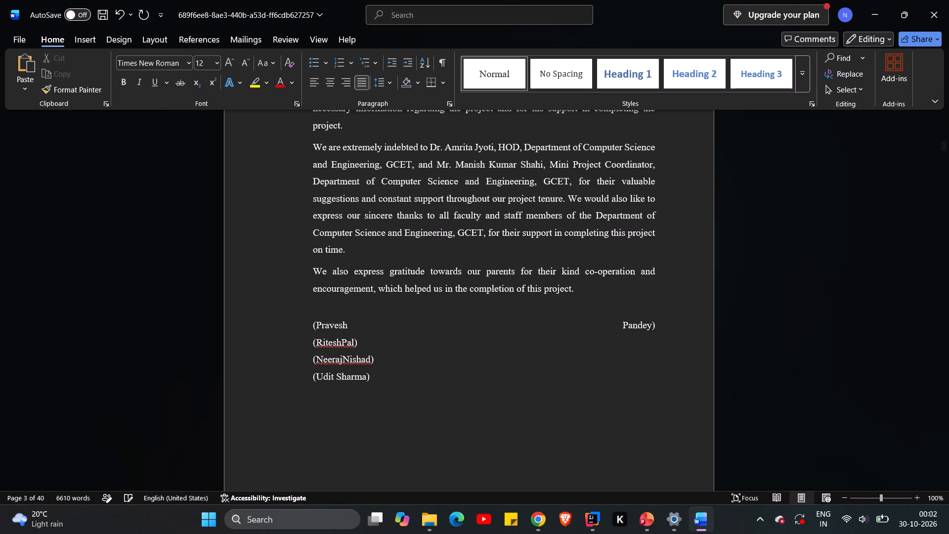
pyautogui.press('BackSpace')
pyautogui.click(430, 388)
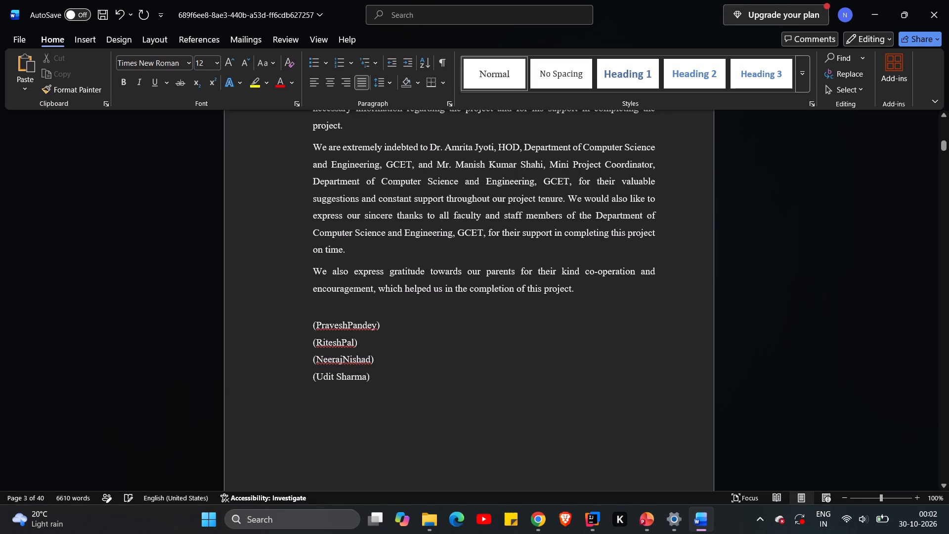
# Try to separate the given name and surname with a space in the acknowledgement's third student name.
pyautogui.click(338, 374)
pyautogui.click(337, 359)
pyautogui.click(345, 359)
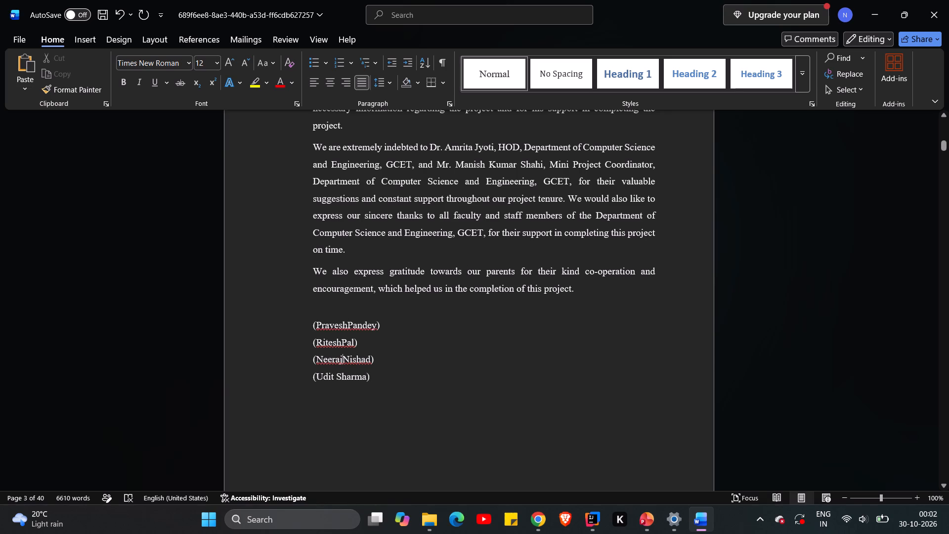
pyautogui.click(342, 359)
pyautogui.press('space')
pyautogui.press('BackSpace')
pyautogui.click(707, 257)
# Switch the report from Editing to Viewing mode.
pyautogui.scroll(-2, 776, 257)
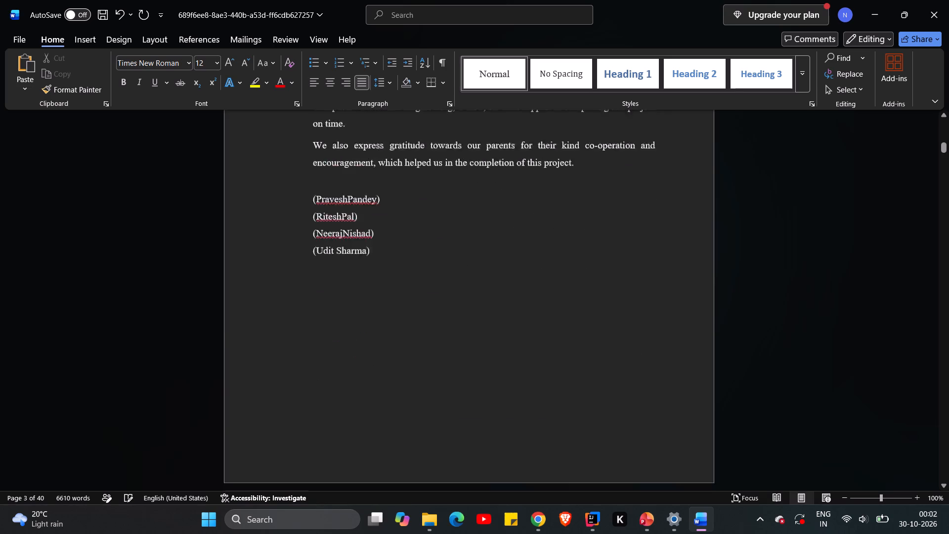
pyautogui.scroll(-4, 776, 257)
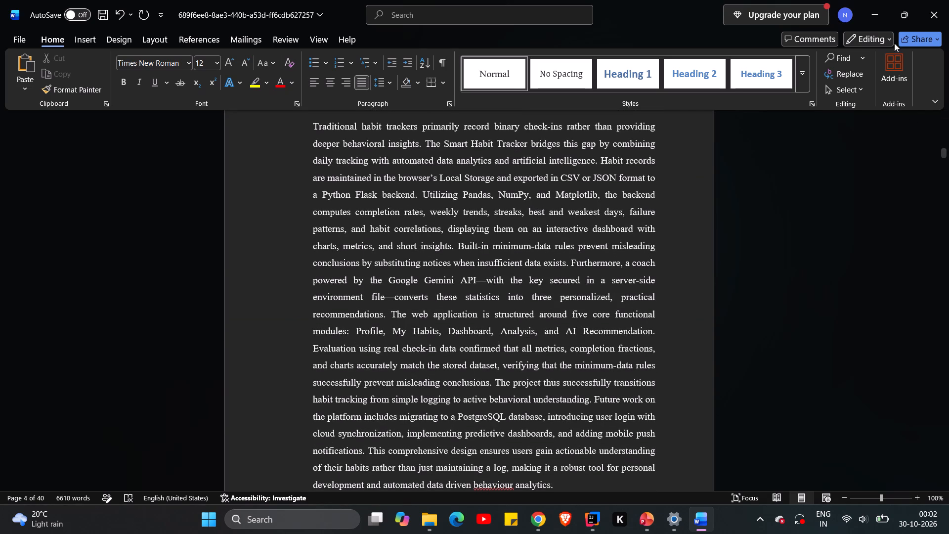
pyautogui.click(869, 39)
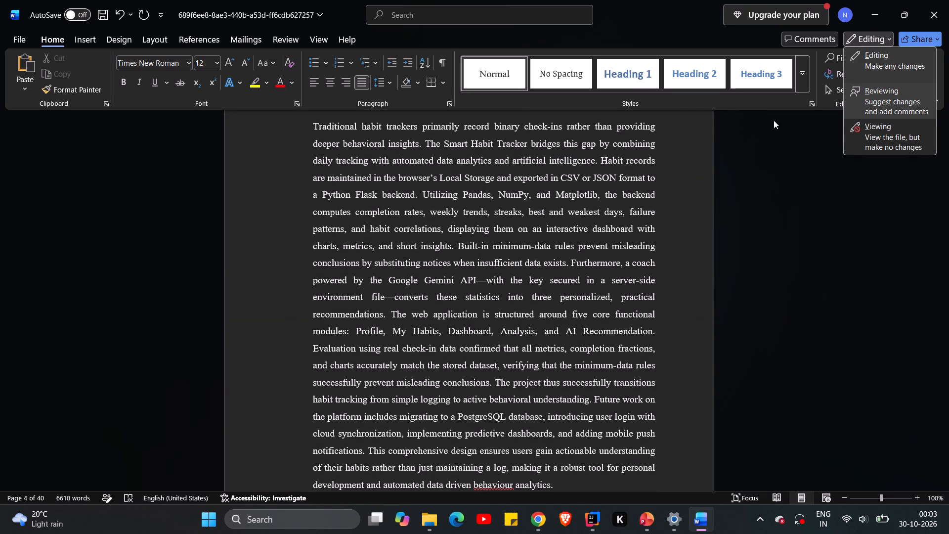
pyautogui.click(744, 188)
pyautogui.click(866, 37)
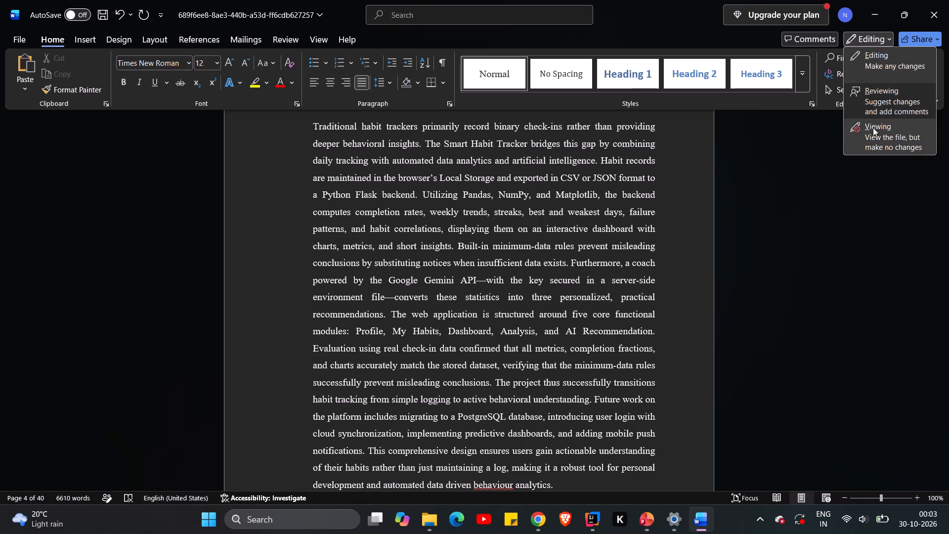
pyautogui.click(873, 128)
# Look over the report's front matter from the abstract and keywords to the lists of tables and figures.
pyautogui.scroll(-2, 744, 186)
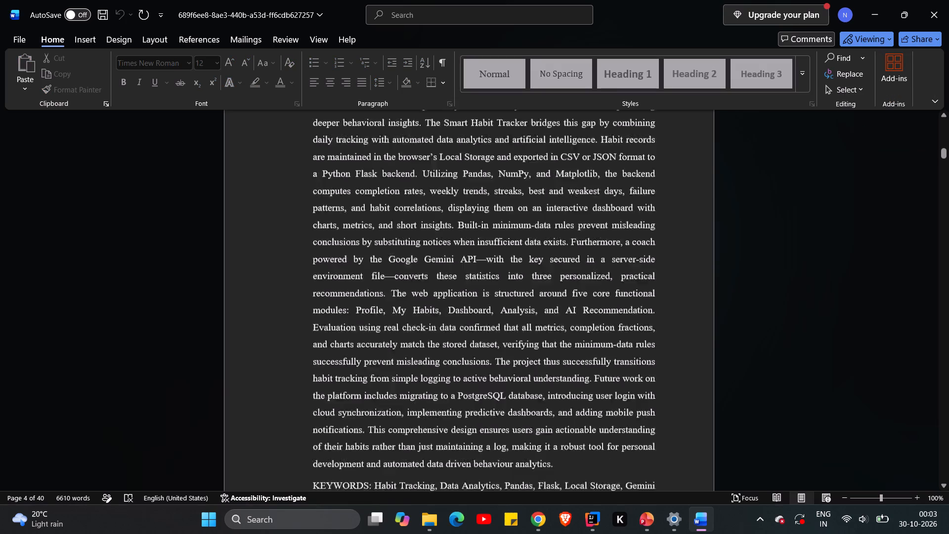
pyautogui.scroll(-18, 744, 186)
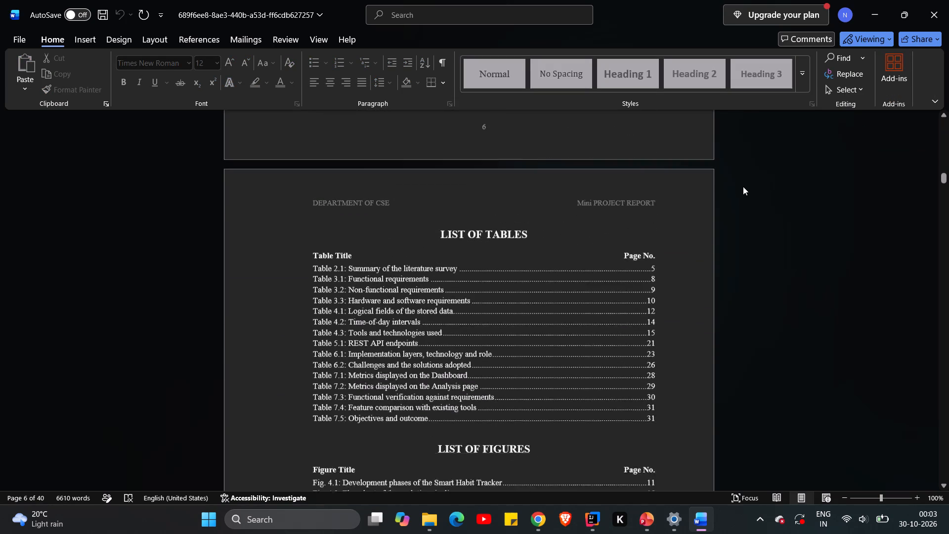
pyautogui.scroll(3, 743, 186)
pyautogui.scroll(-6, 743, 186)
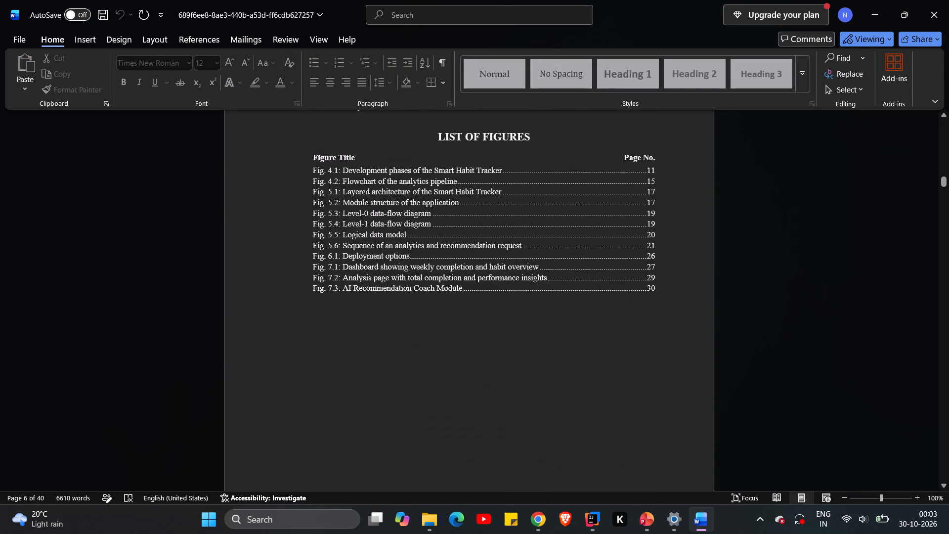
# Examine the content and layout of Chapters 1 to 3 and Chapter 4 up to Table 4.1 on stored data fields.
pyautogui.scroll(-14, 742, 186)
pyautogui.scroll(-8, 742, 186)
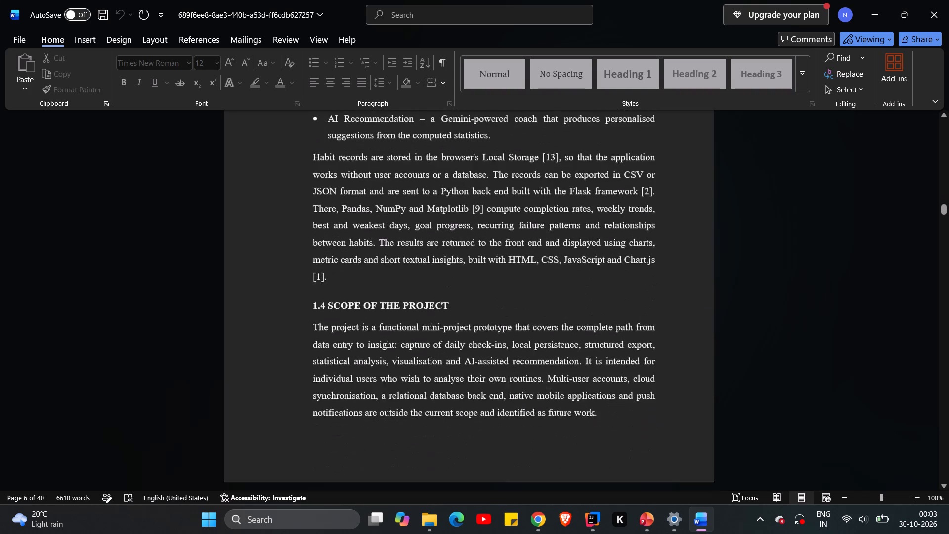
pyautogui.scroll(-14, 742, 186)
pyautogui.scroll(-14, 742, 185)
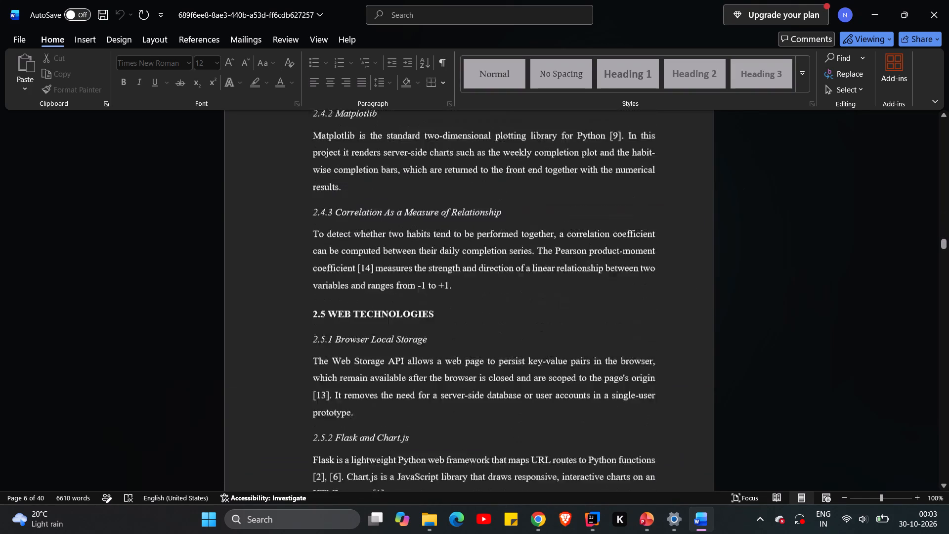
pyautogui.scroll(-13, 742, 185)
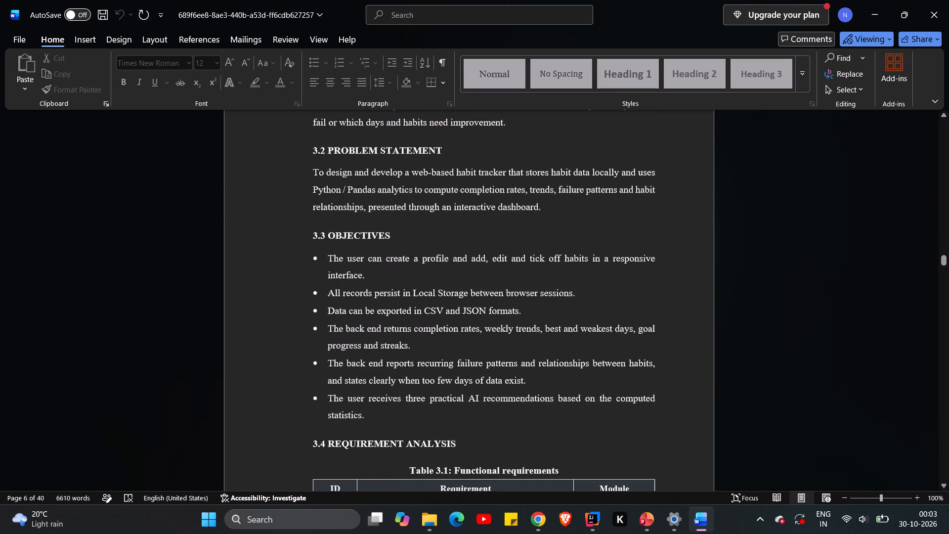
pyautogui.scroll(-15, 742, 183)
pyautogui.scroll(-8, 739, 172)
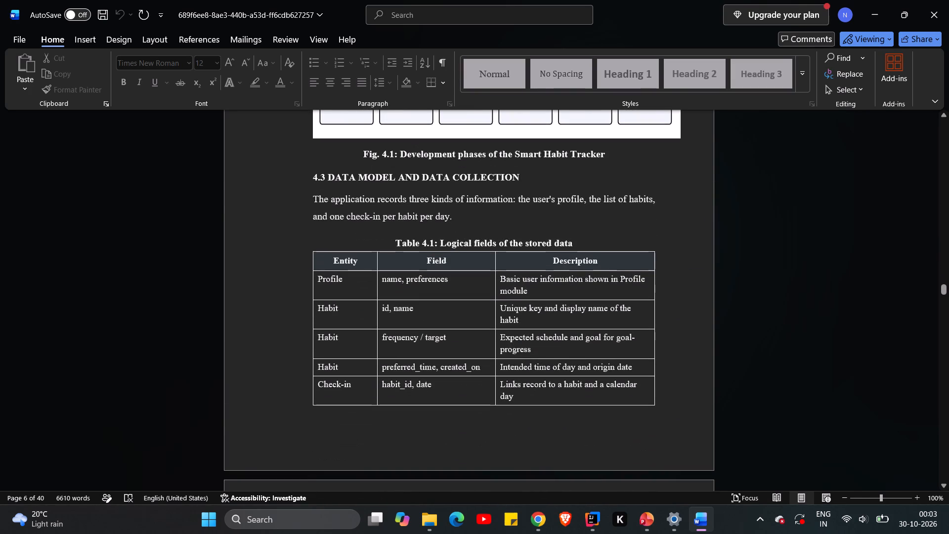
# Check the rest of Chapter 4, especially the step-by-step text and flowchart in section 4.8 Processing Pipeline.
pyautogui.scroll(-11, 739, 172)
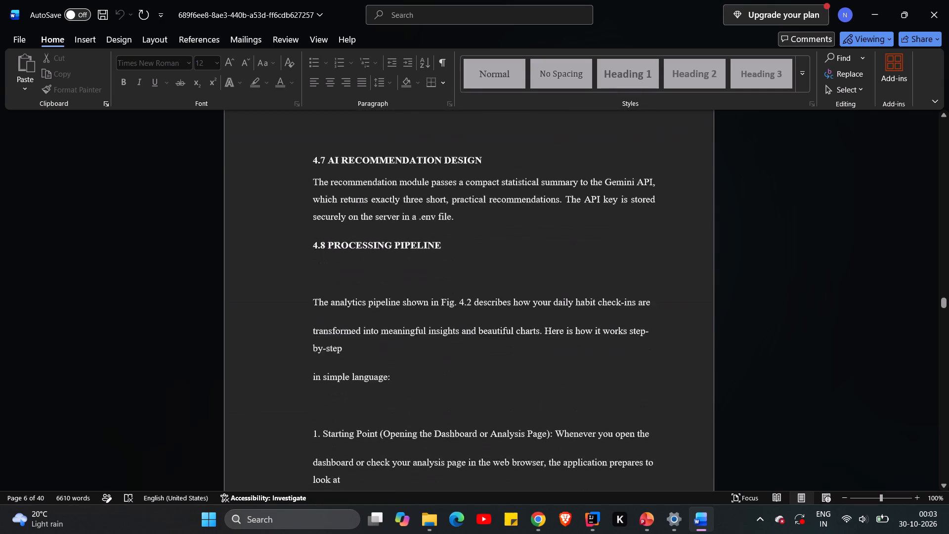
pyautogui.scroll(3, 738, 171)
pyautogui.scroll(-4, 738, 171)
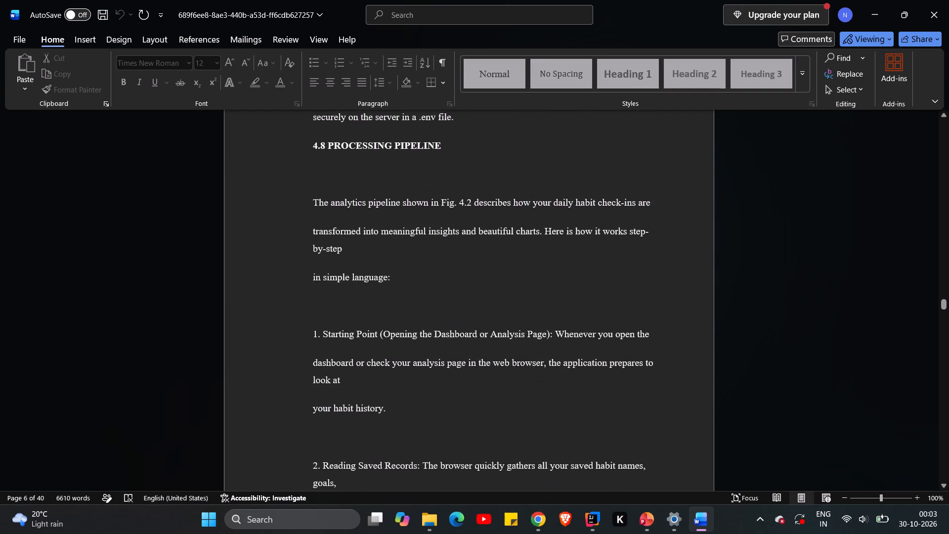
pyautogui.scroll(-14, 738, 171)
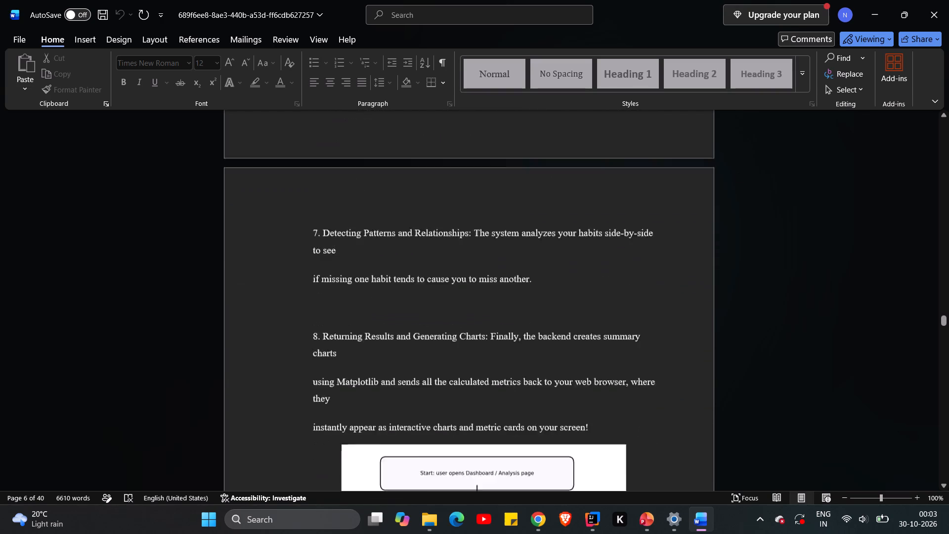
pyautogui.scroll(-3, 738, 171)
# Switch to the Smart_Habit_Tracker_Final_Review presentation in PowerPoint.
pyautogui.click(639, 521)
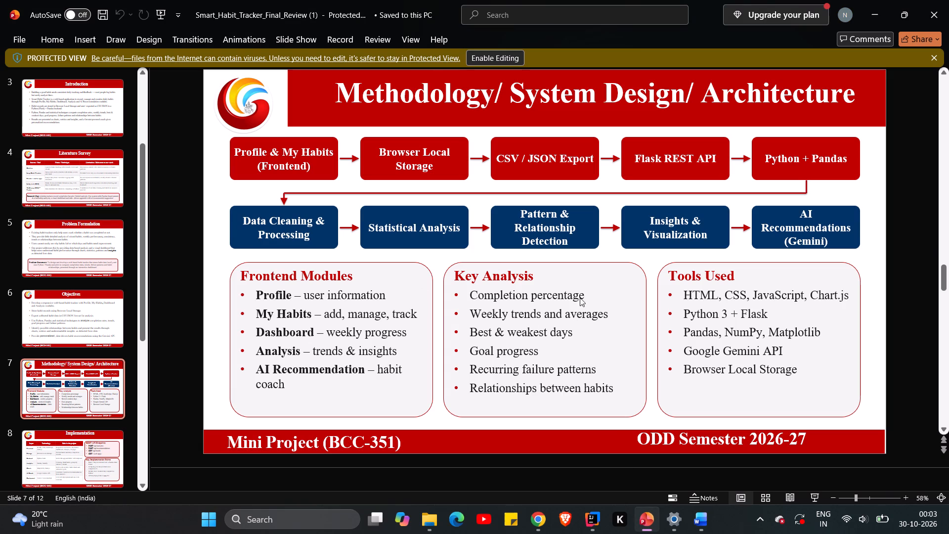
# Review the presentation's opening slides: title, contents, Introduction and Literature Survey.
pyautogui.click(80, 90)
pyautogui.scroll(6, 100, 155)
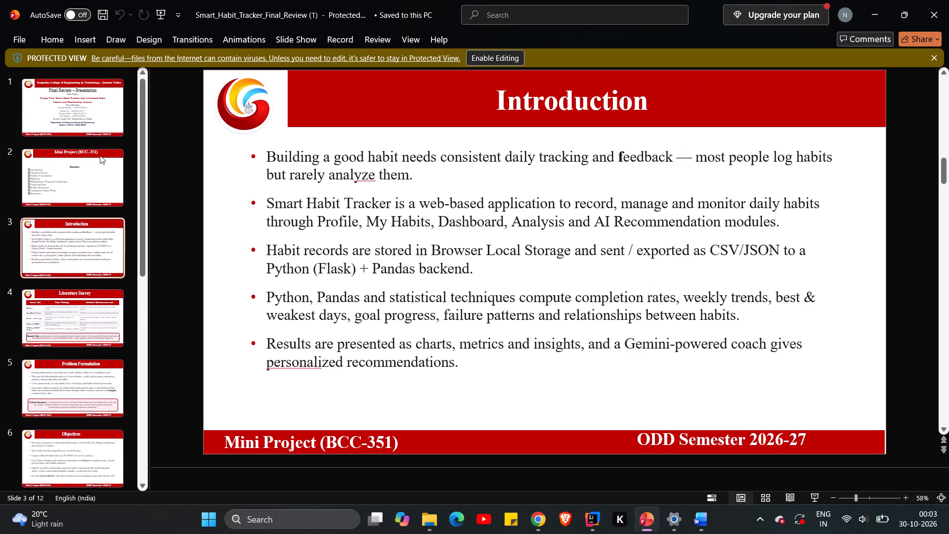
pyautogui.scroll(4, 99, 155)
pyautogui.click(71, 52)
pyautogui.click(61, 105)
pyautogui.click(55, 168)
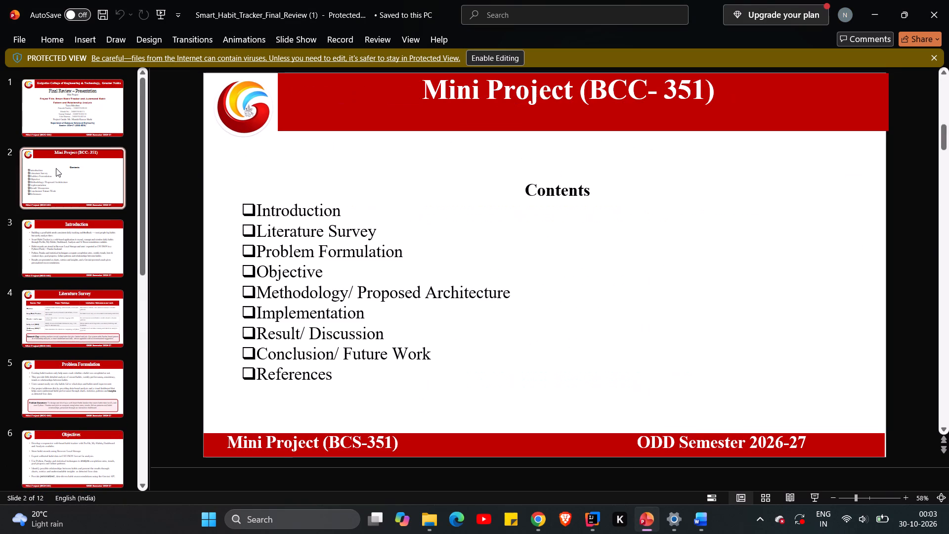
pyautogui.click(62, 124)
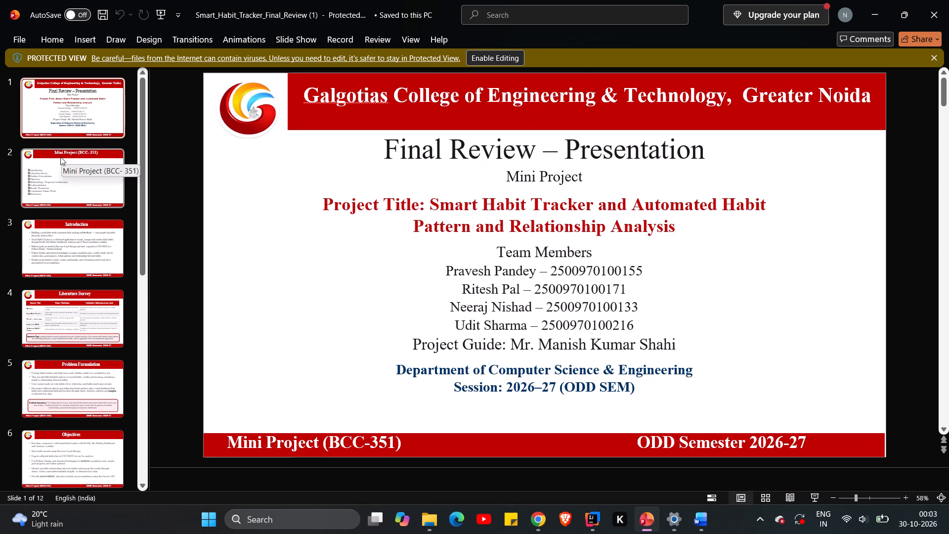
pyautogui.click(52, 177)
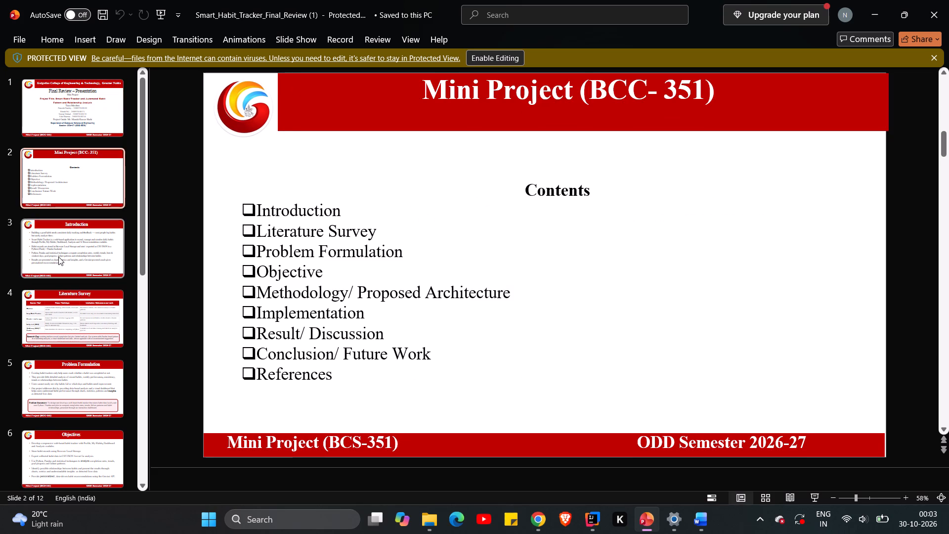
pyautogui.click(58, 256)
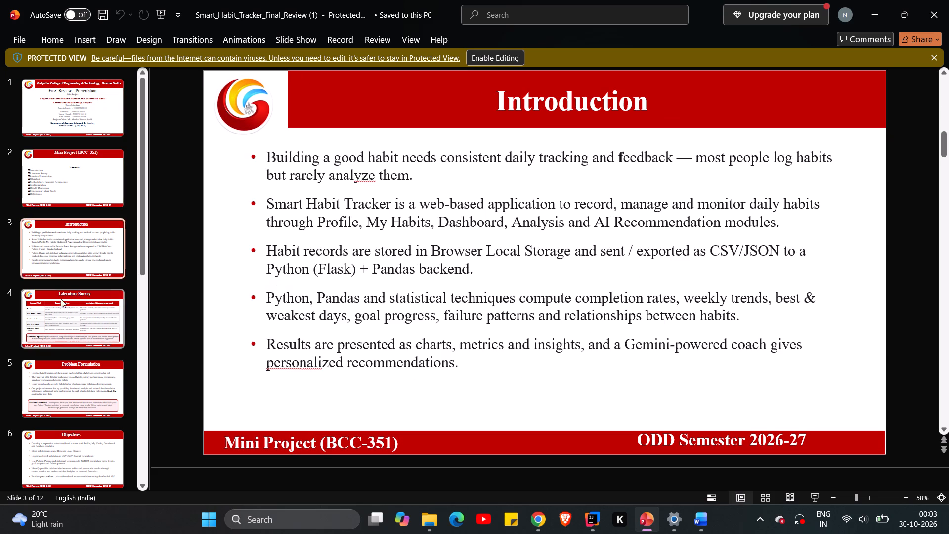
pyautogui.click(61, 302)
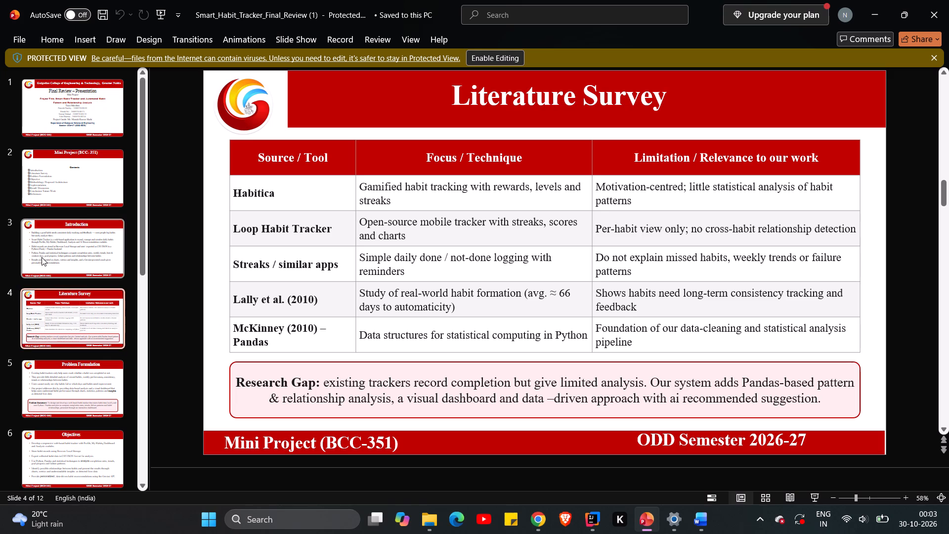
pyautogui.click(54, 323)
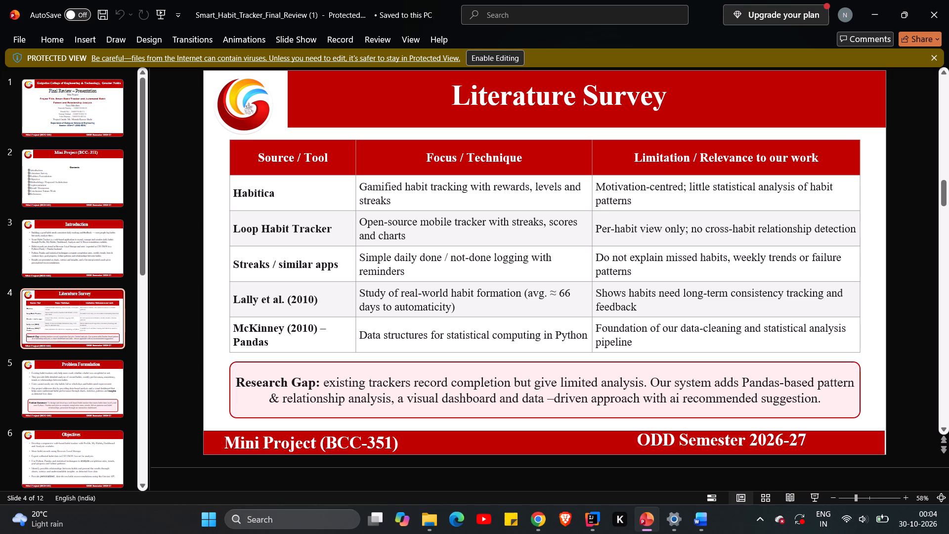
# Read through the Literature Survey, Problem Formulation and Objectives slides, checking their wording.
pyautogui.scroll(-1, 513, 309)
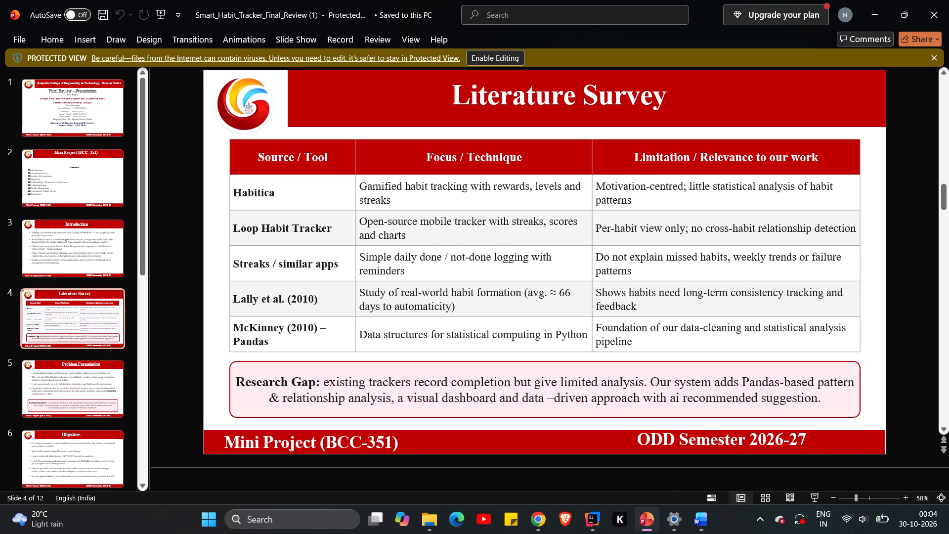
pyautogui.scroll(-2, 513, 309)
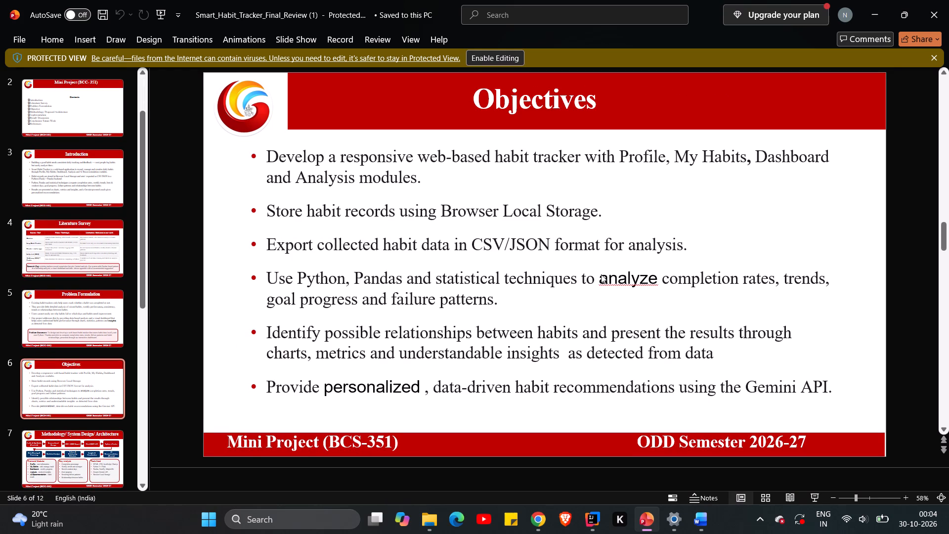
pyautogui.scroll(1, 601, 274)
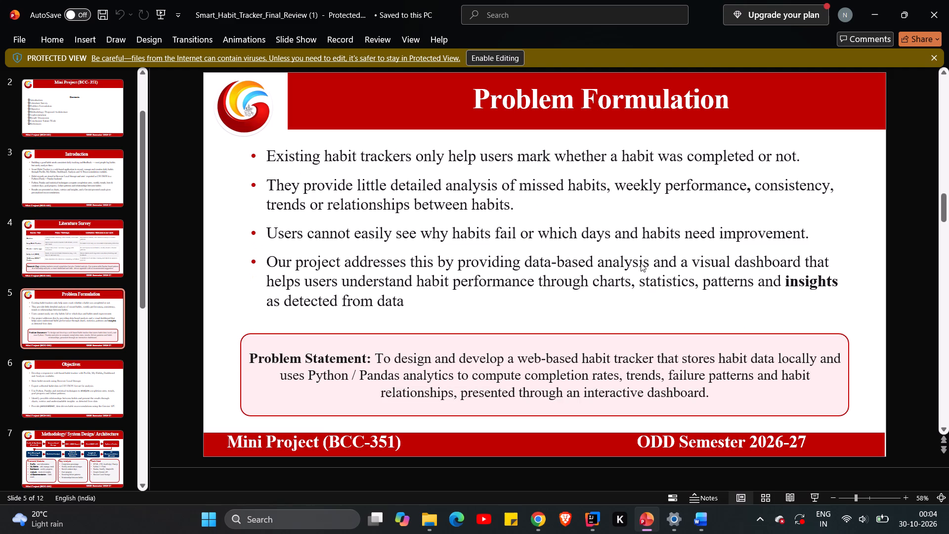
pyautogui.scroll(1, 416, 215)
pyautogui.scroll(-1, 416, 215)
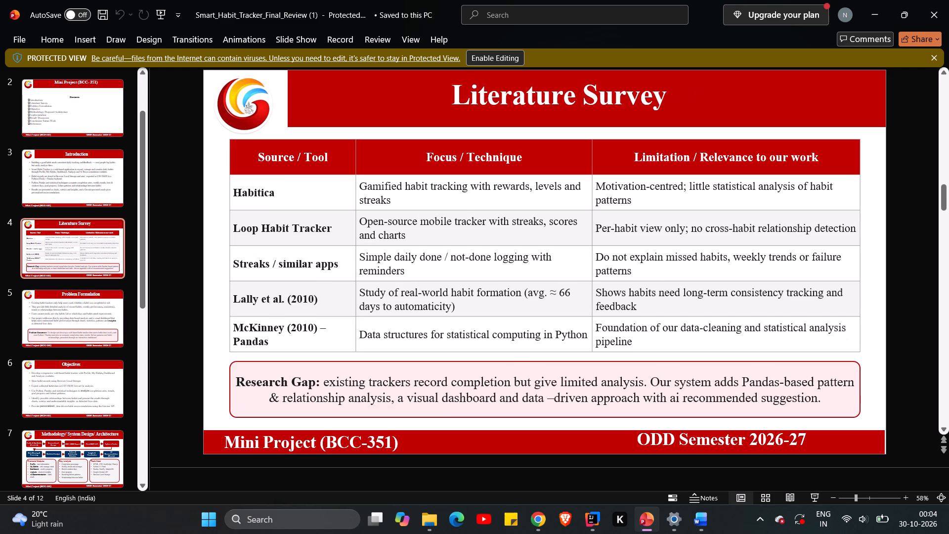
pyautogui.scroll(-1, 418, 213)
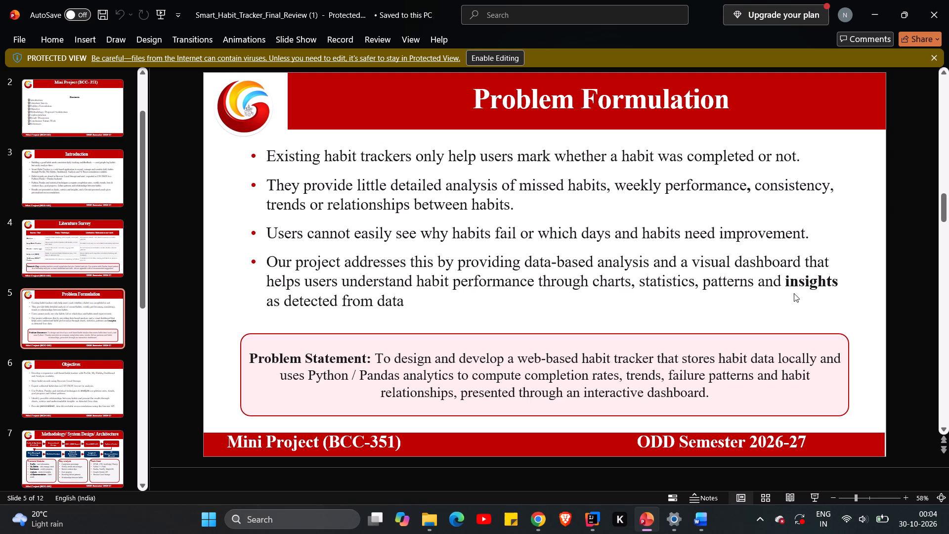
pyautogui.scroll(-2, 613, 279)
pyautogui.scroll(2, 613, 279)
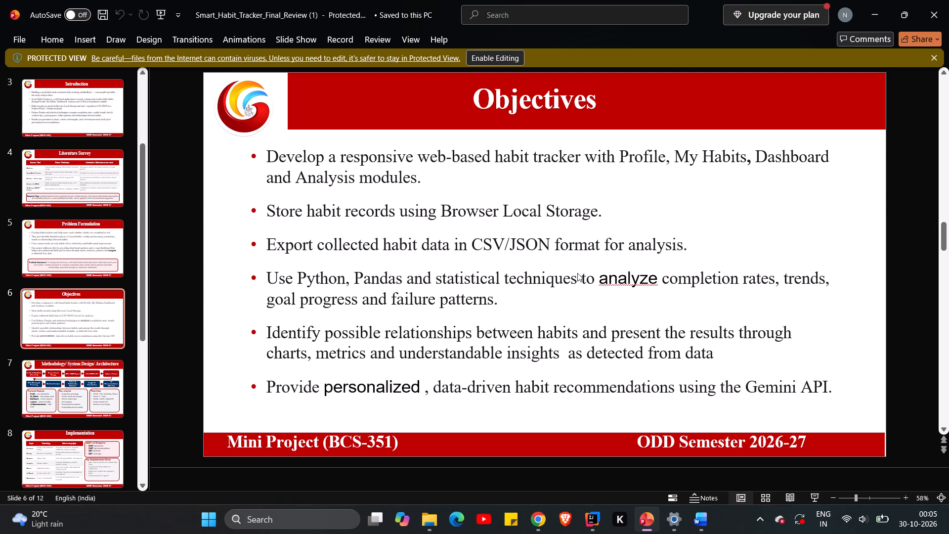
pyautogui.click(600, 296)
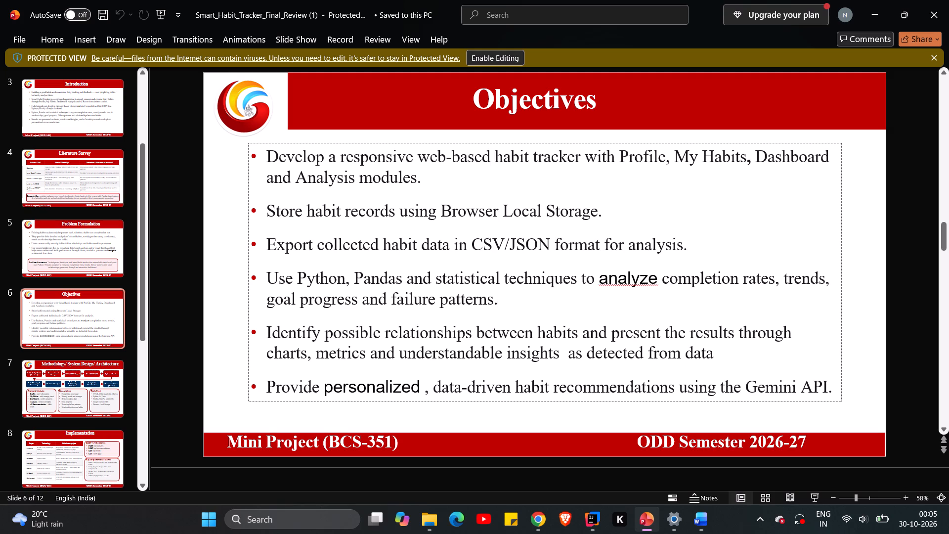
# Examine the Methodology, Implementation, Results/Discussion and Conclusion/Future Work slides.
pyautogui.scroll(-1, 698, 336)
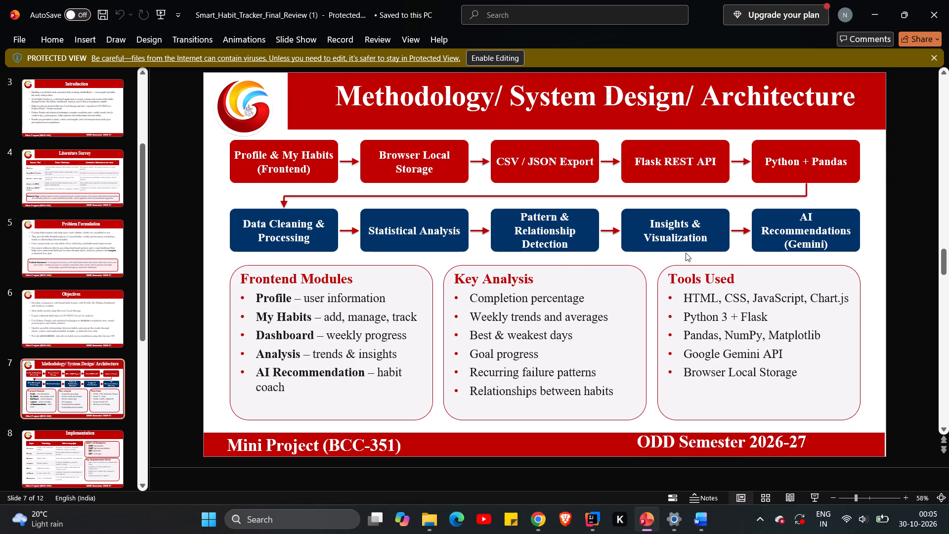
pyautogui.scroll(-1, 686, 253)
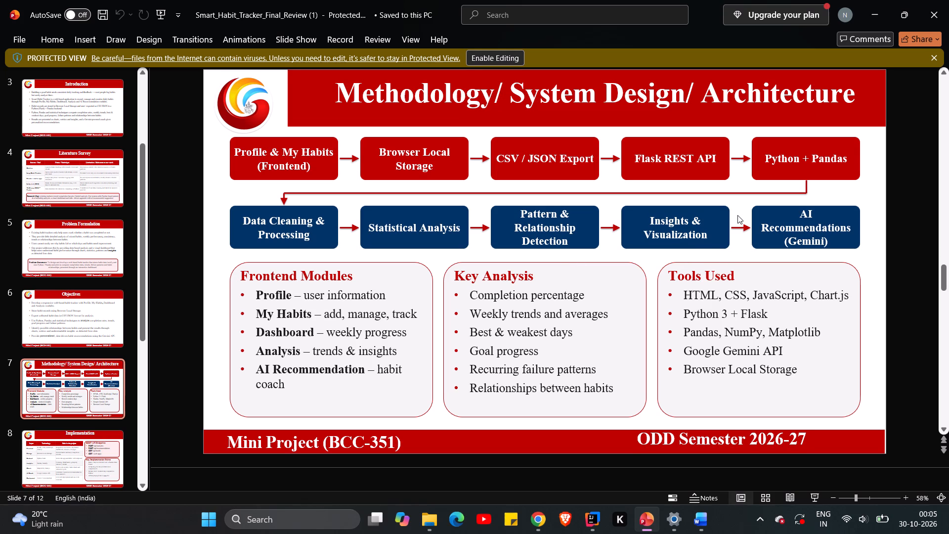
pyautogui.scroll(-1, 630, 242)
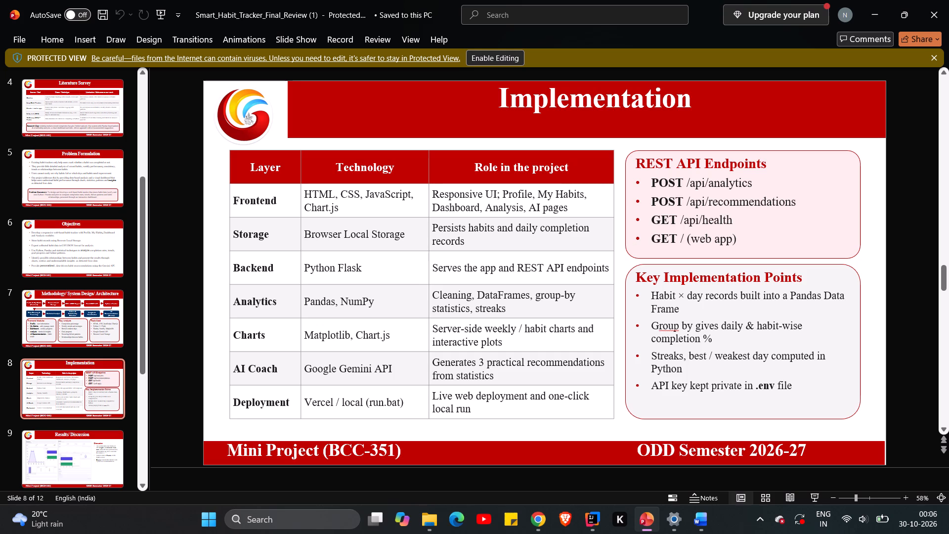
pyautogui.scroll(-2, 580, 368)
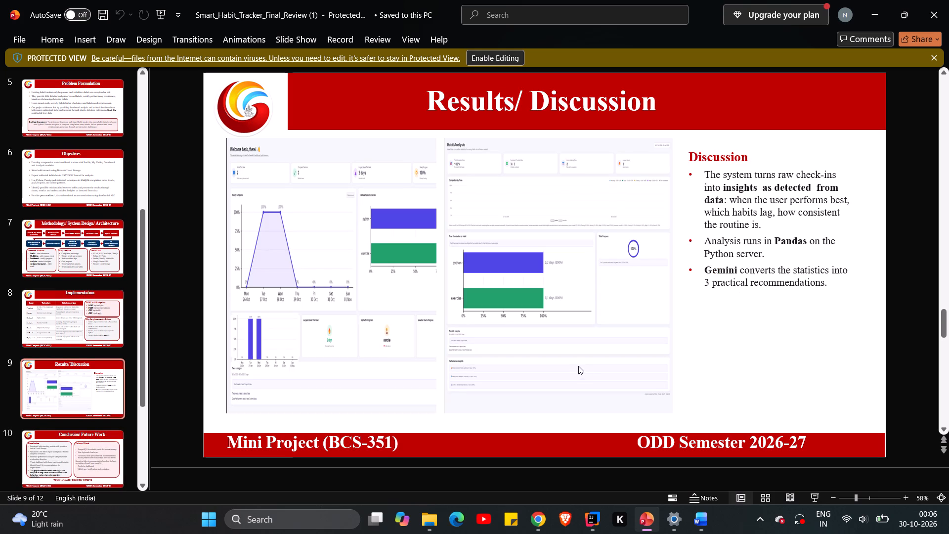
pyautogui.scroll(-1, 578, 365)
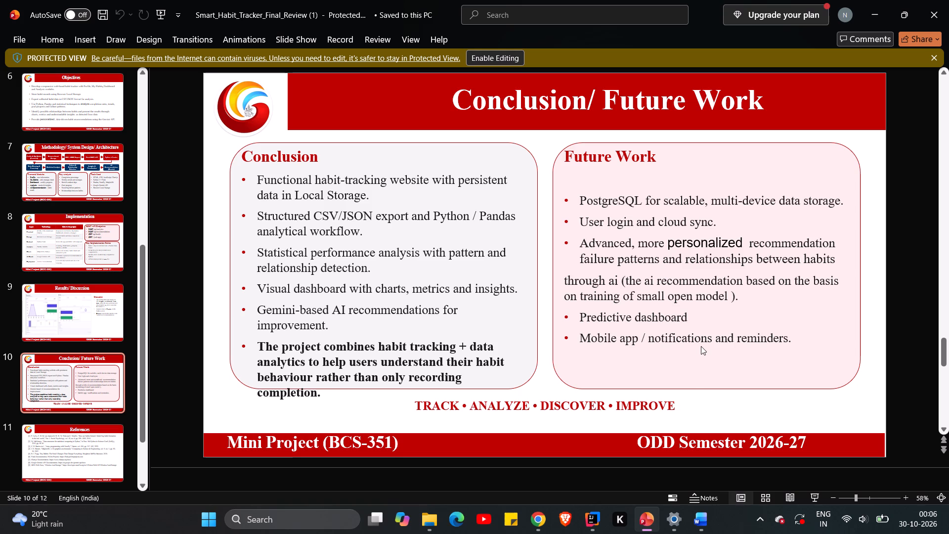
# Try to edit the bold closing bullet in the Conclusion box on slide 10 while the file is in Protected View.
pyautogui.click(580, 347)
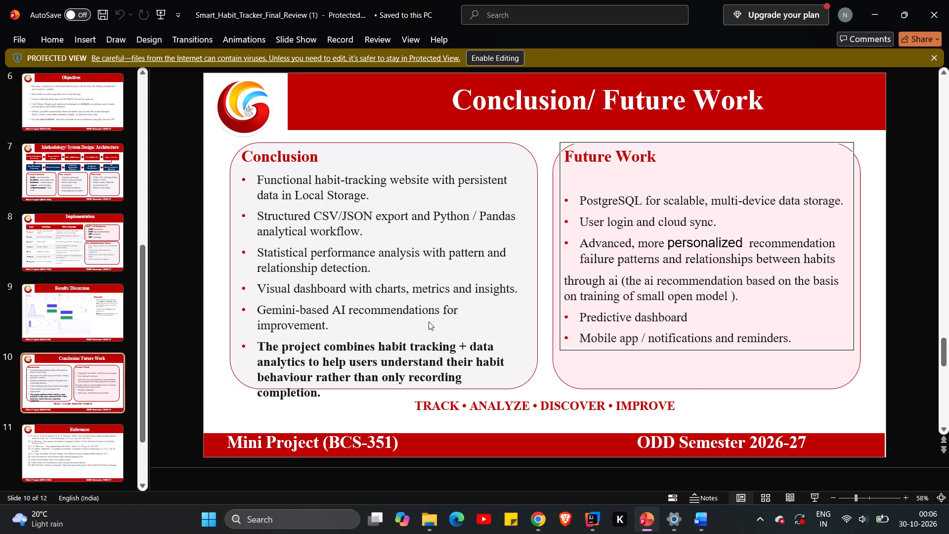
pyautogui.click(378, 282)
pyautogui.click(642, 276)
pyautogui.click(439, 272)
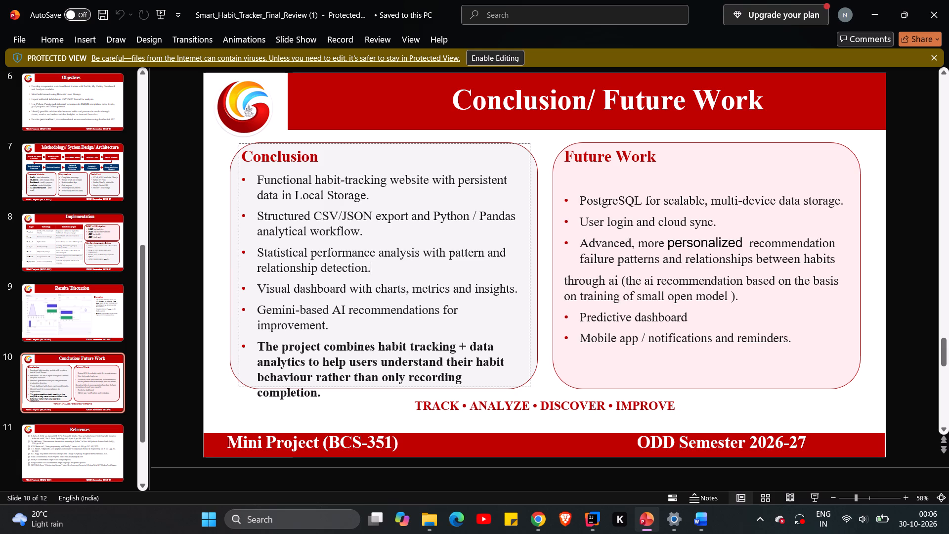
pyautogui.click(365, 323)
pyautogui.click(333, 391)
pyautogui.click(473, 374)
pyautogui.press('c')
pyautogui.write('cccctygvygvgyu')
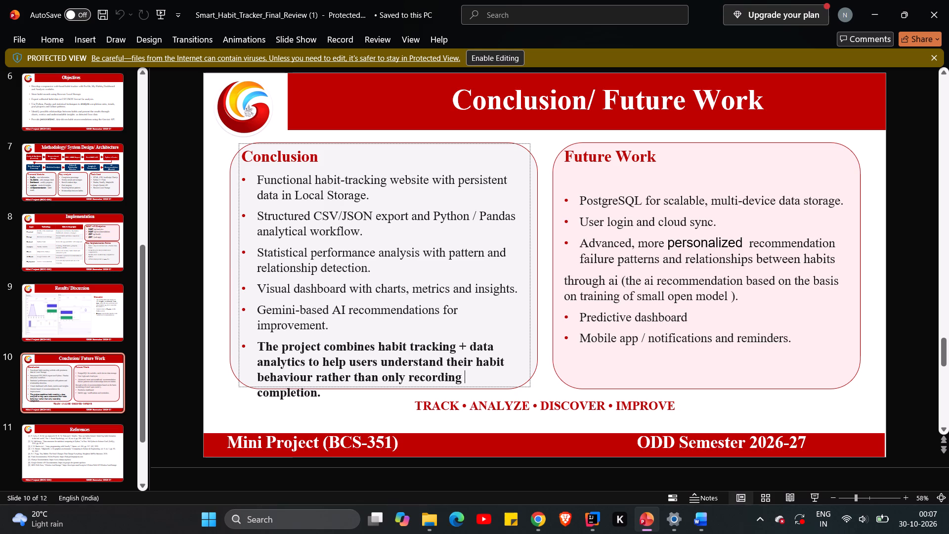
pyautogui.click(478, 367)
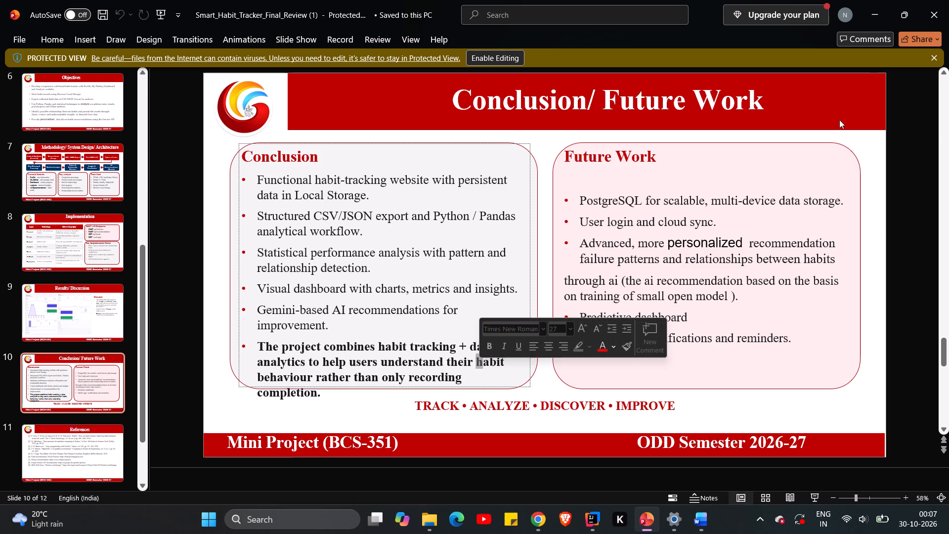
# Enable editing for the review presentation.
pyautogui.click(496, 54)
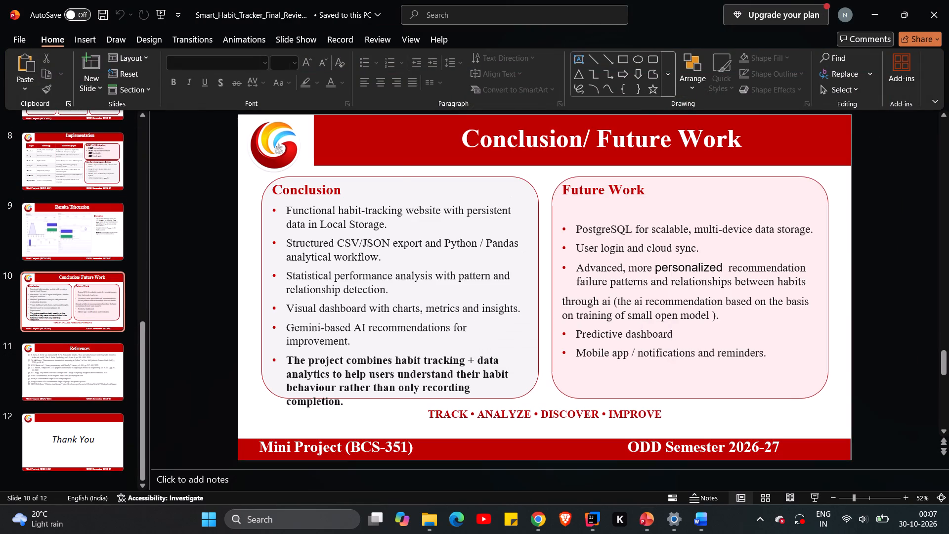
# Insert the word "completion" after "only recording" in the last Conclusion bullet on slide 10.
pyautogui.click(483, 388)
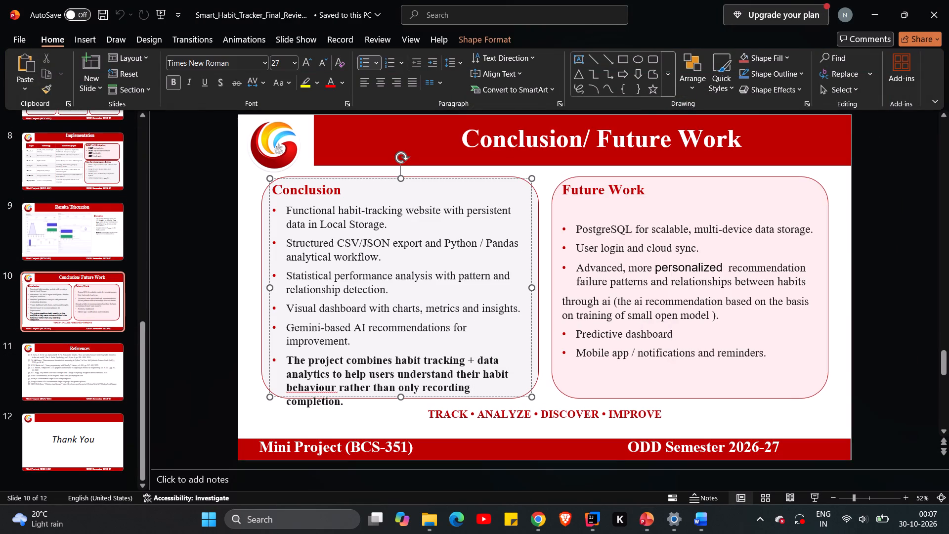
pyautogui.press('c')
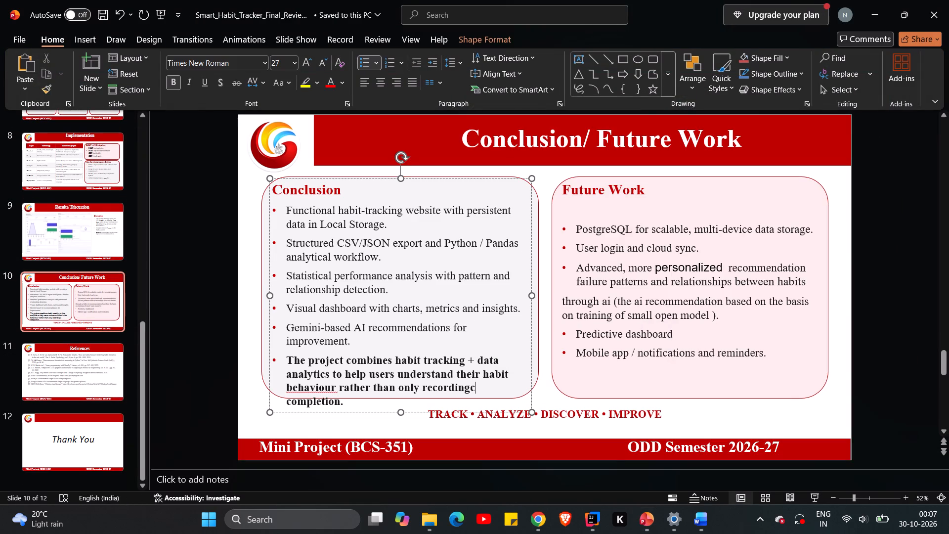
pyautogui.press('BackSpace')
pyautogui.press('space')
pyautogui.press('c')
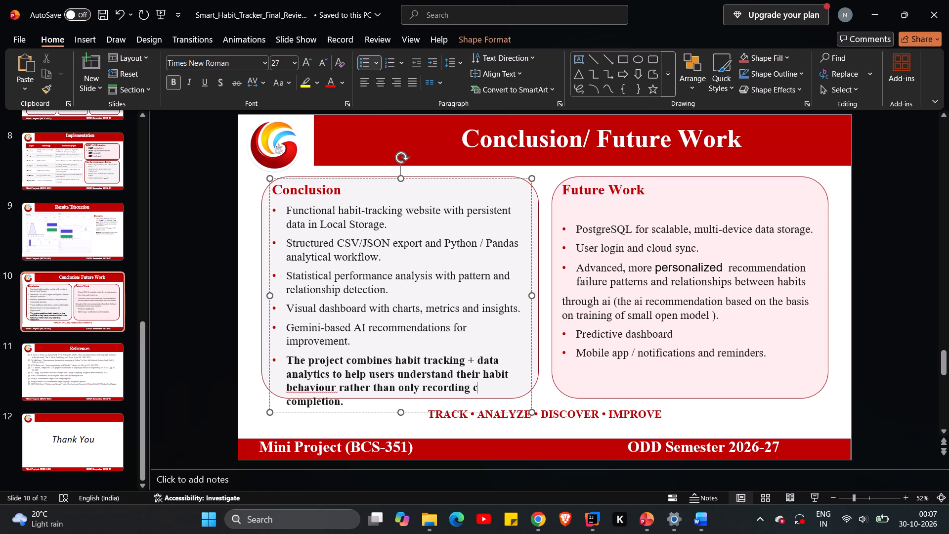
pyautogui.write('om')
pyautogui.write('pl')
pyautogui.write('etion')
pyautogui.press('.')
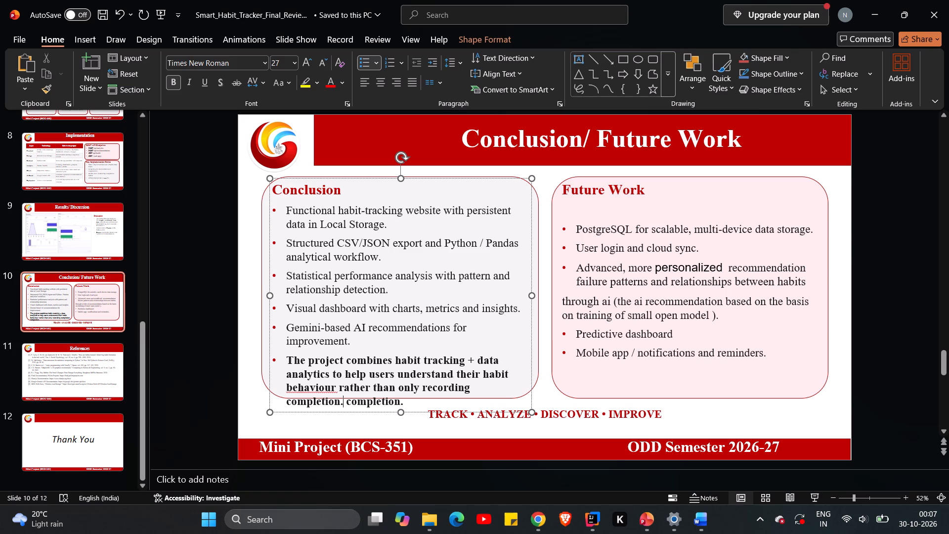
pyautogui.press('BackSpace')
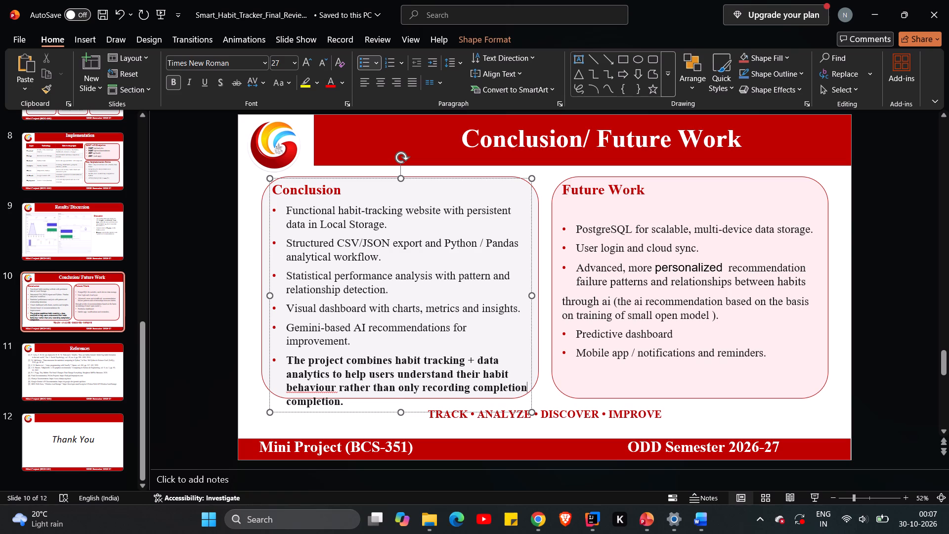
# Delete the duplicate word "completion." from the overflowing last line of the bold closing bullet in slide 10's Conclusion box.
pyautogui.click(522, 363)
pyautogui.moveTo(345, 404); pyautogui.dragTo(341, 399)
pyautogui.moveTo(341, 399); pyautogui.dragTo(263, 399)
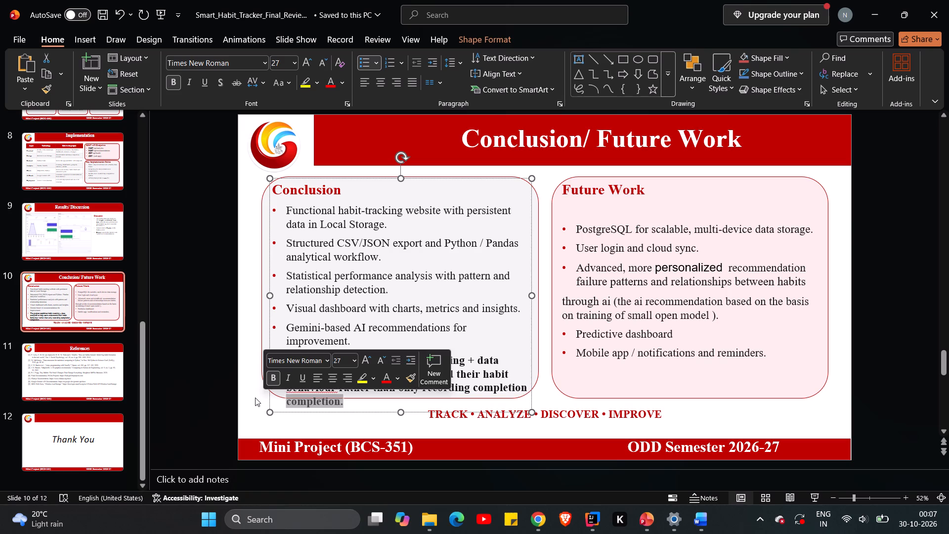
pyautogui.click(334, 407)
pyautogui.click(353, 398)
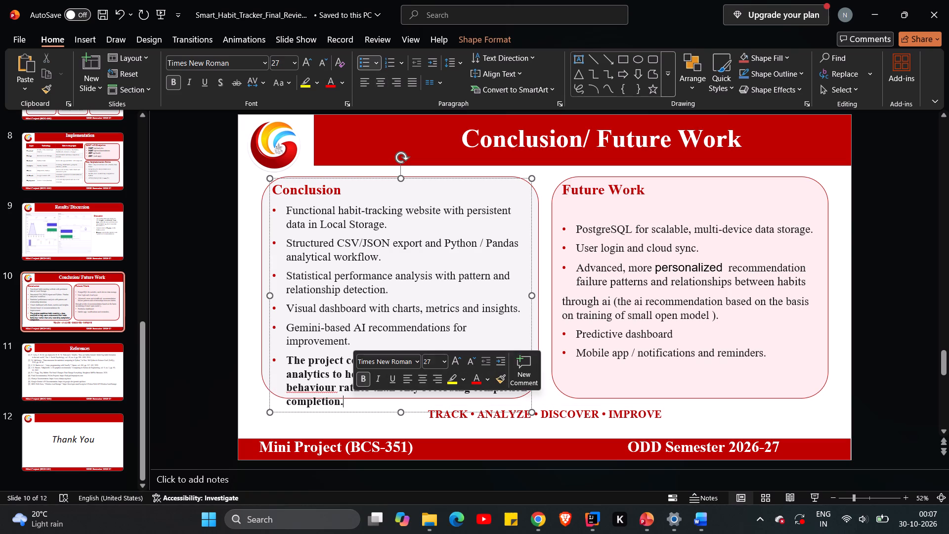
pyautogui.press('BackSpace')
pyautogui.press('BackSpace')
pyautogui.press('BackSpace')
pyautogui.press('BackSpace')
pyautogui.press('BackSpace')
pyautogui.press('BackSpace')
pyautogui.press('BackSpace')
pyautogui.press('BackSpace')
pyautogui.press('BackSpace')
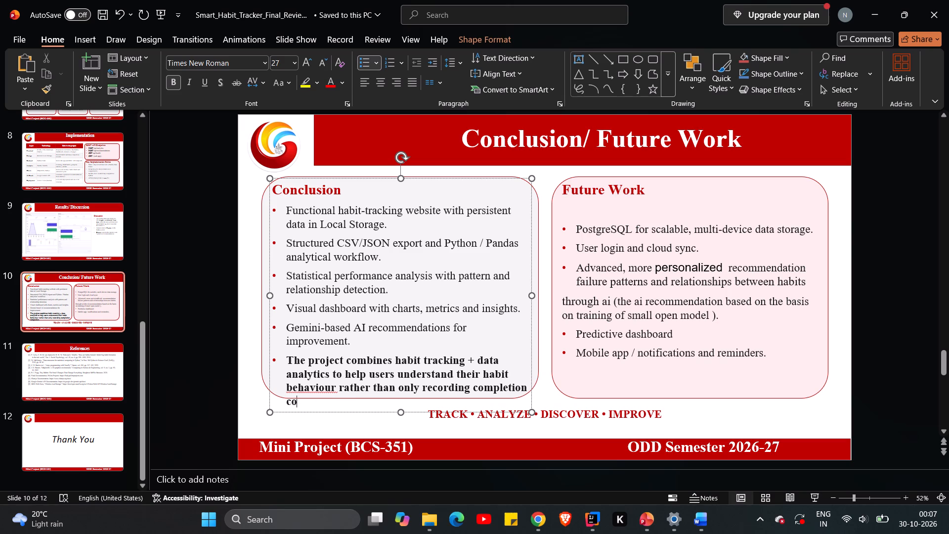
pyautogui.press('BackSpace')
pyautogui.press('BackSpace')
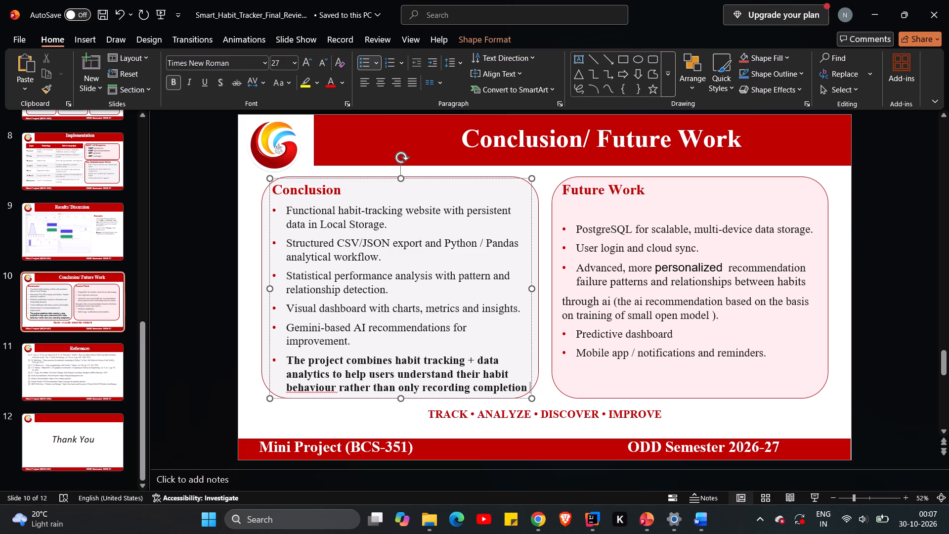
pyautogui.click(518, 324)
# Look over the References and Thank You slides, and go back through the deck to the title slide.
pyautogui.scroll(-1, 640, 364)
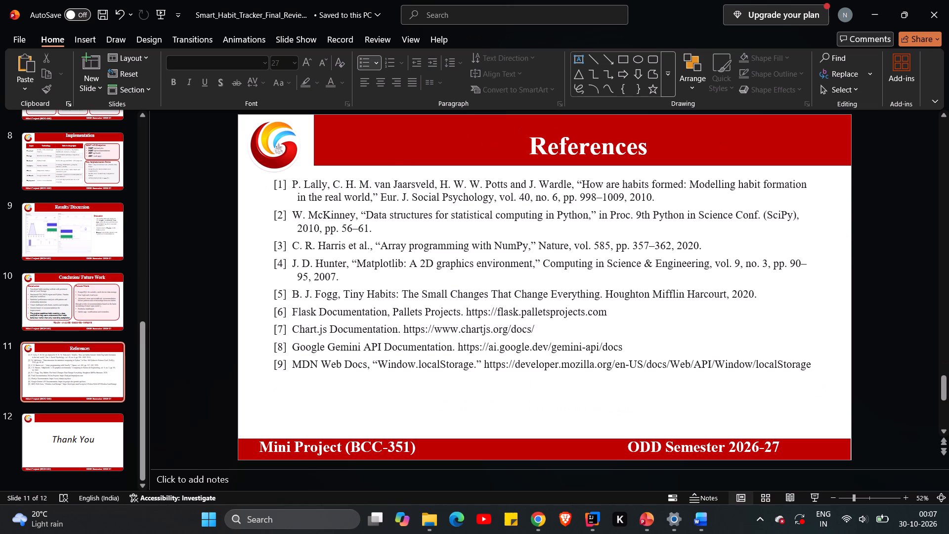
pyautogui.scroll(-2, 638, 364)
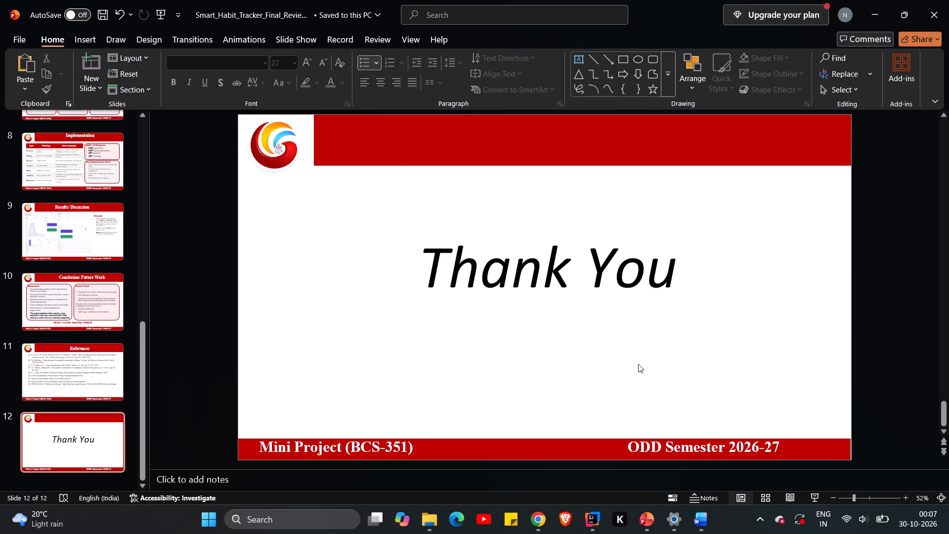
pyautogui.scroll(11, 638, 364)
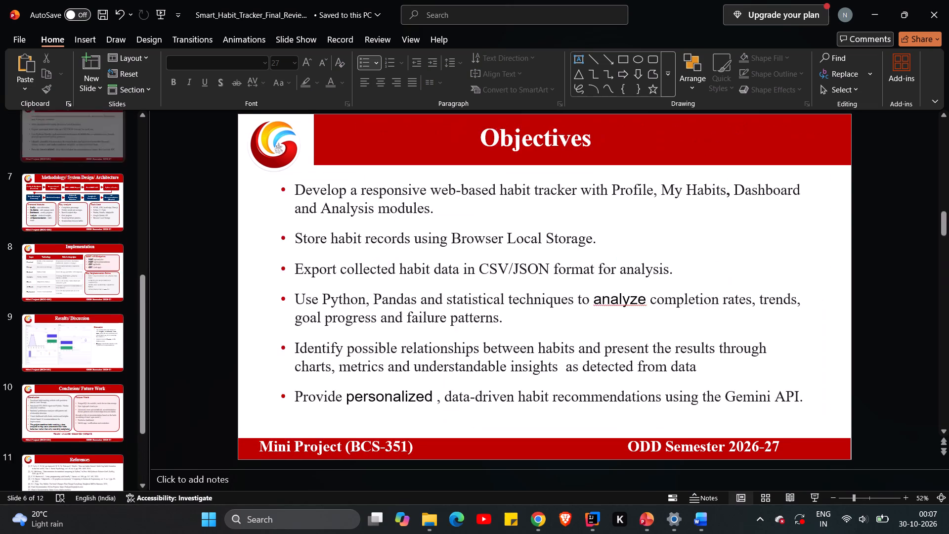
pyautogui.scroll(9, 639, 358)
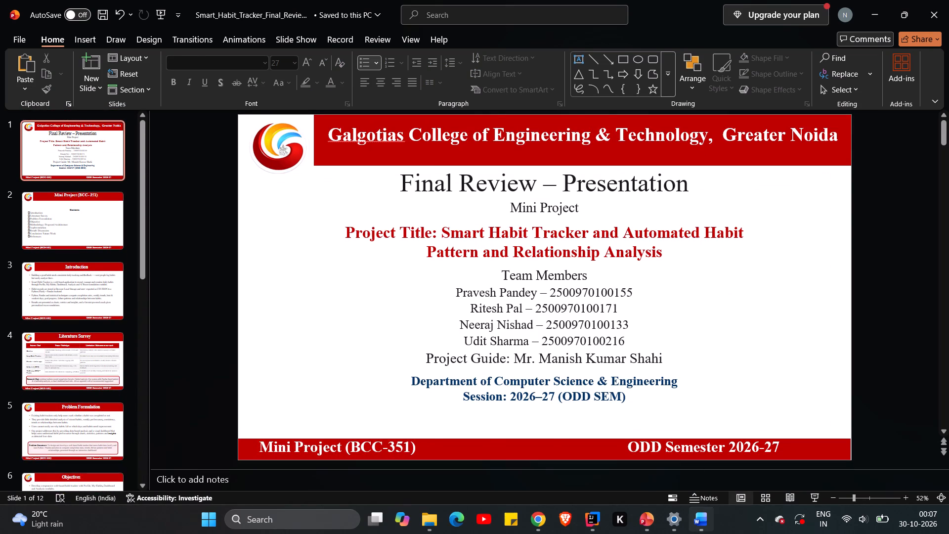
# Switch to the Word project report and examine it from section 4.9 Tools and Technologies through Chapter 5's module descriptions.
pyautogui.click(697, 533)
pyautogui.scroll(-3, 702, 334)
pyautogui.rightClick(700, 329)
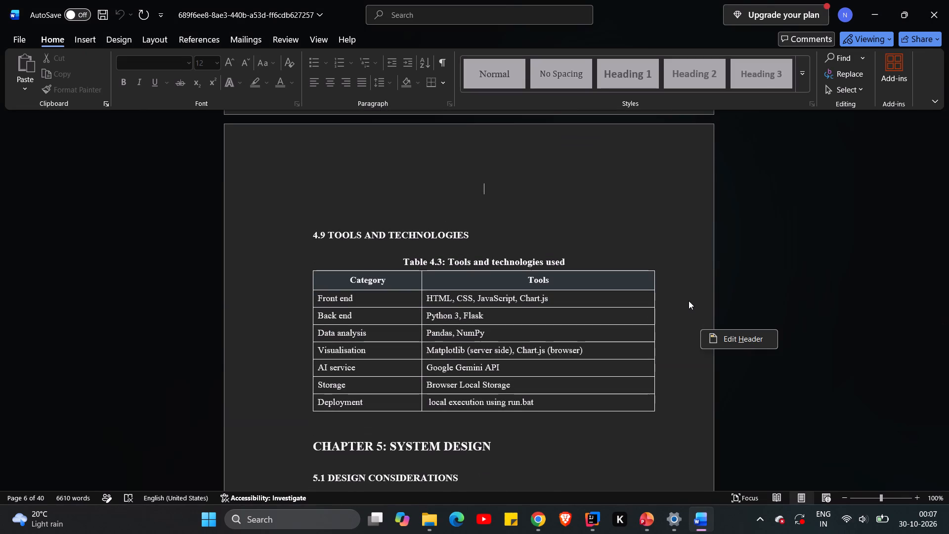
pyautogui.scroll(-11, 688, 300)
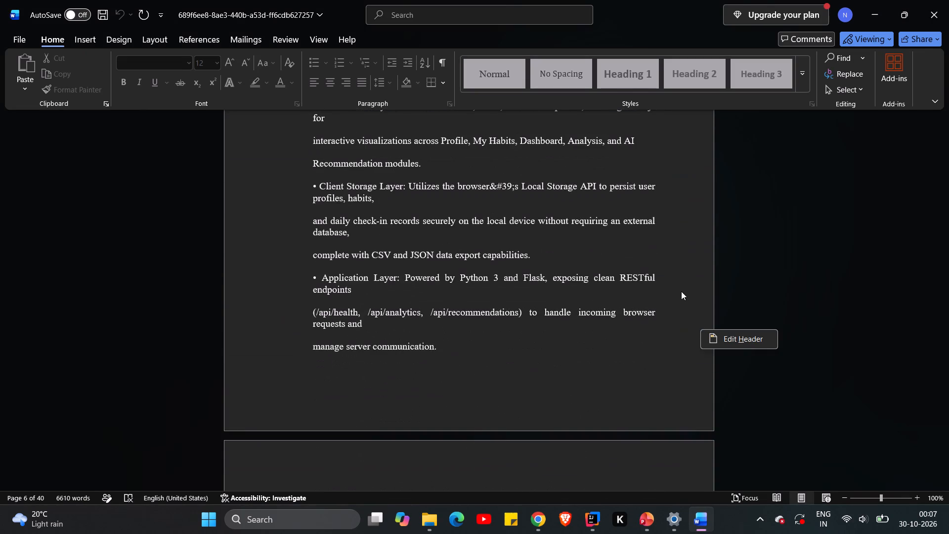
pyautogui.scroll(-7, 680, 291)
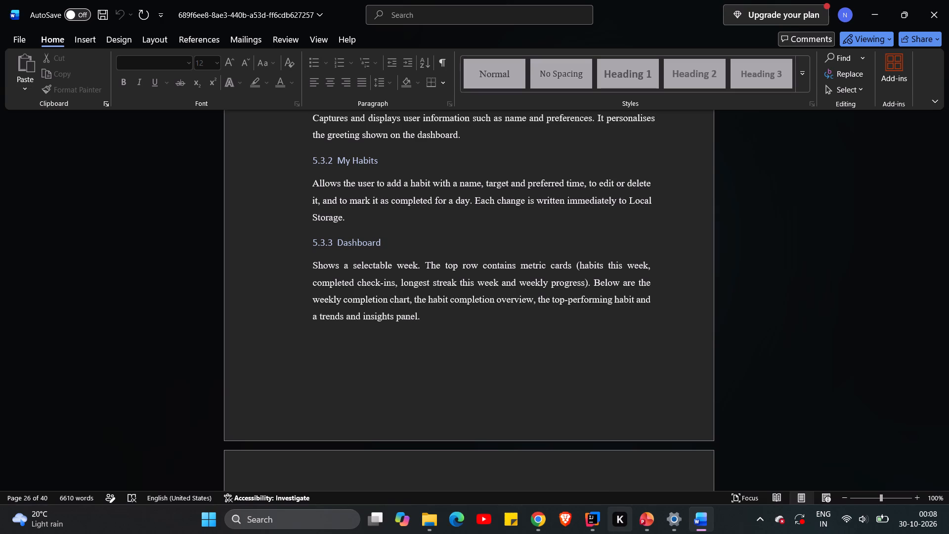
pyautogui.click(777, 368)
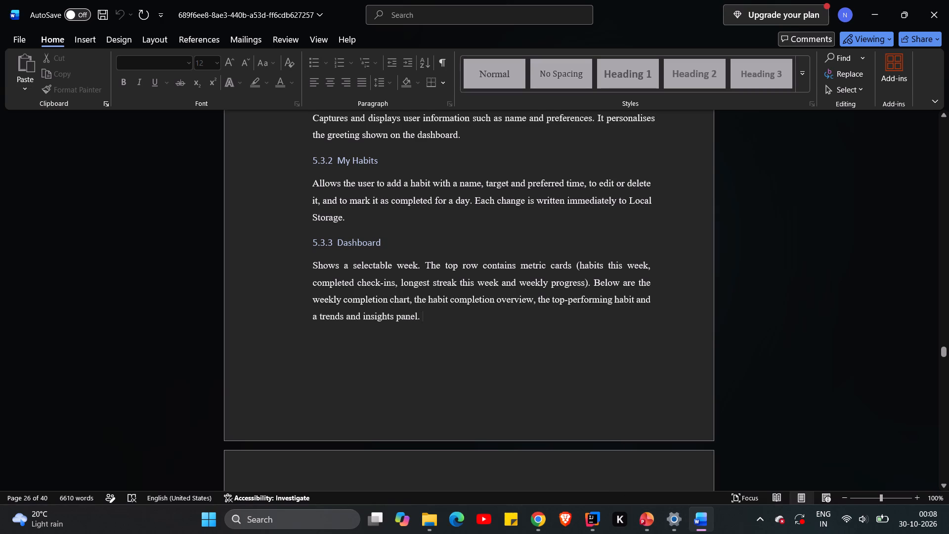
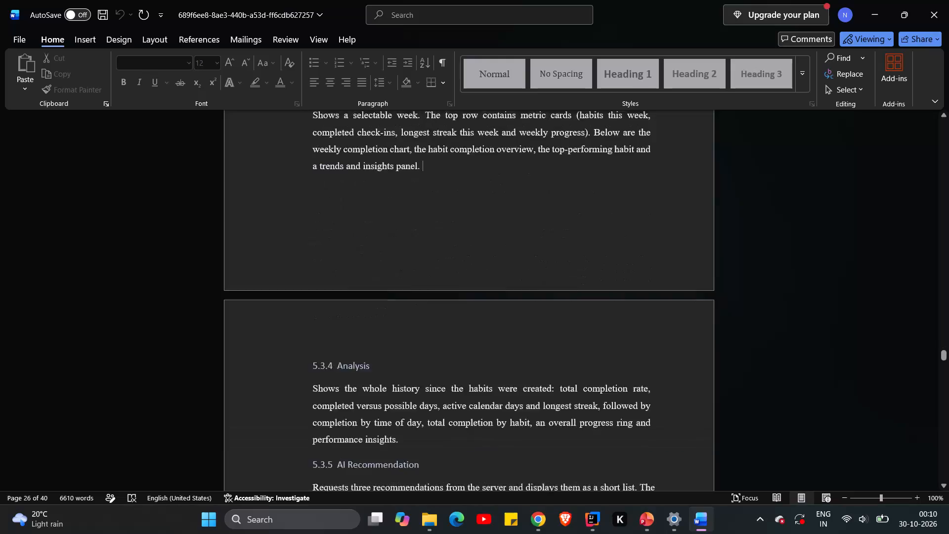
# Examine the report from section 5.3.4 Analysis through Chapters 6 to 8 and the appendices, and look back up to section 7.4 Functional Verification.
pyautogui.scroll(-18, 681, 299)
pyautogui.scroll(-11, 674, 305)
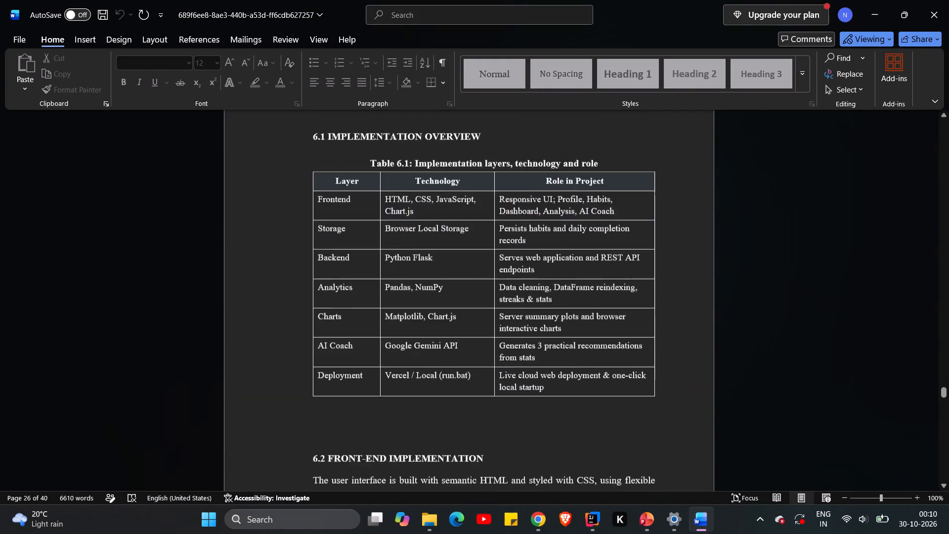
pyautogui.scroll(-16, 674, 306)
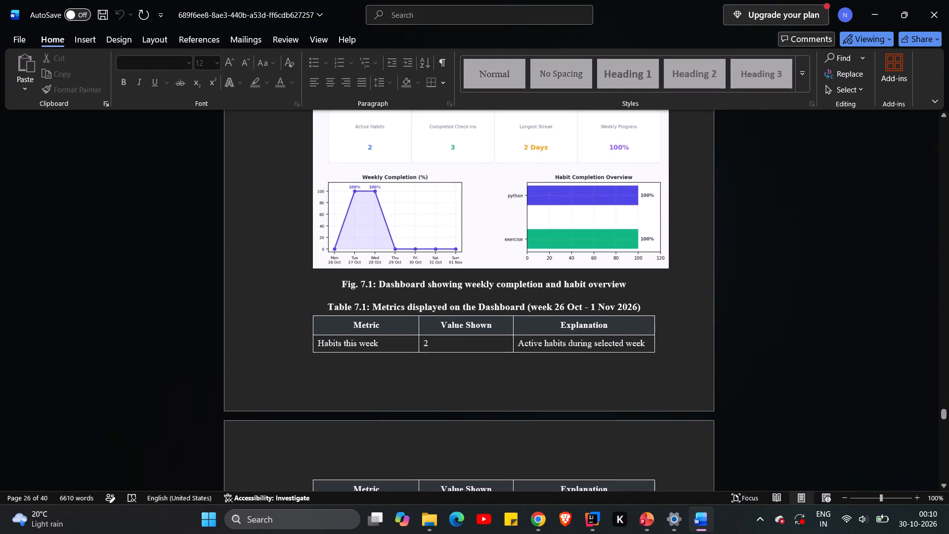
pyautogui.scroll(-5, 815, 277)
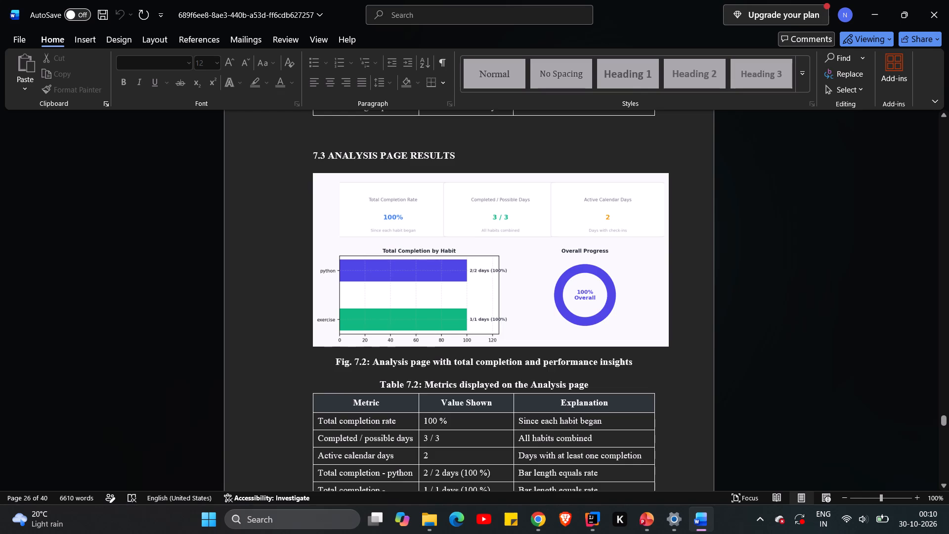
pyautogui.scroll(-7, 809, 279)
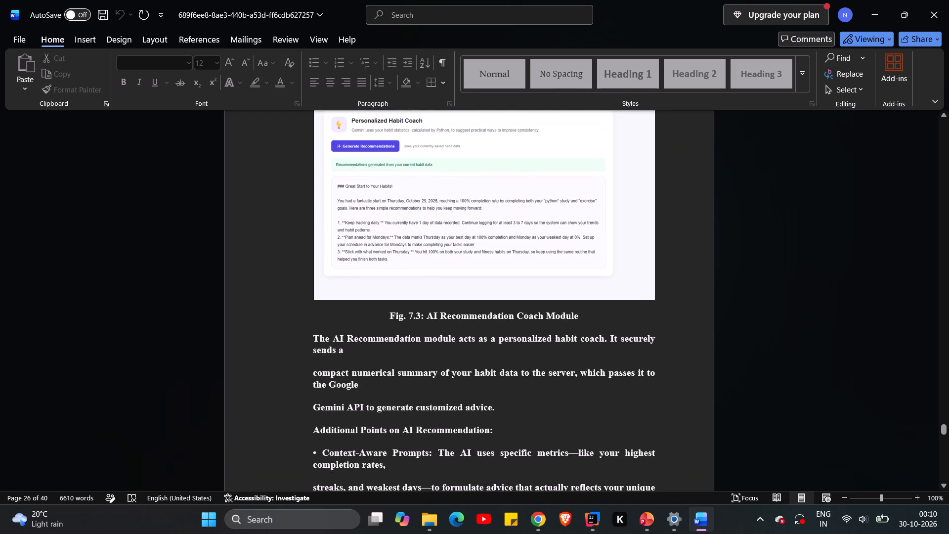
pyautogui.scroll(-2, 807, 281)
pyautogui.scroll(-20, 804, 284)
pyautogui.scroll(-6, 804, 284)
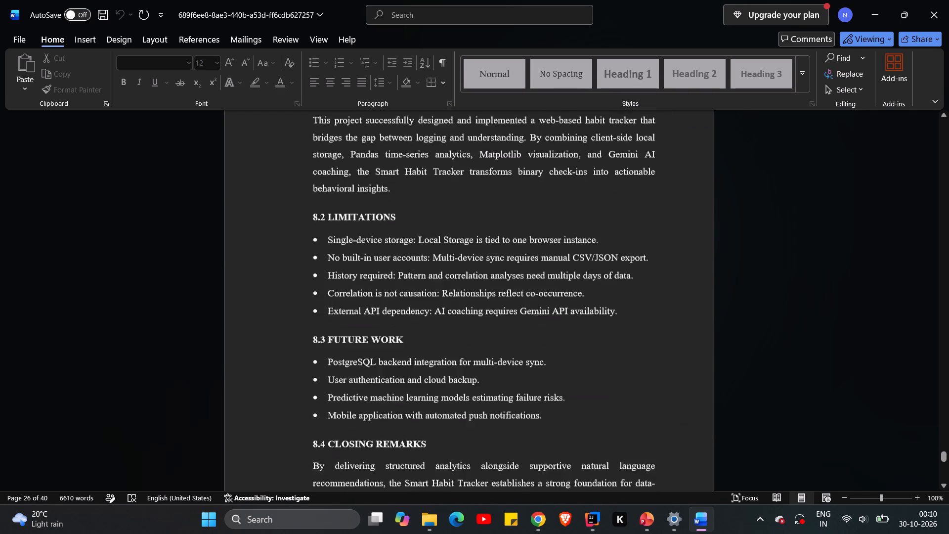
pyautogui.scroll(-12, 795, 293)
pyautogui.scroll(1, 792, 298)
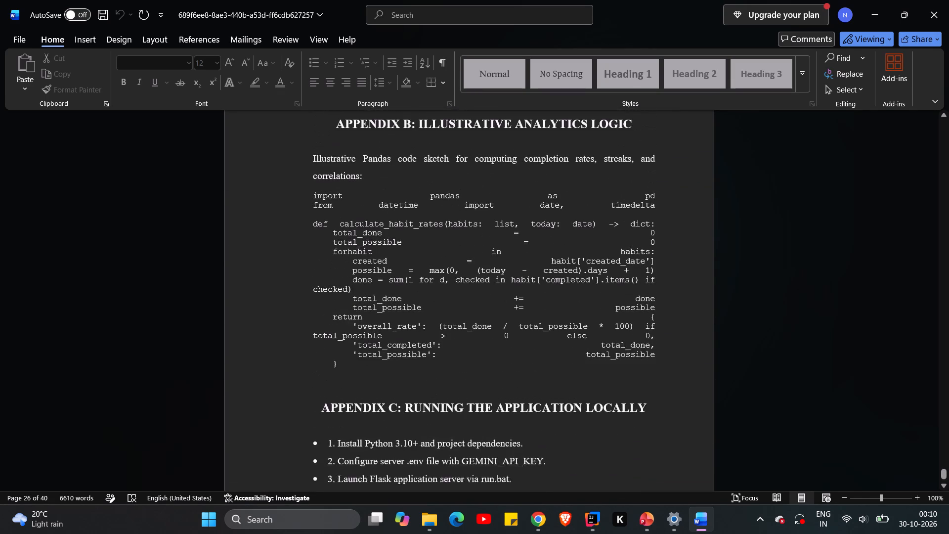
pyautogui.scroll(3, 792, 298)
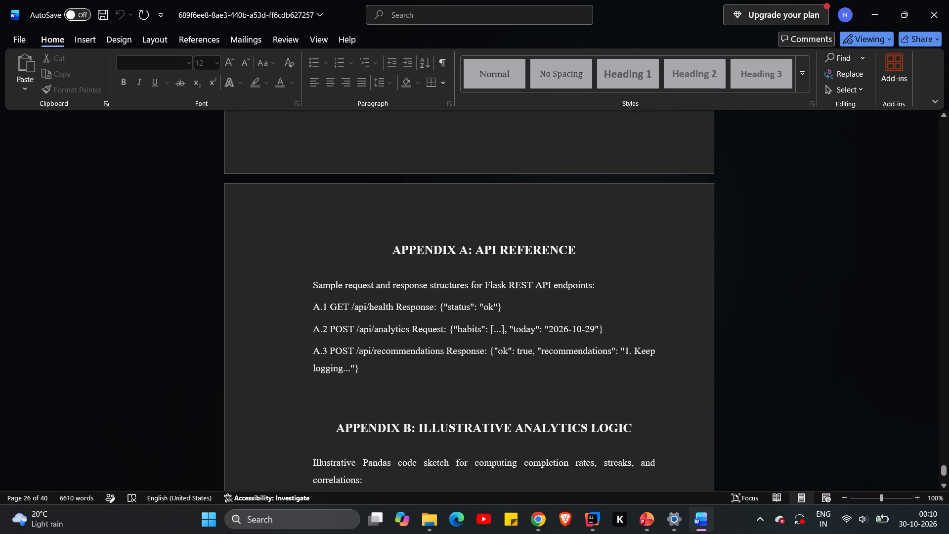
pyautogui.scroll(11, 792, 298)
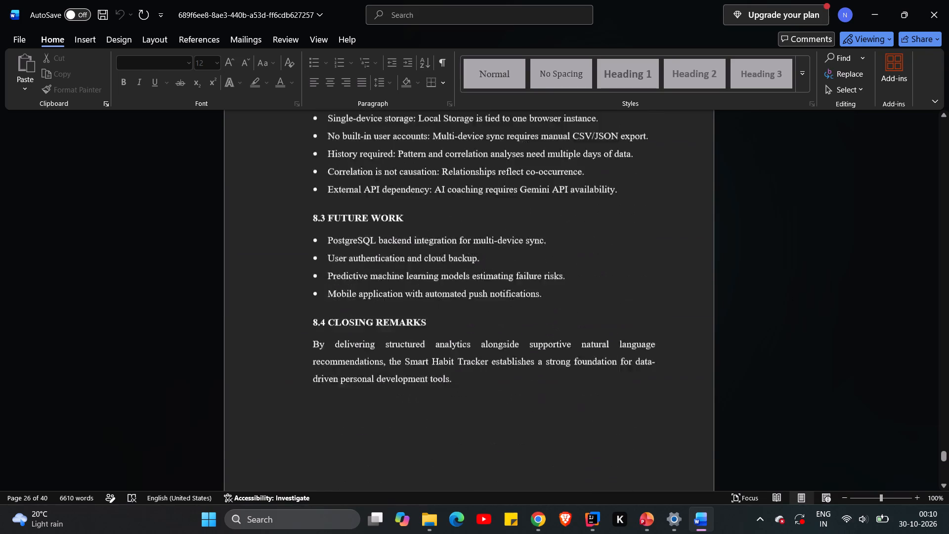
pyautogui.scroll(18, 792, 298)
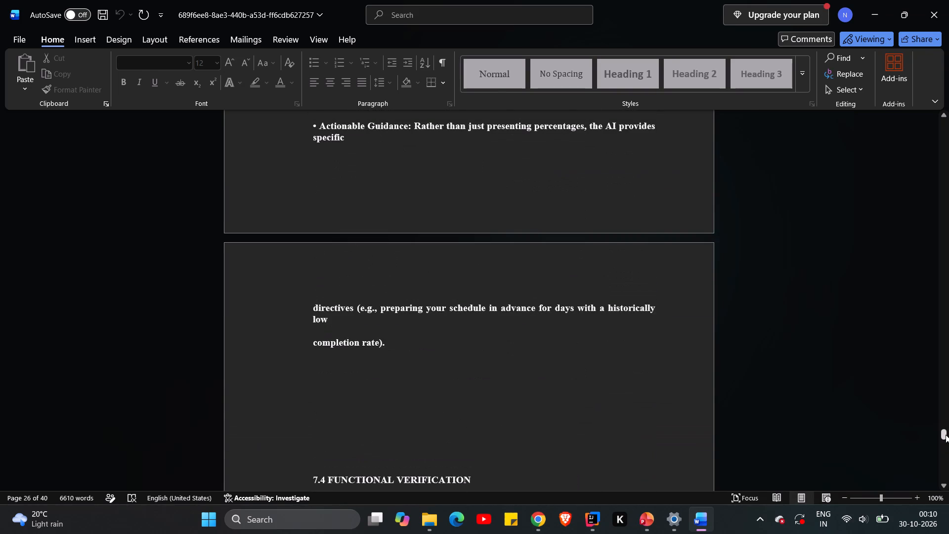
# Return to the report's title page and examine the front matter through the Acknowledgement to the table of contents.
pyautogui.moveTo(946, 435); pyautogui.dragTo(946, 56)
pyautogui.scroll(-3, 725, 209)
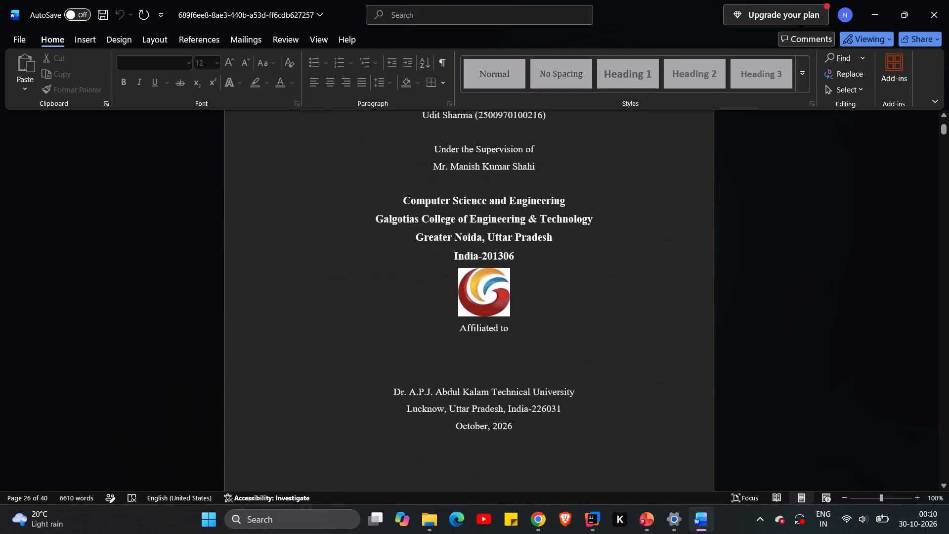
pyautogui.scroll(-13, 698, 236)
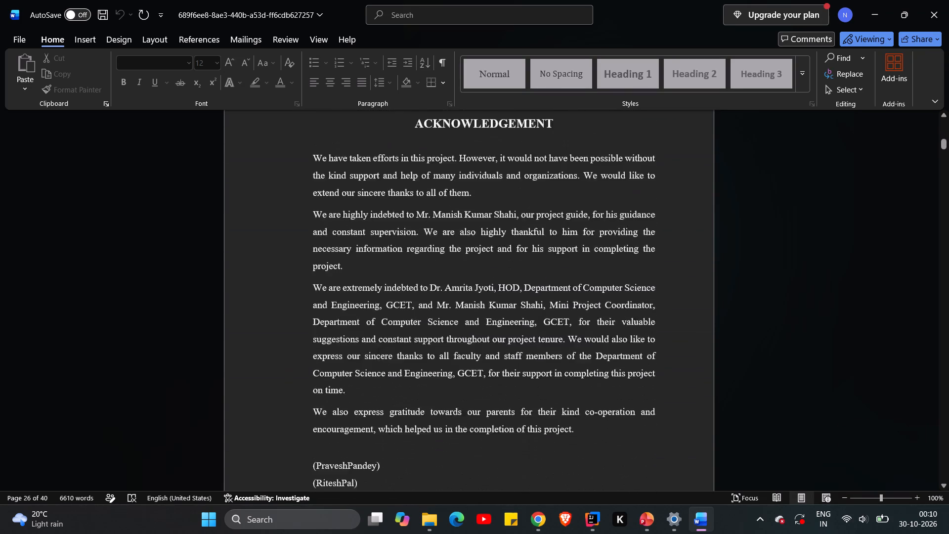
pyautogui.scroll(-14, 696, 240)
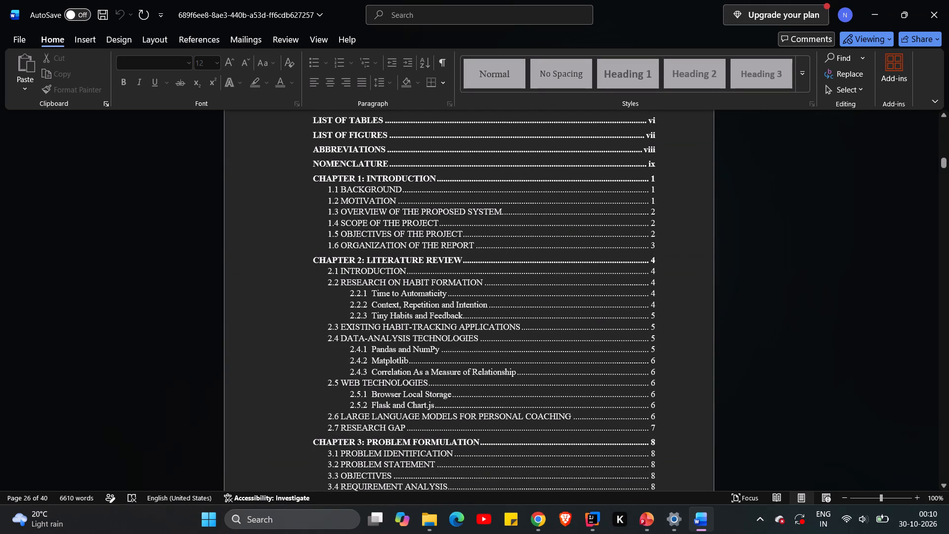
pyautogui.scroll(-1, 695, 240)
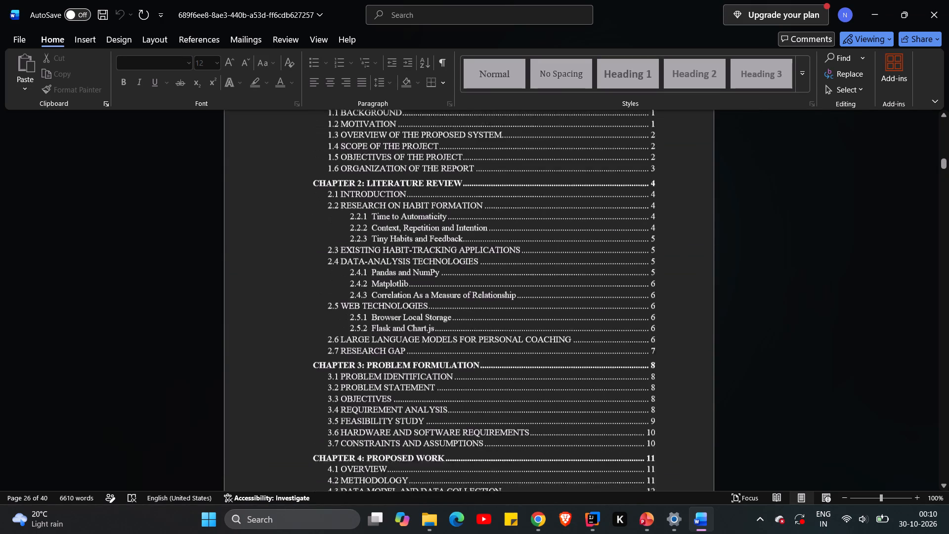
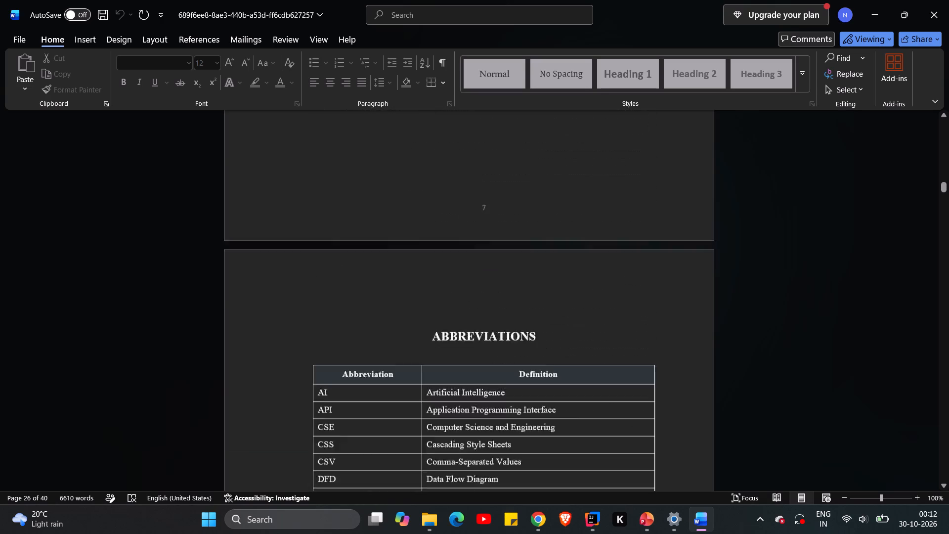
# Examine the report from the Abbreviations page through Chapter 2: Literature Review, reading section 2.7 Research Gap.
pyautogui.scroll(-20, 630, 356)
pyautogui.scroll(-9, 630, 356)
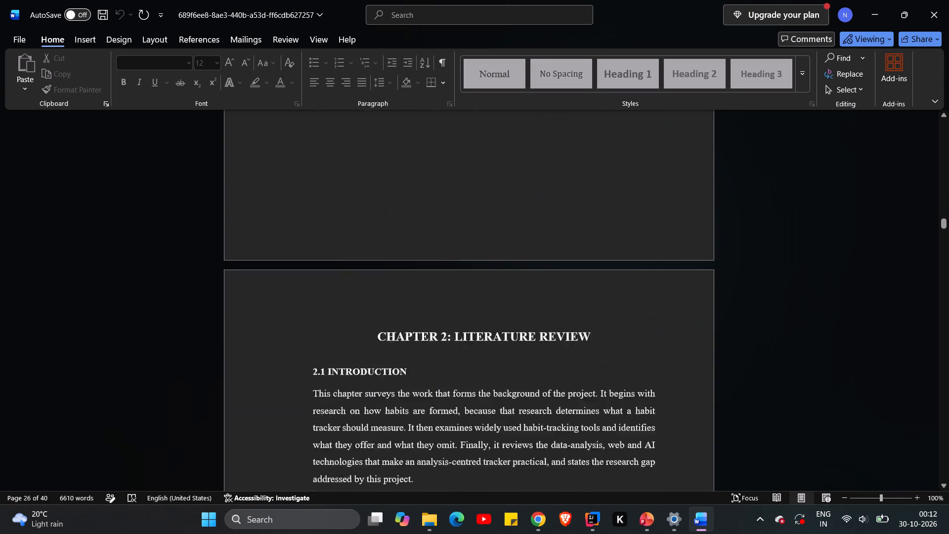
pyautogui.scroll(-16, 727, 352)
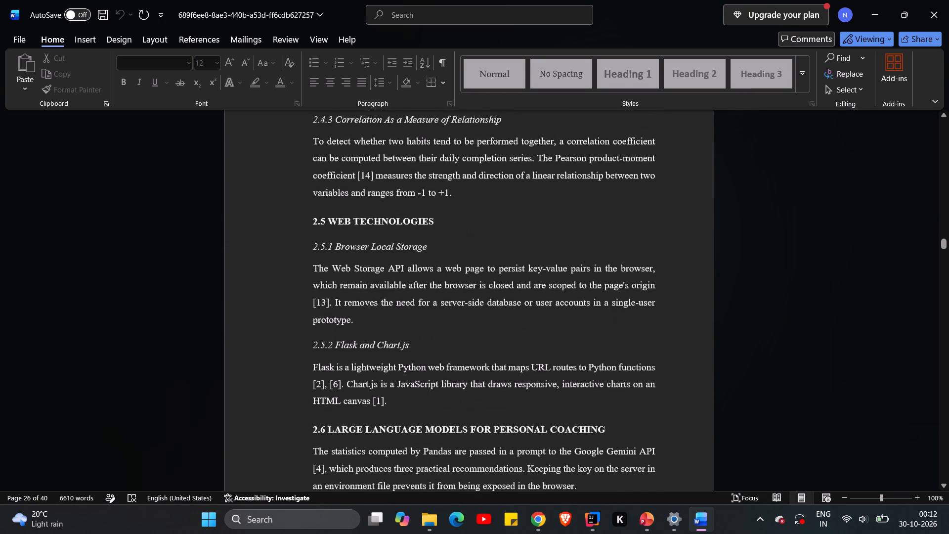
pyautogui.scroll(-6, 725, 352)
pyautogui.rightClick(723, 353)
pyautogui.scroll(1, 723, 353)
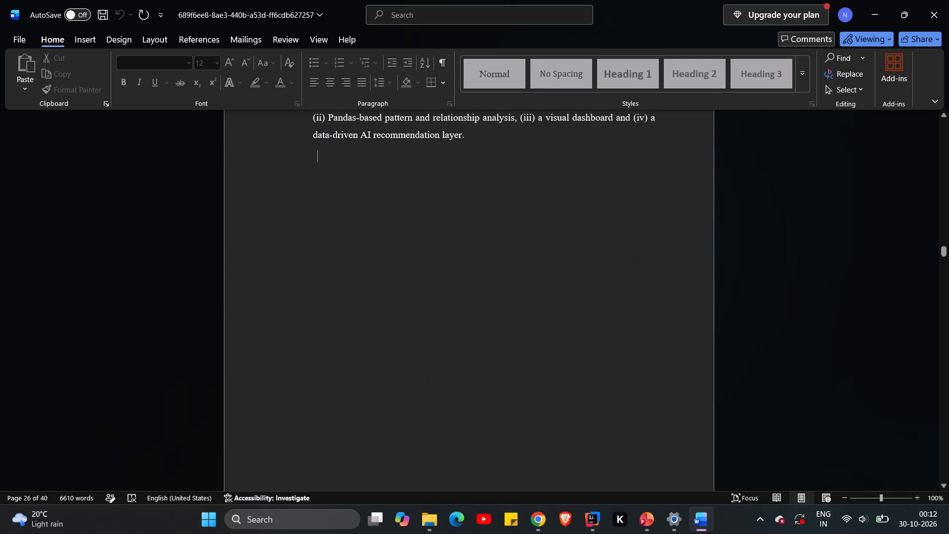
pyautogui.scroll(1, 723, 353)
pyautogui.click(630, 369)
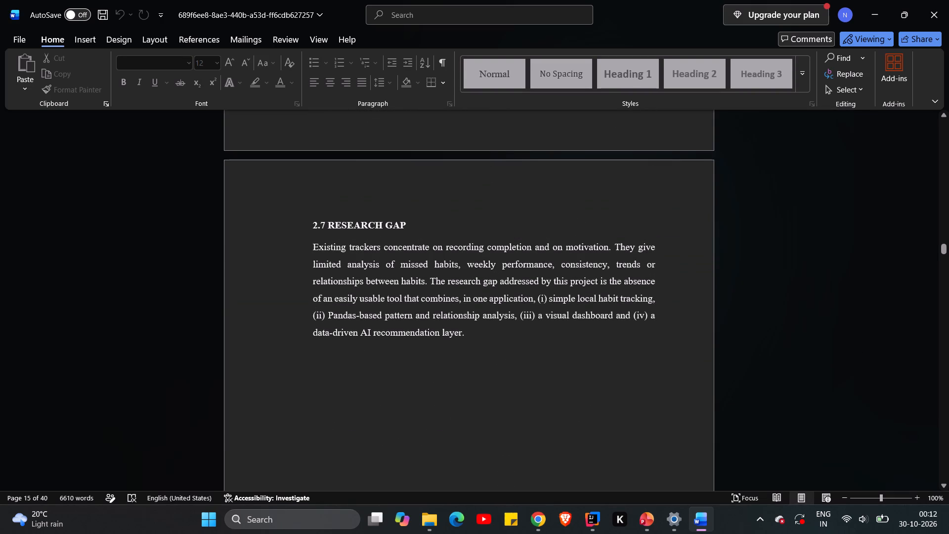
pyautogui.moveTo(314, 262); pyautogui.dragTo(402, 266)
pyautogui.moveTo(402, 266); pyautogui.dragTo(446, 266)
pyautogui.click(499, 341)
# Examine the report from Chapter 3: Problem Formulation through section 7.6 Comparison with Existing Tools.
pyautogui.scroll(-5, 579, 326)
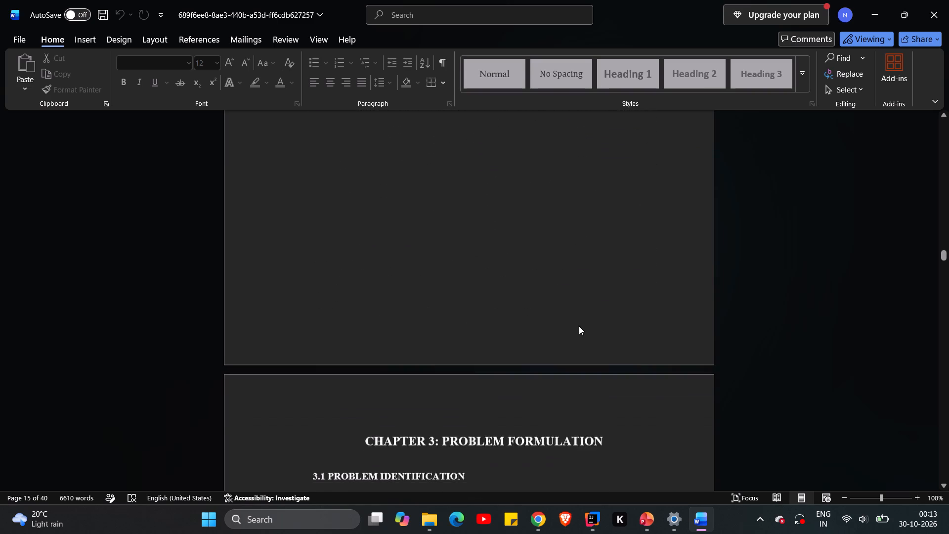
pyautogui.scroll(-9, 579, 326)
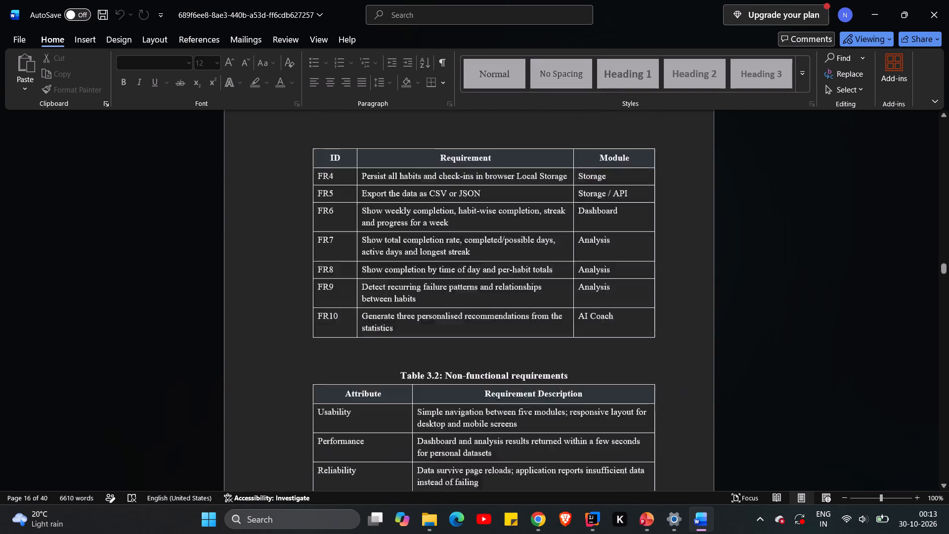
pyautogui.scroll(-16, 579, 326)
pyautogui.scroll(-8, 579, 323)
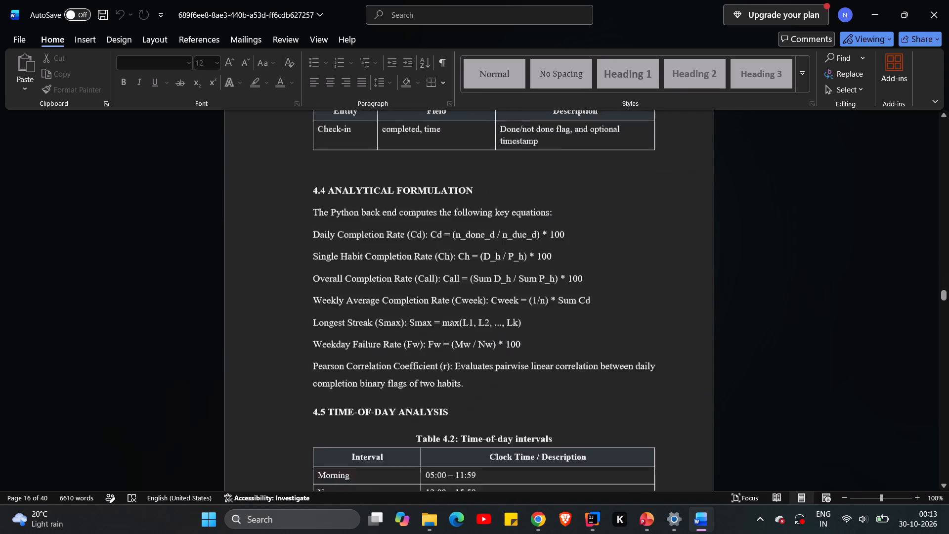
pyautogui.scroll(-19, 579, 321)
pyautogui.scroll(-9, 581, 315)
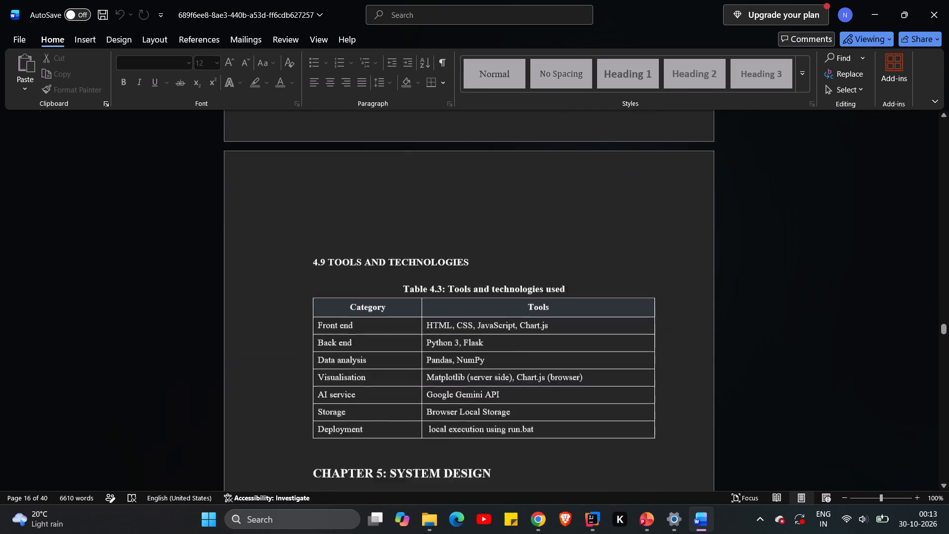
pyautogui.scroll(-19, 581, 315)
pyautogui.scroll(-13, 581, 314)
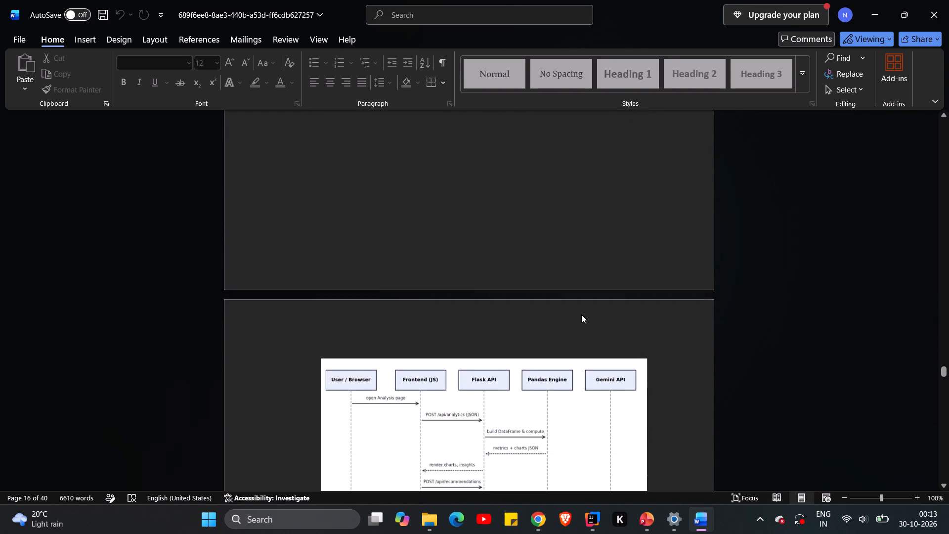
pyautogui.scroll(-20, 581, 314)
pyautogui.scroll(-17, 581, 314)
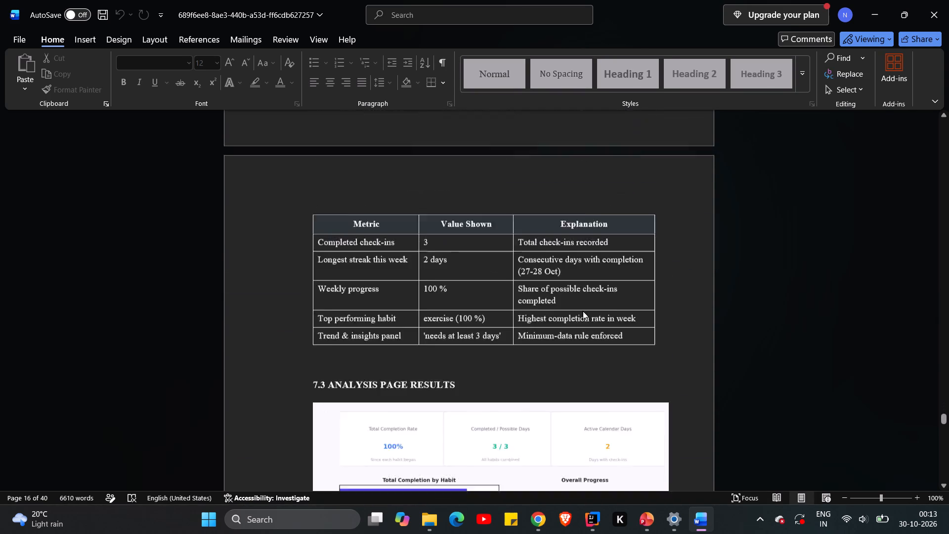
pyautogui.scroll(-9, 583, 311)
pyautogui.scroll(-4, 692, 346)
pyautogui.scroll(-7, 832, 374)
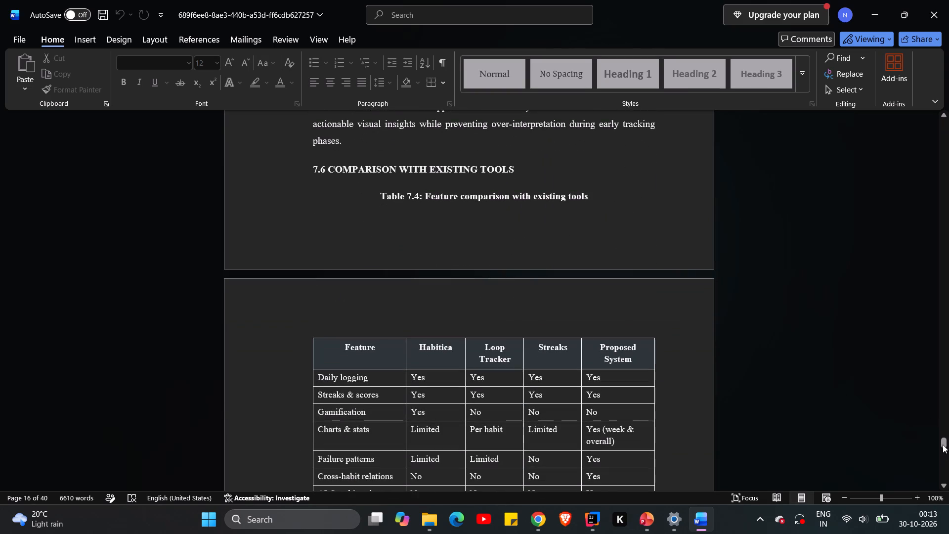
# Examine Appendices A to C at the end of the report, returning to Appendix A: API Reference.
pyautogui.moveTo(943, 444); pyautogui.dragTo(945, 514)
pyautogui.scroll(3, 788, 410)
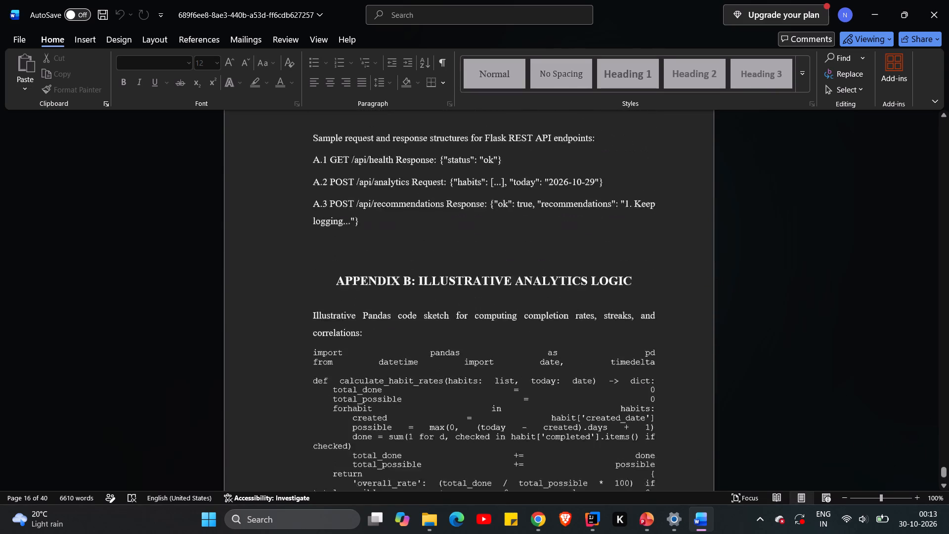
pyautogui.scroll(1, 788, 410)
pyautogui.scroll(-4, 786, 402)
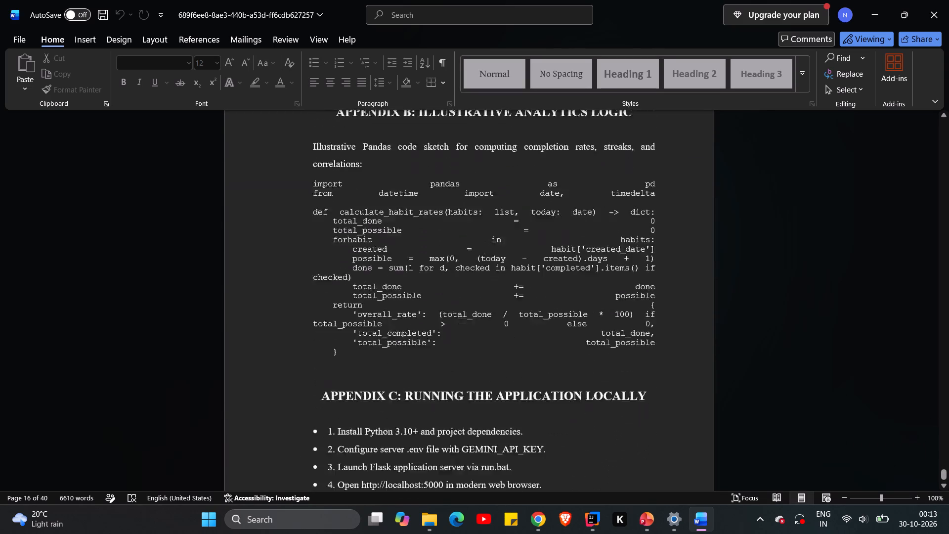
pyautogui.scroll(-1, 786, 402)
pyautogui.scroll(4, 786, 402)
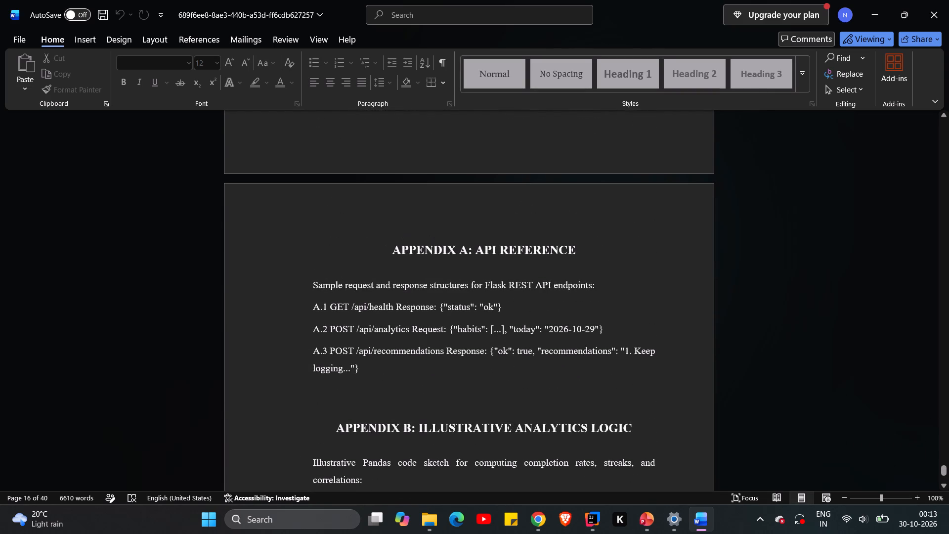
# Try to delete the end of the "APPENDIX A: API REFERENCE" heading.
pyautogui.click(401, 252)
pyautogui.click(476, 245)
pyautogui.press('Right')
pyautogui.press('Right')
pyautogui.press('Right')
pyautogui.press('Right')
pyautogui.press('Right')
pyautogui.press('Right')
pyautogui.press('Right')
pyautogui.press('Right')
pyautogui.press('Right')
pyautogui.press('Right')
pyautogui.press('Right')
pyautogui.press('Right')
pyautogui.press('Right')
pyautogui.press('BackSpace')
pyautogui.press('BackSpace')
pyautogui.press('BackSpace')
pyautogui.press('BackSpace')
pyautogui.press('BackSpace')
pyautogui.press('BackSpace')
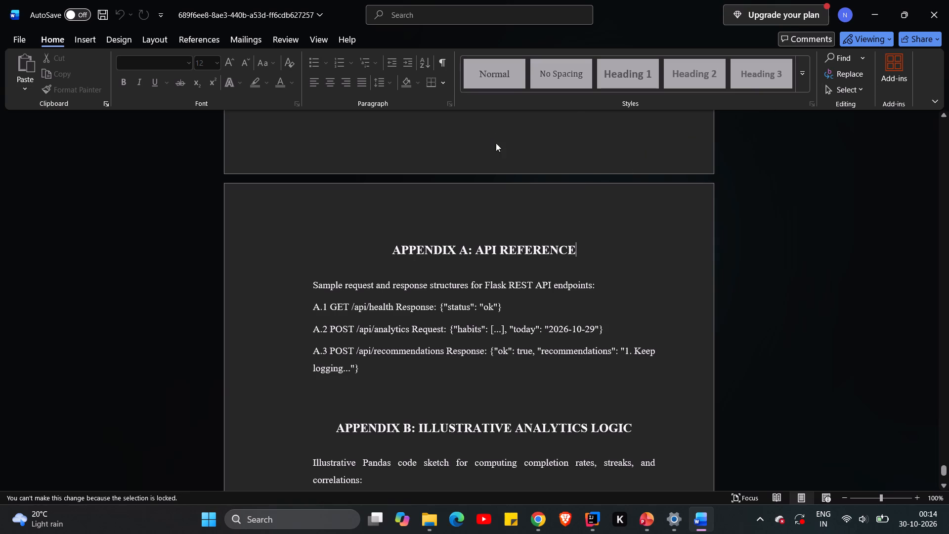
# Switch the report from Viewing to Editing mode.
pyautogui.click(860, 38)
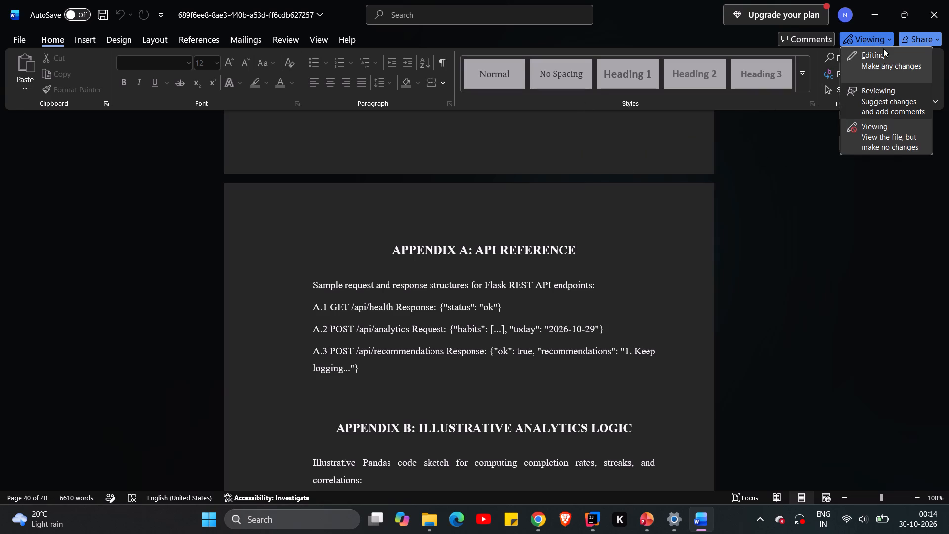
pyautogui.click(881, 63)
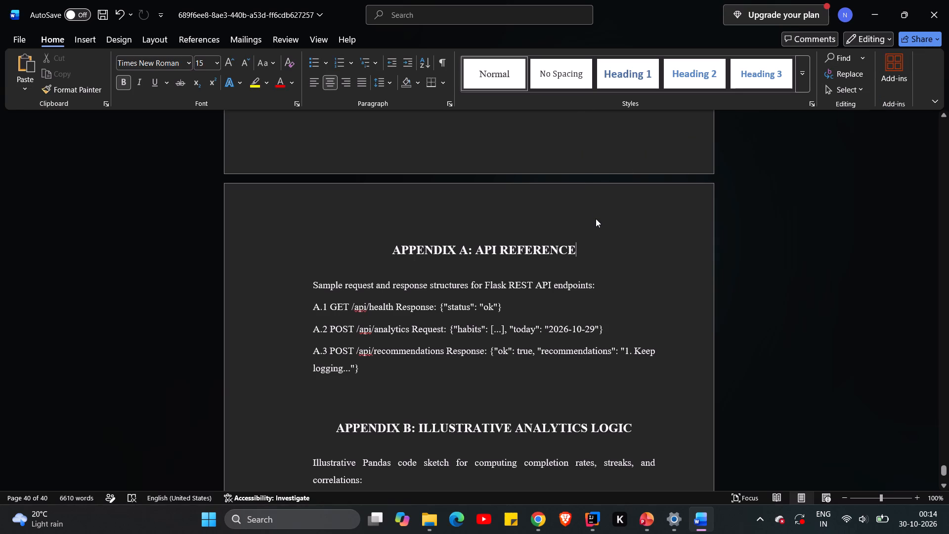
# Replace "API REFERENCE" in the Appendix A heading with "PROJECT CONTRIBUTION".
pyautogui.press('BackSpace')
pyautogui.press('BackSpace')
pyautogui.press('BackSpace')
pyautogui.press('BackSpace')
pyautogui.press('BackSpace')
pyautogui.press('BackSpace')
pyautogui.press('BackSpace')
pyautogui.press('BackSpace')
pyautogui.press('BackSpace')
pyautogui.press('BackSpace')
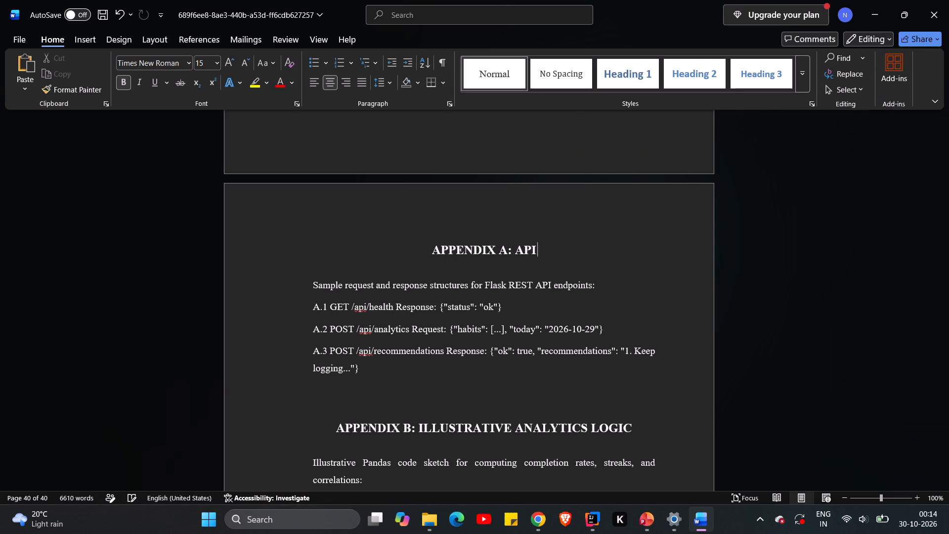
pyautogui.press('BackSpace')
pyautogui.press('BackSpace')
pyautogui.press('BackSpace')
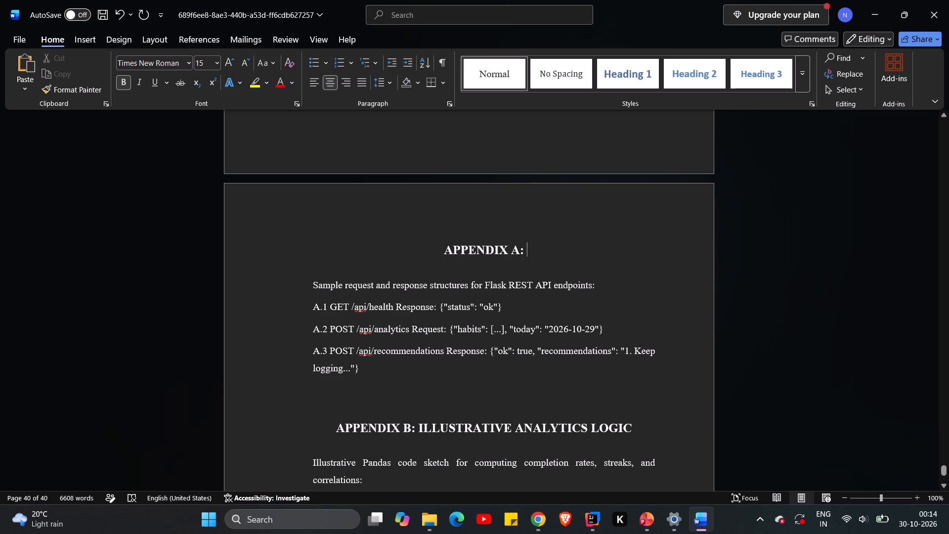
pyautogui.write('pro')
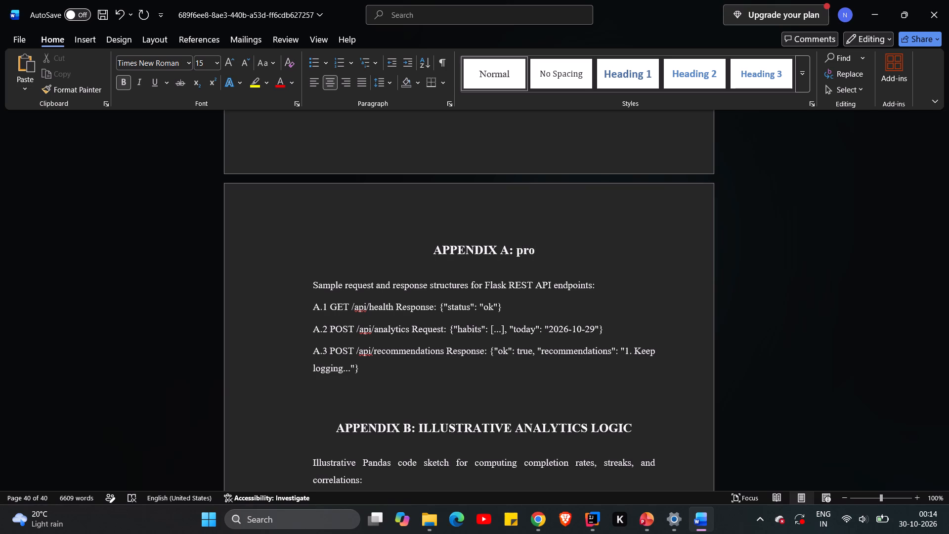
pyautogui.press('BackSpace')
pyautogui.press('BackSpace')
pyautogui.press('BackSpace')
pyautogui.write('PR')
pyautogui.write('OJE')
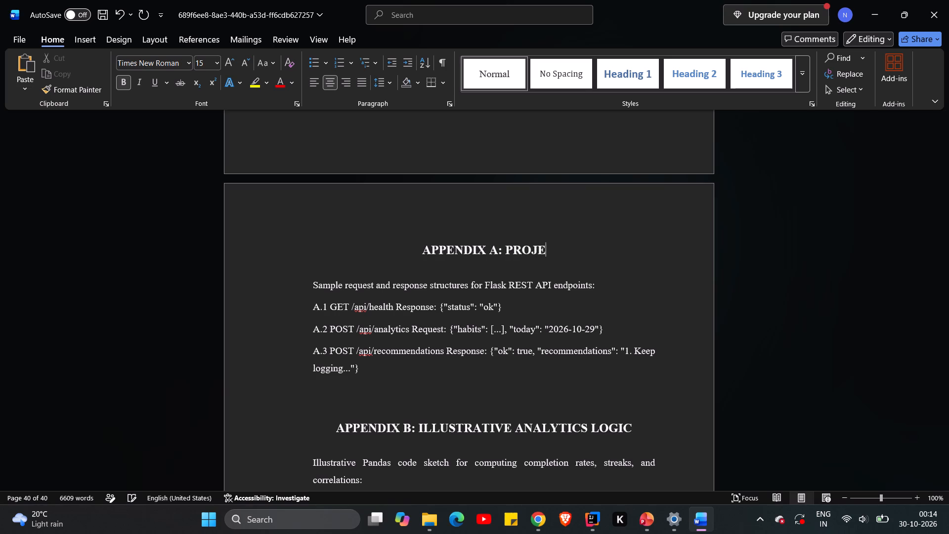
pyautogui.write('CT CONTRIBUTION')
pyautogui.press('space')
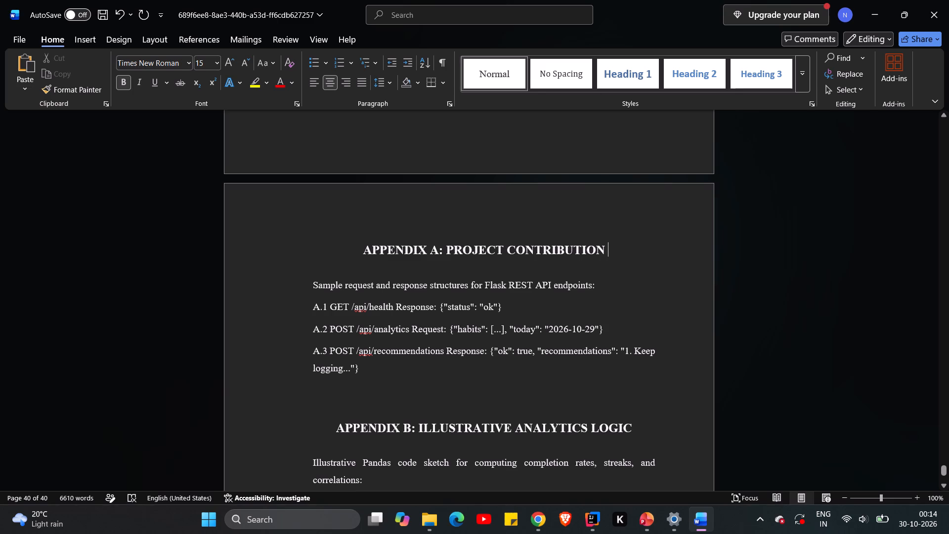
# Replace the sample request and response line under the Appendix A heading with "The contribution of each team member".
pyautogui.scroll(-1, 594, 264)
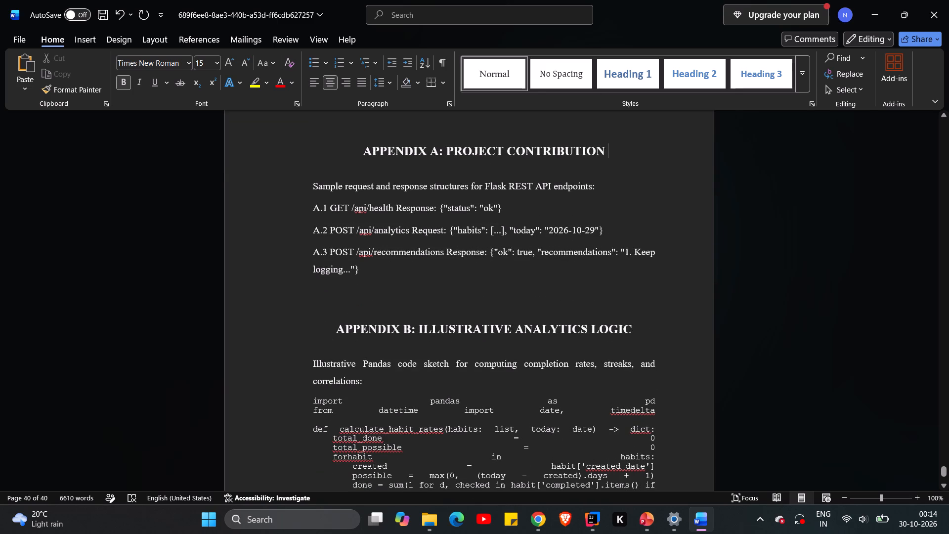
pyautogui.click(608, 188)
pyautogui.moveTo(308, 182); pyautogui.dragTo(587, 197)
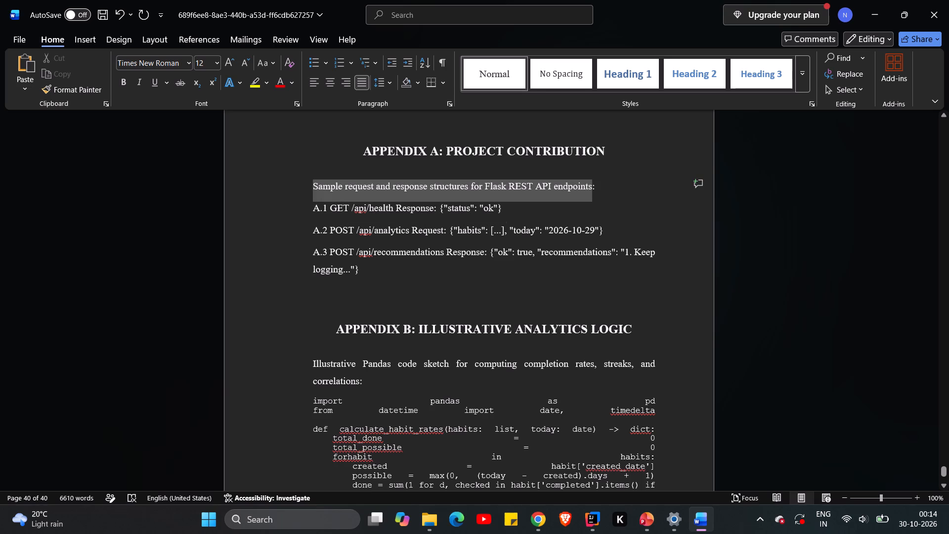
pyautogui.moveTo(587, 197); pyautogui.dragTo(603, 192)
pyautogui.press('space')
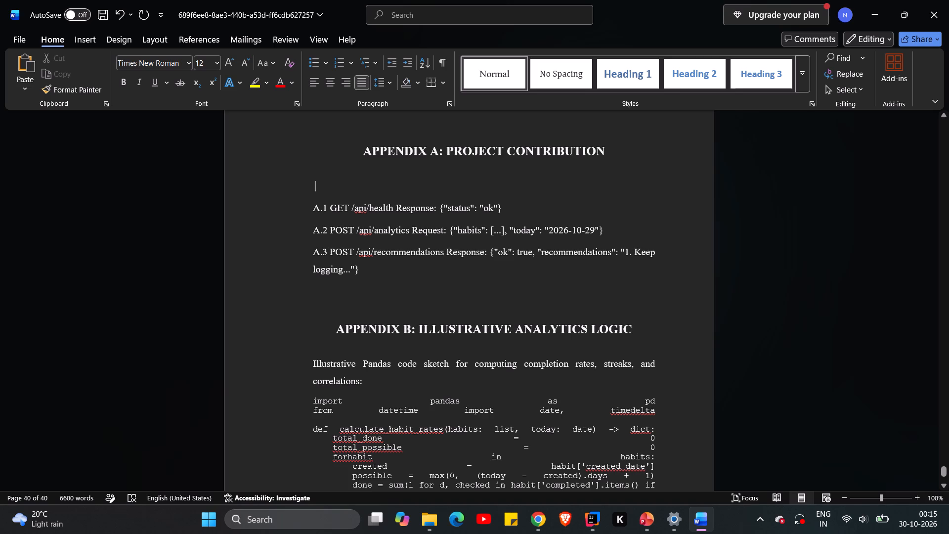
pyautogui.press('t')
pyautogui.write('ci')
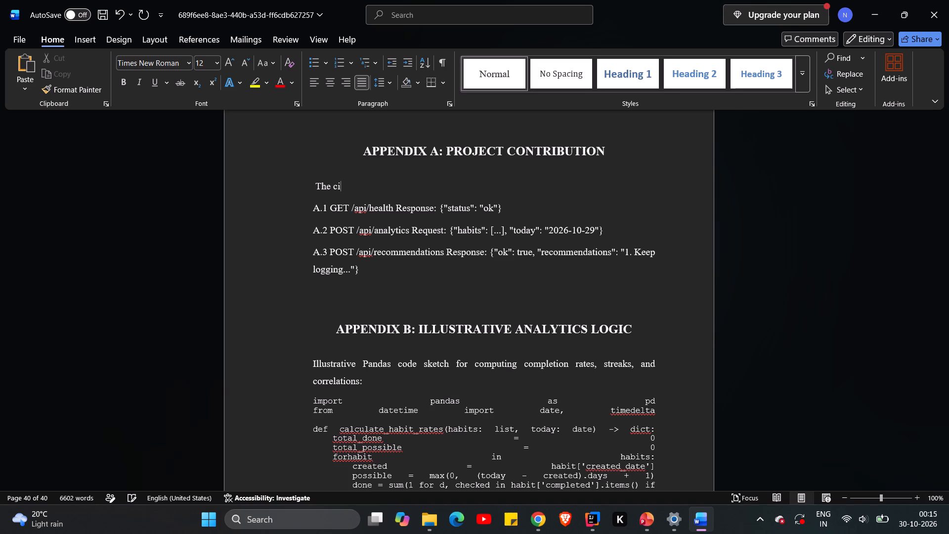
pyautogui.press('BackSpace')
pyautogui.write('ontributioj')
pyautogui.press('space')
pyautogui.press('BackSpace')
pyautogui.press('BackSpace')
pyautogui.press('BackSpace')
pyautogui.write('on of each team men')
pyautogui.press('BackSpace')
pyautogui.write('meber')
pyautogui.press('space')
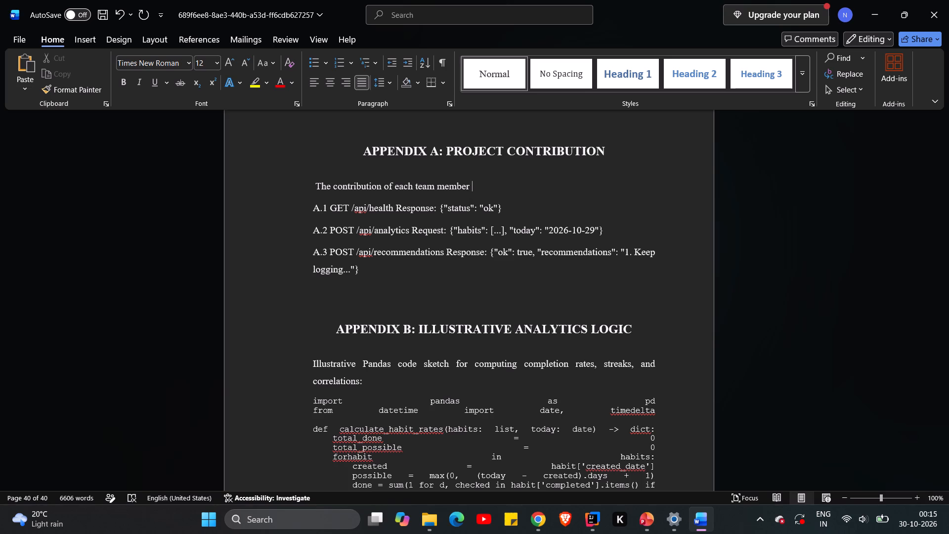
# Continue the Appendix A sentence with "to the project is summarized in".
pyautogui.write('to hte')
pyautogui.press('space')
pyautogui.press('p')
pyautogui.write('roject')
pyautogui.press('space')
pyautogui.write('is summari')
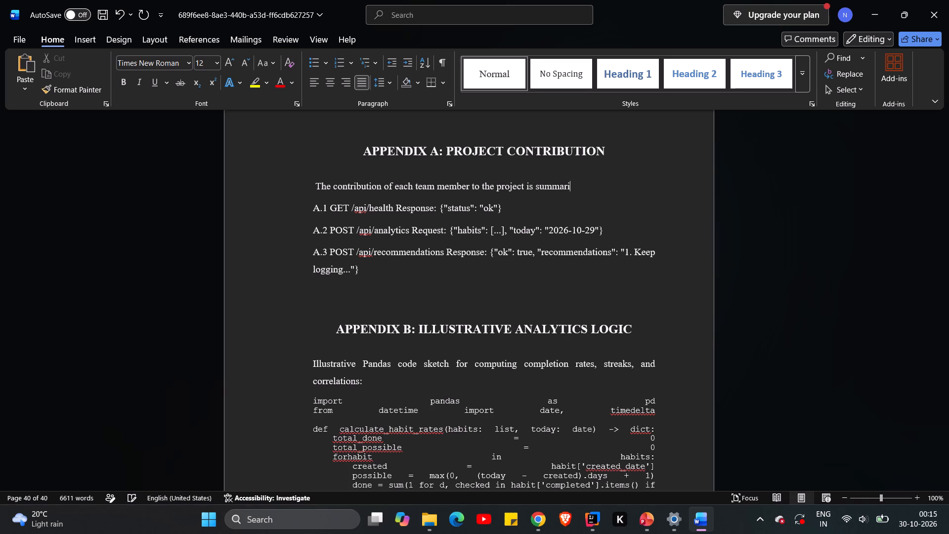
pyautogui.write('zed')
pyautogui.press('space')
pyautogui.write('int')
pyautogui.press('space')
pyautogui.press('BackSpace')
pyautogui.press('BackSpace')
# Finish the Appendix A sentence with "the Table A.1", capitalizing "Table".
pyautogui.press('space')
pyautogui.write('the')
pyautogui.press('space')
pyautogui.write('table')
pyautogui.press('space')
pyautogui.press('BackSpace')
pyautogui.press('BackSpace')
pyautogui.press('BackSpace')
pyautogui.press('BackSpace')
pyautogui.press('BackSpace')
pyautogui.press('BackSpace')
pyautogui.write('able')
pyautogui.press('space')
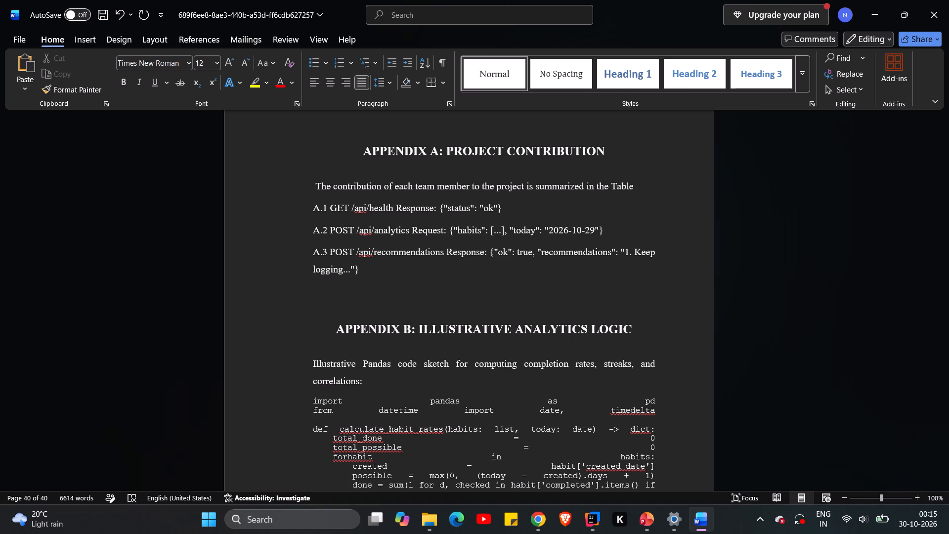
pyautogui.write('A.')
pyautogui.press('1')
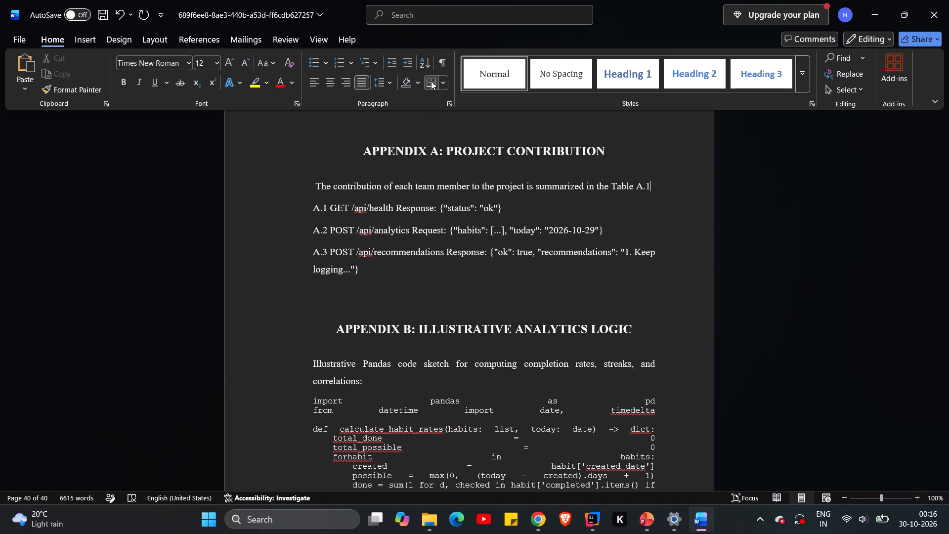
# Draw a table frame about 16.3 cm wide and 8.5 cm high just below the Appendix A sentence.
pyautogui.click(444, 79)
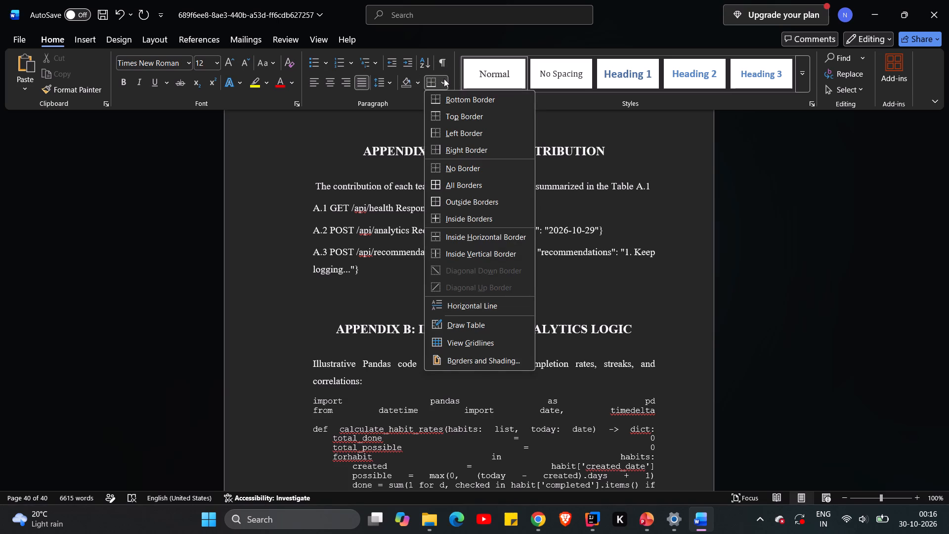
pyautogui.click(469, 323)
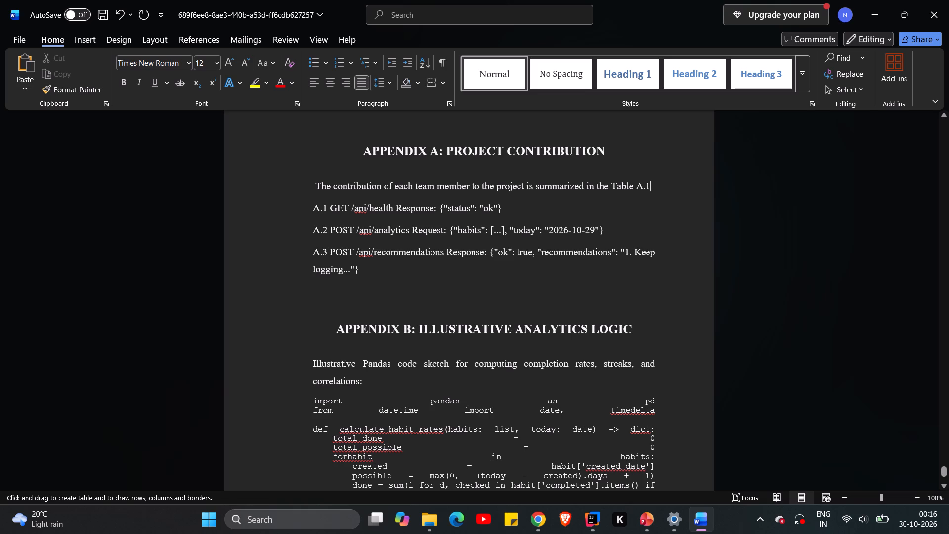
pyautogui.moveTo(304, 197); pyautogui.dragTo(473, 296)
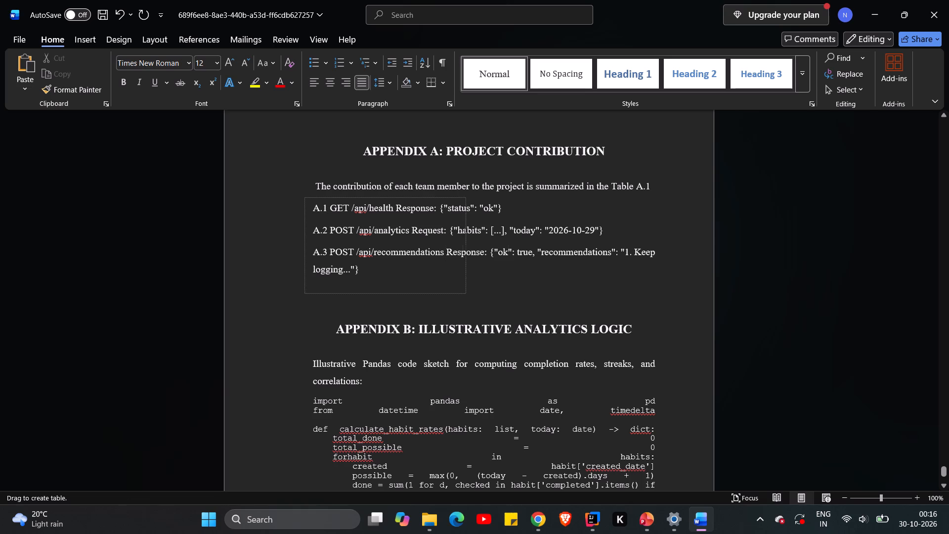
pyautogui.moveTo(473, 296); pyautogui.dragTo(684, 395)
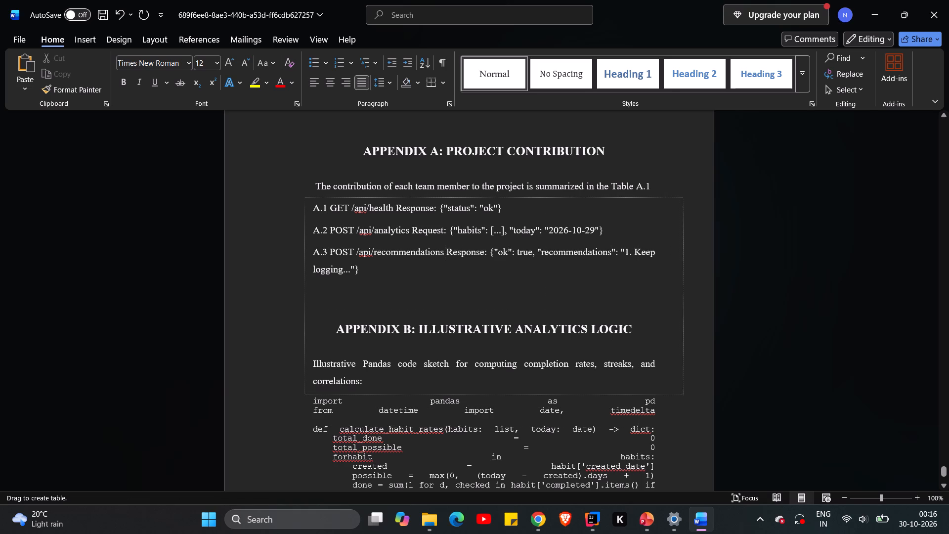
pyautogui.moveTo(684, 395); pyautogui.dragTo(686, 396)
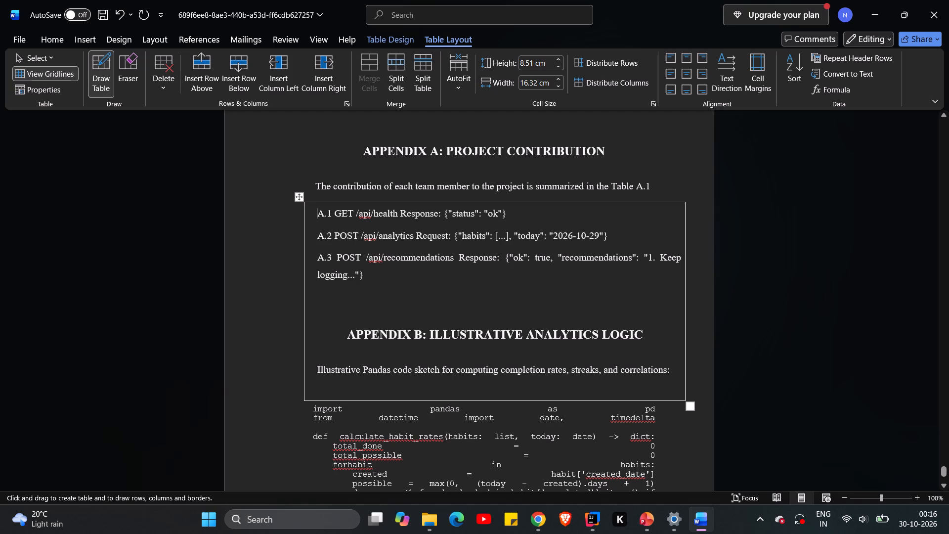
# Divide the drawn table into three columns, the first about 4.5 cm and the second about 5 cm wide.
pyautogui.moveTo(393, 204); pyautogui.dragTo(385, 335)
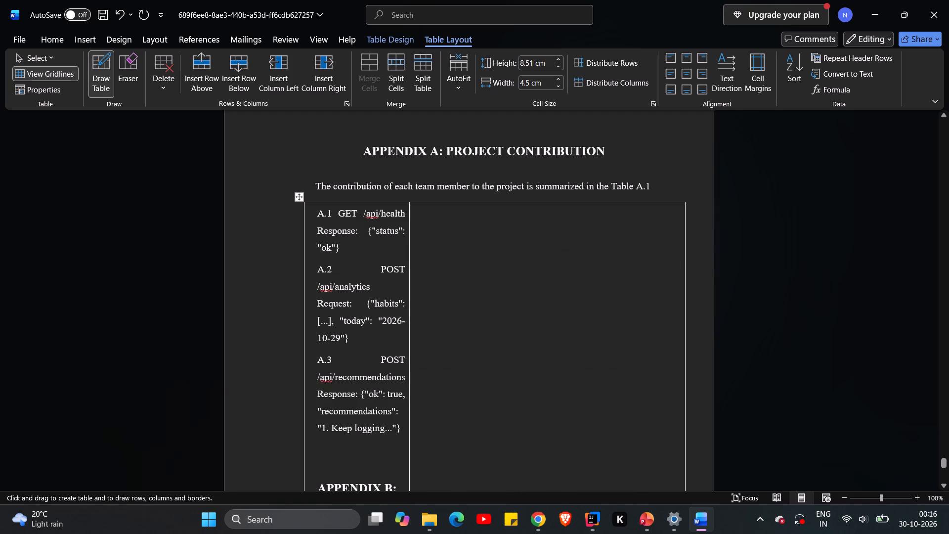
pyautogui.moveTo(298, 200); pyautogui.dragTo(332, 254)
pyautogui.moveTo(527, 204); pyautogui.dragTo(532, 313)
pyautogui.click(678, 160)
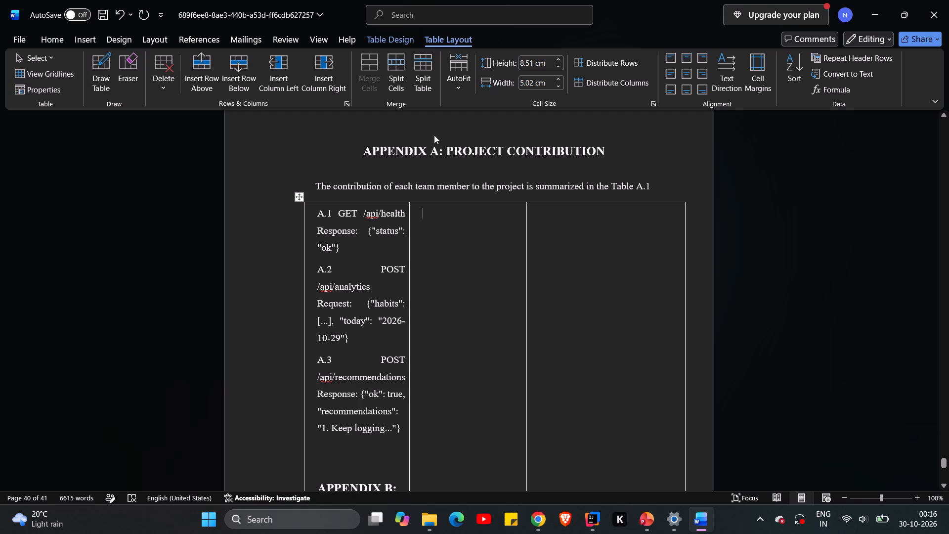
# Move the table directly beneath the Appendix A heading, with its left edge inside the page's left margin.
pyautogui.moveTo(301, 195); pyautogui.dragTo(342, 230)
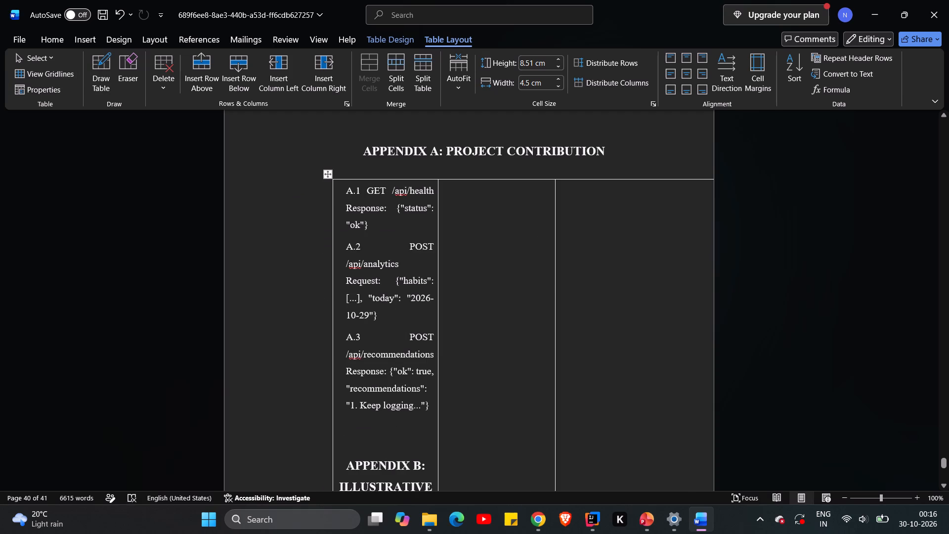
pyautogui.moveTo(328, 174); pyautogui.dragTo(261, 166)
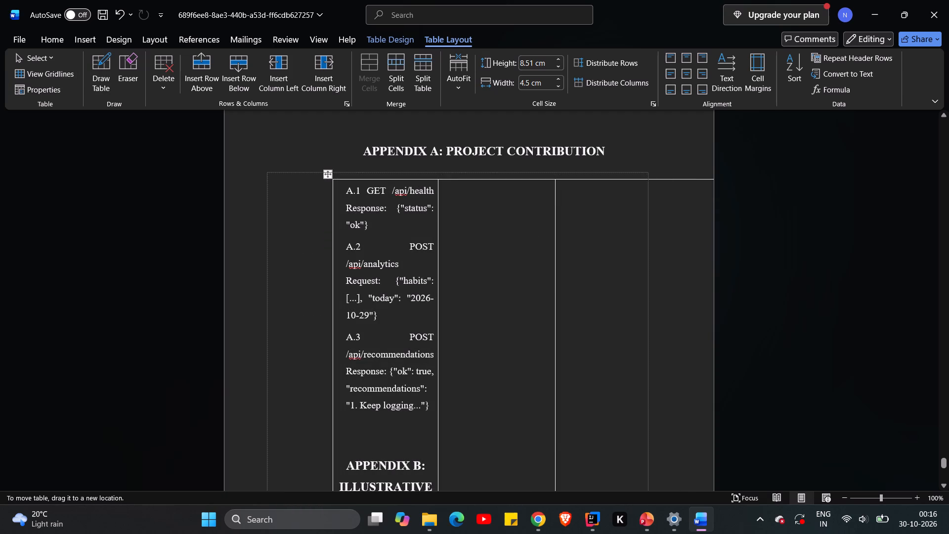
pyautogui.moveTo(261, 166); pyautogui.dragTo(246, 160)
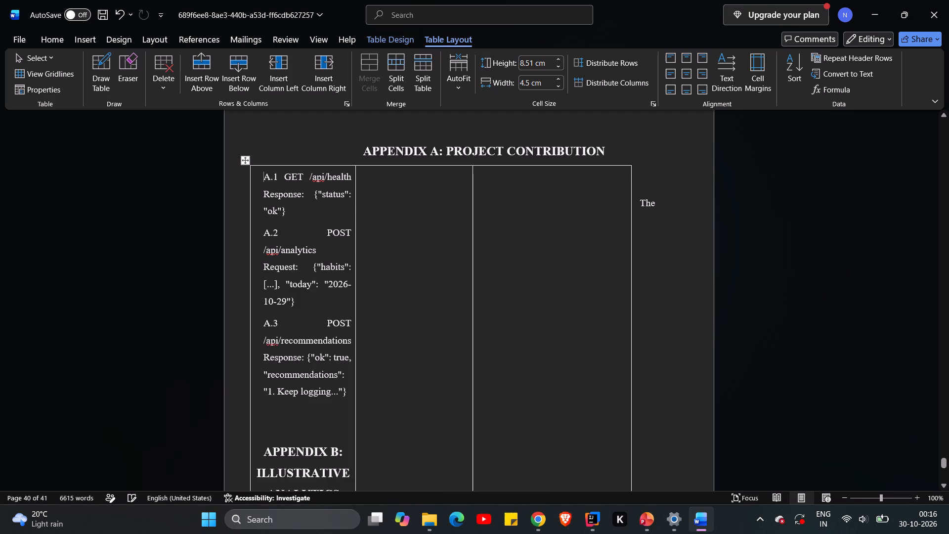
# Resize the whole table to a row height of about 6.06 cm and a first column about 5.18 cm wide.
pyautogui.scroll(-3, 788, 158)
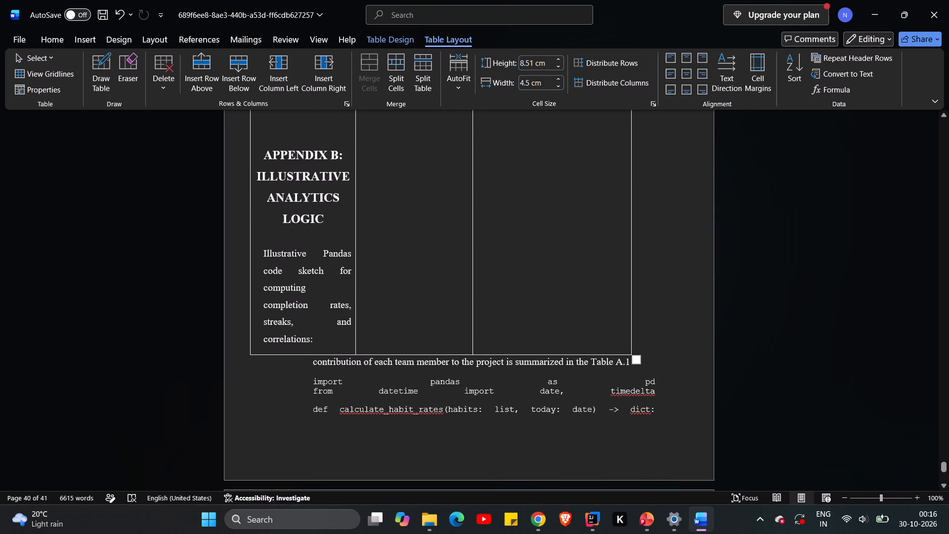
pyautogui.moveTo(638, 359); pyautogui.dragTo(639, 334)
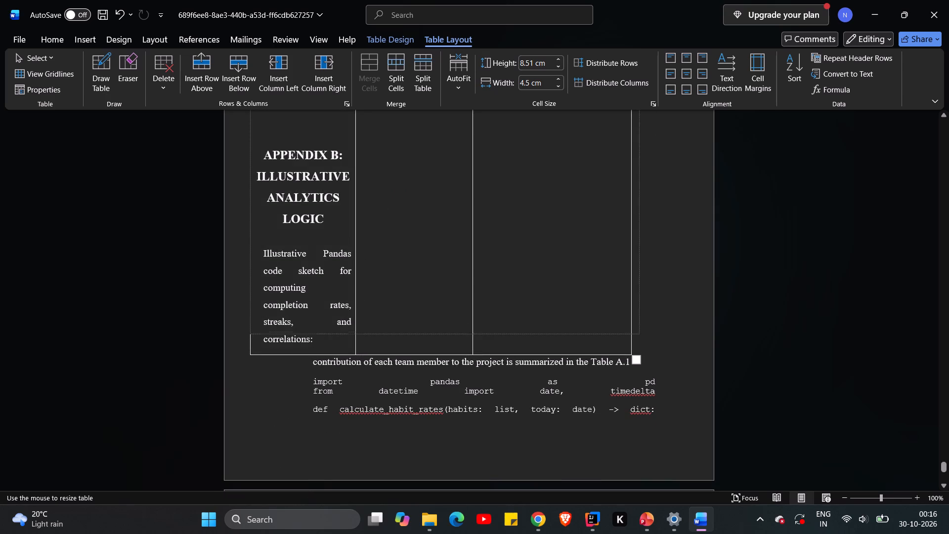
pyautogui.moveTo(639, 334); pyautogui.dragTo(689, 215)
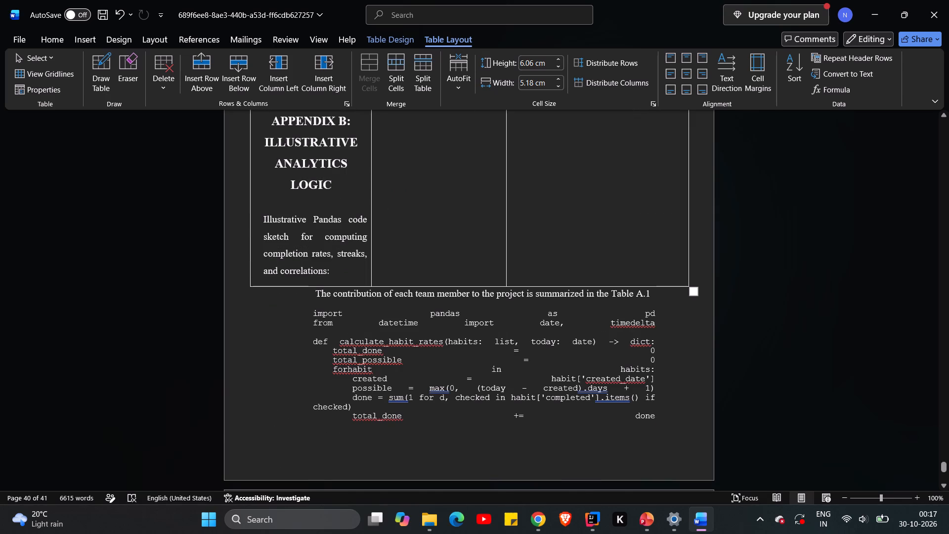
pyautogui.scroll(-1, 765, 175)
pyautogui.scroll(3, 765, 175)
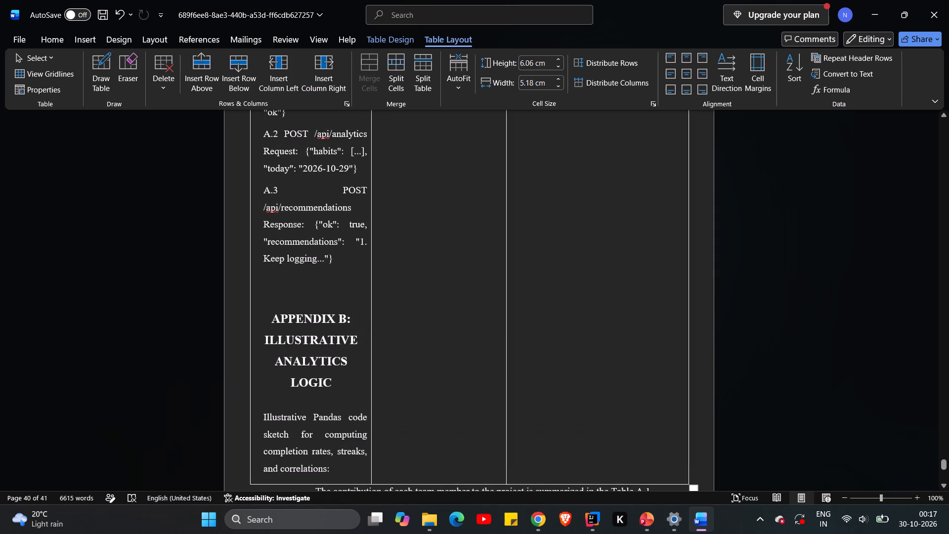
# Resize the whole Appendix A table to a row height of about 0.06 cm and a first column about 5.48 cm wide.
pyautogui.moveTo(695, 485); pyautogui.dragTo(694, 484)
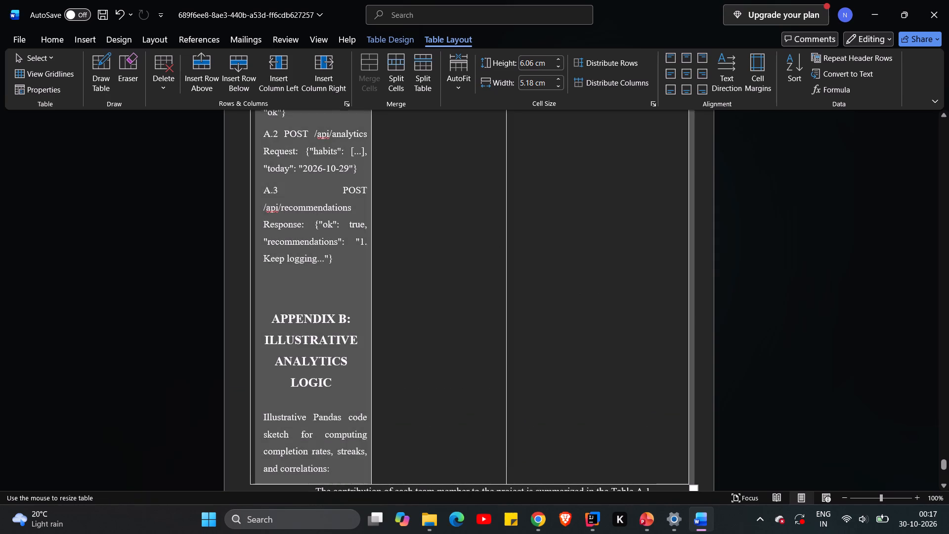
pyautogui.moveTo(694, 484); pyautogui.dragTo(703, 260)
pyautogui.scroll(2, 753, 226)
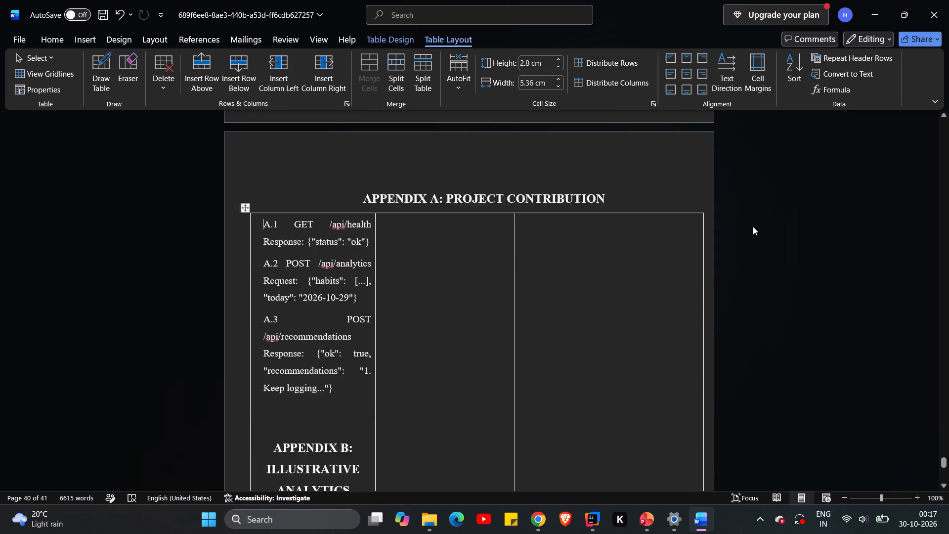
pyautogui.scroll(-3, 753, 226)
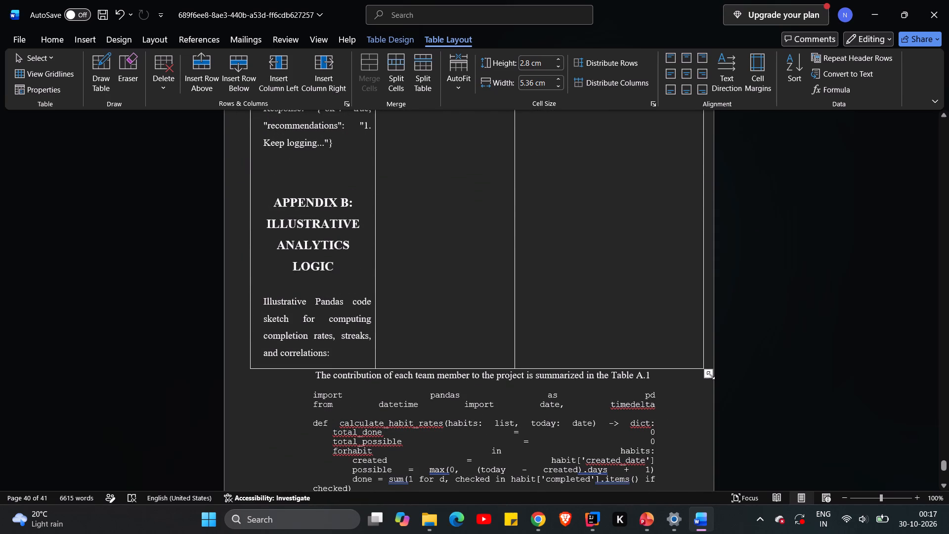
pyautogui.moveTo(711, 375); pyautogui.dragTo(710, 196)
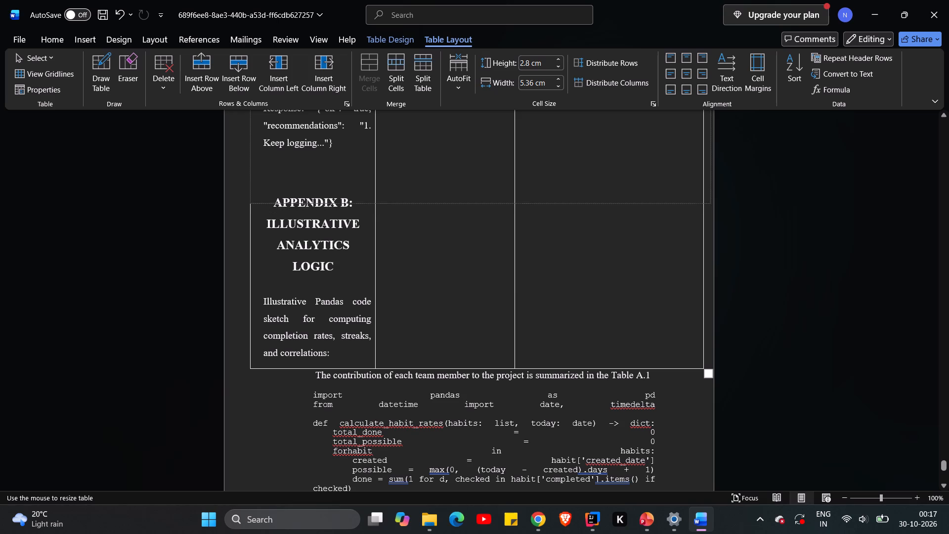
pyautogui.moveTo(710, 196); pyautogui.dragTo(713, 151)
pyautogui.scroll(2, 754, 203)
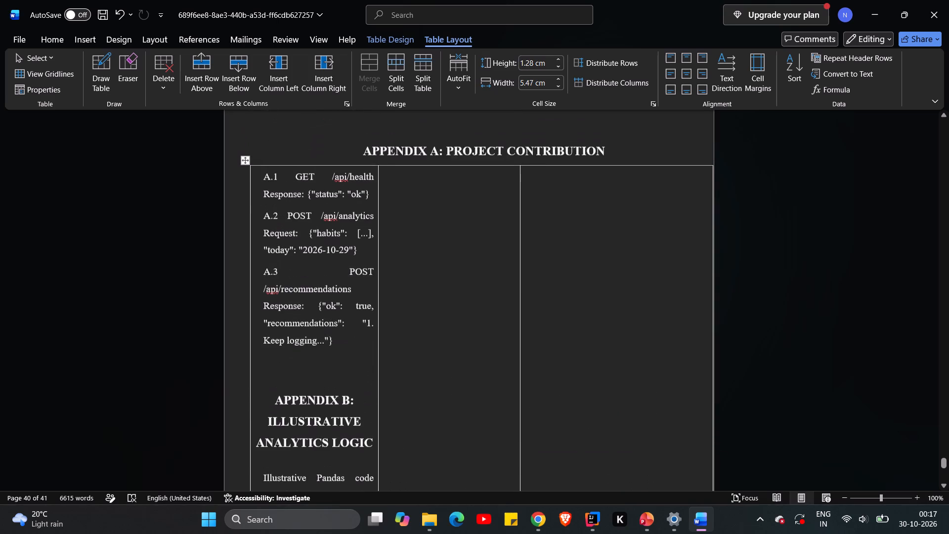
pyautogui.scroll(-1, 754, 203)
pyautogui.moveTo(719, 447); pyautogui.dragTo(713, 136)
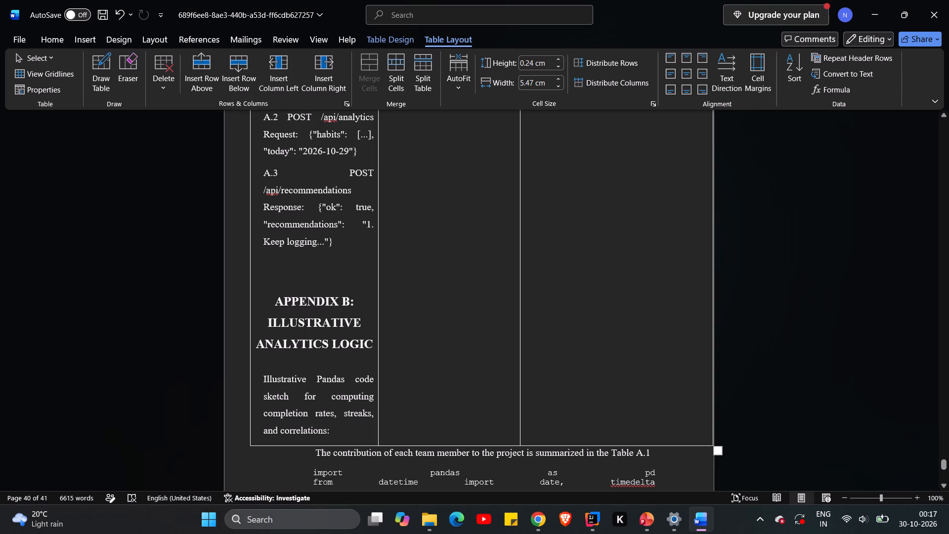
pyautogui.moveTo(718, 449); pyautogui.dragTo(713, 221)
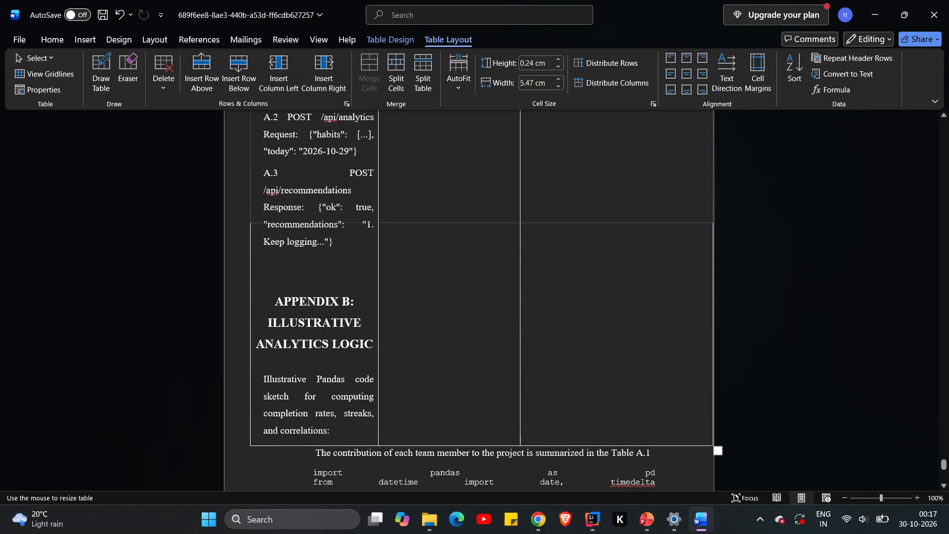
pyautogui.moveTo(713, 221); pyautogui.dragTo(719, 170)
pyautogui.scroll(1, 720, 170)
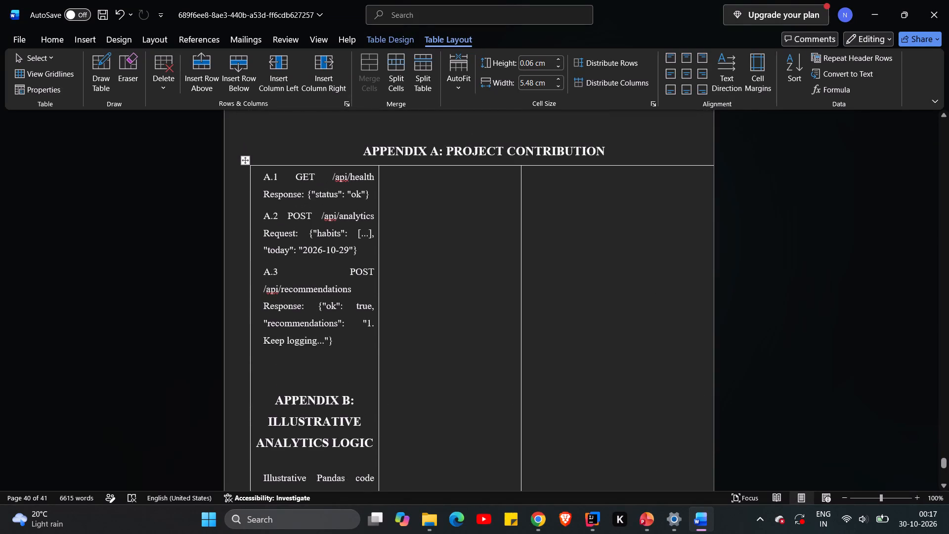
# Move the table down page 40, away from the Appendix A heading, so its top edge sits near the middle of the page.
pyautogui.moveTo(246, 159); pyautogui.dragTo(330, 257)
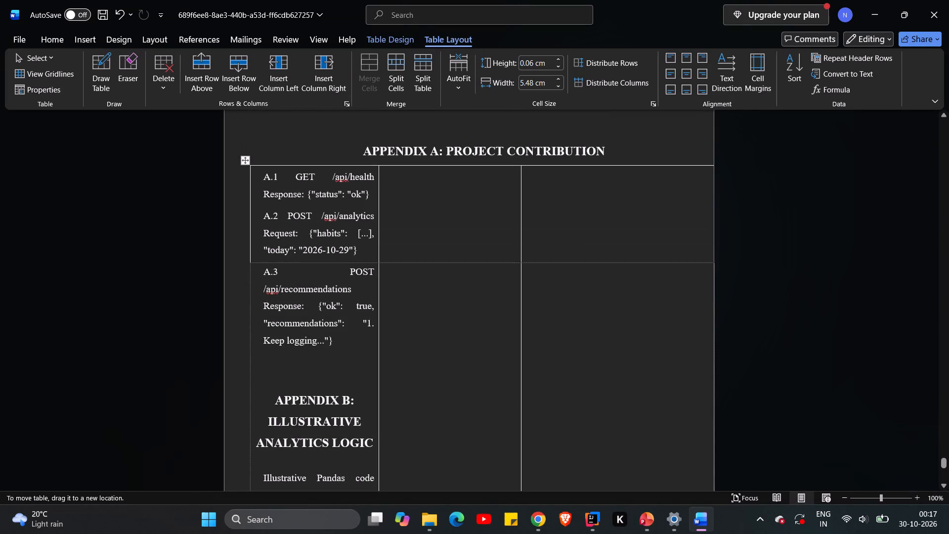
pyautogui.moveTo(330, 257); pyautogui.dragTo(331, 257)
pyautogui.scroll(-3, 372, 215)
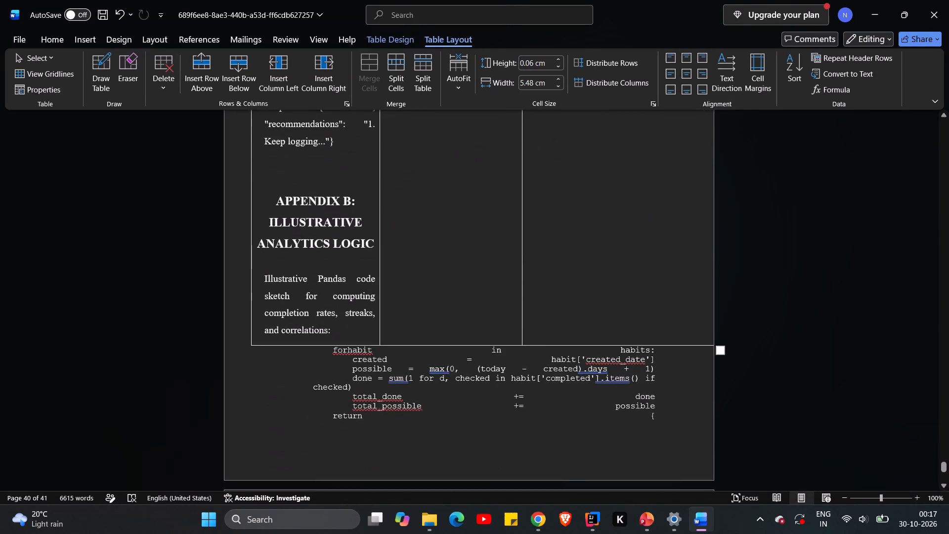
pyautogui.scroll(2, 373, 214)
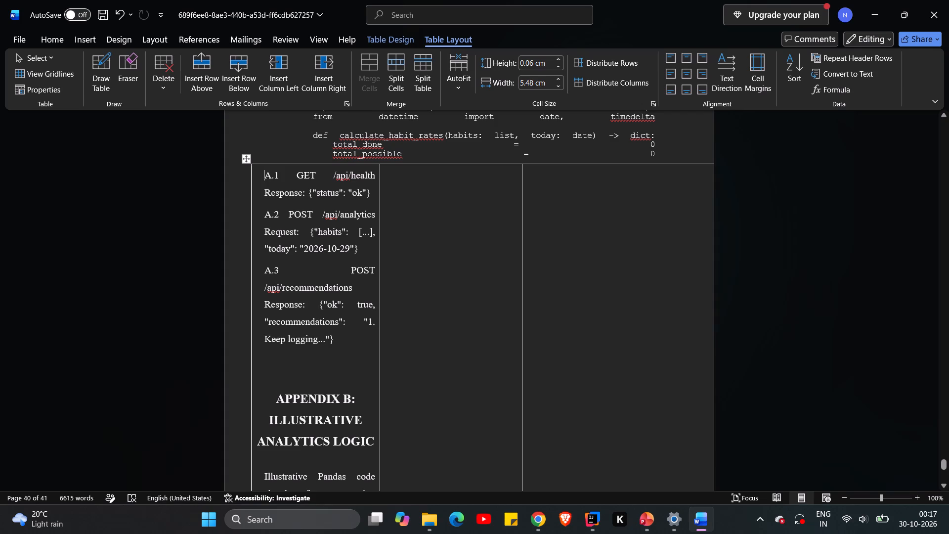
pyautogui.moveTo(248, 157); pyautogui.dragTo(377, 254)
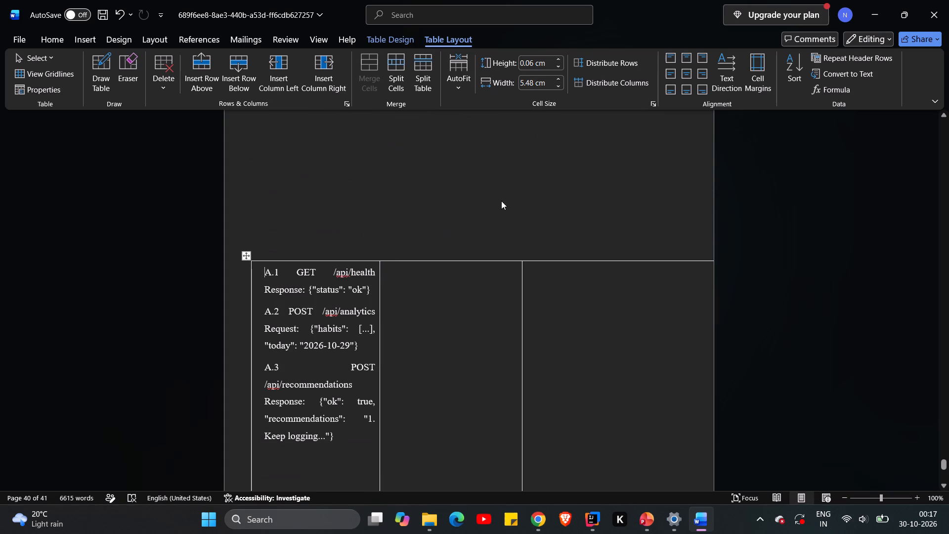
pyautogui.scroll(-2, 501, 201)
pyautogui.scroll(1, 355, 169)
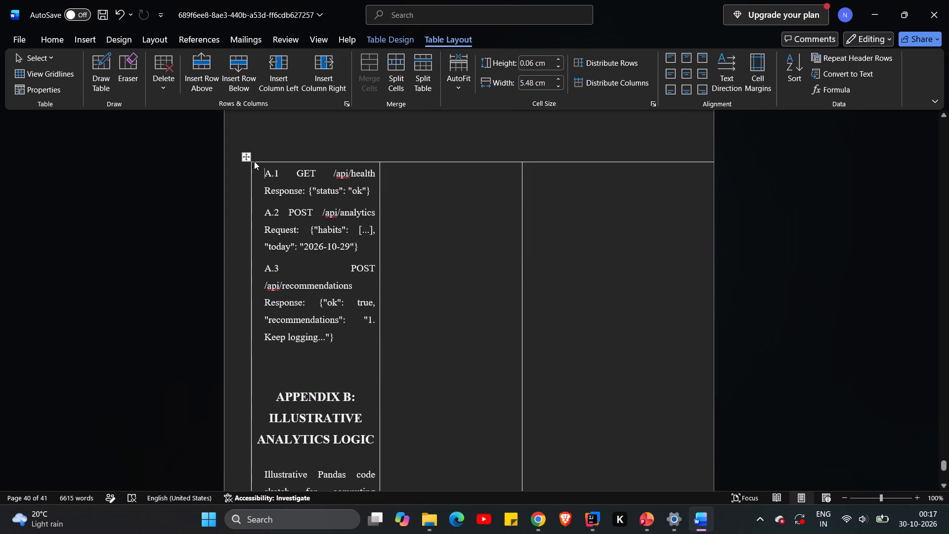
pyautogui.moveTo(247, 156); pyautogui.dragTo(368, 262)
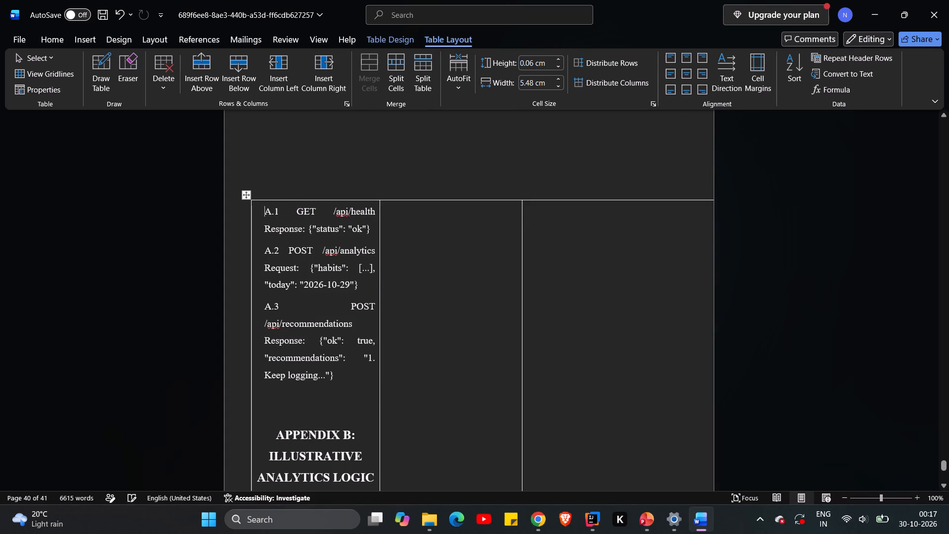
pyautogui.scroll(-1, 473, 188)
pyautogui.scroll(1, 353, 162)
pyautogui.moveTo(248, 195); pyautogui.dragTo(361, 296)
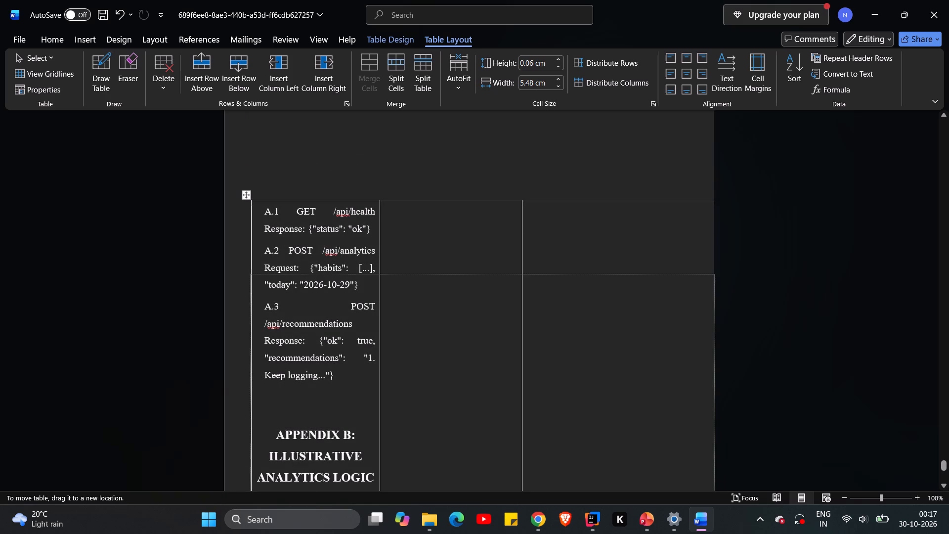
pyautogui.moveTo(361, 296); pyautogui.dragTo(363, 292)
pyautogui.scroll(-1, 431, 222)
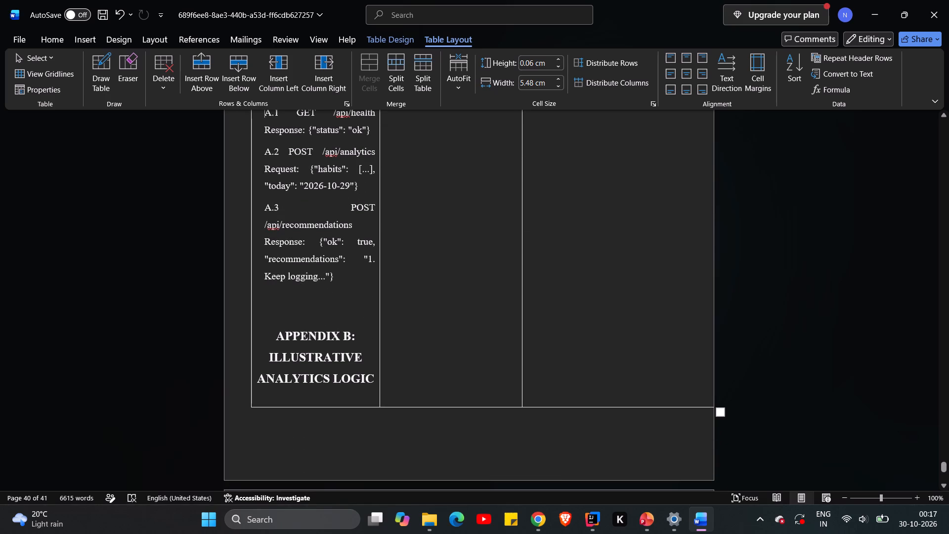
pyautogui.click(717, 415)
pyautogui.click(701, 252)
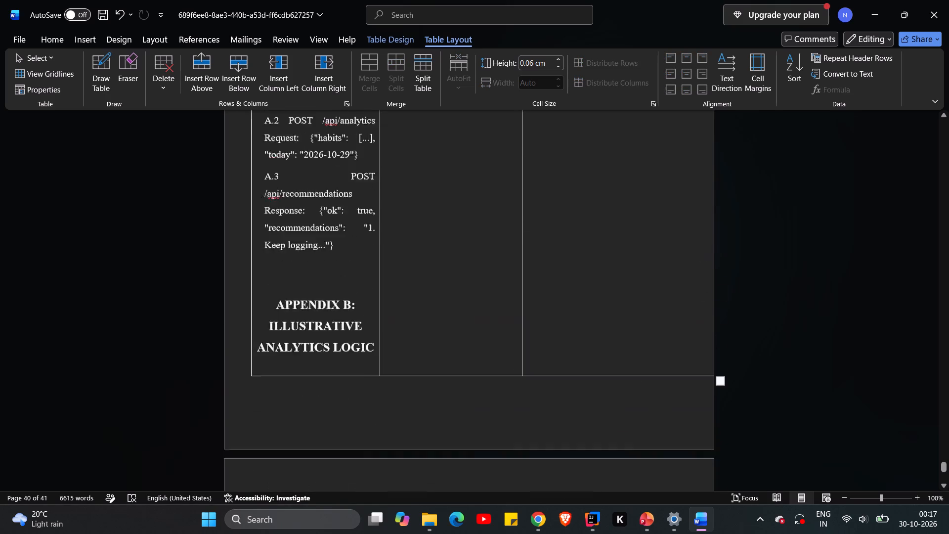
pyautogui.click(563, 251)
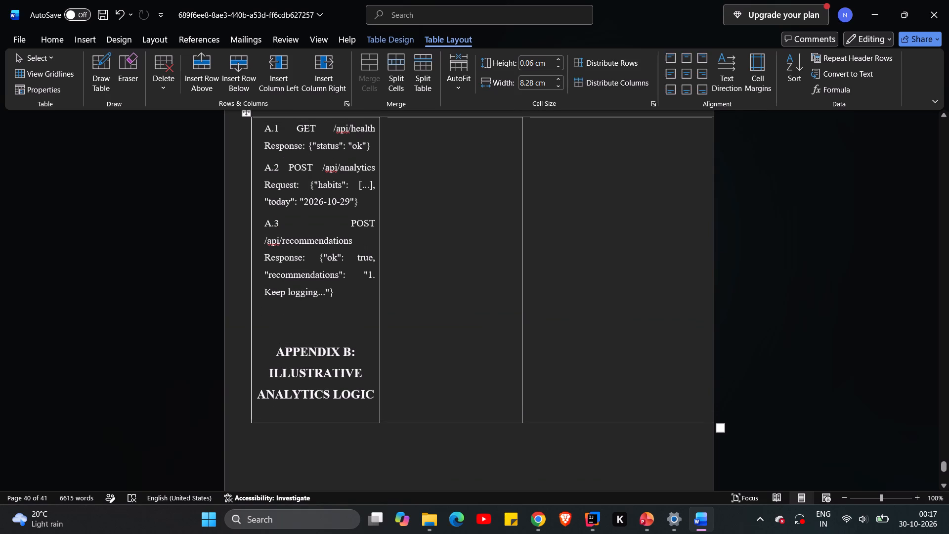
pyautogui.moveTo(246, 113); pyautogui.dragTo(265, 151)
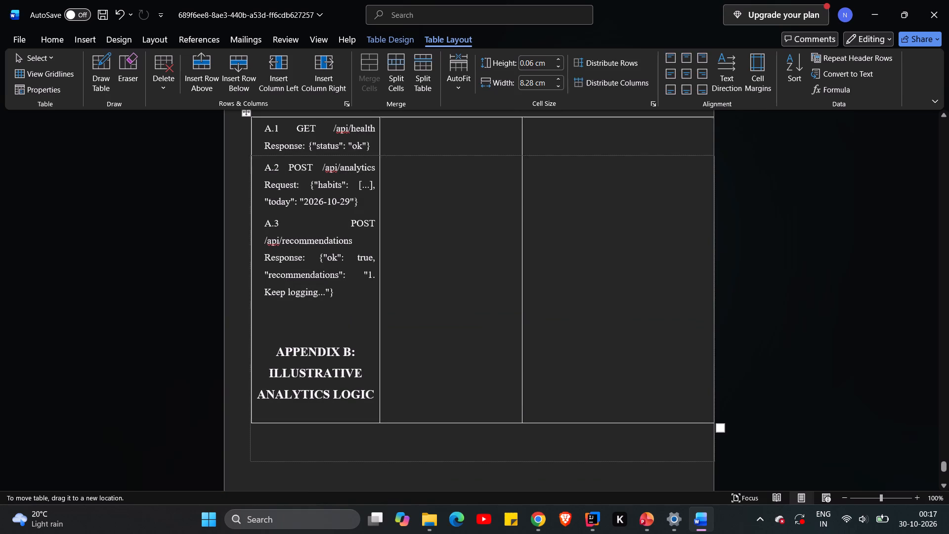
pyautogui.moveTo(265, 151); pyautogui.dragTo(301, 145)
pyautogui.click(740, 130)
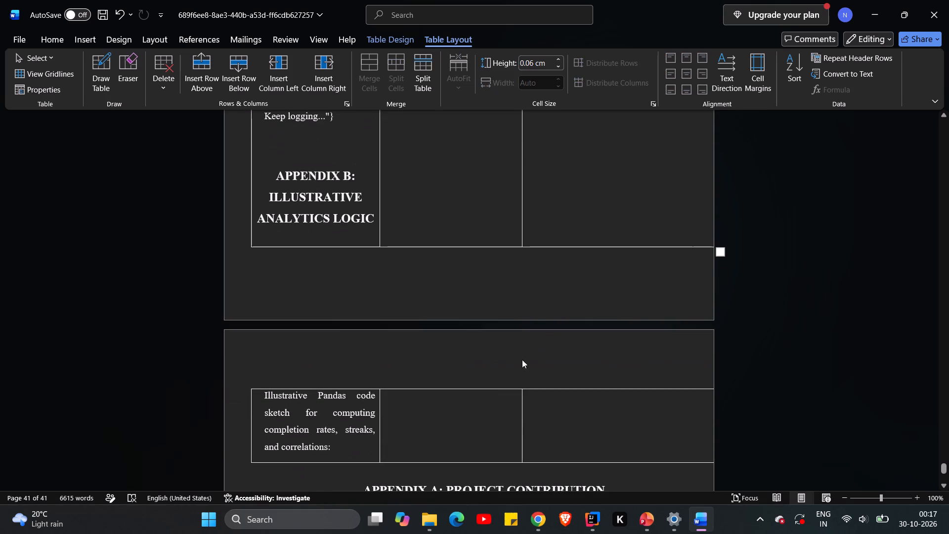
# Examine the final pages from References through Appendix C to check the table's placement and the remaining appendix content.
pyautogui.scroll(-4, 486, 343)
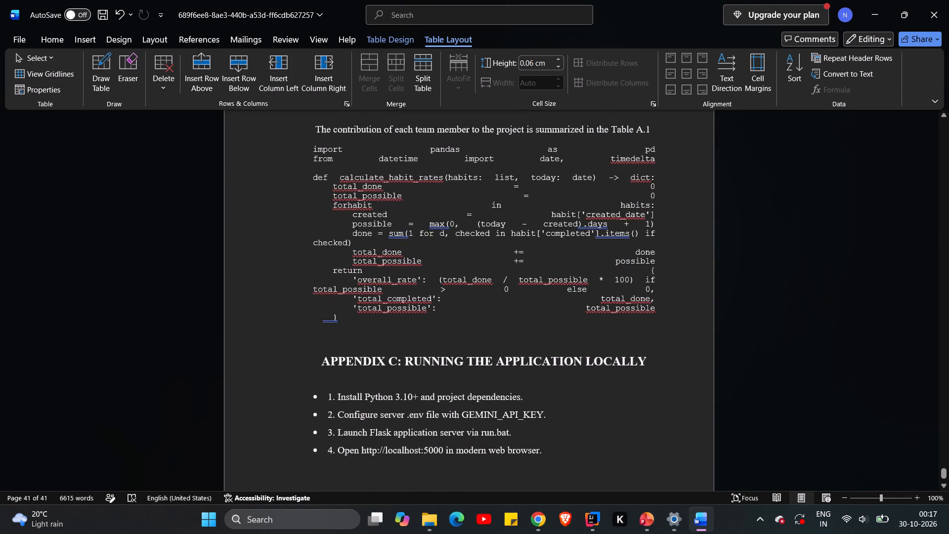
pyautogui.scroll(-1, 474, 331)
pyautogui.scroll(4, 474, 331)
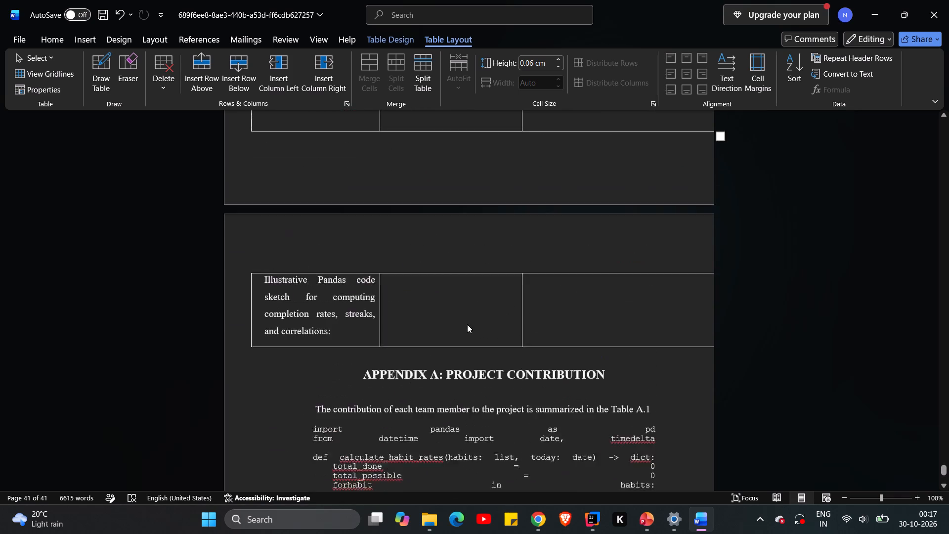
pyautogui.scroll(5, 467, 324)
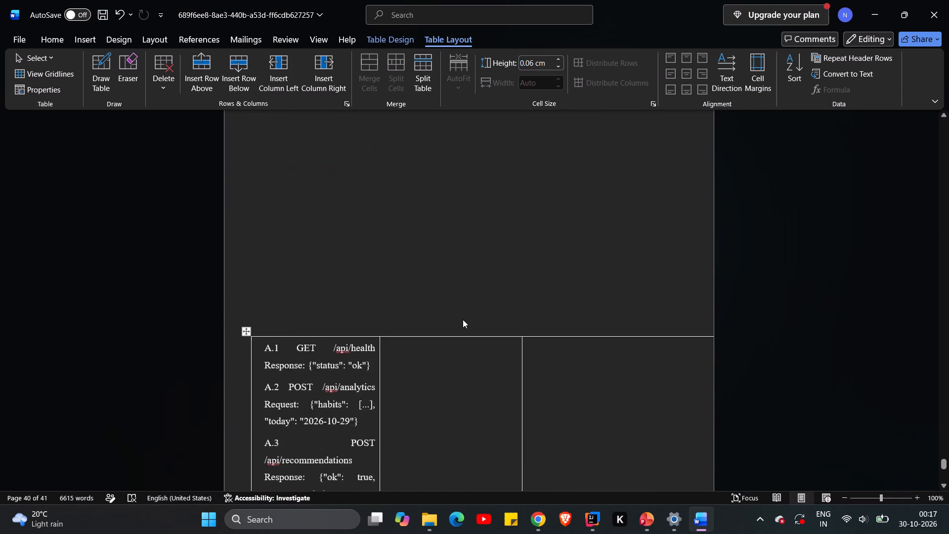
pyautogui.scroll(9, 463, 319)
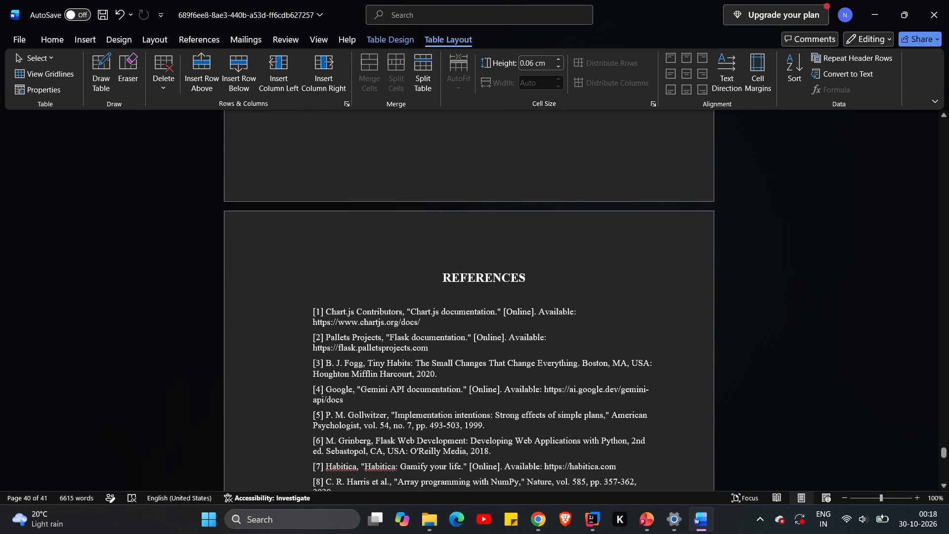
pyautogui.scroll(-8, 459, 317)
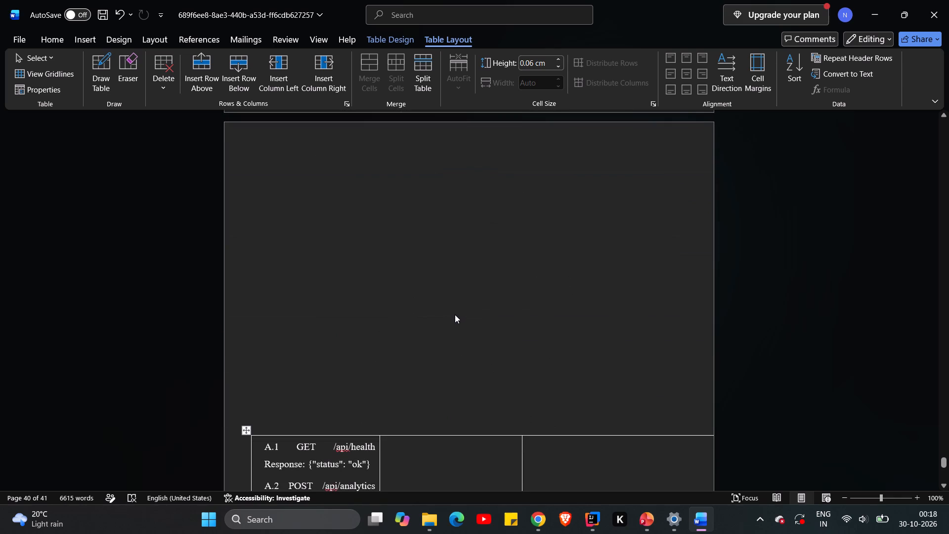
pyautogui.scroll(1, 455, 314)
pyautogui.scroll(-5, 455, 314)
pyautogui.scroll(1, 454, 314)
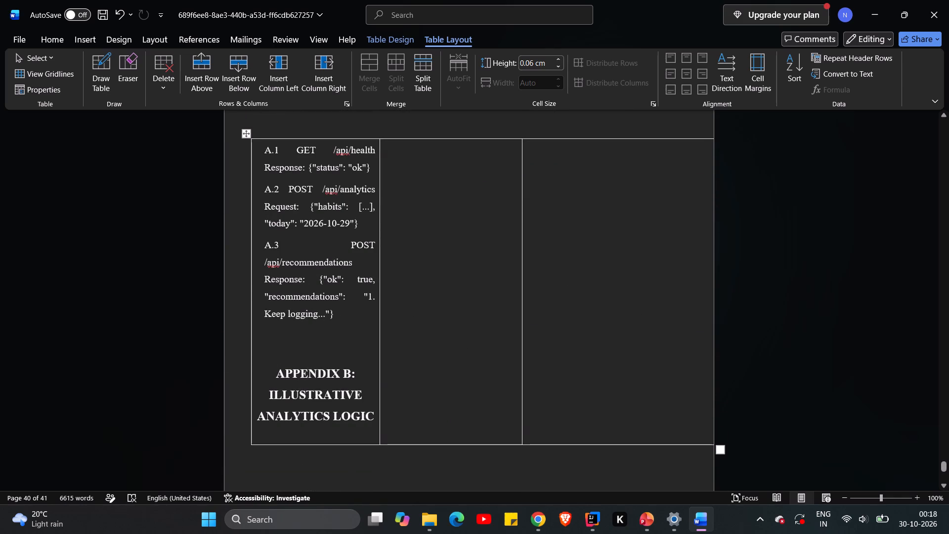
pyautogui.scroll(-4, 442, 306)
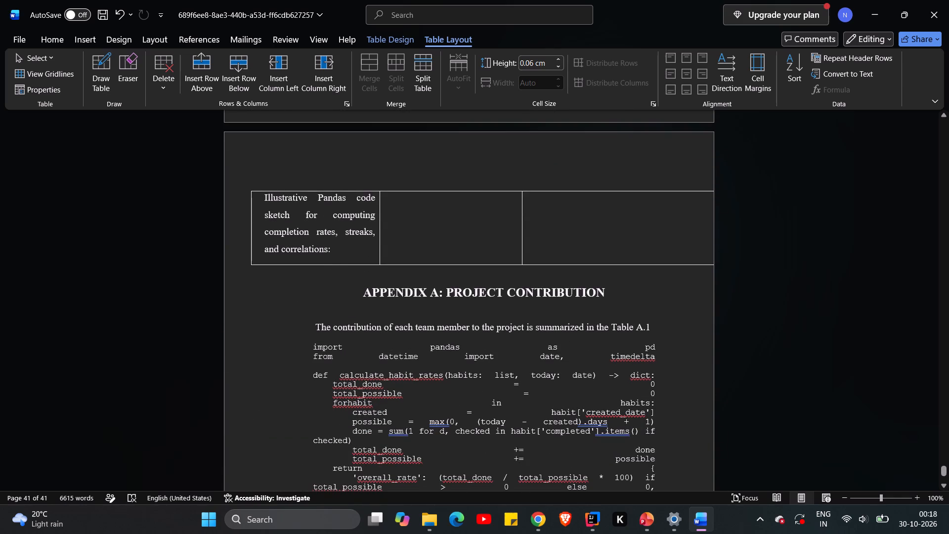
pyautogui.scroll(-7, 430, 294)
pyautogui.scroll(2, 427, 287)
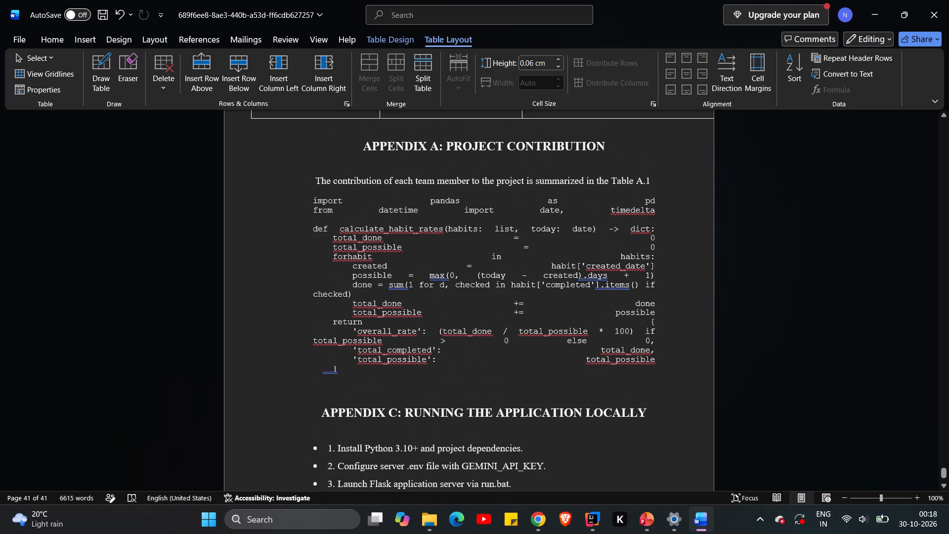
# Delete the Pandas code listing beneath the Appendix A contribution sentence.
pyautogui.click(541, 282)
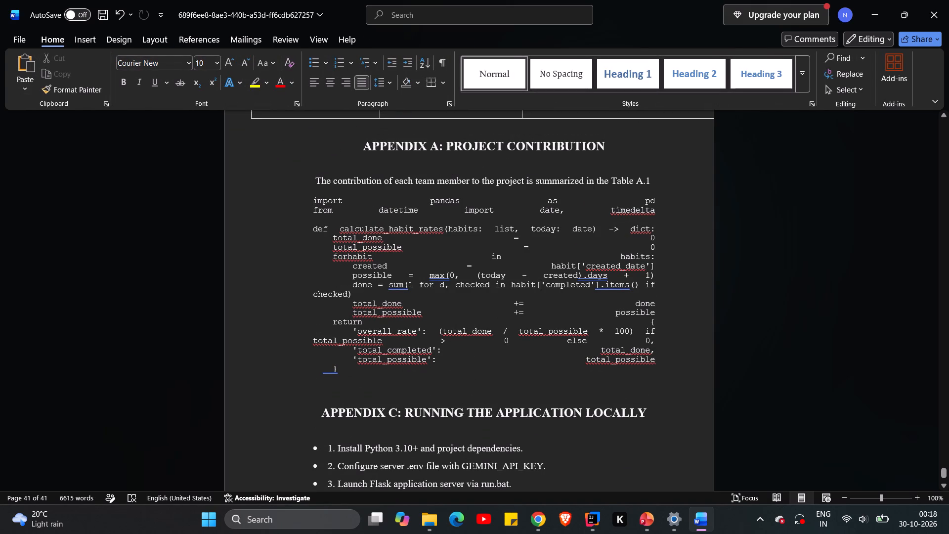
pyautogui.moveTo(310, 201); pyautogui.dragTo(636, 364)
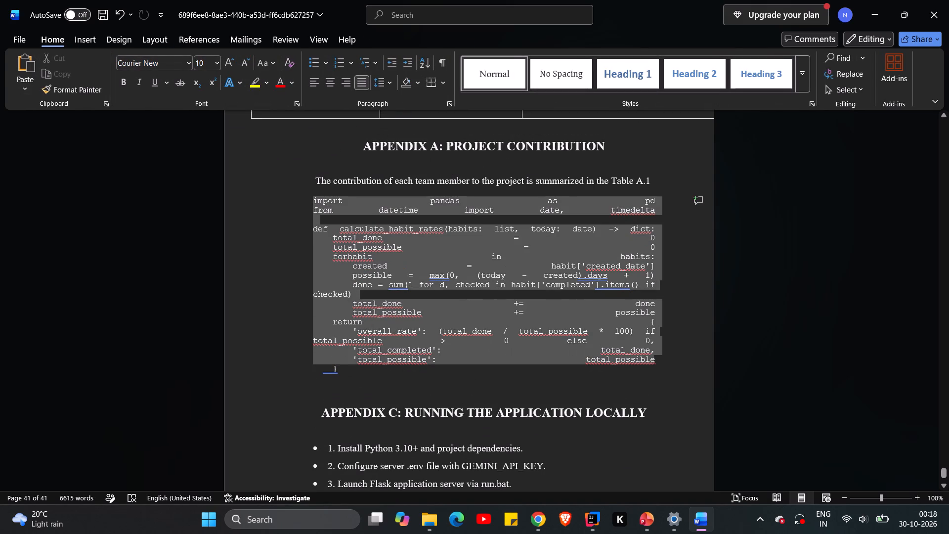
pyautogui.moveTo(636, 364); pyautogui.dragTo(661, 383)
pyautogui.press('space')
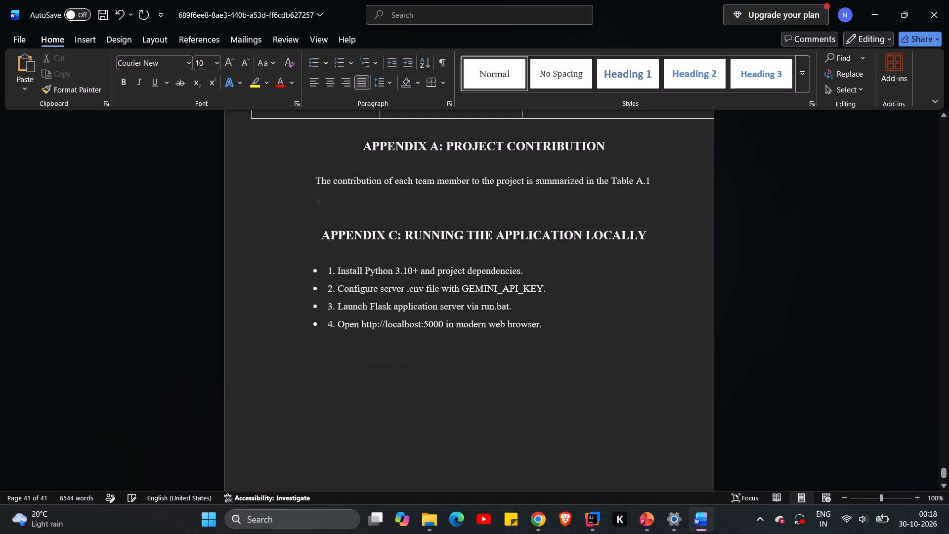
# Delete the Appendix C heading on running the application locally together with its four-item setup list.
pyautogui.moveTo(318, 222); pyautogui.dragTo(559, 339)
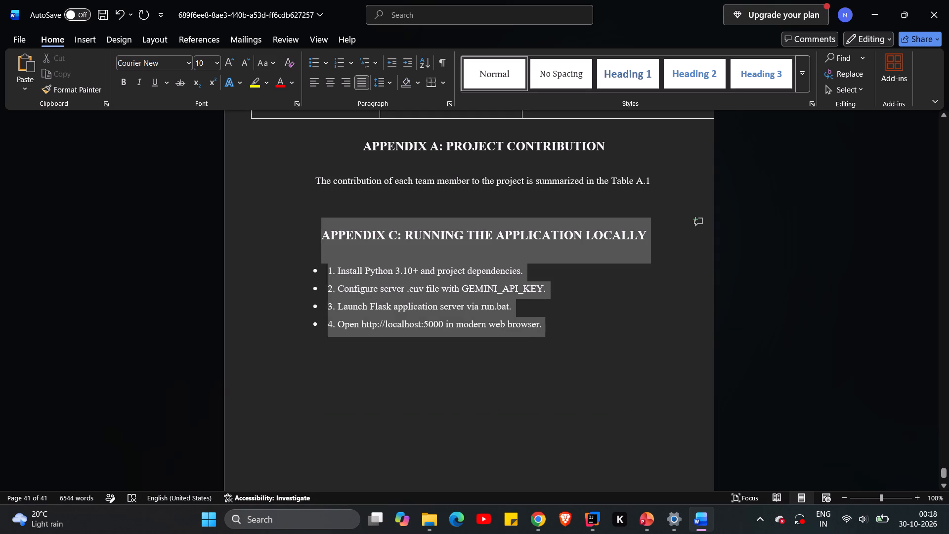
pyautogui.moveTo(559, 339); pyautogui.dragTo(565, 340)
pyautogui.click(301, 235)
pyautogui.moveTo(271, 208); pyautogui.dragTo(535, 345)
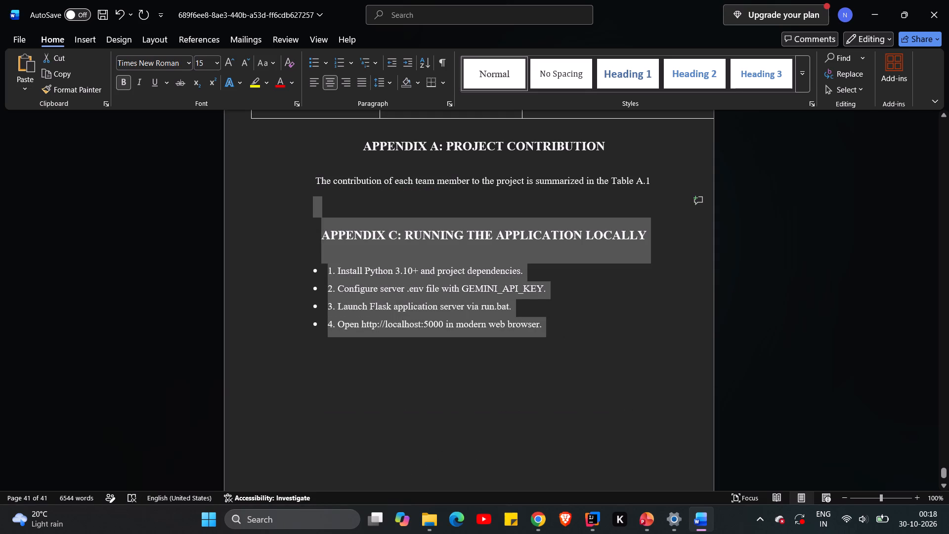
pyautogui.moveTo(535, 345); pyautogui.dragTo(537, 341)
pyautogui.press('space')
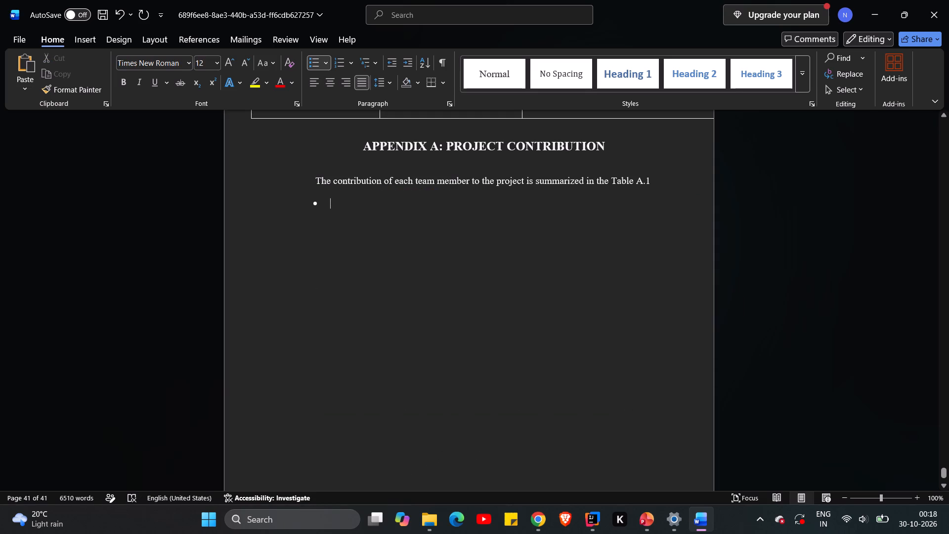
# Remove the empty bullet beneath the Appendix A contribution sentence.
pyautogui.press('BackSpace')
pyautogui.press('BackSpace')
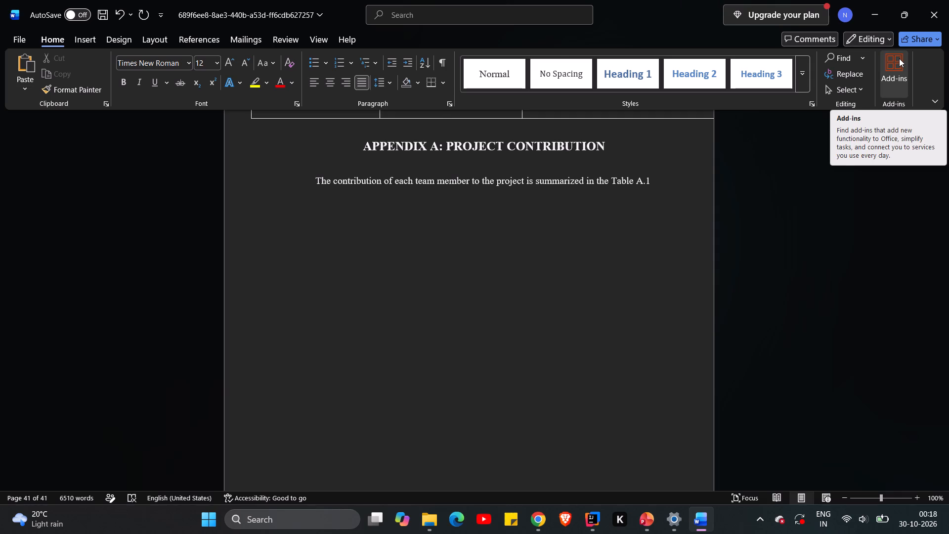
# Draw a table outline about 20.07 cm wide and 7.28 cm high beneath the Appendix A contribution sentence.
pyautogui.click(441, 82)
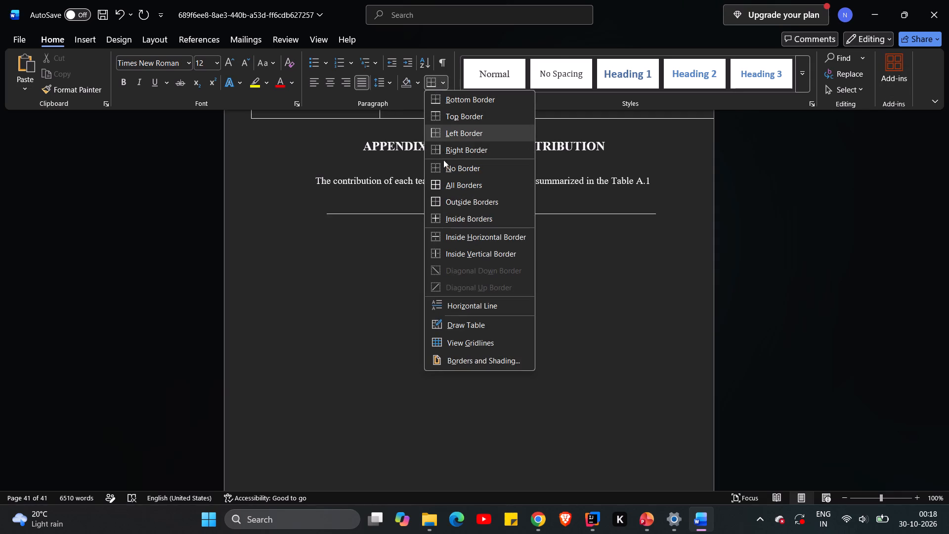
pyautogui.click(480, 323)
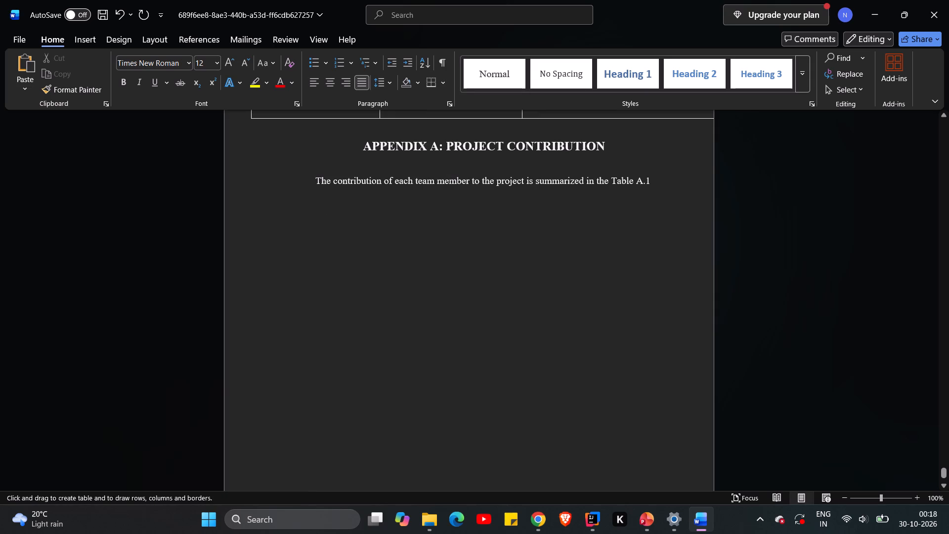
pyautogui.moveTo(236, 206); pyautogui.dragTo(283, 222)
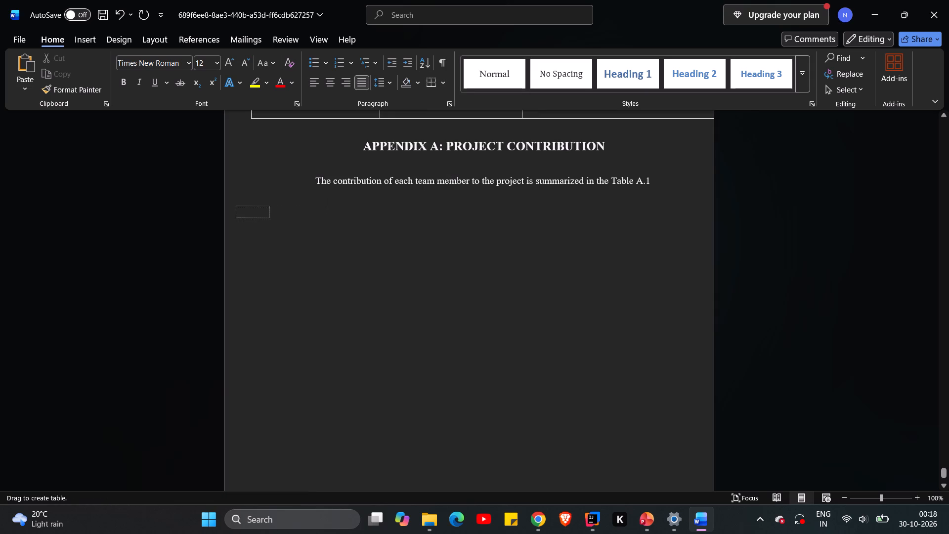
pyautogui.moveTo(283, 222); pyautogui.dragTo(678, 336)
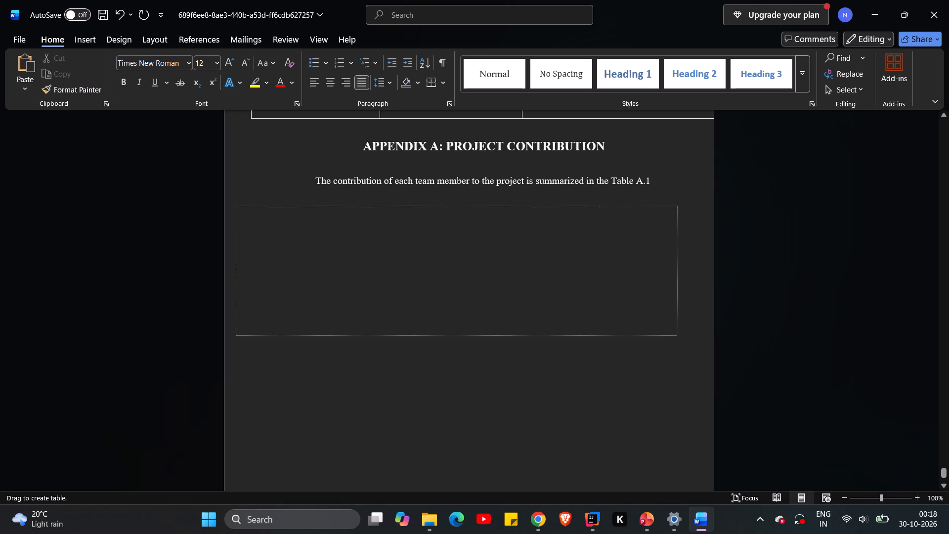
pyautogui.moveTo(678, 336); pyautogui.dragTo(705, 362)
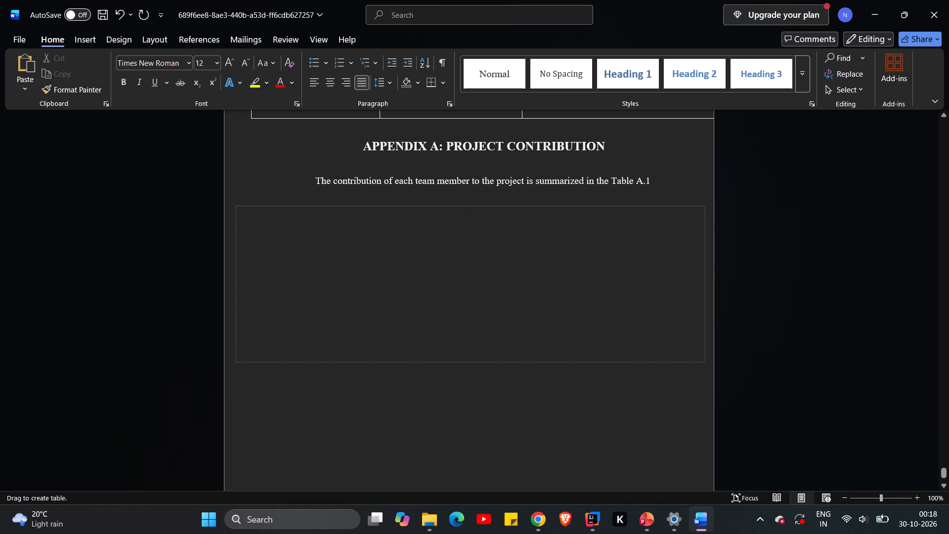
pyautogui.moveTo(705, 362); pyautogui.dragTo(704, 376)
pyautogui.click(523, 289)
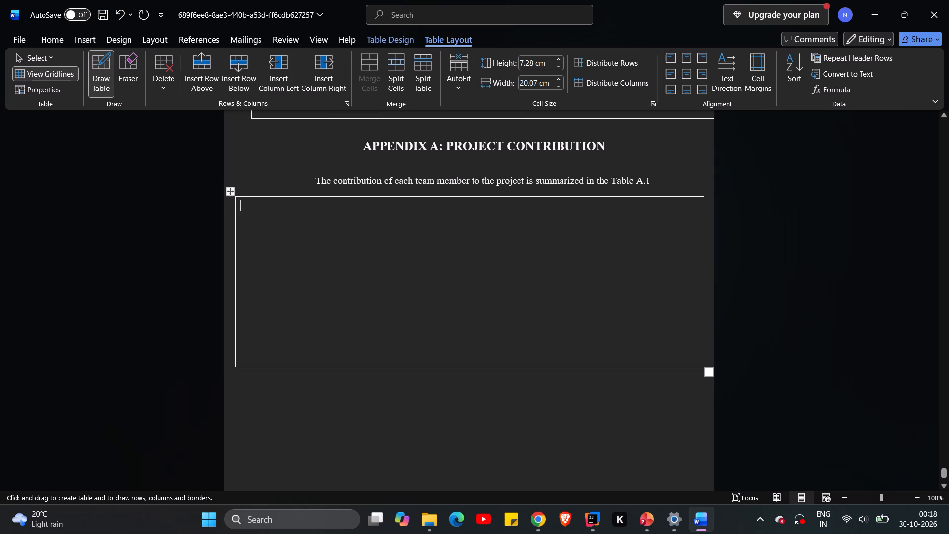
# Divide the drawn table into columns about 4.91, 5.17 and 9.99 cm wide, with a header row about 0.97 cm high.
pyautogui.moveTo(350, 200); pyautogui.dragTo(349, 314)
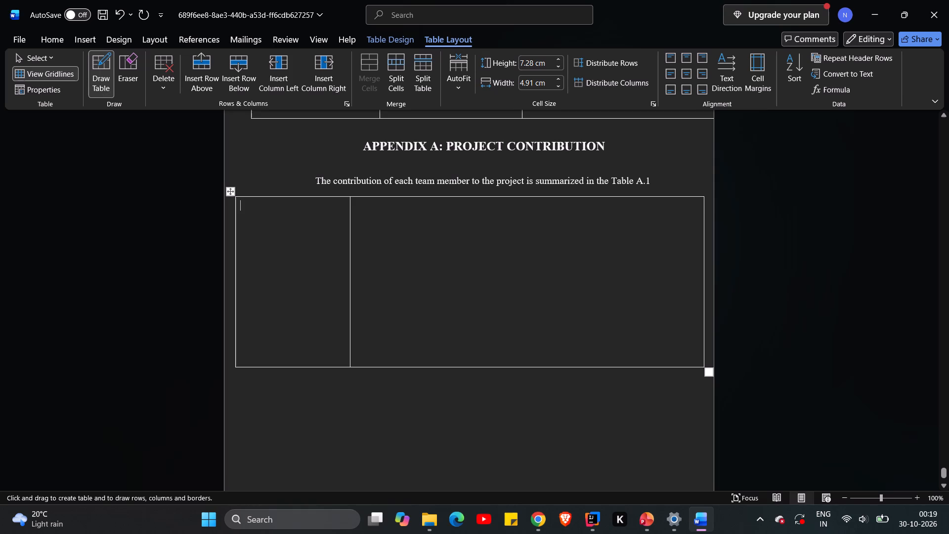
pyautogui.moveTo(471, 200); pyautogui.dragTo(475, 320)
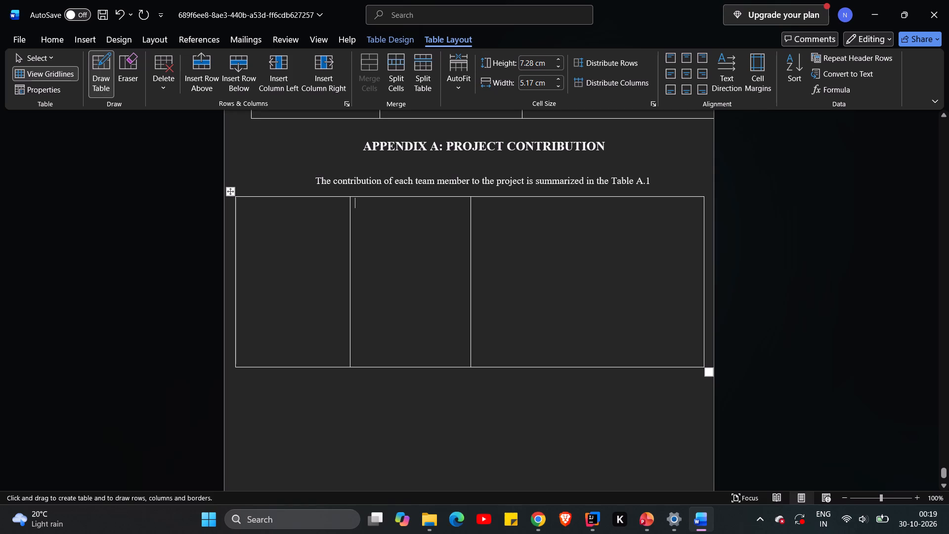
pyautogui.moveTo(236, 220); pyautogui.dragTo(413, 222)
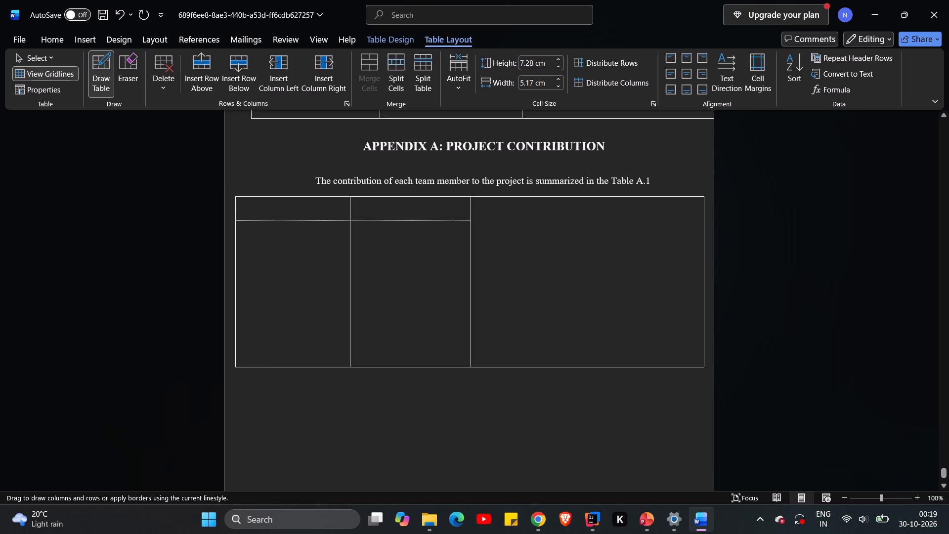
pyautogui.moveTo(413, 222); pyautogui.dragTo(518, 219)
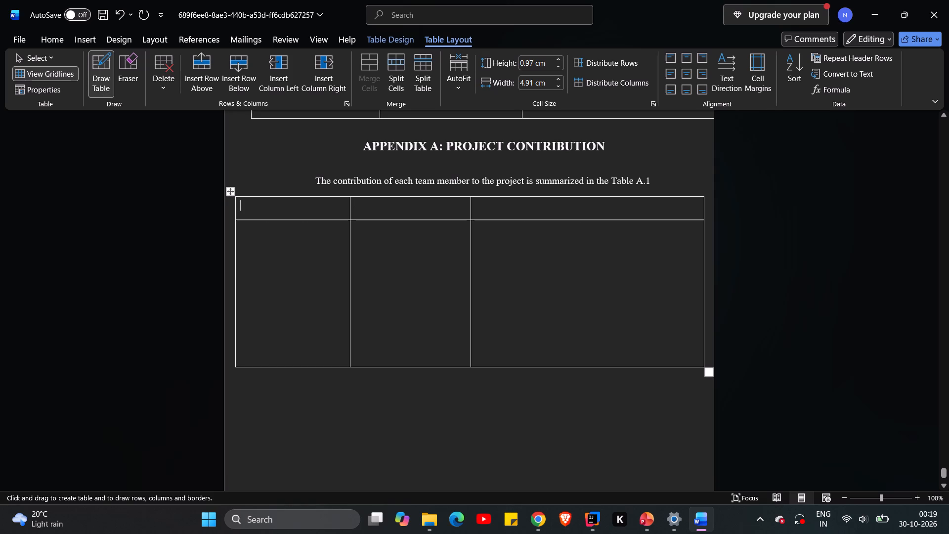
pyautogui.click(664, 149)
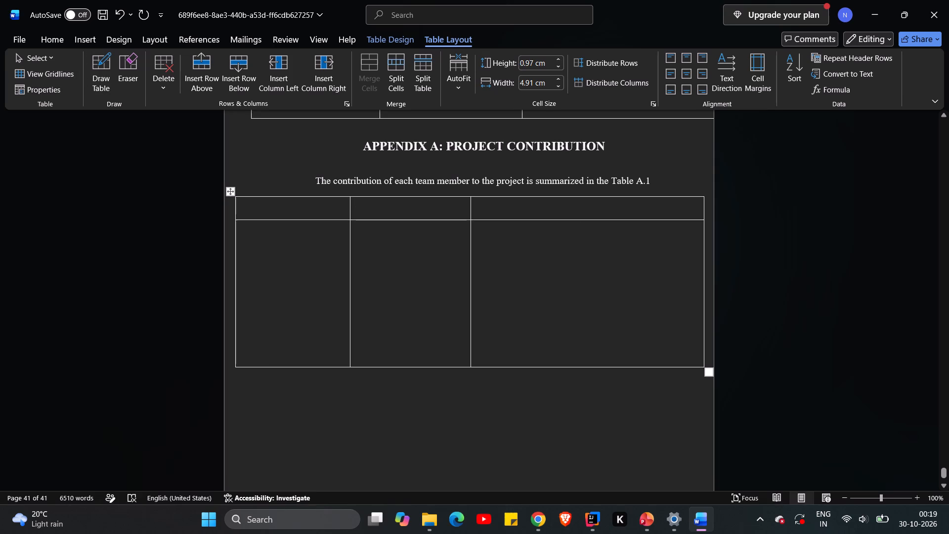
# Enter the heading "Student" in the first header cell, indented from the cell's edge with spaces.
pyautogui.click(263, 214)
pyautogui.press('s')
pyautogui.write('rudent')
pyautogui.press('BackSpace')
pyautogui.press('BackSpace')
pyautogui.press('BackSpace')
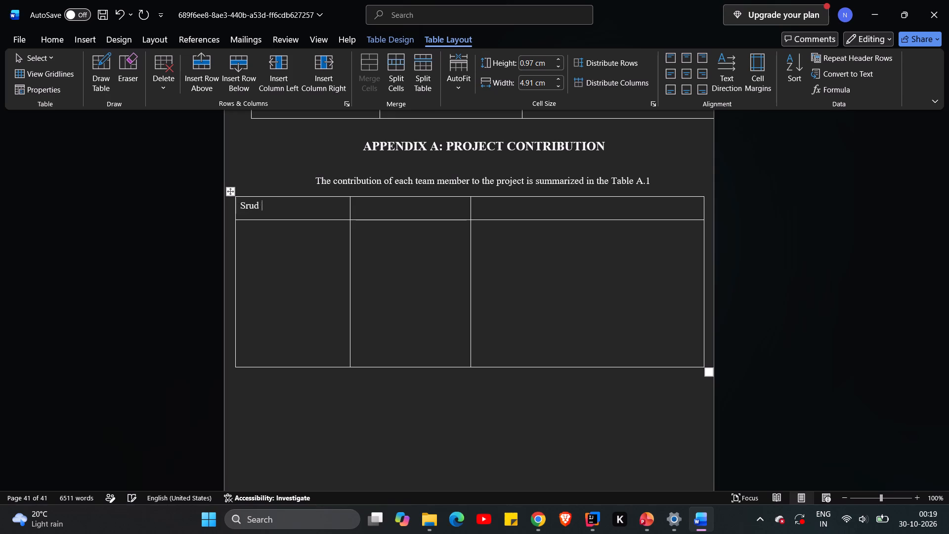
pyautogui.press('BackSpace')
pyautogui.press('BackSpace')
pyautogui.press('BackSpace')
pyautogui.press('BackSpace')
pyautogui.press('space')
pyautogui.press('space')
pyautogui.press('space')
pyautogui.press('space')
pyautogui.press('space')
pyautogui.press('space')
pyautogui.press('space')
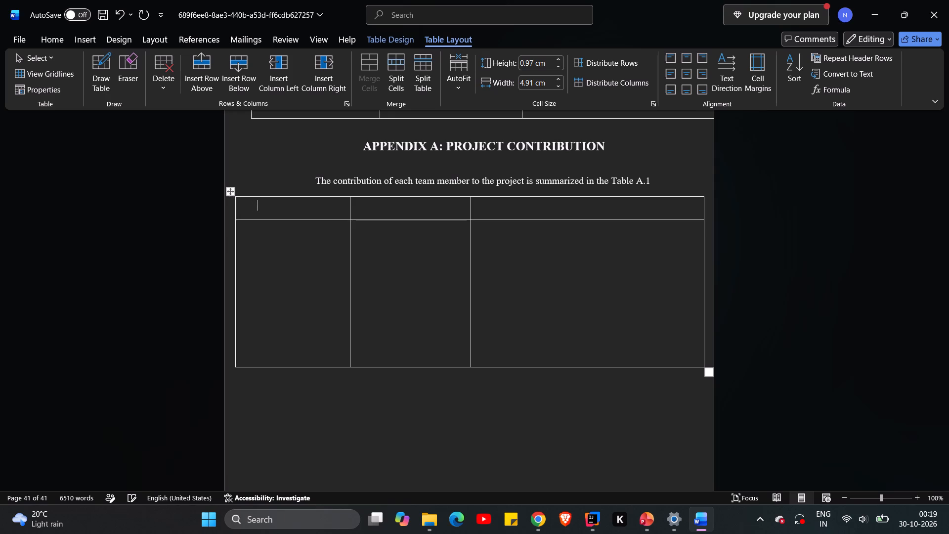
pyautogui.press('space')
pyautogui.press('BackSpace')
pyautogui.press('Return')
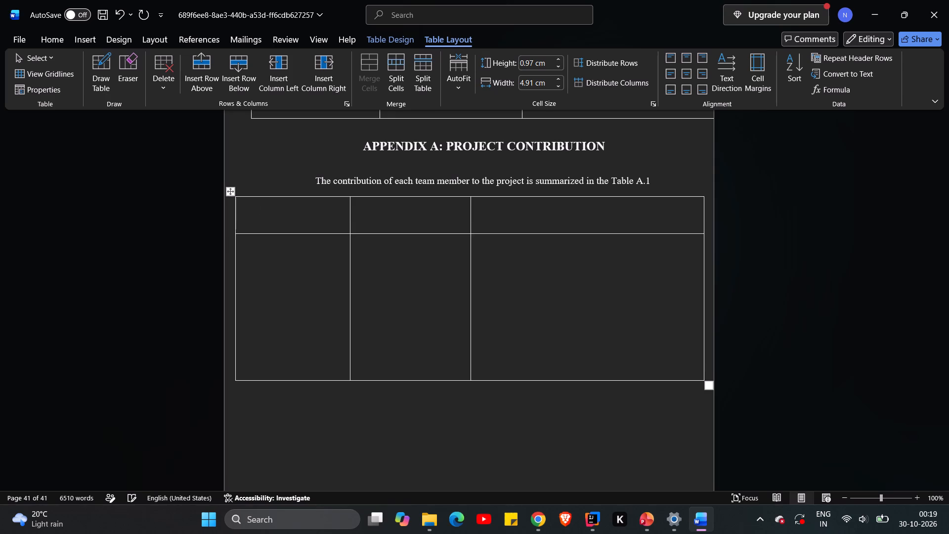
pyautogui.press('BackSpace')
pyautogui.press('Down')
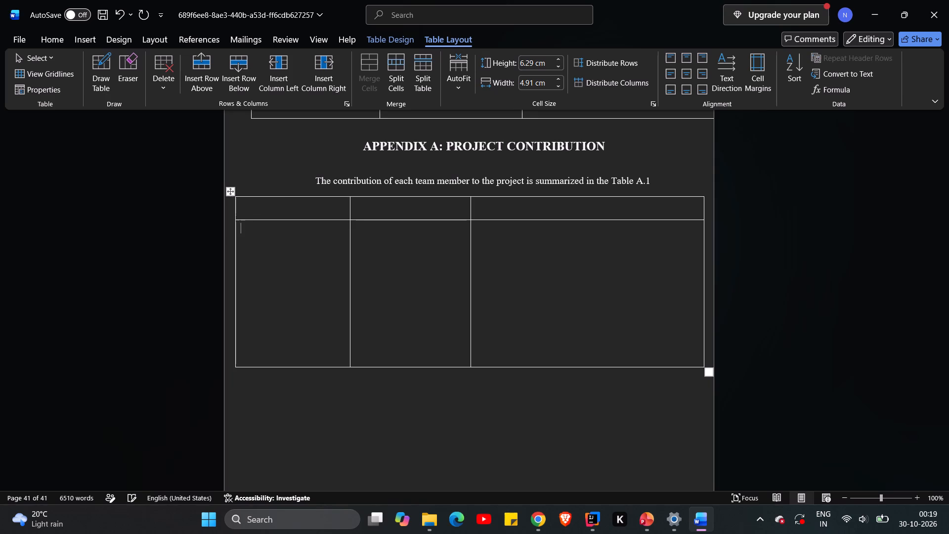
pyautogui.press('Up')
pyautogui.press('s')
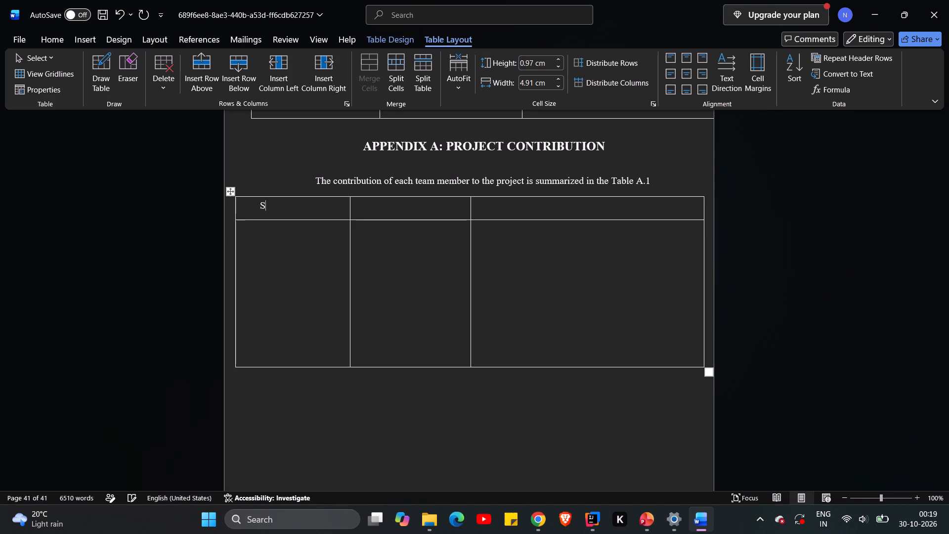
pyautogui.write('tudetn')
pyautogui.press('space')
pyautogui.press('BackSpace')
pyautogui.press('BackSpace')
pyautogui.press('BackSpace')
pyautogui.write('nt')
# Enter the heading "Roll No." in the second header cell, spaced in toward the middle of the cell.
pyautogui.click(387, 209)
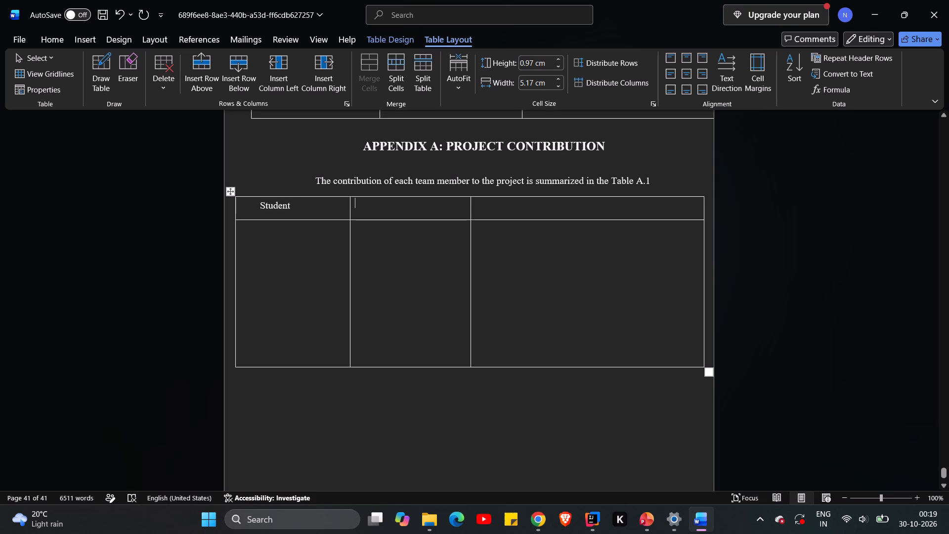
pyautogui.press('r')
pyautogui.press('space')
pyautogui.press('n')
pyautogui.press('Tab')
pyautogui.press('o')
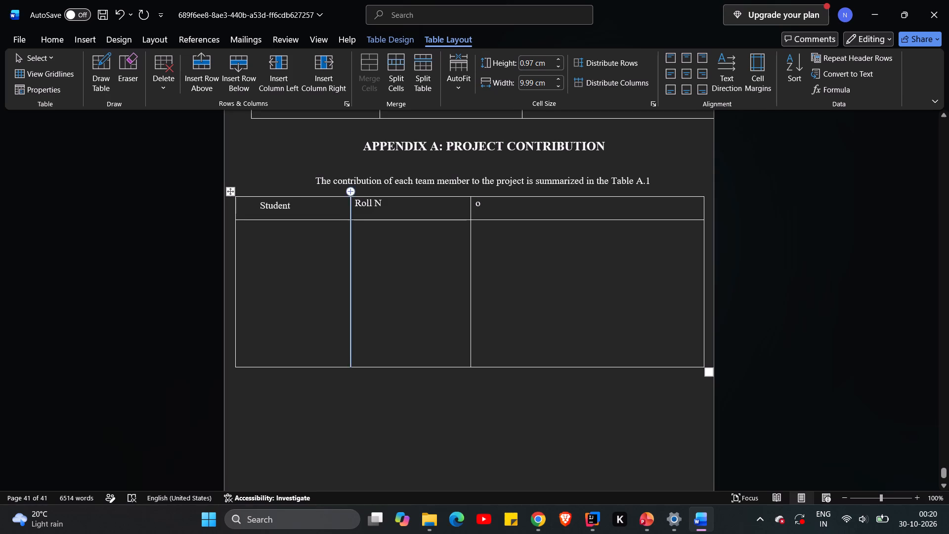
pyautogui.click(395, 204)
pyautogui.press('BackSpace')
pyautogui.press('BackSpace')
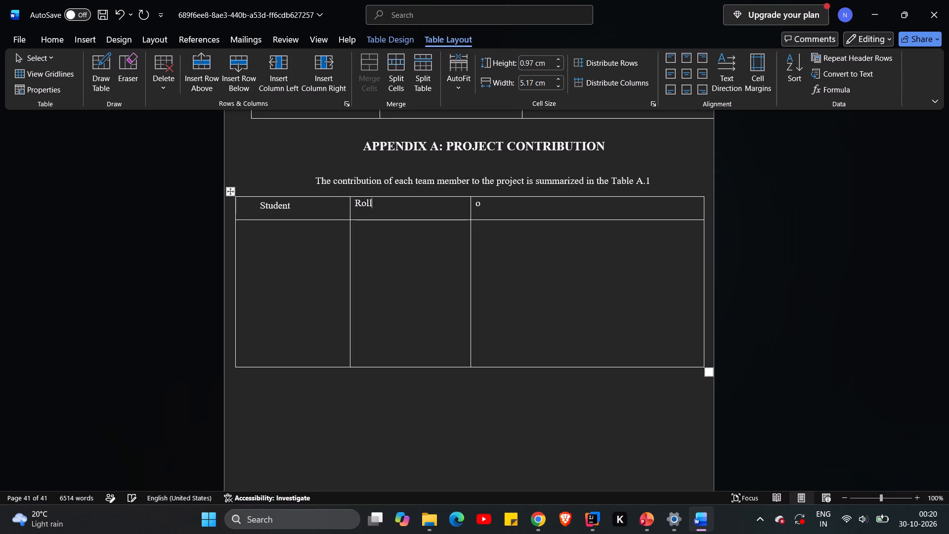
pyautogui.press('BackSpace')
pyautogui.press('BackSpace')
pyautogui.press('BackSpace')
pyautogui.press('BackSpace')
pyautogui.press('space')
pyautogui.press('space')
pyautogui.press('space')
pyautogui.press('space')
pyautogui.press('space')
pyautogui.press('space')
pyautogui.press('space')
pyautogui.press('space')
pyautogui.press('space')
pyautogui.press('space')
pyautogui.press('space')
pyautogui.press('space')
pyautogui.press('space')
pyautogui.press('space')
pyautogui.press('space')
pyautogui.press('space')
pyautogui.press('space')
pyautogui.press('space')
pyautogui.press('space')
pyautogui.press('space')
pyautogui.press('BackSpace')
pyautogui.press('BackSpace')
pyautogui.press('BackSpace')
pyautogui.press('BackSpace')
pyautogui.press('BackSpace')
pyautogui.press('BackSpace')
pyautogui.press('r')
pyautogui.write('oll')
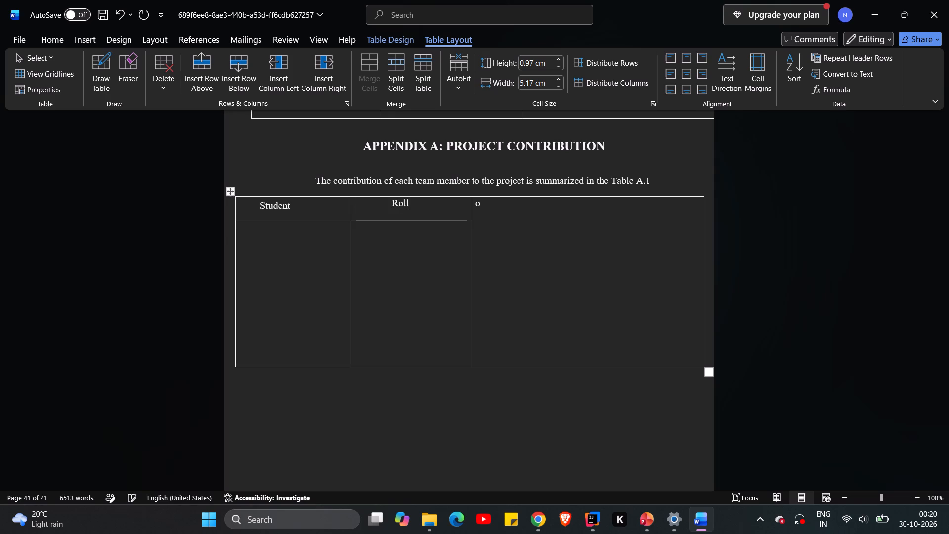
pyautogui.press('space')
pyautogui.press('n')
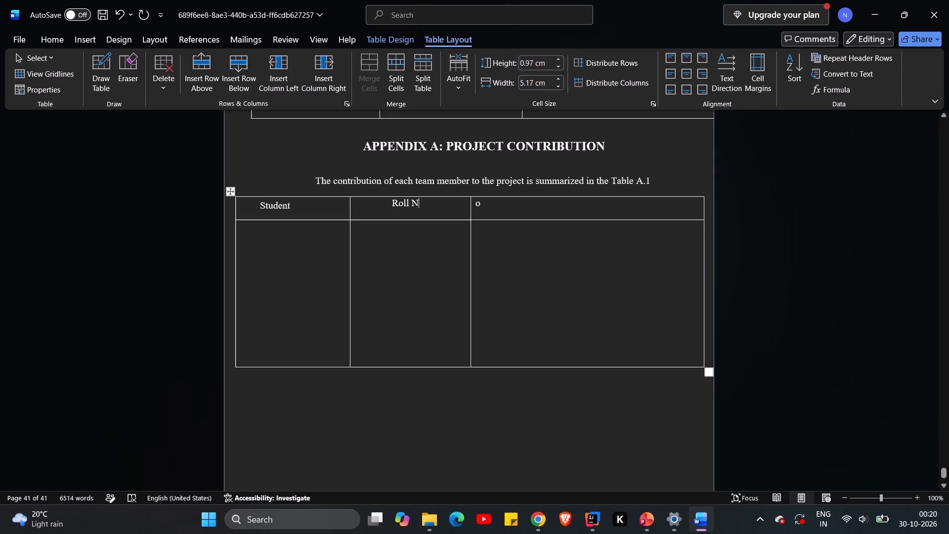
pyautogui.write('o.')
# Replace the stray "o" in the third header cell with the heading "Contribution", spaced in toward the middle.
pyautogui.click(560, 212)
pyautogui.press('BackSpace')
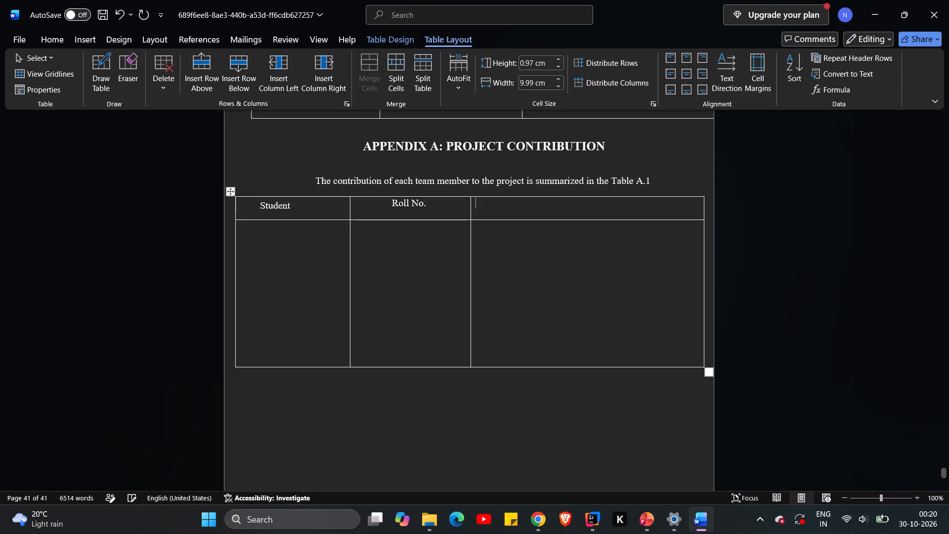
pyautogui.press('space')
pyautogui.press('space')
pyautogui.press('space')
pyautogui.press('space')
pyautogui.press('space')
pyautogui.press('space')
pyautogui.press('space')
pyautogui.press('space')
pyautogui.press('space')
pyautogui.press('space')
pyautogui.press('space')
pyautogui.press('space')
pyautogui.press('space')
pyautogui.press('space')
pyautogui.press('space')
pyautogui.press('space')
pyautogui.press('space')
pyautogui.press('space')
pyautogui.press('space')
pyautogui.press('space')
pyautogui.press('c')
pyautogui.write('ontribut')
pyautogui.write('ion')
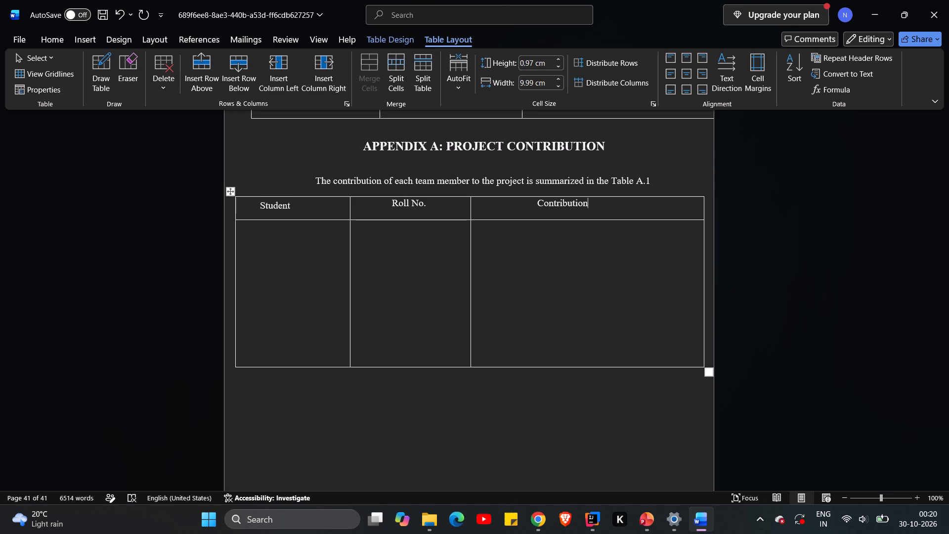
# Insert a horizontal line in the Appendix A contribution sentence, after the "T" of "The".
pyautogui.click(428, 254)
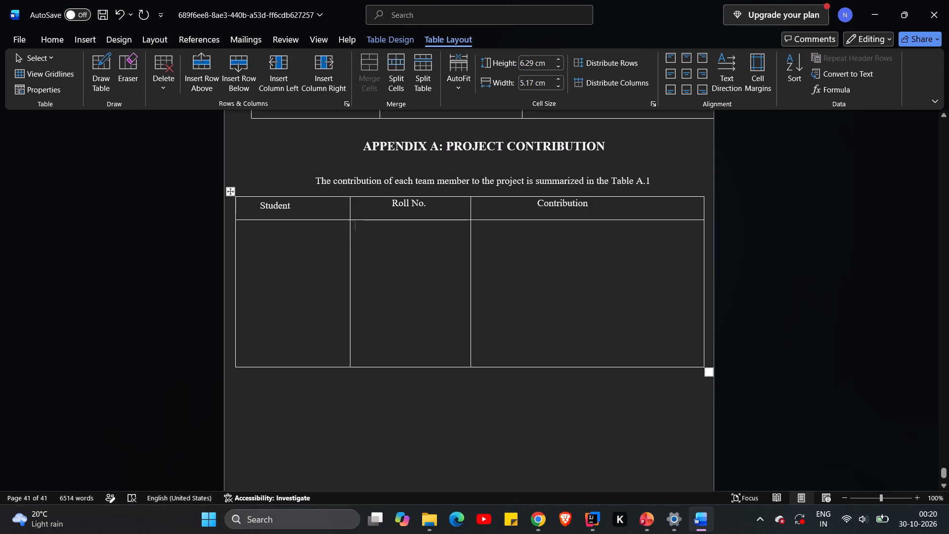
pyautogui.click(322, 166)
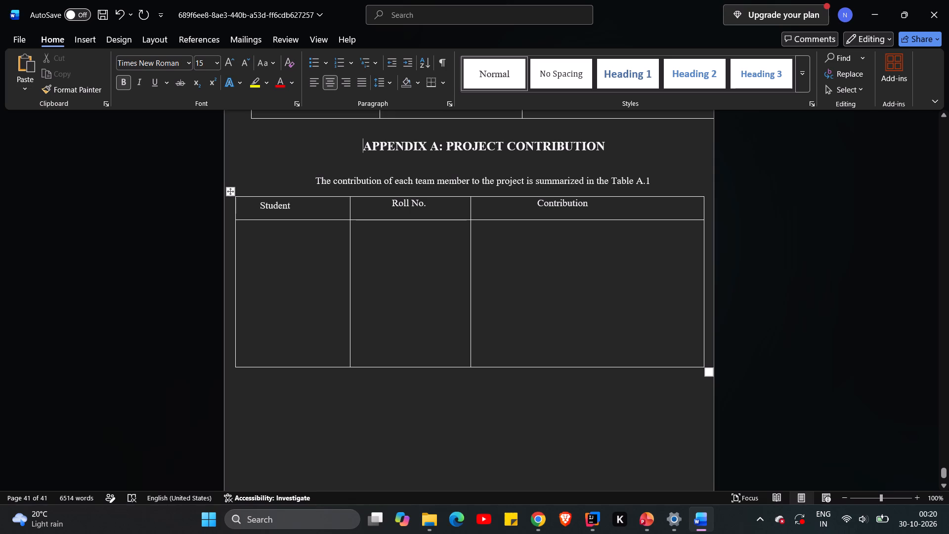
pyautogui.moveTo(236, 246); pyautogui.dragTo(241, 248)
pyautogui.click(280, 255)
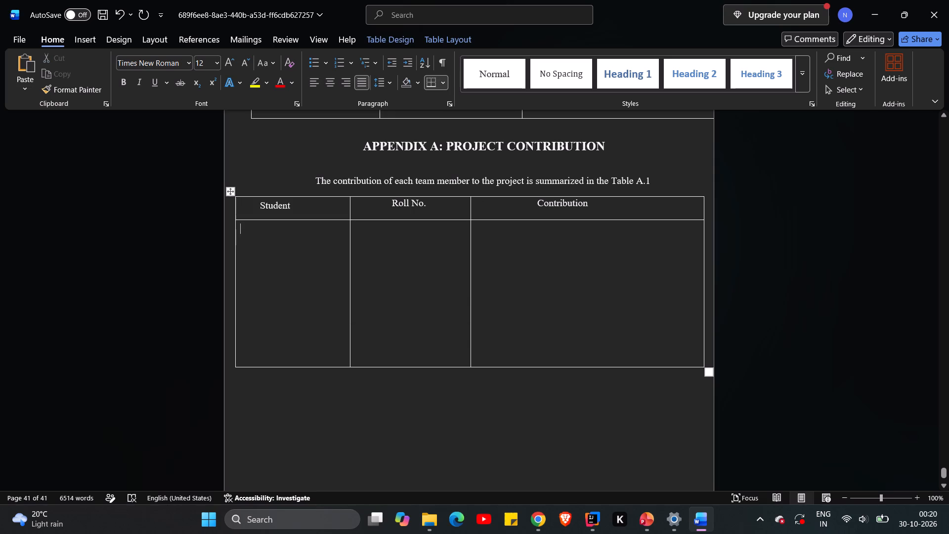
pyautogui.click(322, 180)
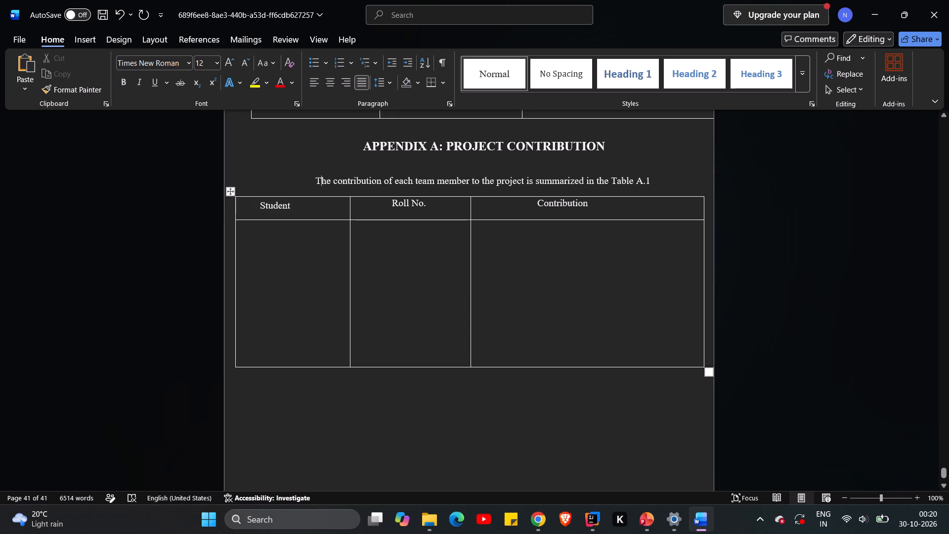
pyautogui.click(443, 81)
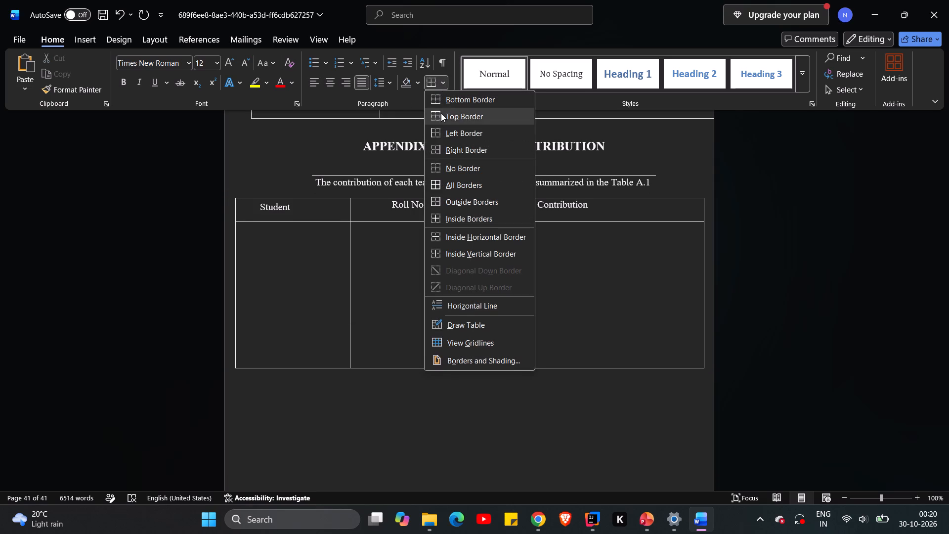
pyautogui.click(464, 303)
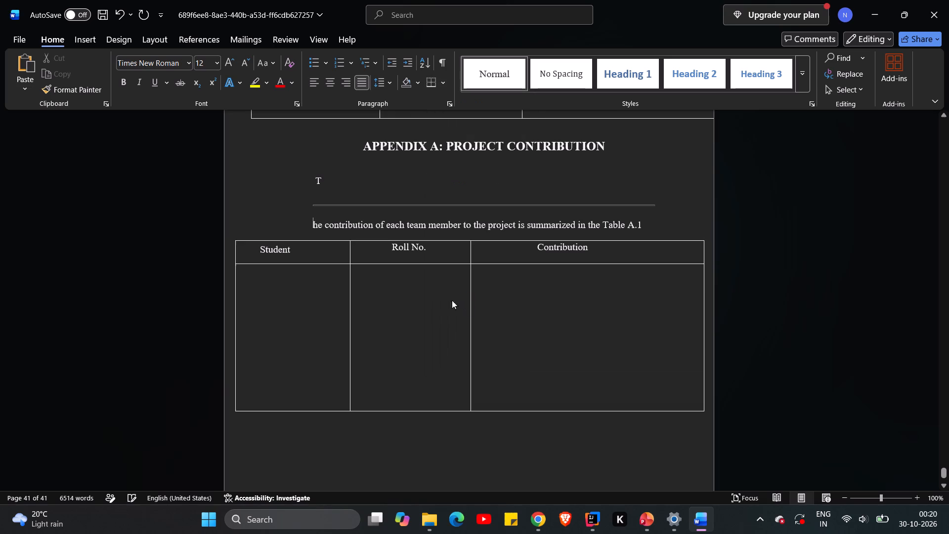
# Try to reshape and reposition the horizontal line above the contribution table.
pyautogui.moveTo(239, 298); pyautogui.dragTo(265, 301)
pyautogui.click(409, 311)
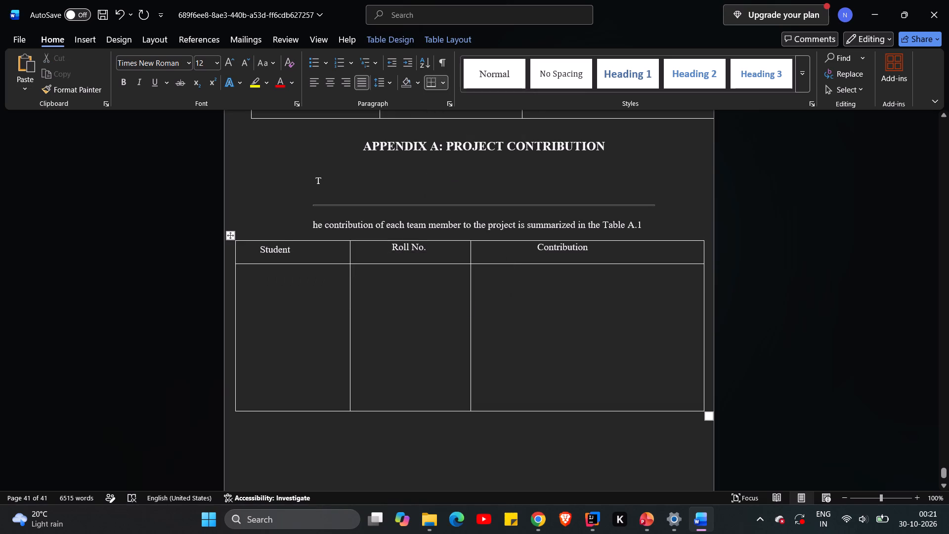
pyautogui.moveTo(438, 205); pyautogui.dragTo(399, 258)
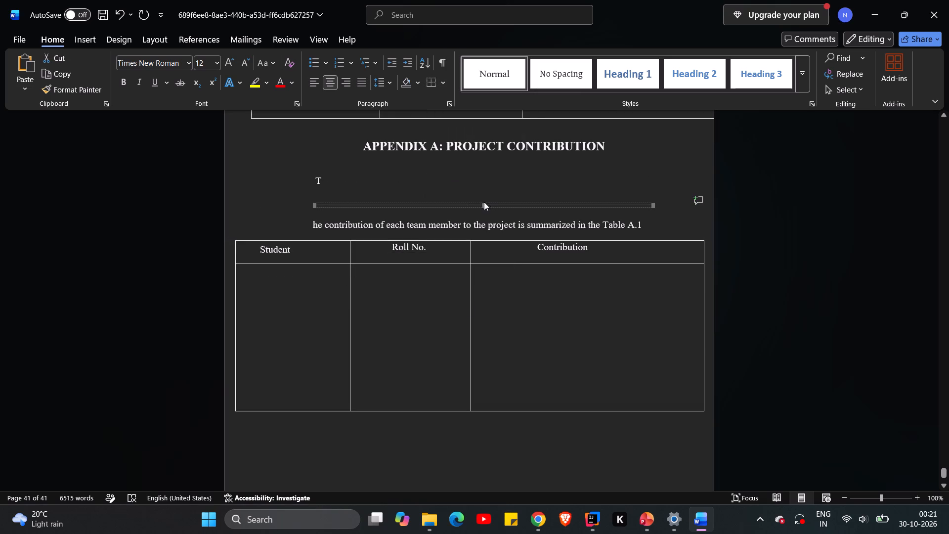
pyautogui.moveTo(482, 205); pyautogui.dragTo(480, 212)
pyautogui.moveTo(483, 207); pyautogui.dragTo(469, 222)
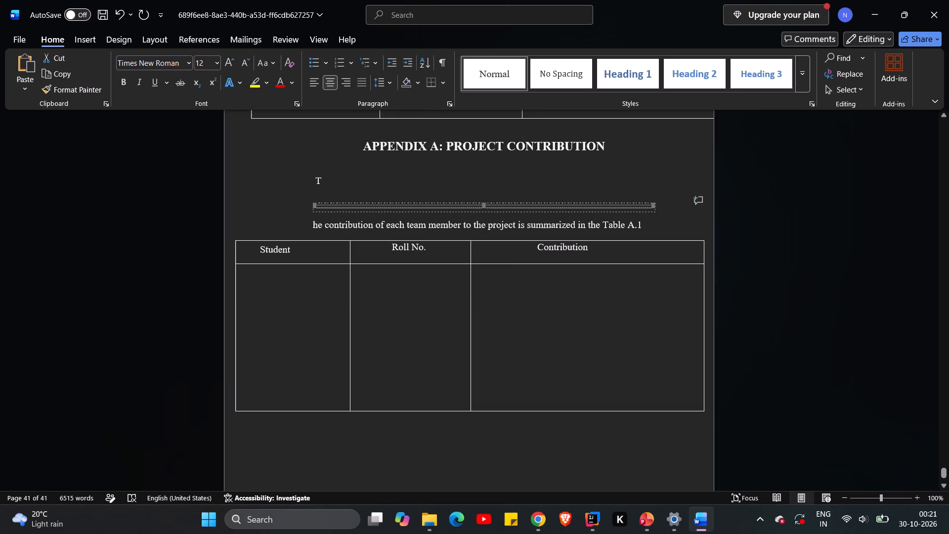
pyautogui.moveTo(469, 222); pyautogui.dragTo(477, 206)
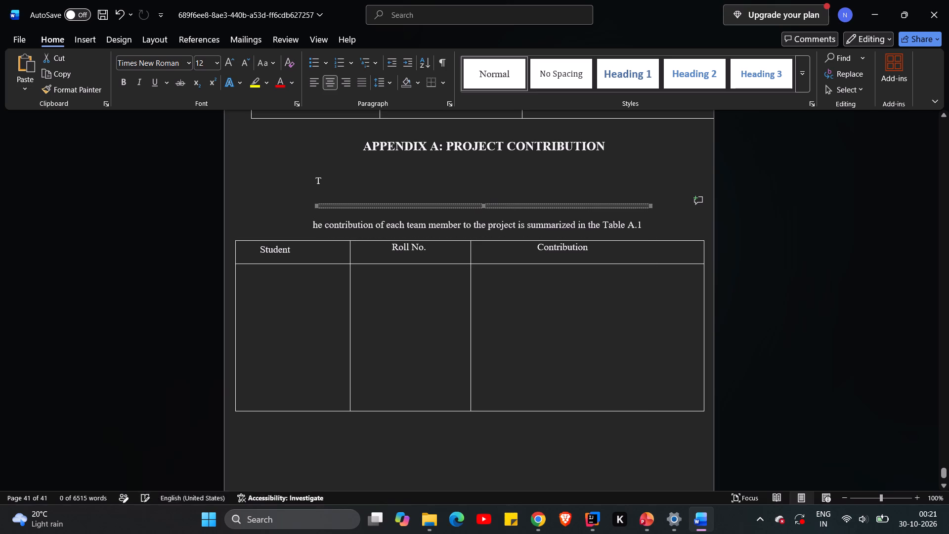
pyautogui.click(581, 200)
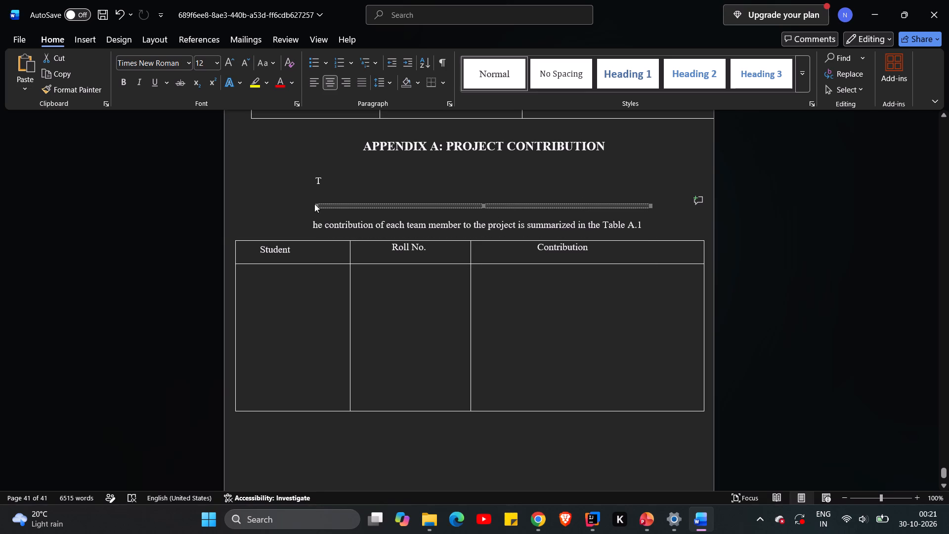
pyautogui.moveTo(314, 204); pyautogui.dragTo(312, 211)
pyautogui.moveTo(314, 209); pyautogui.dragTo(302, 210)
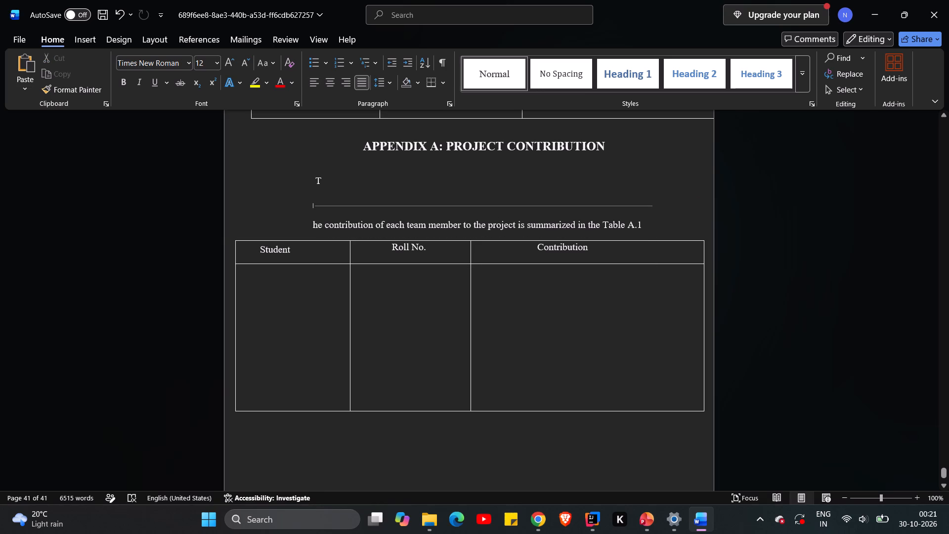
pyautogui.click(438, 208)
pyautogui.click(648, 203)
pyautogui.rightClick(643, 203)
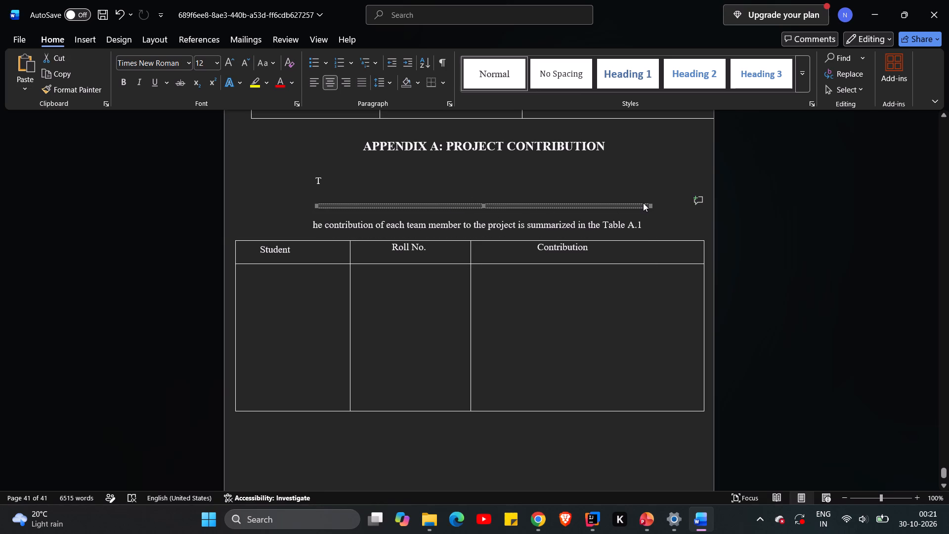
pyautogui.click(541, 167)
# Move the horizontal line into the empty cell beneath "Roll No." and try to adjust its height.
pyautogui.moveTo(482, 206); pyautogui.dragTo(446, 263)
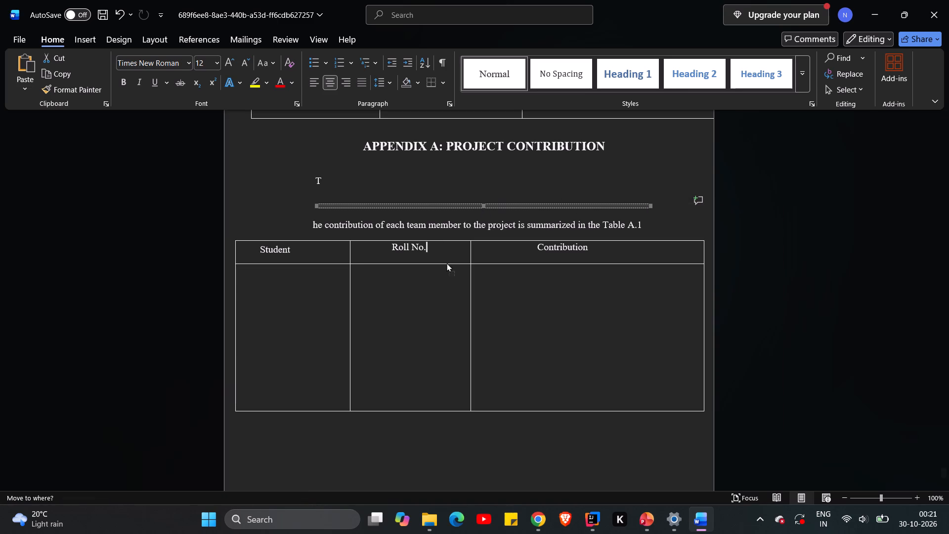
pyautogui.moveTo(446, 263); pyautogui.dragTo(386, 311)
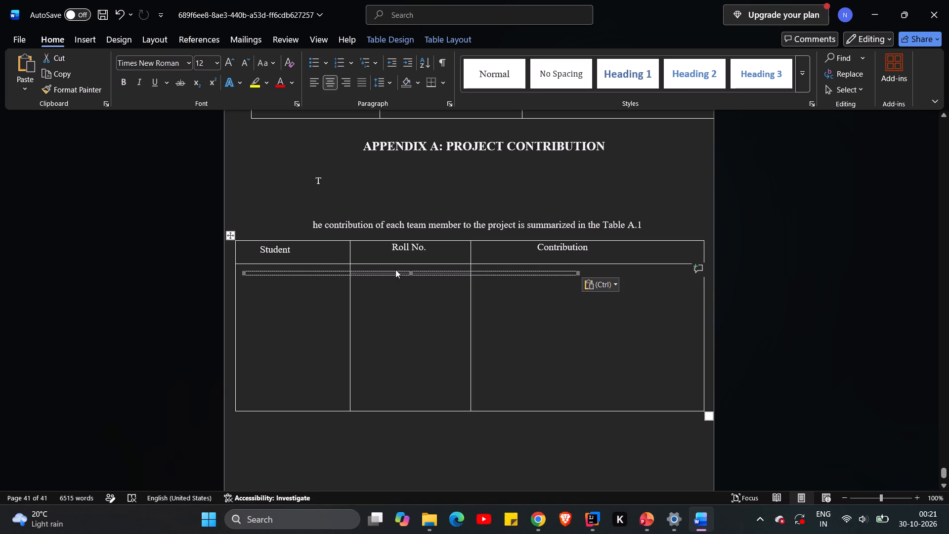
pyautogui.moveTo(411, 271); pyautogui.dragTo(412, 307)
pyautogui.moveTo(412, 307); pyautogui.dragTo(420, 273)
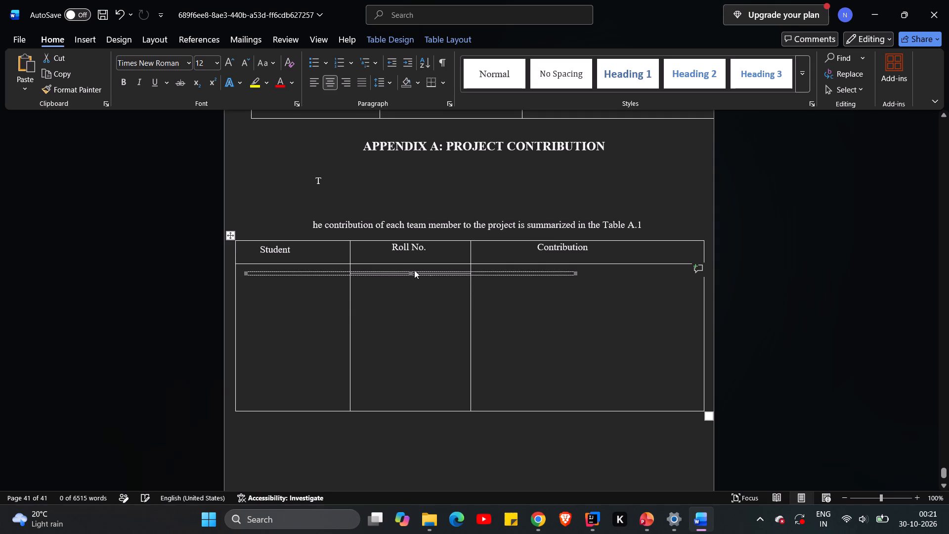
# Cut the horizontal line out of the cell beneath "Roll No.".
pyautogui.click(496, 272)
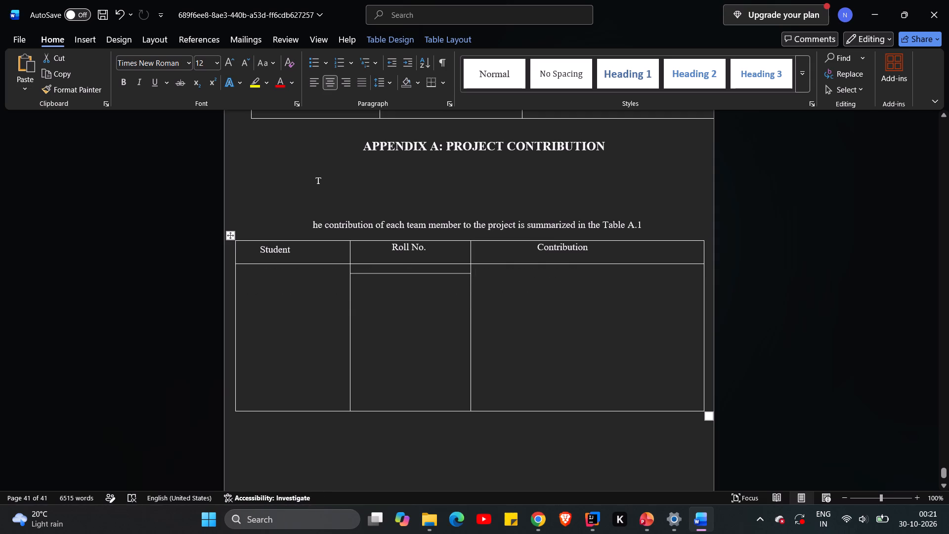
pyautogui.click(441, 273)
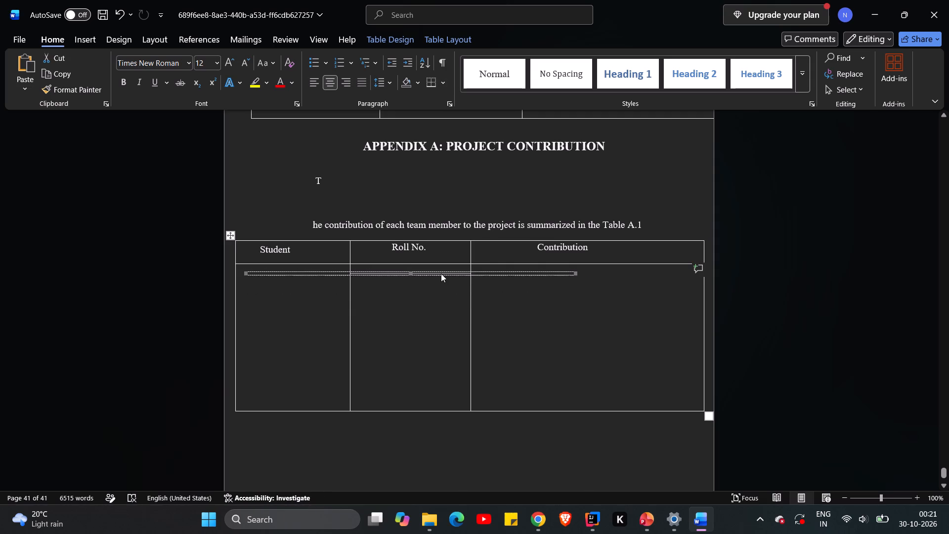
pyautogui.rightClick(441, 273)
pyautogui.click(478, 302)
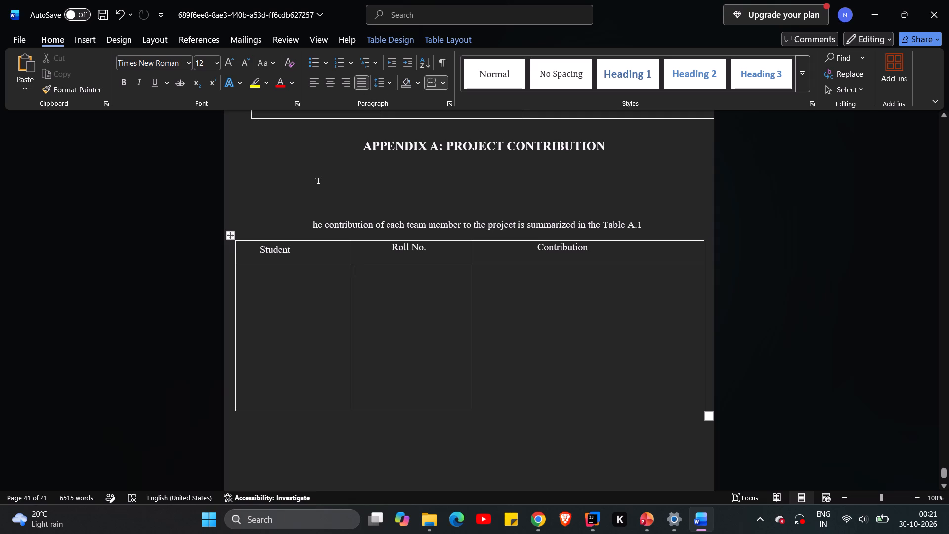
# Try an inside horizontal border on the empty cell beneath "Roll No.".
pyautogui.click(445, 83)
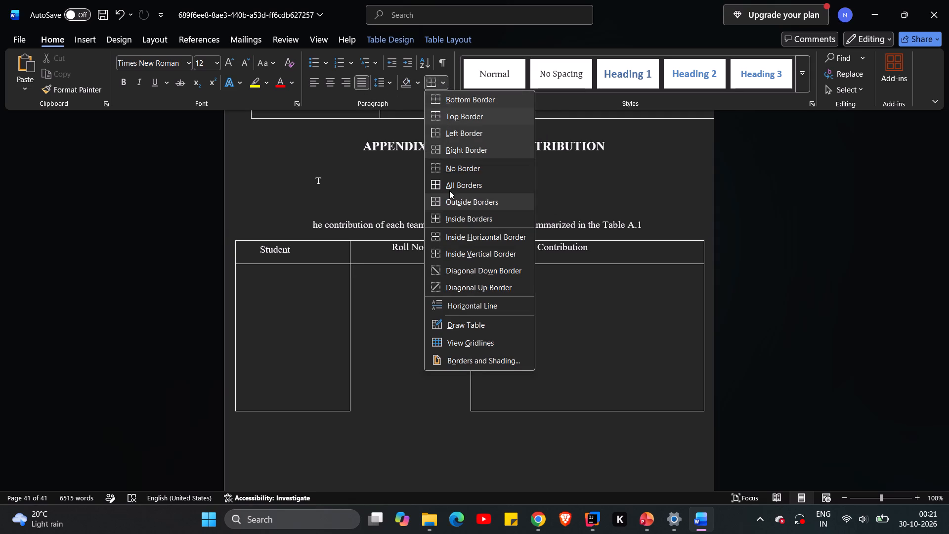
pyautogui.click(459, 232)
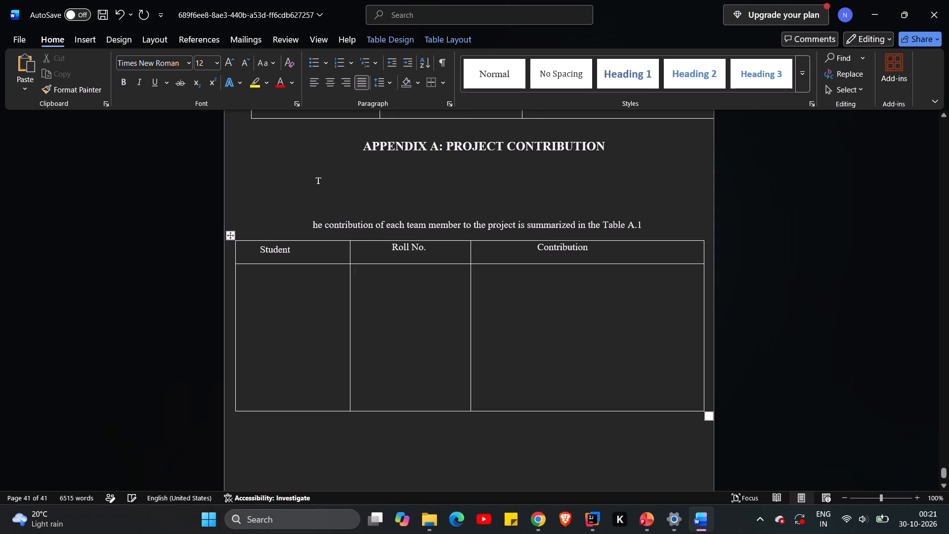
# Move the table's left edge slightly outward to widen the Student column.
pyautogui.moveTo(235, 289); pyautogui.dragTo(233, 297)
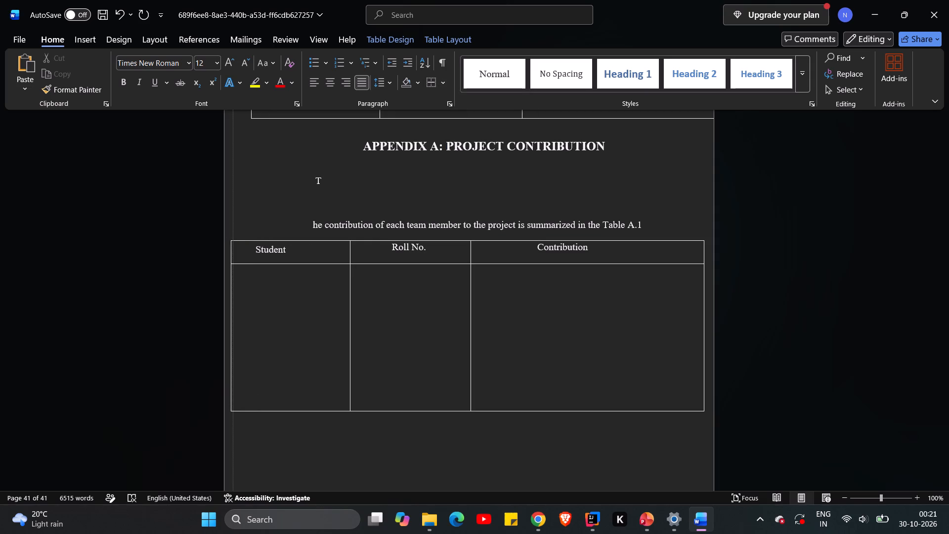
pyautogui.moveTo(233, 297); pyautogui.dragTo(232, 296)
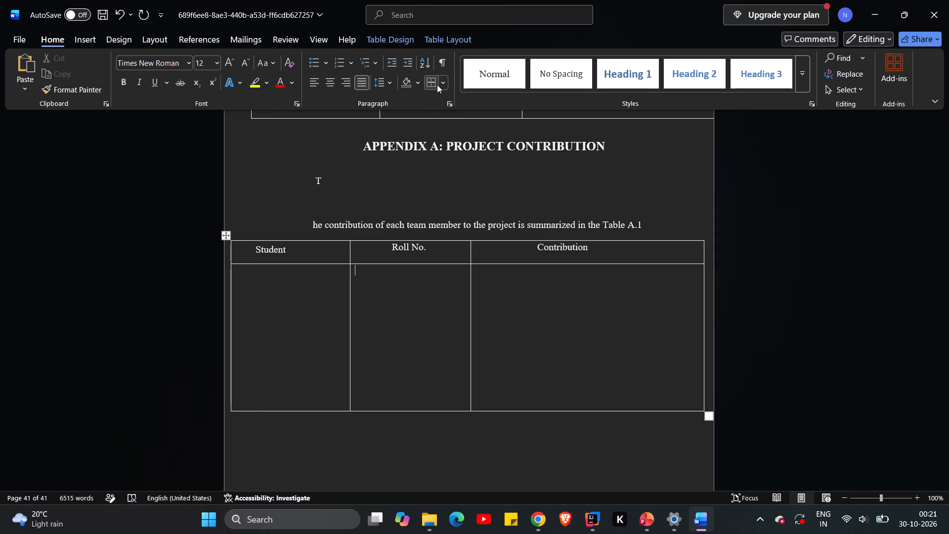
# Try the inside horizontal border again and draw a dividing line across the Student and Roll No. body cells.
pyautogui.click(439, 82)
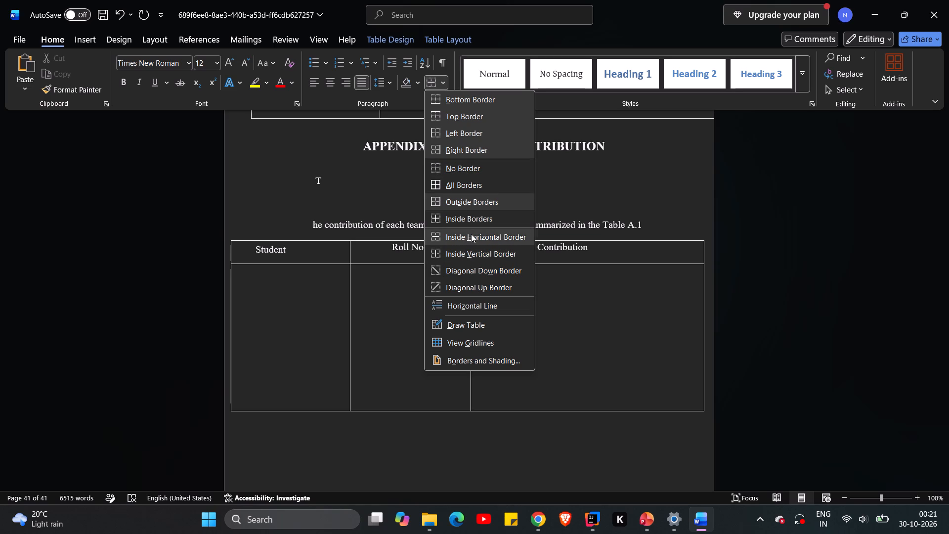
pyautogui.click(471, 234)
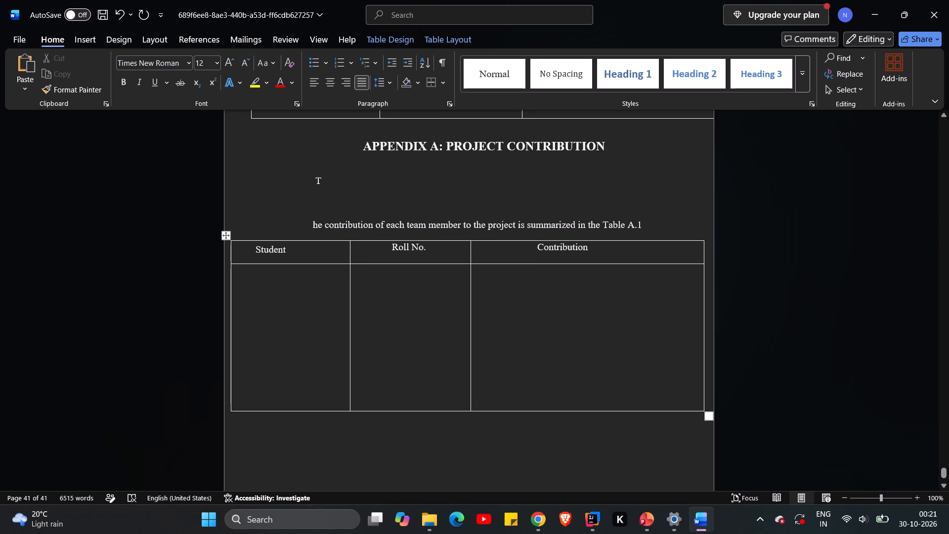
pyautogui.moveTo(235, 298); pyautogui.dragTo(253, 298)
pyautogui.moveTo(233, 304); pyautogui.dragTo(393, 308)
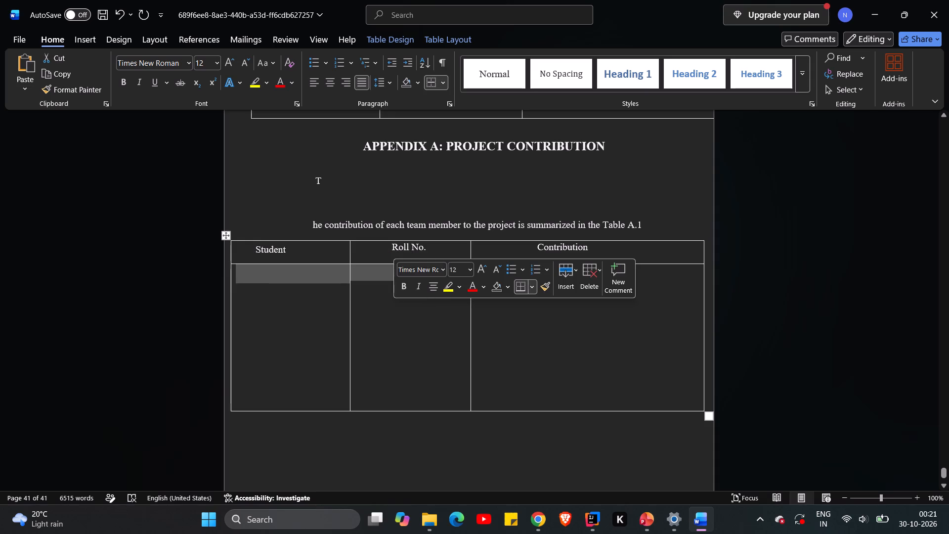
# Insert a horizontal line in the empty cell beneath "Contribution".
pyautogui.click(508, 328)
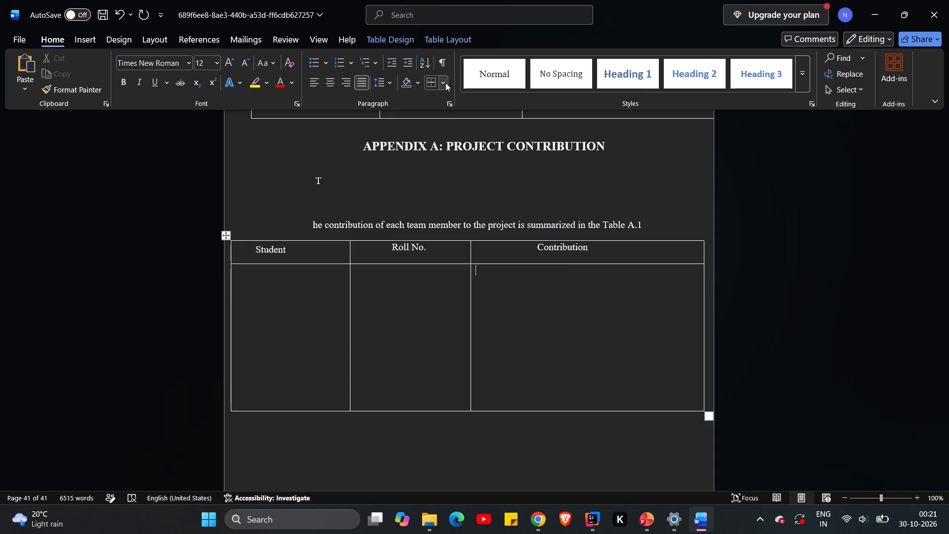
pyautogui.click(445, 83)
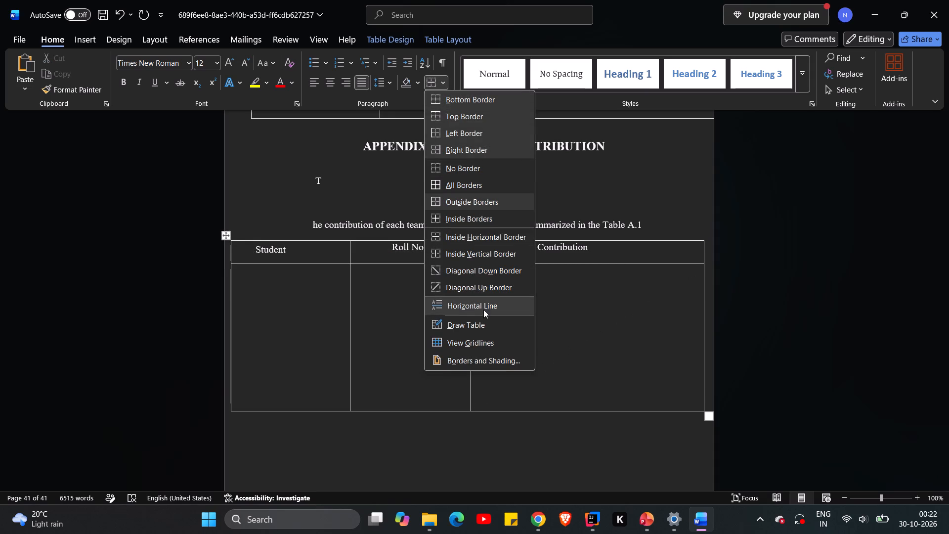
pyautogui.click(488, 307)
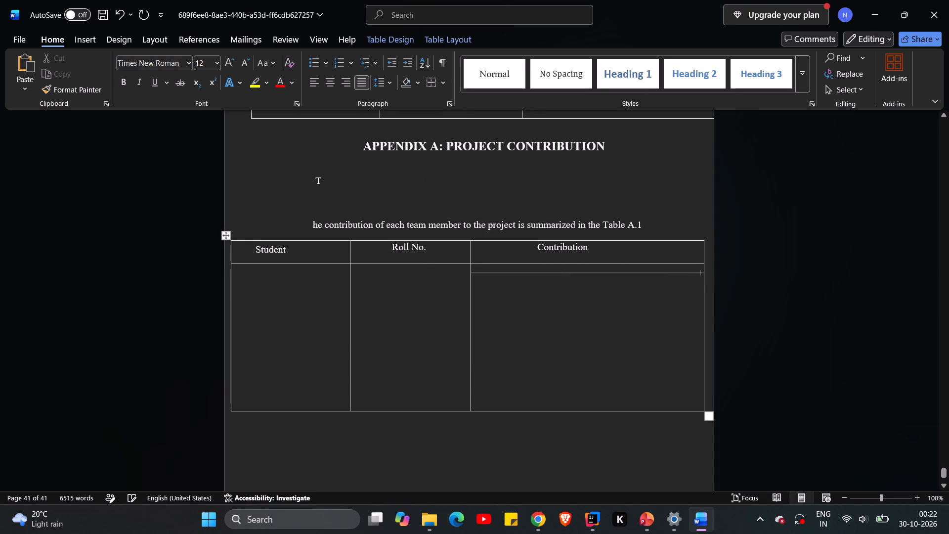
# Remove the inserted horizontal line from the empty cell beneath "Contribution".
pyautogui.moveTo(232, 314); pyautogui.dragTo(338, 312)
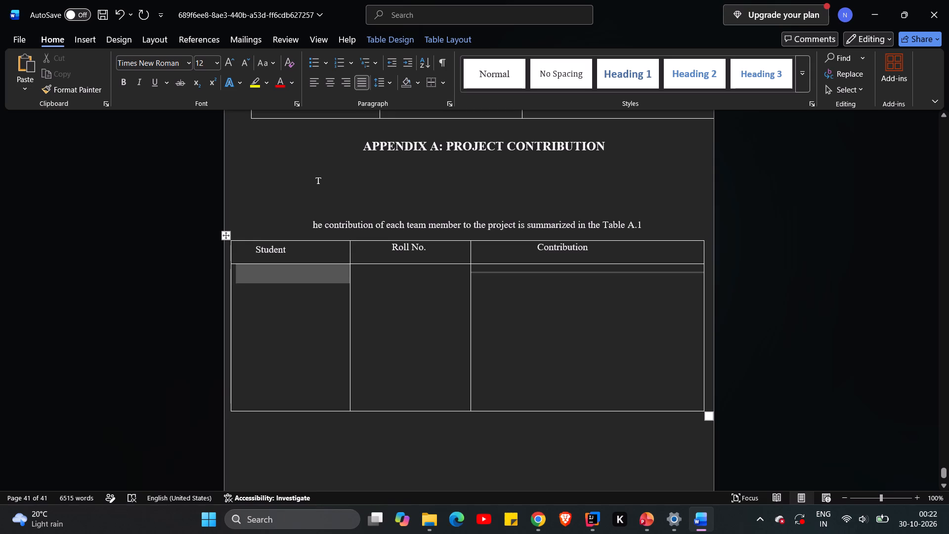
pyautogui.moveTo(338, 312); pyautogui.dragTo(548, 290)
pyautogui.rightClick(450, 227)
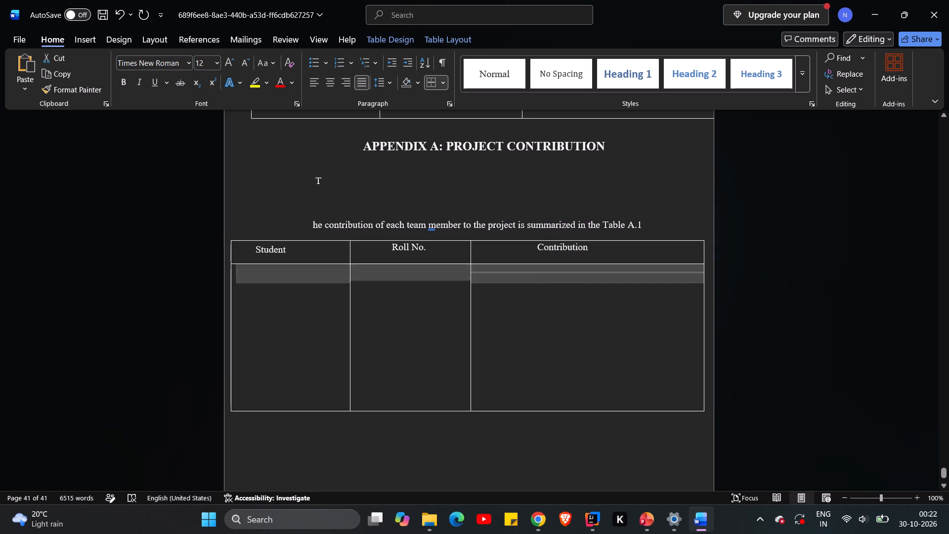
pyautogui.rightClick(510, 268)
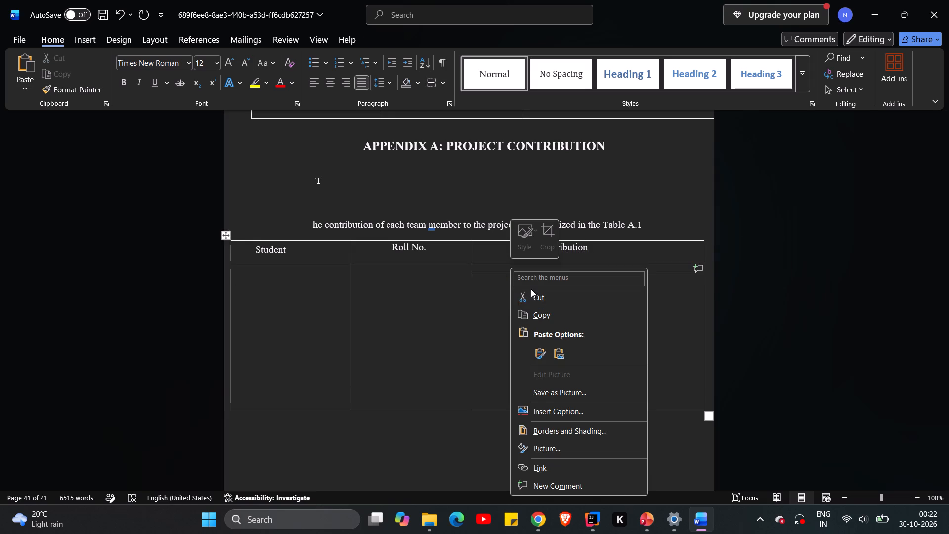
pyautogui.click(529, 293)
# Turn on table gridlines for the contribution table.
pyautogui.click(442, 85)
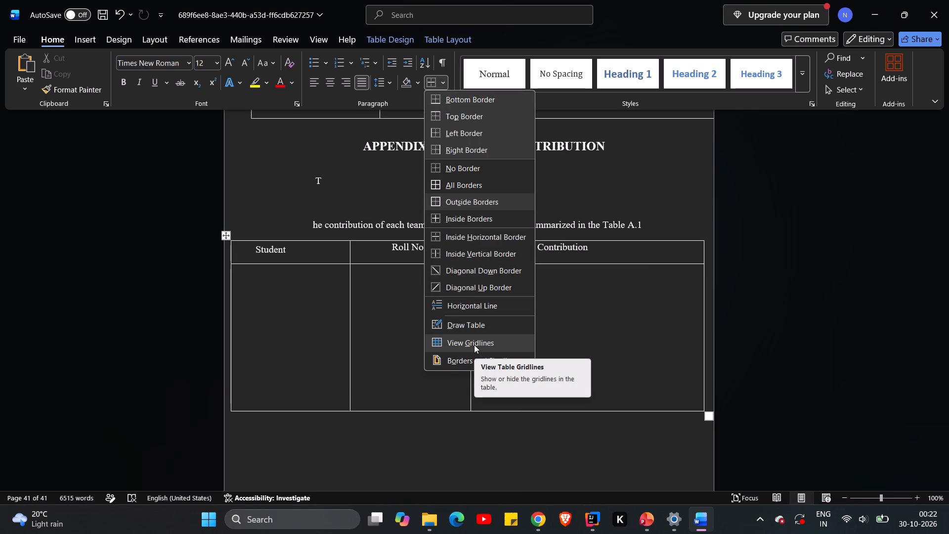
pyautogui.click(474, 340)
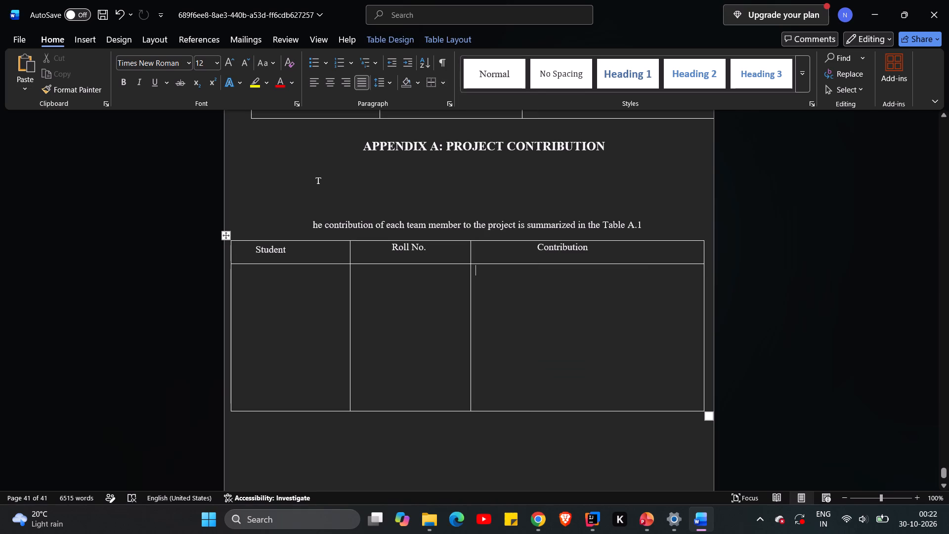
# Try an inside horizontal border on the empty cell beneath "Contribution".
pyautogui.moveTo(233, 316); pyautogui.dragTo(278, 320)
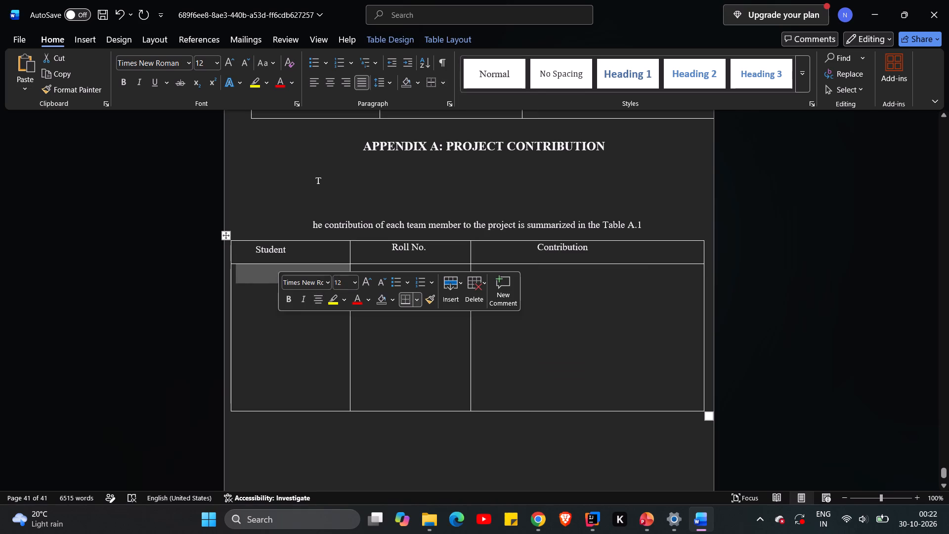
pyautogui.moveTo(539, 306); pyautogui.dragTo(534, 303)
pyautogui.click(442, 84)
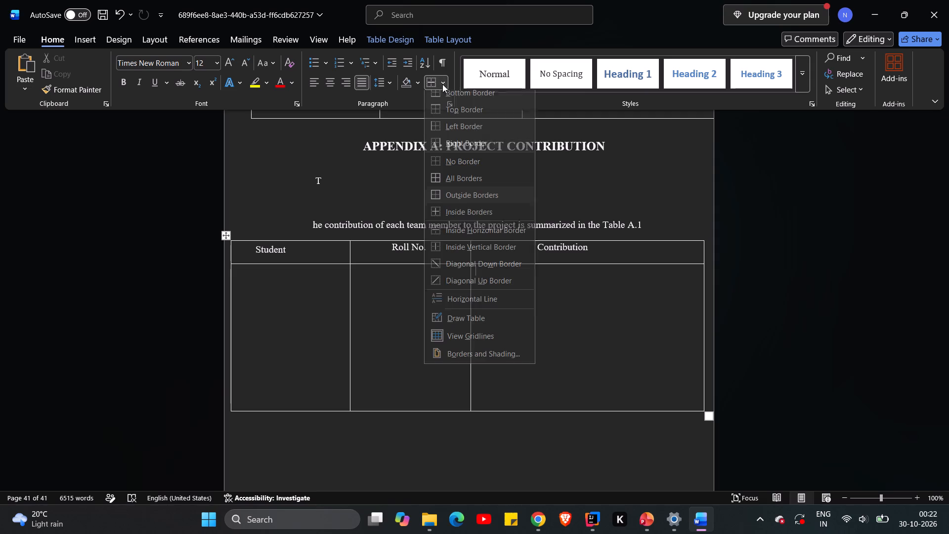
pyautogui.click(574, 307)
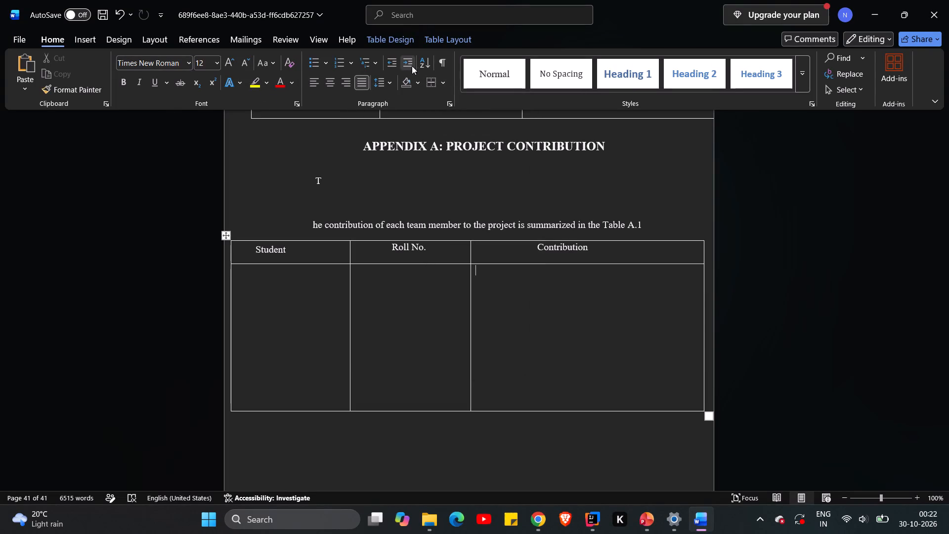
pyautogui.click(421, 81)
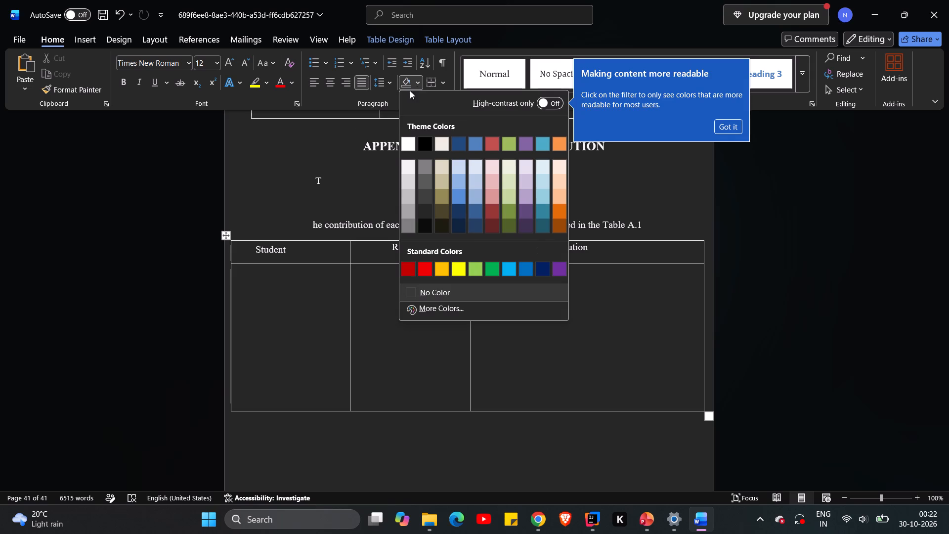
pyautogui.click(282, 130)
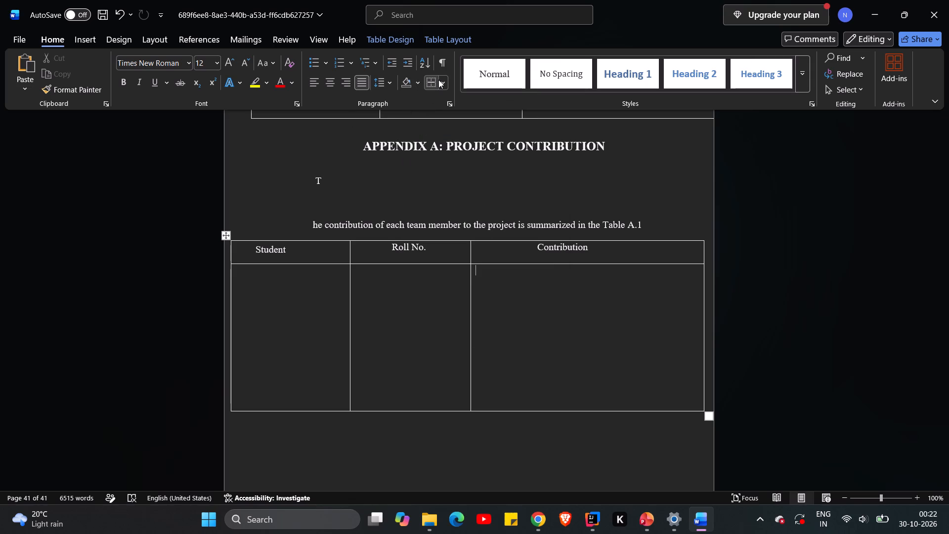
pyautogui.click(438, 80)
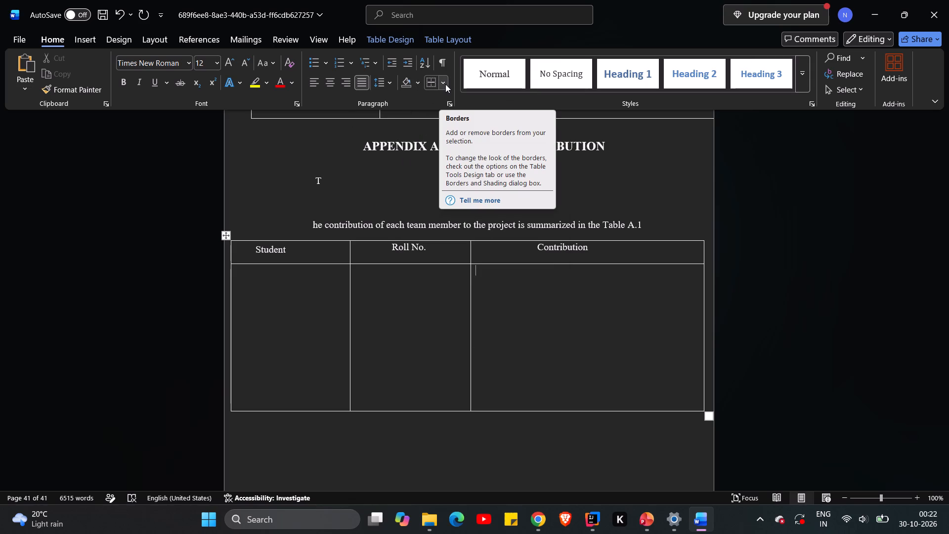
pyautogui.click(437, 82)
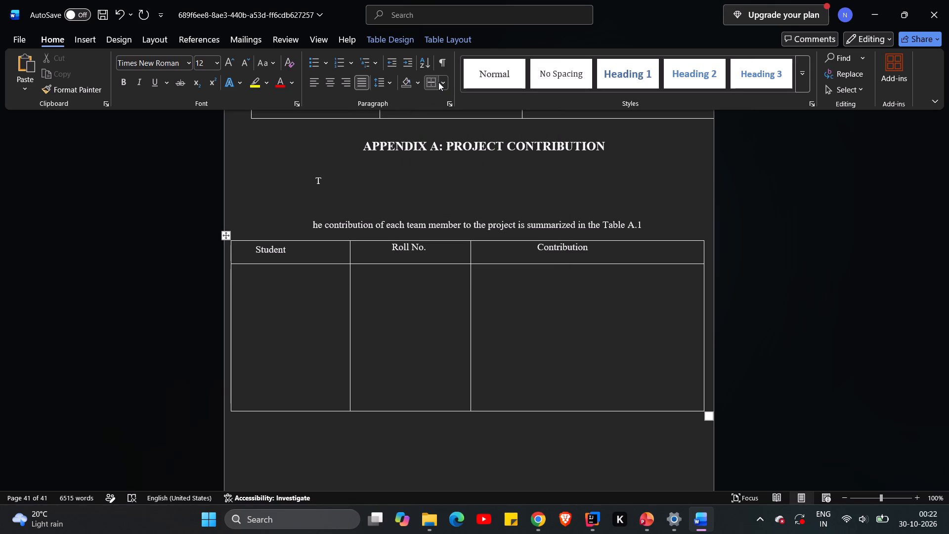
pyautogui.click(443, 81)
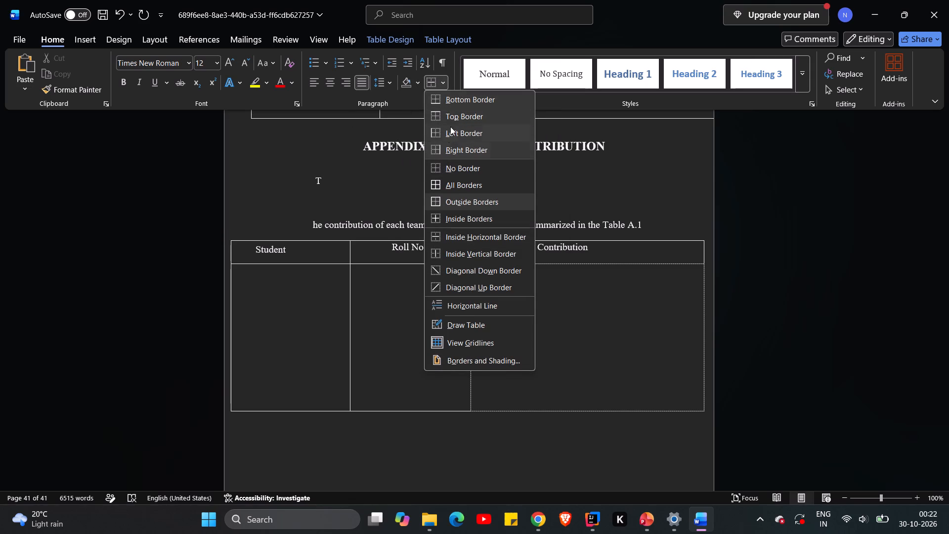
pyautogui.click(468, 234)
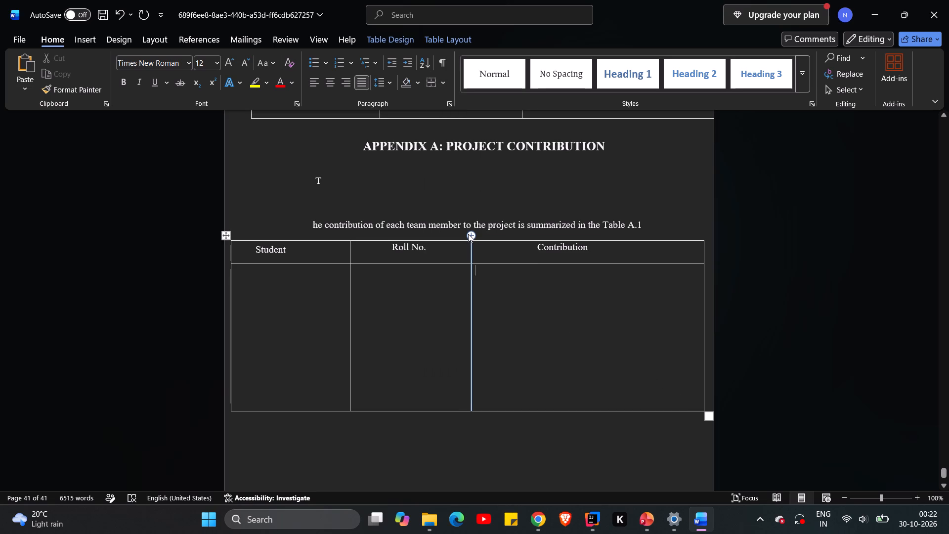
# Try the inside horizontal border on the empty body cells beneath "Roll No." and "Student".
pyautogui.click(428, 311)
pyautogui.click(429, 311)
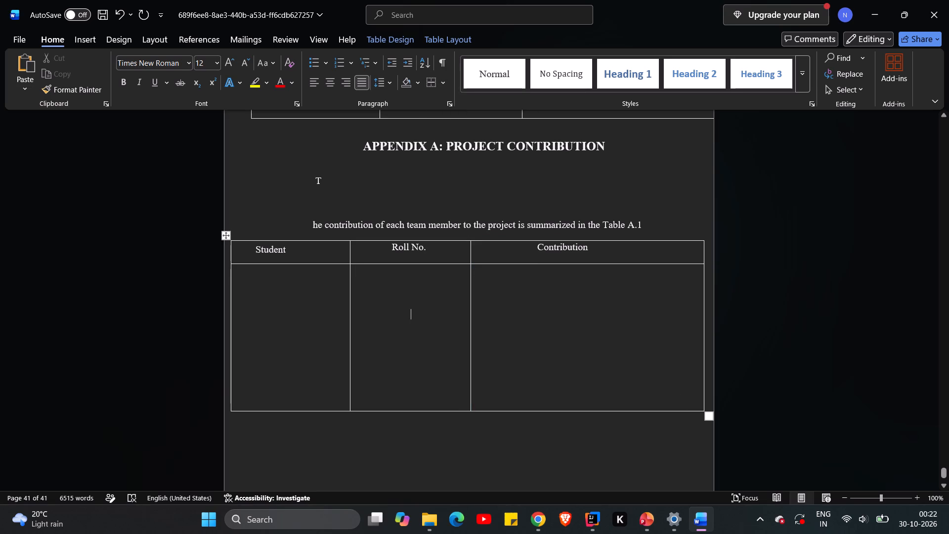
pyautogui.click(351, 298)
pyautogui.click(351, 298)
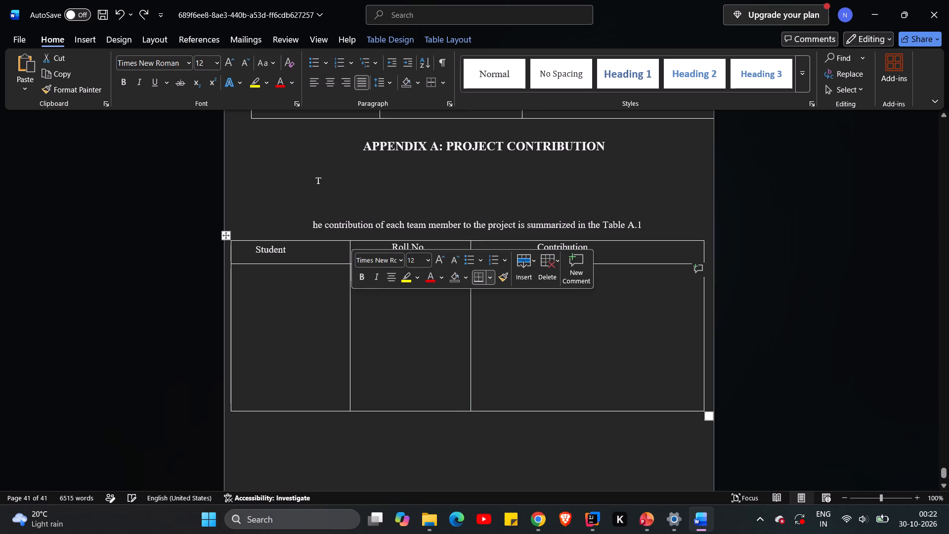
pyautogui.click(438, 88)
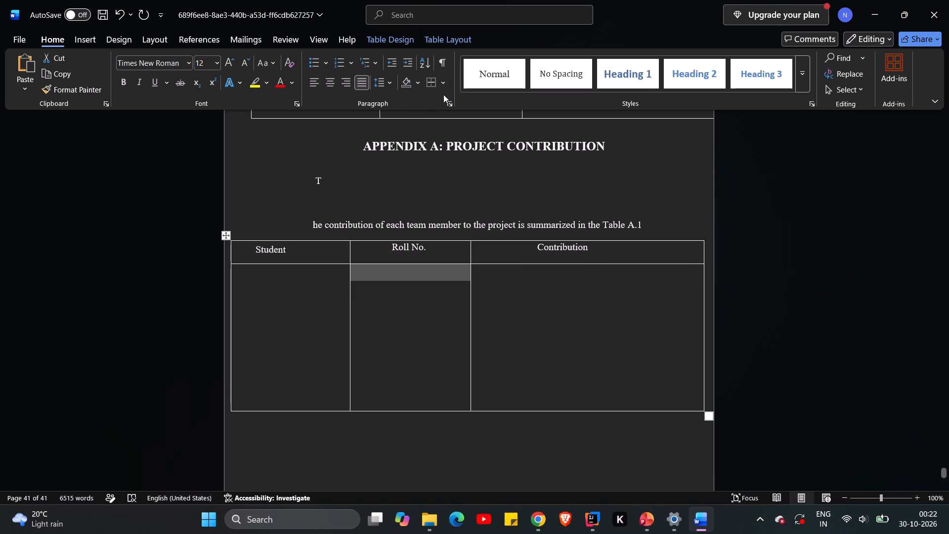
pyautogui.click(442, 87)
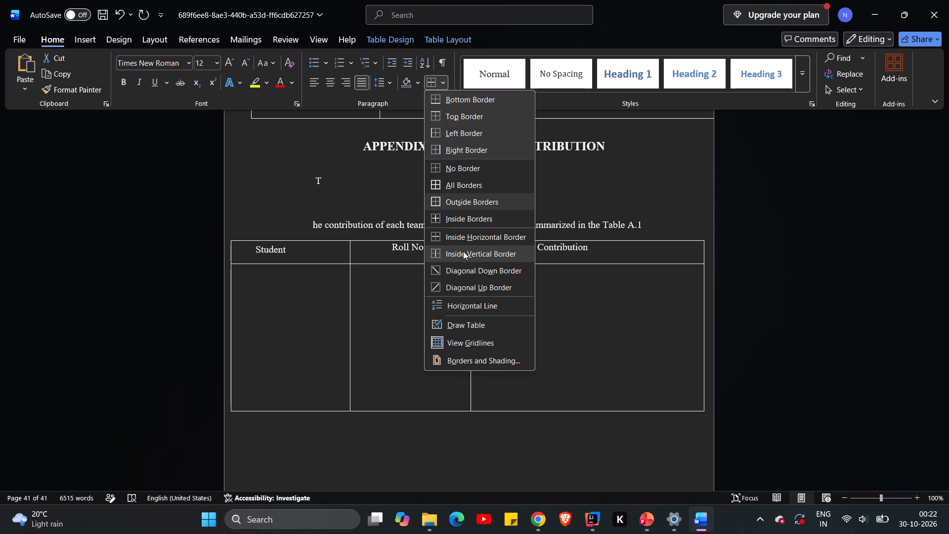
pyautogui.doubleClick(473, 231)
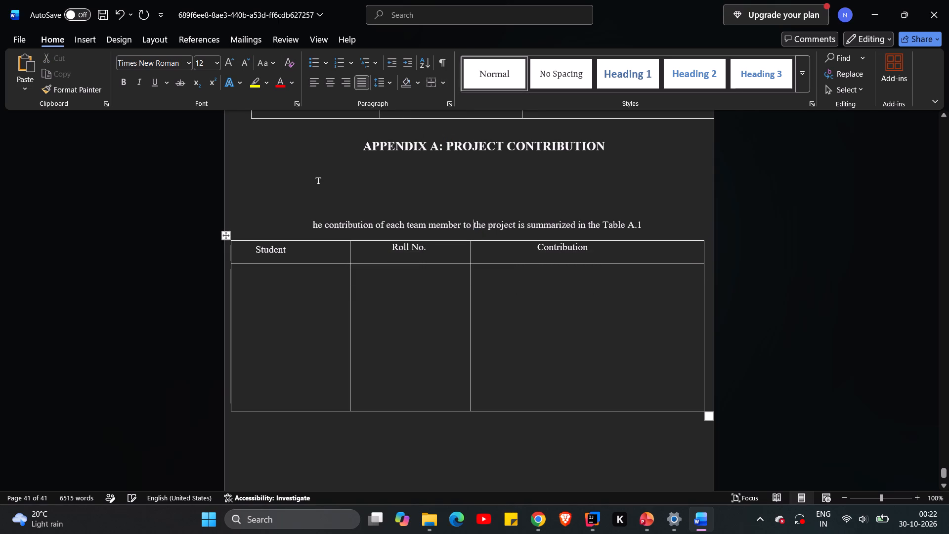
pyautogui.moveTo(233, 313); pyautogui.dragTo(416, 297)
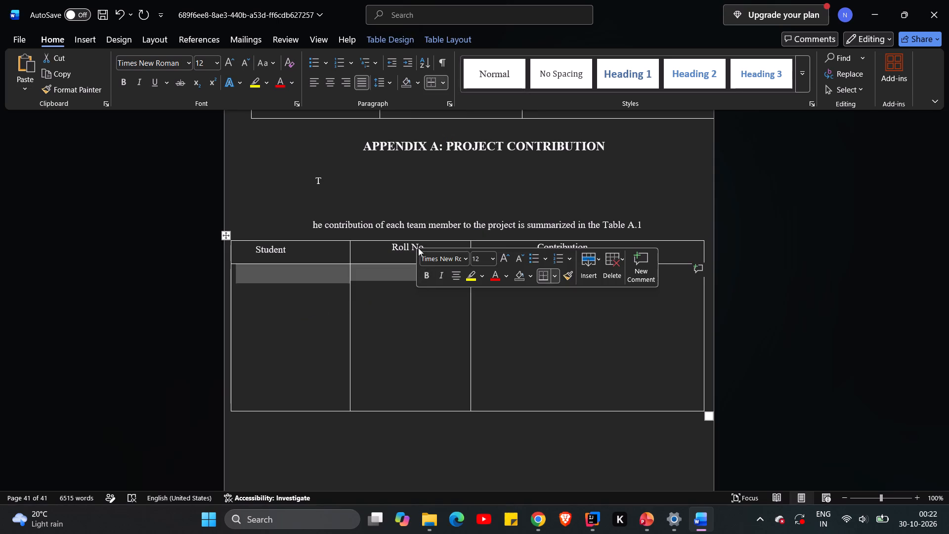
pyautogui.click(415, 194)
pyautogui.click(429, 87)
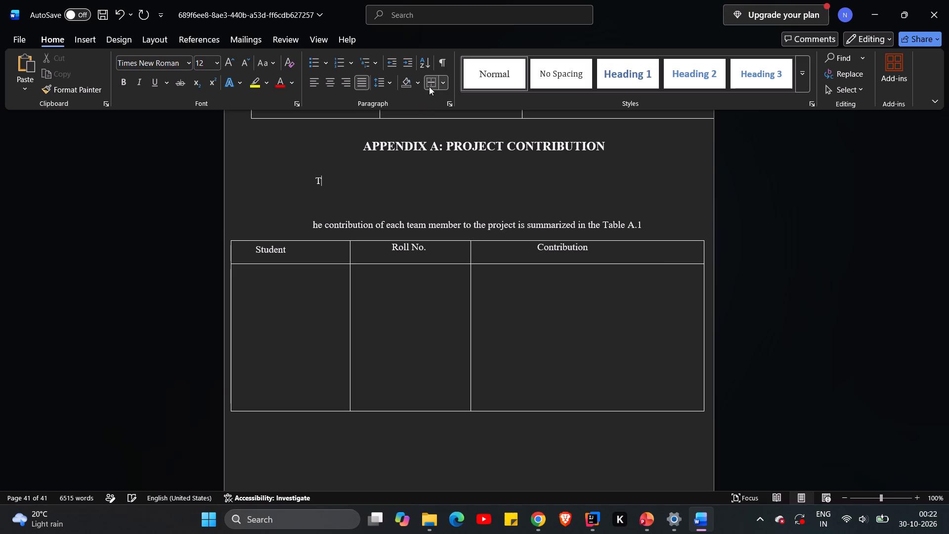
# Draw three horizontal lines across the table body with Draw Table, dividing it into four rows about 1.5 to 1.6 cm high.
pyautogui.click(447, 84)
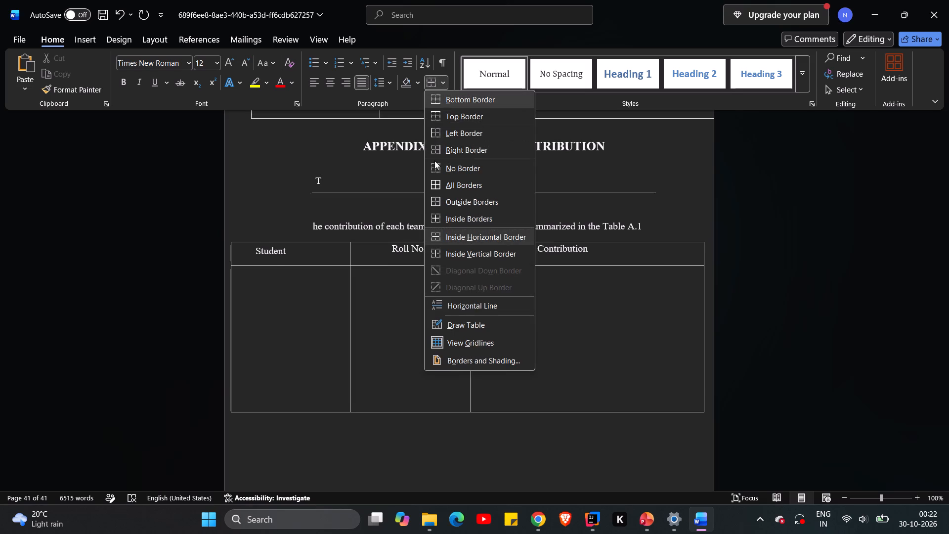
pyautogui.click(453, 317)
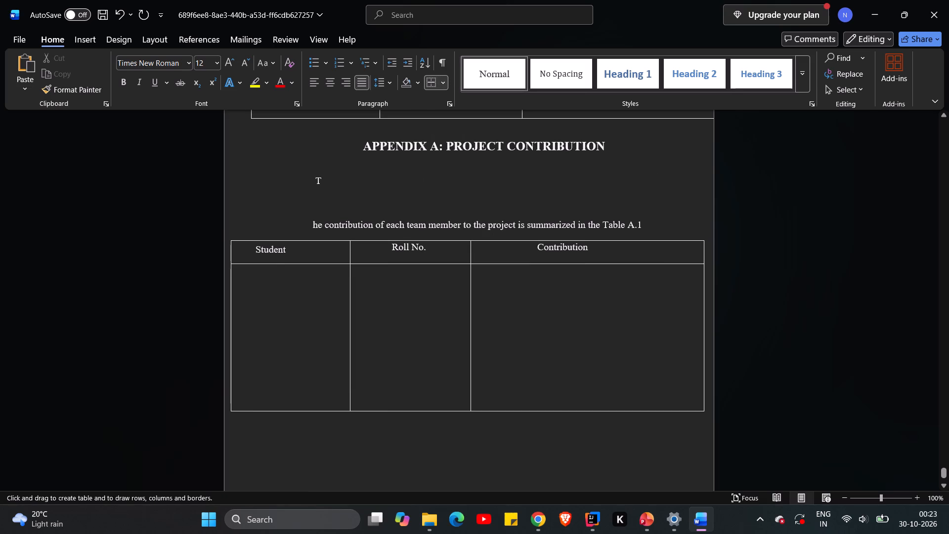
pyautogui.moveTo(233, 302); pyautogui.dragTo(282, 305)
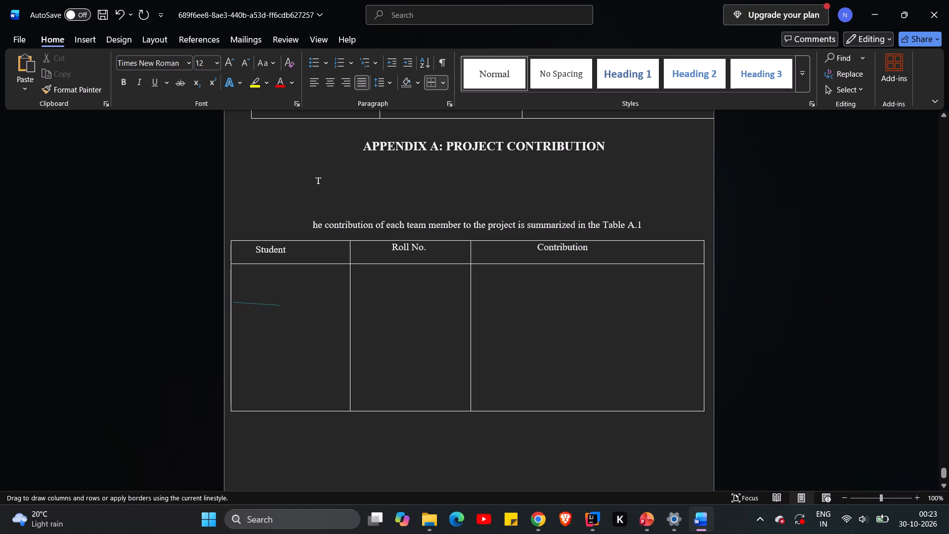
pyautogui.moveTo(282, 305); pyautogui.dragTo(446, 294)
pyautogui.moveTo(446, 294); pyautogui.dragTo(508, 293)
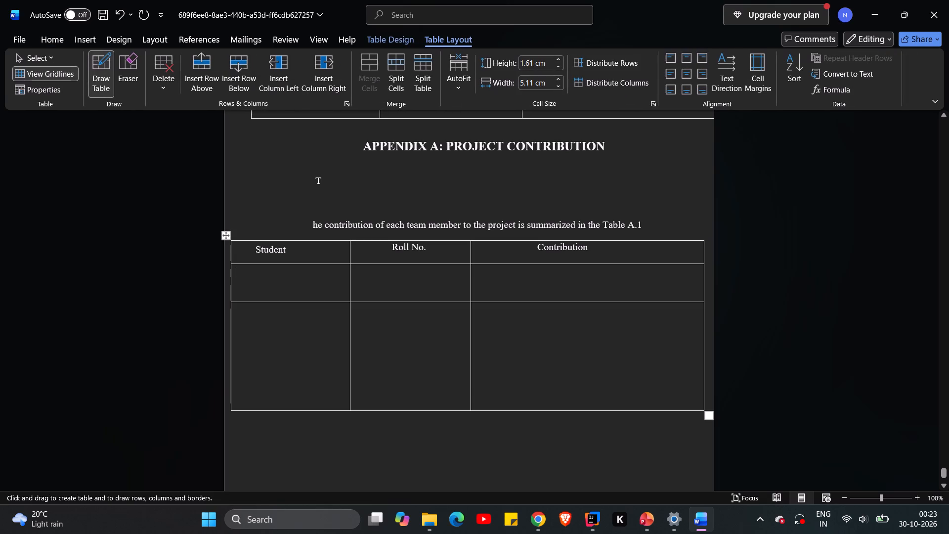
pyautogui.moveTo(233, 336); pyautogui.dragTo(480, 332)
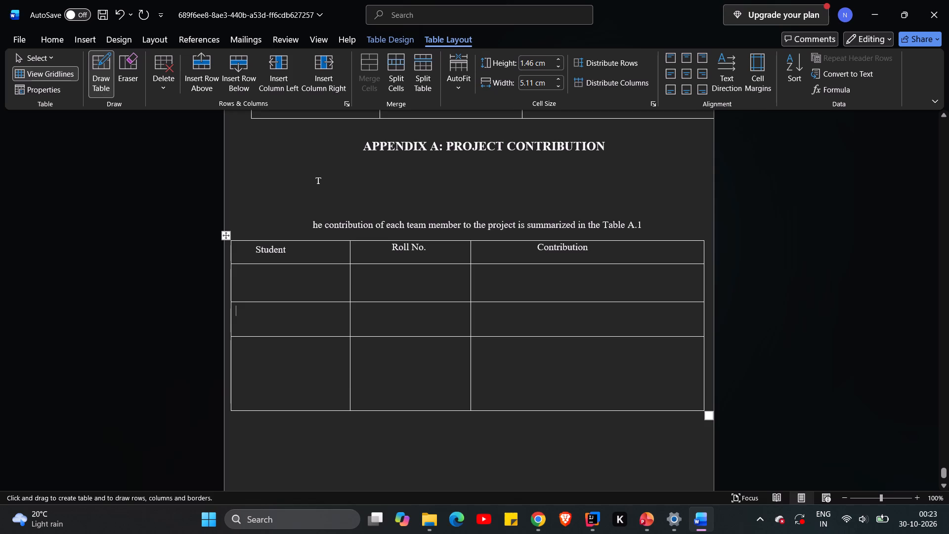
pyautogui.moveTo(232, 373); pyautogui.dragTo(421, 362)
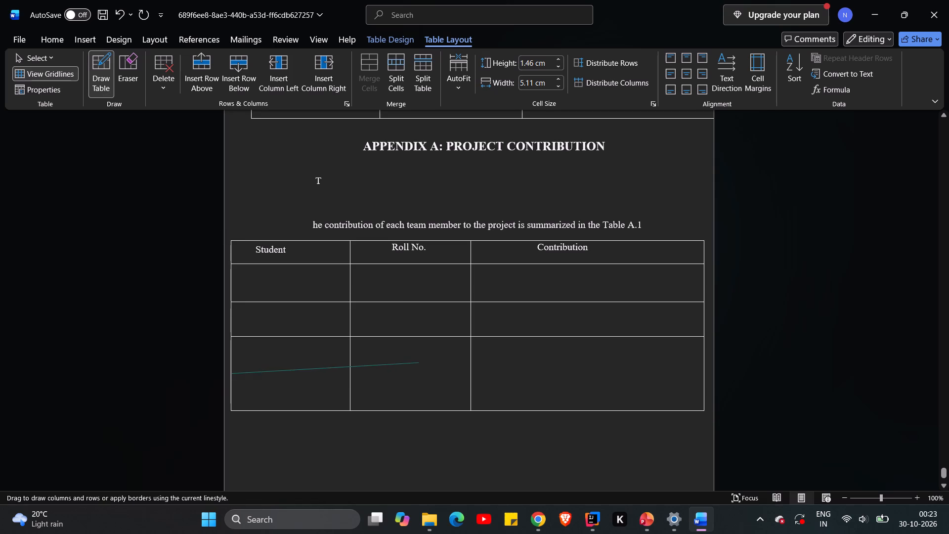
pyautogui.moveTo(421, 362); pyautogui.dragTo(496, 369)
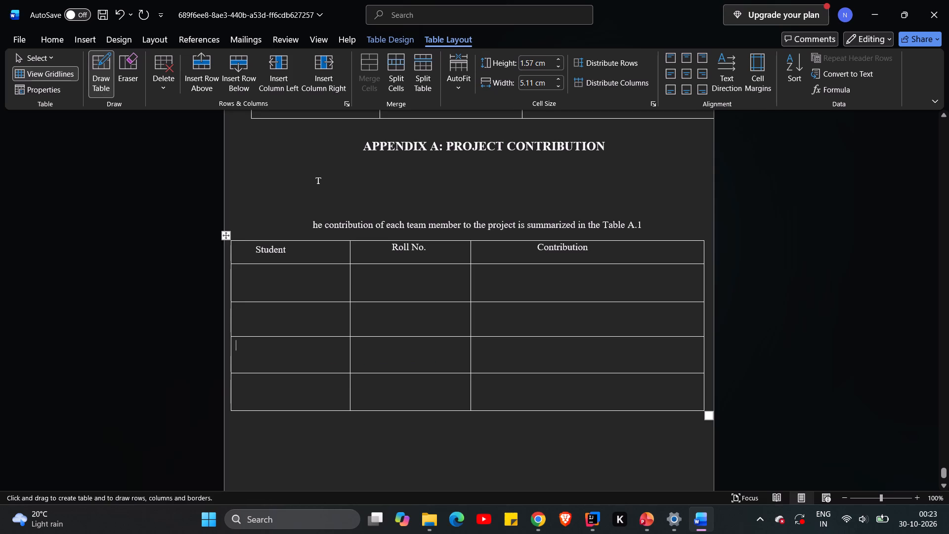
pyautogui.click(756, 190)
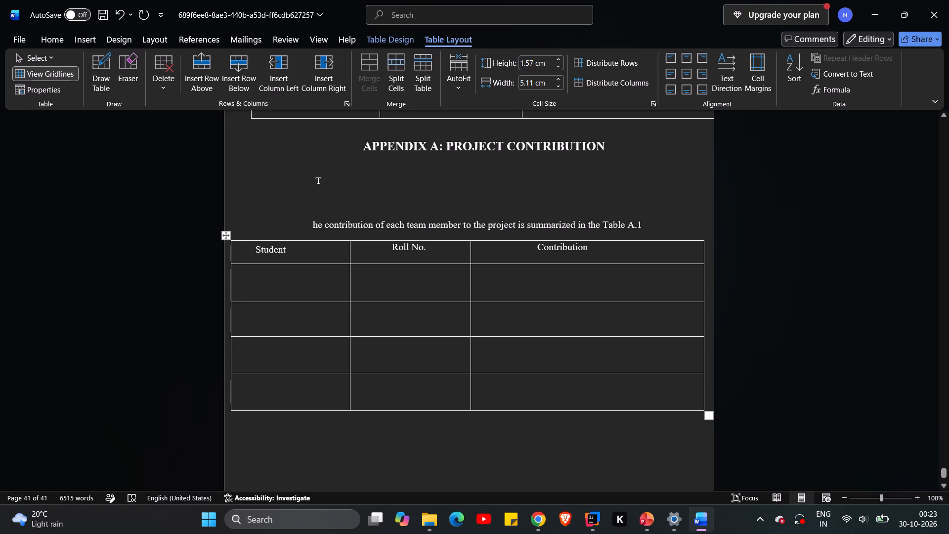
# Enter the first team member's full name in the first body row of the Student column.
pyautogui.click(316, 292)
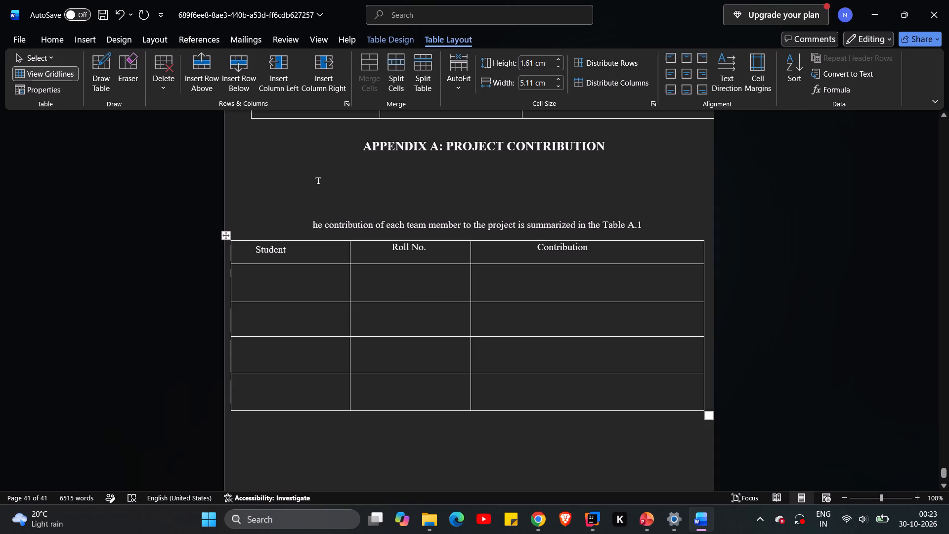
pyautogui.click(667, 187)
pyautogui.click(287, 293)
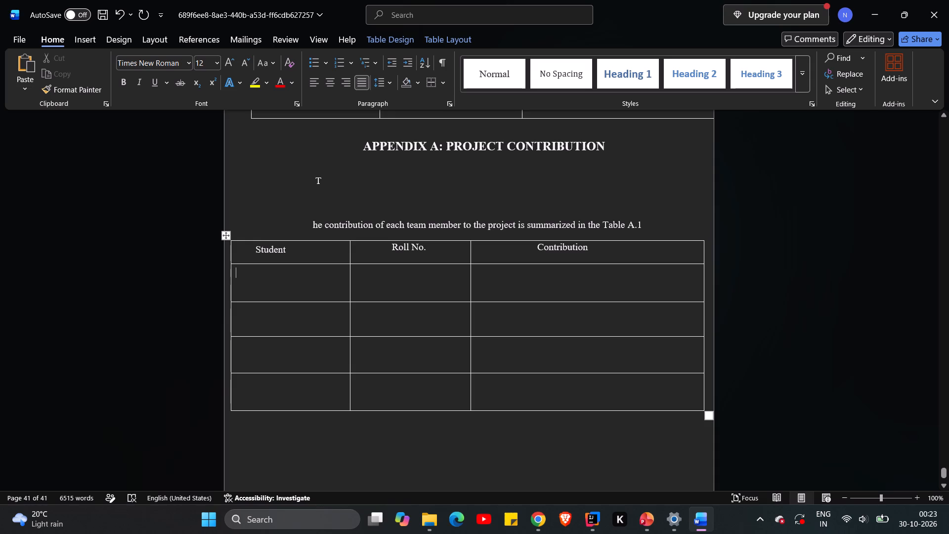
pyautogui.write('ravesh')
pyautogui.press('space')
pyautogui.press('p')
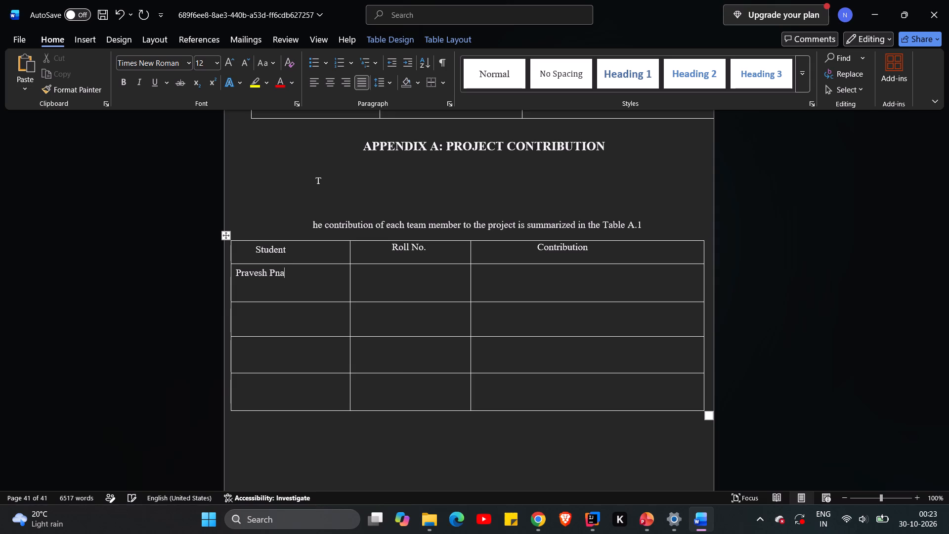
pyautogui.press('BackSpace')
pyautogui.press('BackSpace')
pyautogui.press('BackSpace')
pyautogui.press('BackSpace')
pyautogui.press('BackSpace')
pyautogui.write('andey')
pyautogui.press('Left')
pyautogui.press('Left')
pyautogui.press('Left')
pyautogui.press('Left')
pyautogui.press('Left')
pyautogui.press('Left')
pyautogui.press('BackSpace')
# Indent the first student's name with five leading spaces.
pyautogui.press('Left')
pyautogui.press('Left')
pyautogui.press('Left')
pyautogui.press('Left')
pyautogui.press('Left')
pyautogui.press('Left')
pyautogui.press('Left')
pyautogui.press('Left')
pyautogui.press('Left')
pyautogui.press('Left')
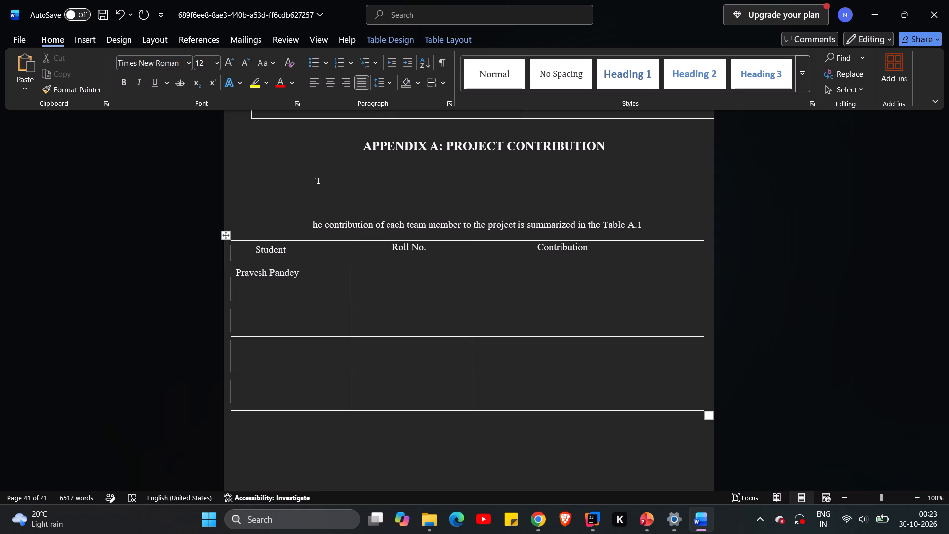
pyautogui.click(238, 272)
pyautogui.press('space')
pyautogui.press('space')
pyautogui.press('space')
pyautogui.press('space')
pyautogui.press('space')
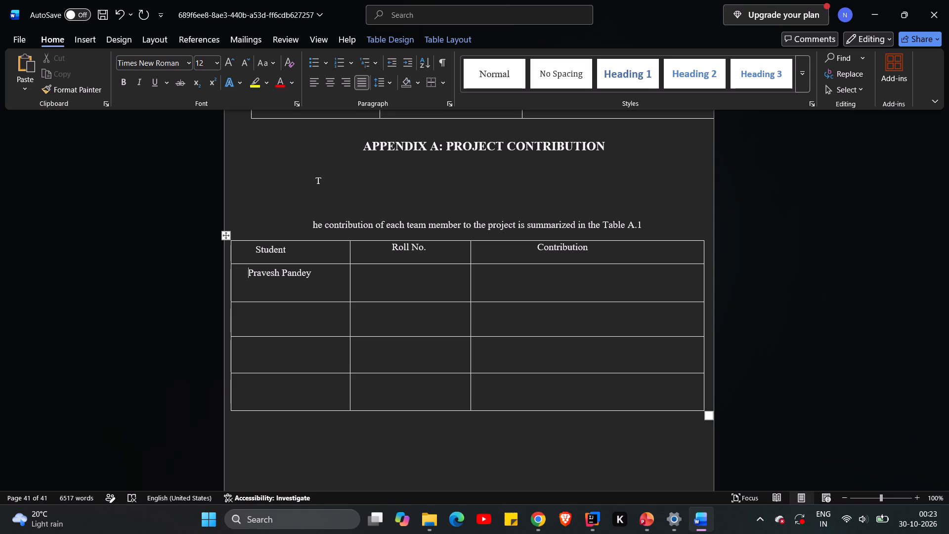
# Enter the second team member's full name in the second body row of the Student column.
pyautogui.click(400, 281)
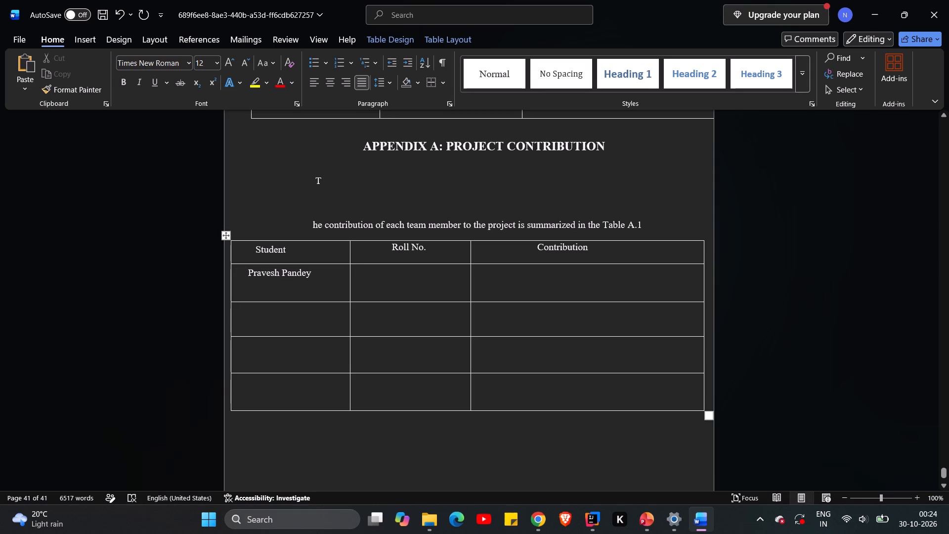
pyautogui.click(299, 322)
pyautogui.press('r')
pyautogui.press('BackSpace')
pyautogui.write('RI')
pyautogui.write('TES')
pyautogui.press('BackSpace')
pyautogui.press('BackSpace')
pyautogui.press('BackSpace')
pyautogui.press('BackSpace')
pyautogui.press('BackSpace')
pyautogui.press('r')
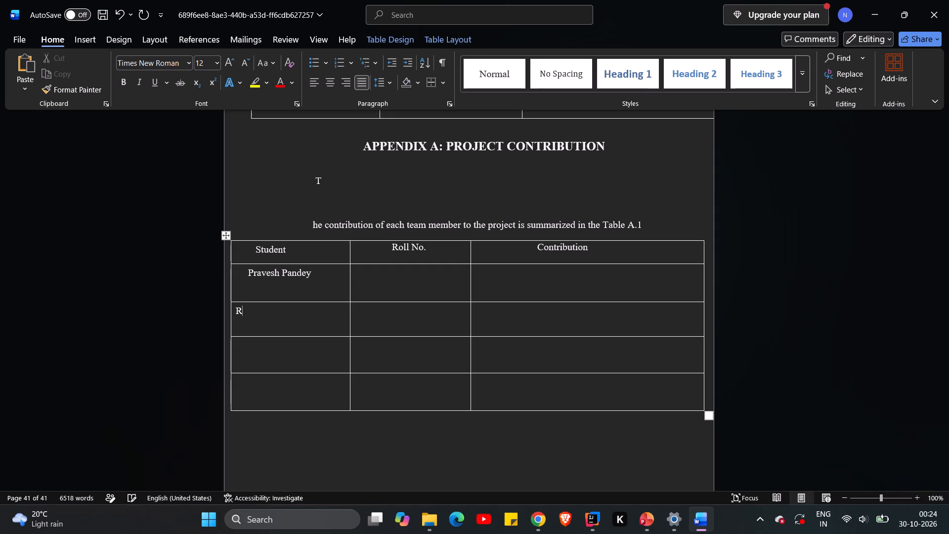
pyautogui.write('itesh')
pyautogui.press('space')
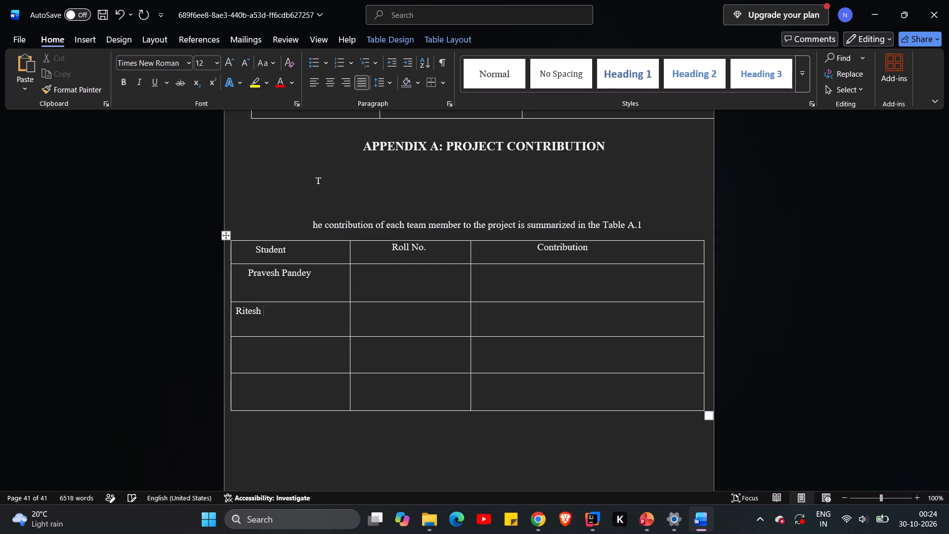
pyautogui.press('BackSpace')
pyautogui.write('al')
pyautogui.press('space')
# Enter the third team member's full name in the third body row of the Student column.
pyautogui.click(288, 364)
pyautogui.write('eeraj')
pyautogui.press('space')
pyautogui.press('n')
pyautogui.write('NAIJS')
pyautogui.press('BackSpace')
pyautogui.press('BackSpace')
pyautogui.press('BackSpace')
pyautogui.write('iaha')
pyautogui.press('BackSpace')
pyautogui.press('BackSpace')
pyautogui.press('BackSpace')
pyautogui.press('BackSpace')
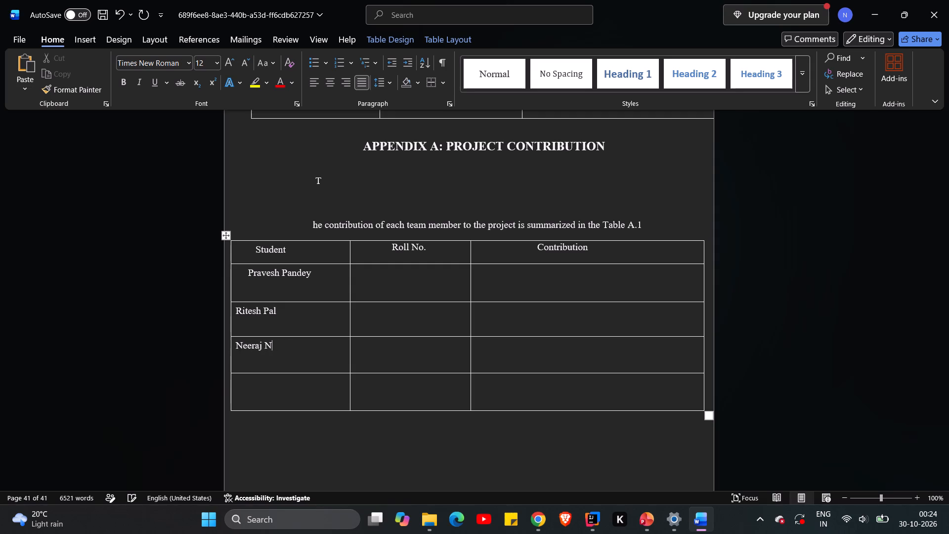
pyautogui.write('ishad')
# Enter the fourth team member's full name in the last row of the Student column.
pyautogui.click(274, 396)
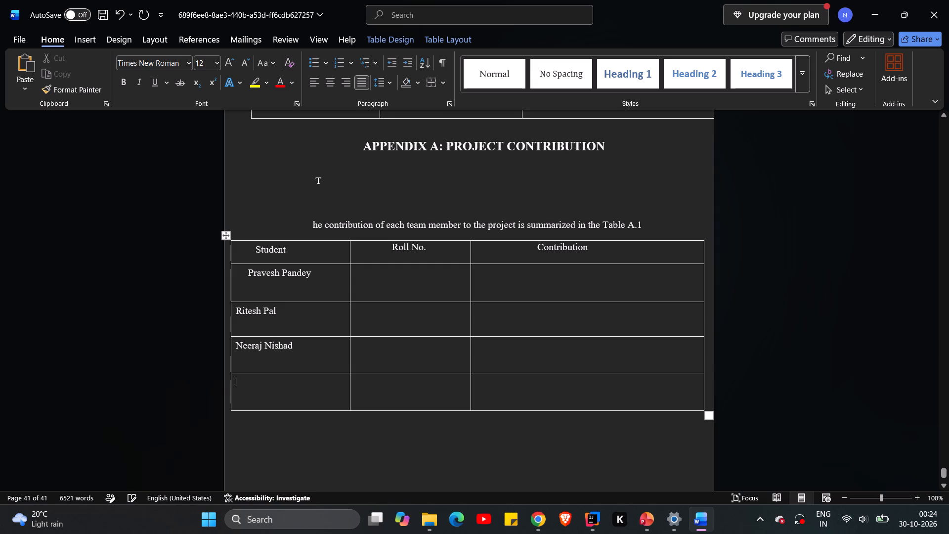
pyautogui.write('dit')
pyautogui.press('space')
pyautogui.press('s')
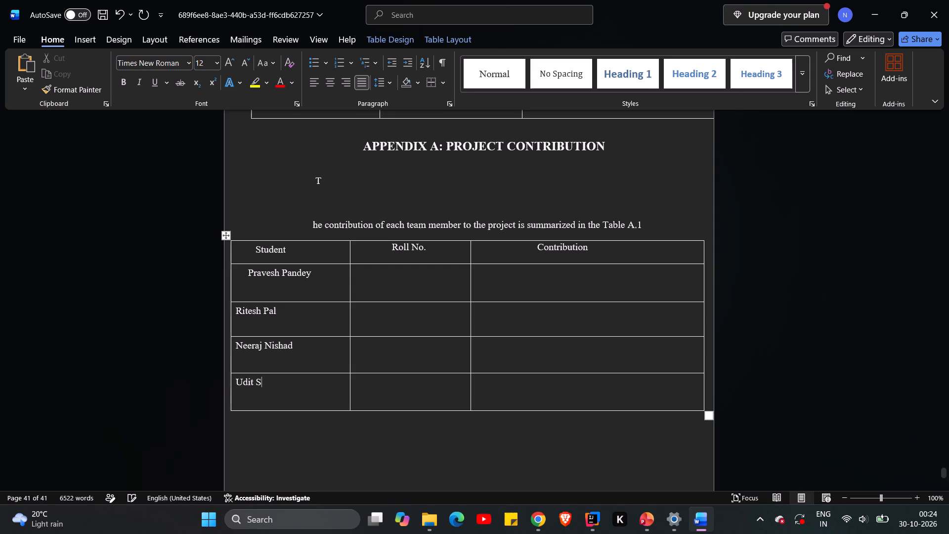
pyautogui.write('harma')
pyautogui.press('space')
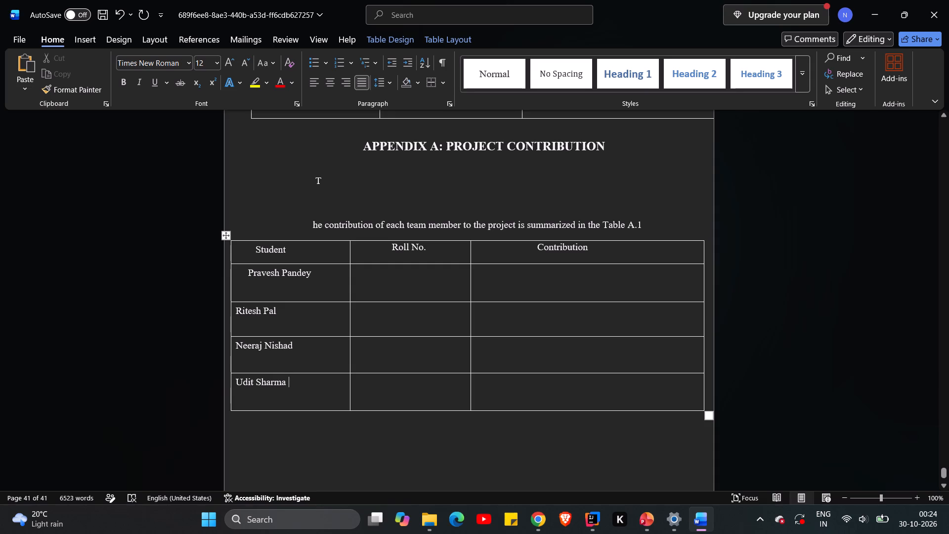
# Indent the second student's name with five leading spaces to line up with the name above.
pyautogui.click(234, 311)
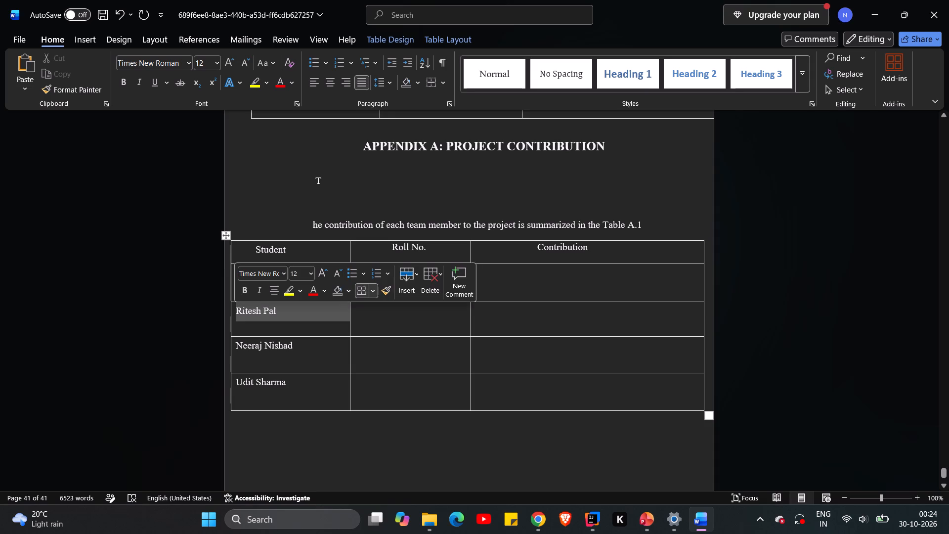
pyautogui.click(240, 319)
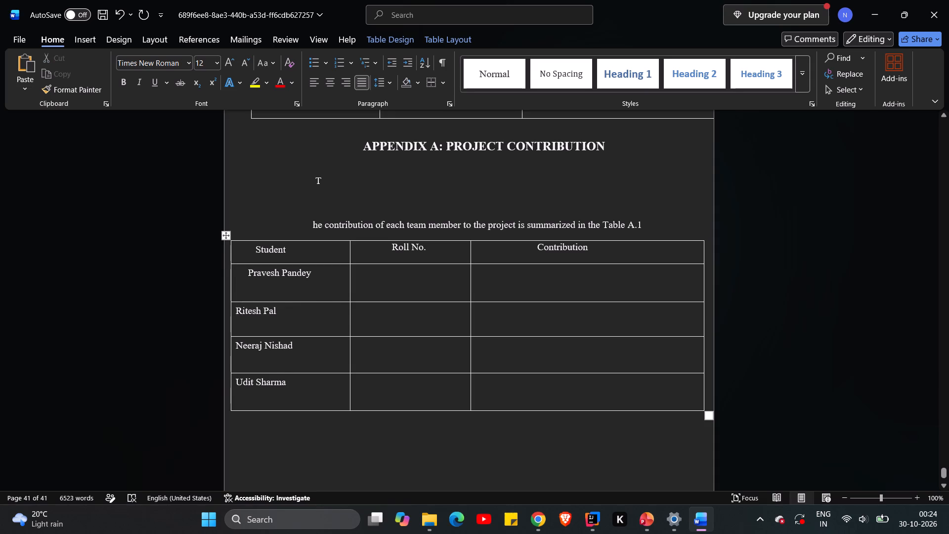
pyautogui.click(235, 311)
pyautogui.click(251, 323)
pyautogui.press('Left')
pyautogui.press('Left')
pyautogui.press('Left')
pyautogui.press('Left')
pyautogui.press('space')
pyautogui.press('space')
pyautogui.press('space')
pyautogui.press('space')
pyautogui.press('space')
# Indent the third student's name with five leading spaces to match the names above.
pyautogui.press('Down')
pyautogui.press('Left')
pyautogui.press('Left')
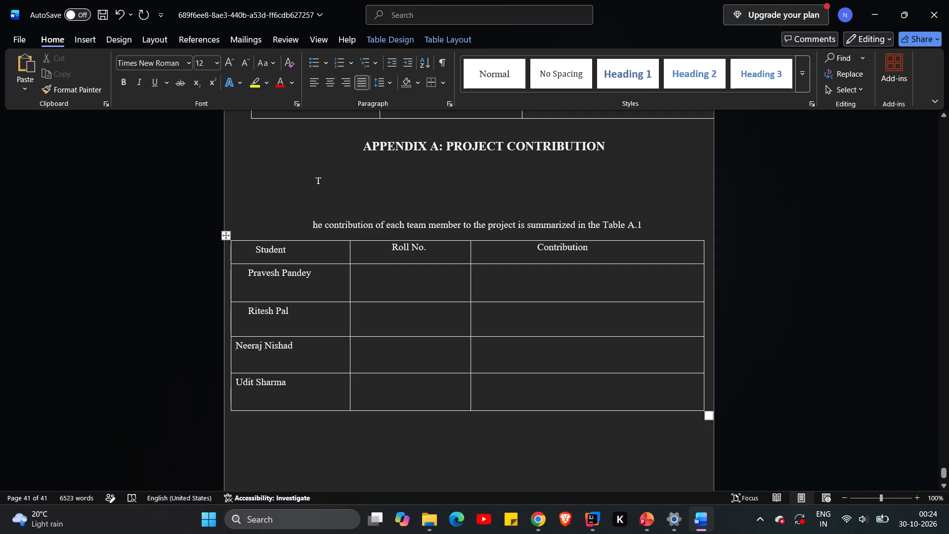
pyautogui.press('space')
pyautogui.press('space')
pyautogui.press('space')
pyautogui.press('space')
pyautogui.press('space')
# Indent the fourth student's name with five leading spaces to match the other names.
pyautogui.click(234, 383)
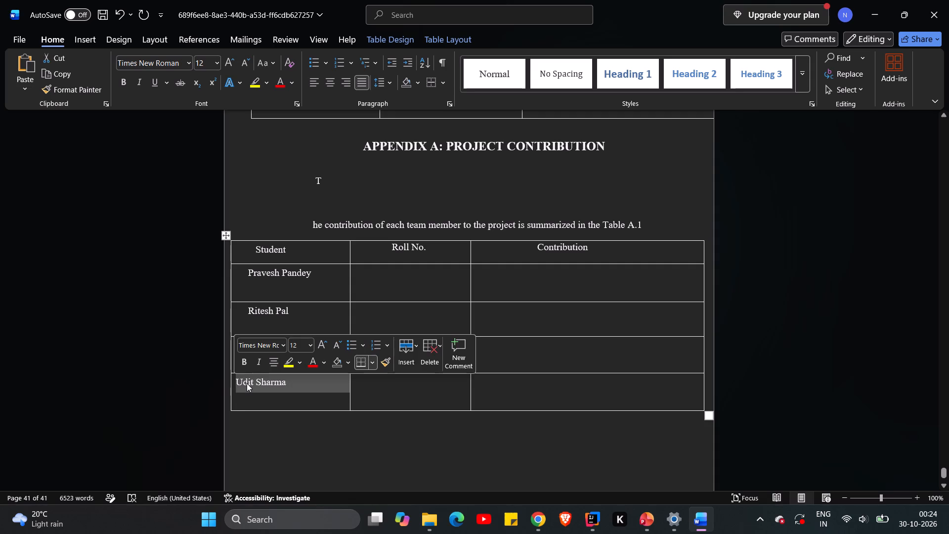
pyautogui.click(247, 383)
pyautogui.press('Left')
pyautogui.press('Left')
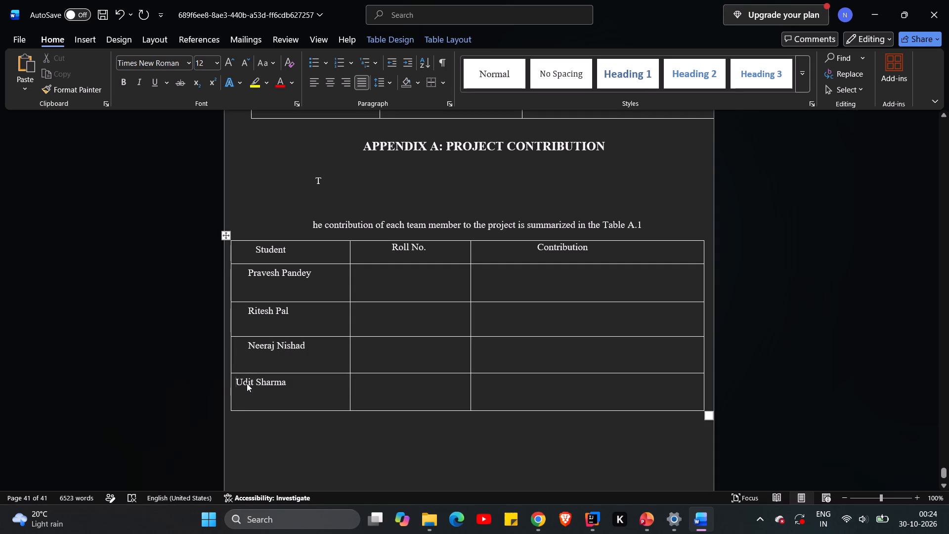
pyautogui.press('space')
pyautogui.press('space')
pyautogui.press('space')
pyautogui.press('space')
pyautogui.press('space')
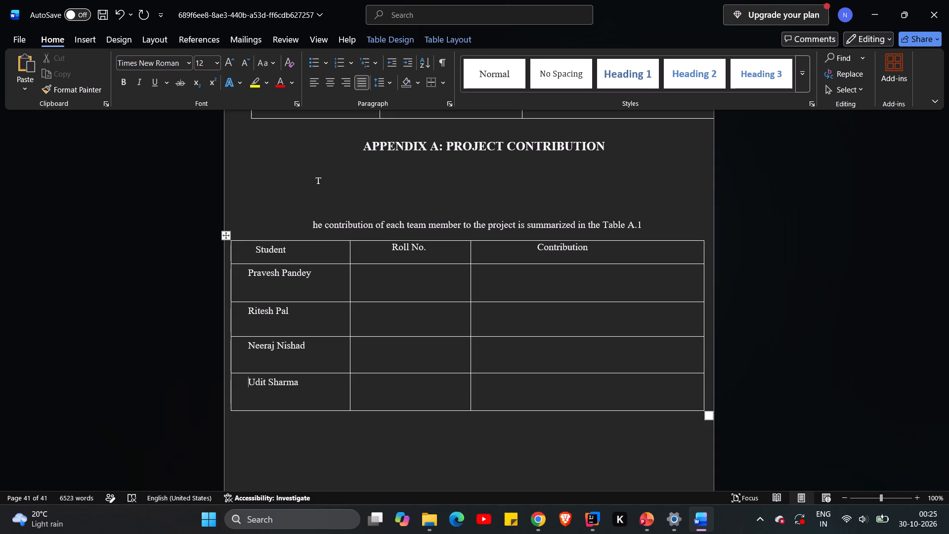
# Place the text cursor in the first student's empty Roll No. cell.
pyautogui.click(402, 274)
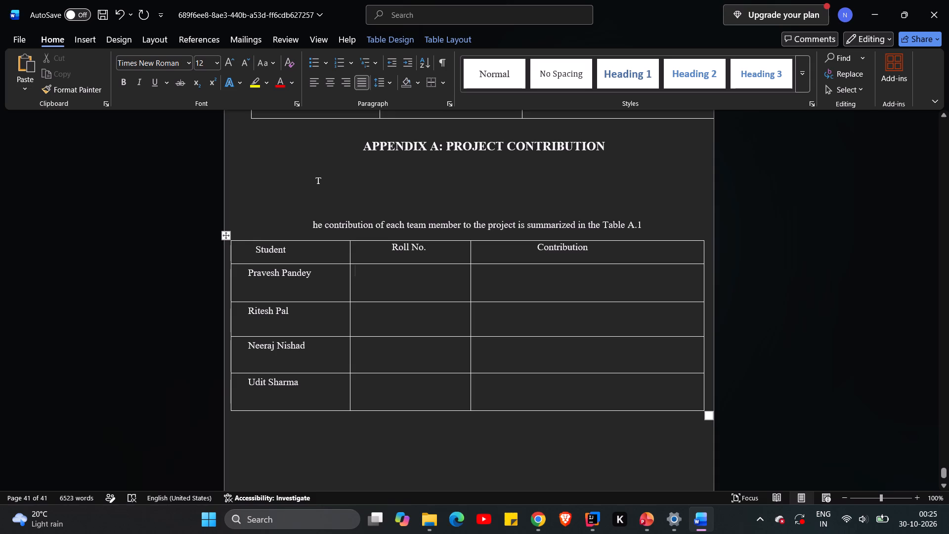
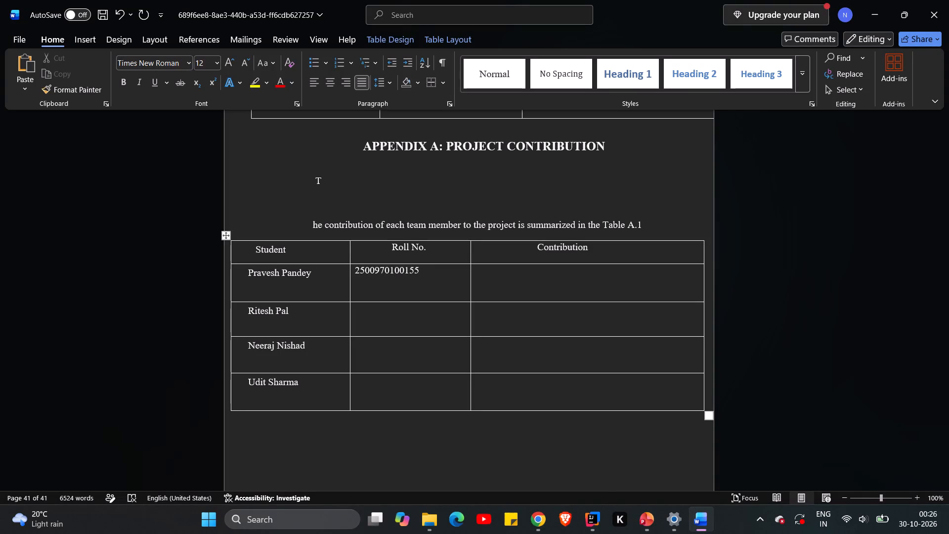
# Copy the first student's roll number into the Roll No. cells of the second, third and fourth students.
pyautogui.moveTo(436, 270); pyautogui.dragTo(348, 271)
pyautogui.click(410, 352)
pyautogui.moveTo(434, 277); pyautogui.dragTo(356, 273)
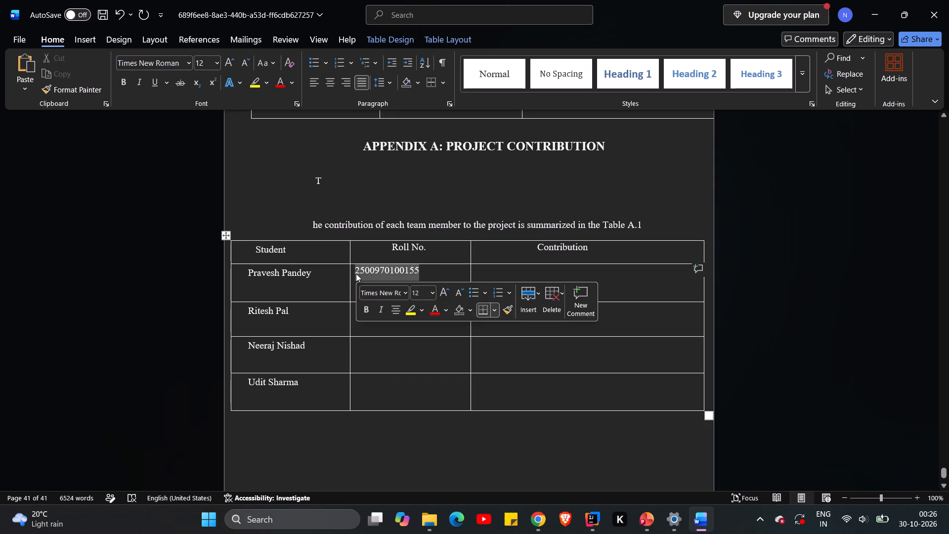
pyautogui.hotkey('ctrl', 'c')
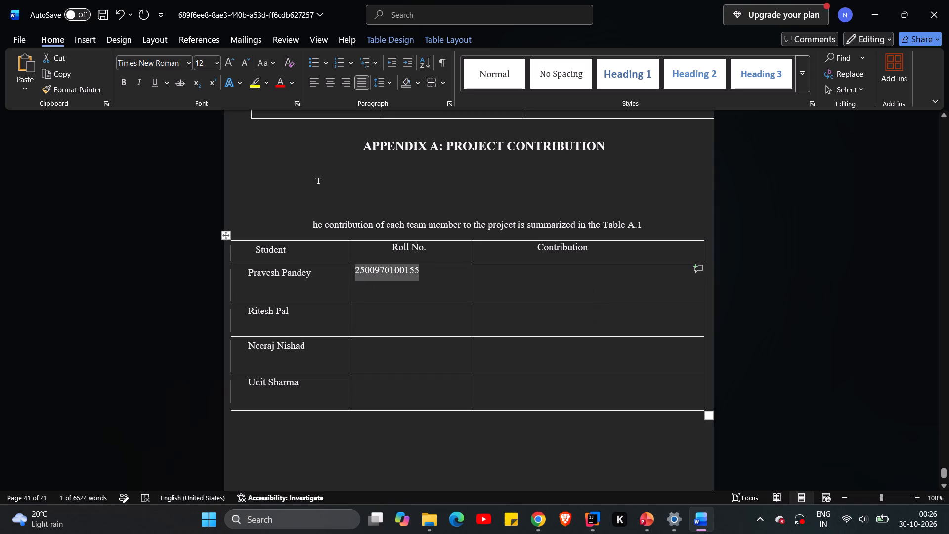
pyautogui.click(397, 323)
pyautogui.hotkey('ctrl', 'v')
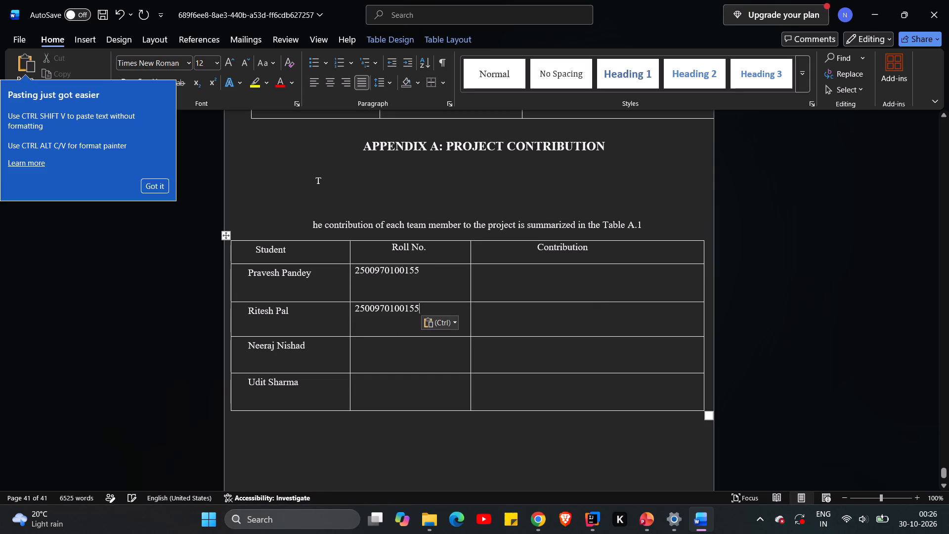
pyautogui.click(398, 352)
pyautogui.hotkey('ctrl', 'v')
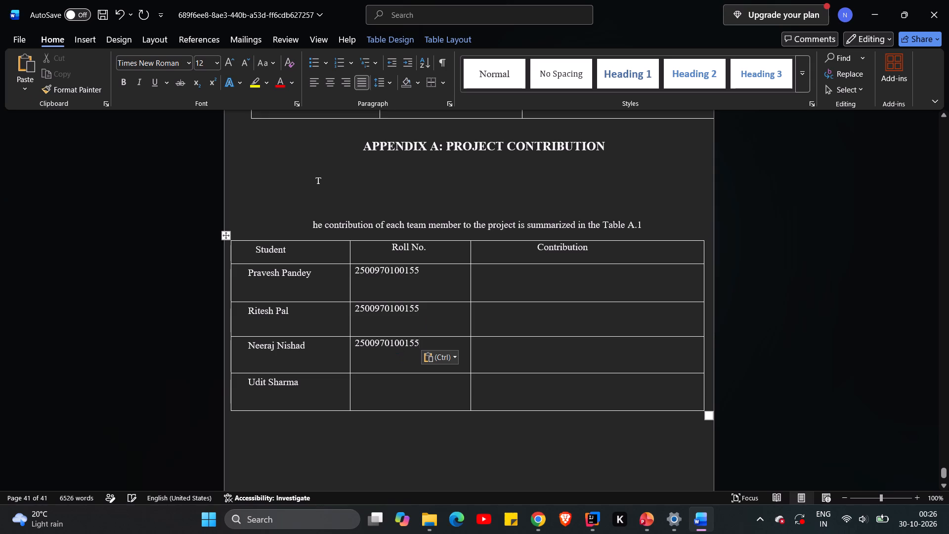
pyautogui.click(396, 399)
pyautogui.hotkey('ctrl', 'v')
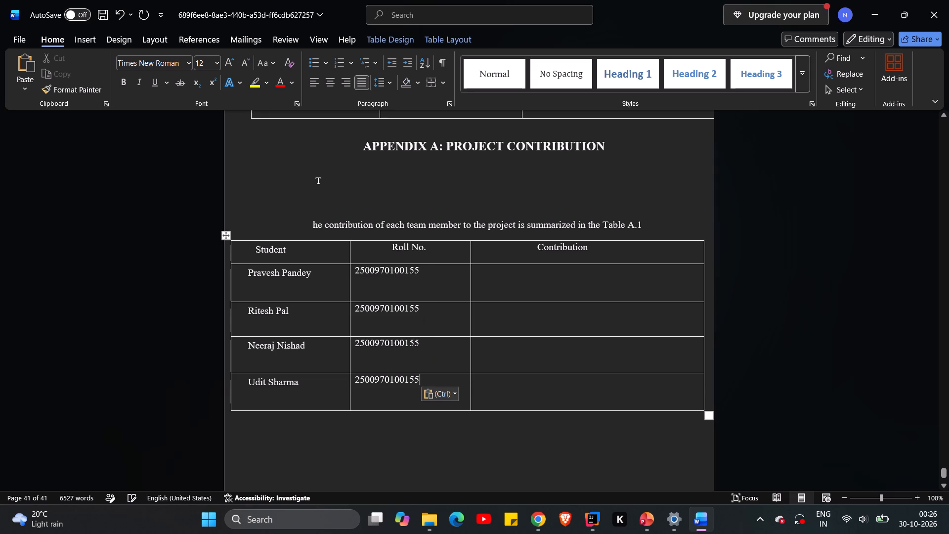
# Replace the last two digits of the second student's roll number with that student's own ending.
pyautogui.click(426, 312)
pyautogui.press('BackSpace')
pyautogui.press('BackSpace')
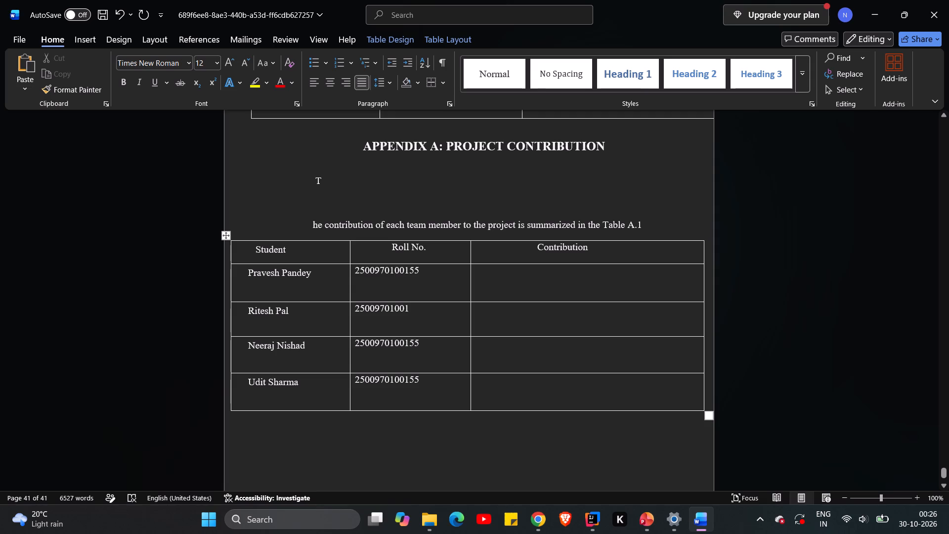
pyautogui.write('71')
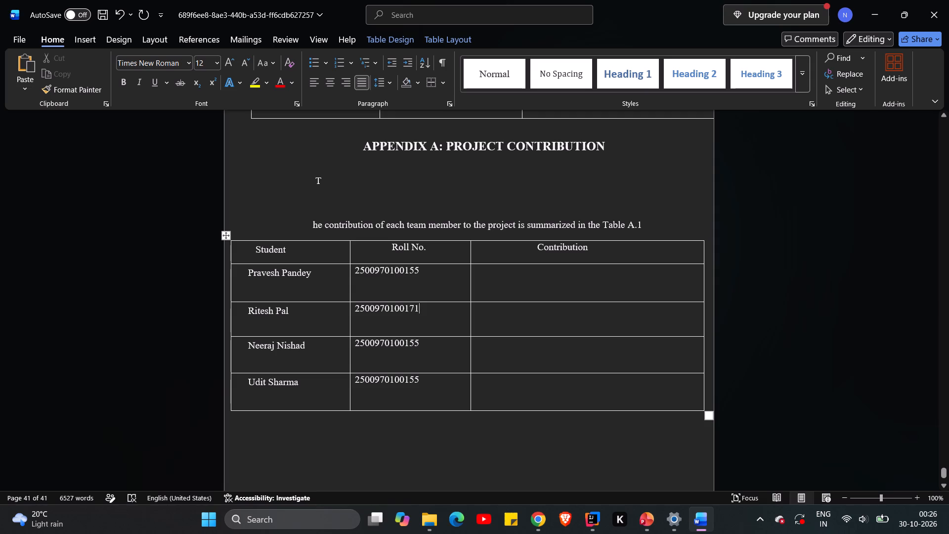
# Replace the last two digits of the third student's roll number with that student's own ending.
pyautogui.click(429, 343)
pyautogui.press('BackSpace')
pyautogui.press('BackSpace')
pyautogui.write('33')
# Replace the last three digits of the fourth student's roll number with that student's own ending.
pyautogui.click(430, 378)
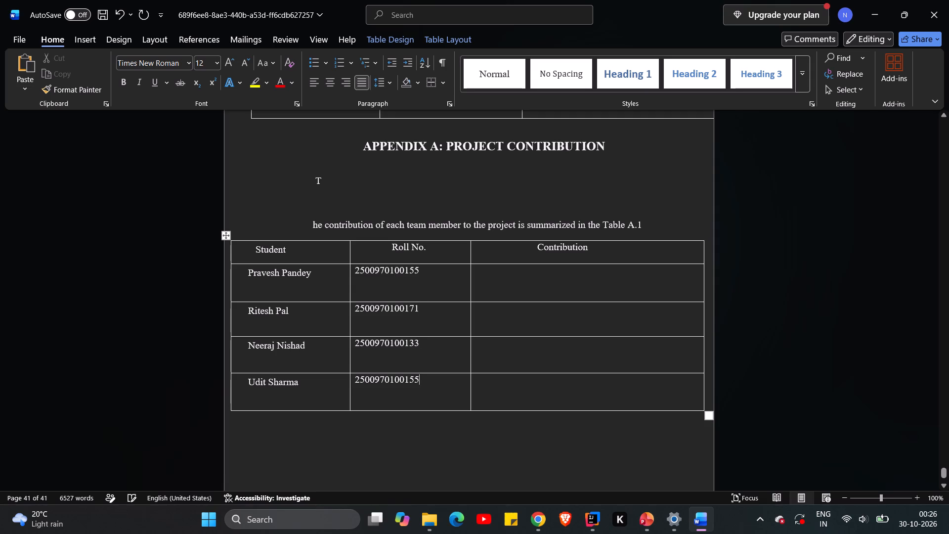
pyautogui.press('BackSpace')
pyautogui.press('BackSpace')
pyautogui.press('BackSpace')
pyautogui.write('216')
# Indent the first student's roll number with four leading spaces.
pyautogui.click(354, 267)
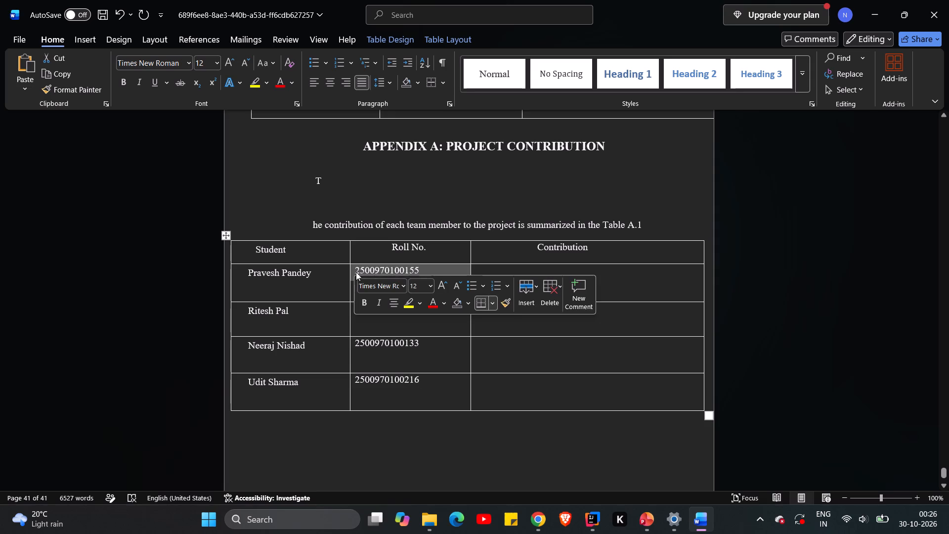
pyautogui.click(356, 272)
pyautogui.press('space')
pyautogui.press('space')
pyautogui.press('space')
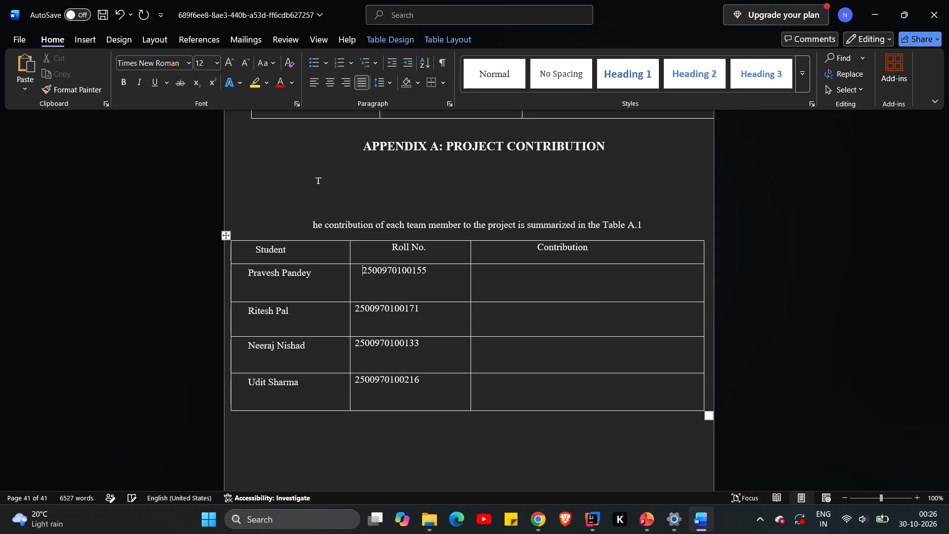
pyautogui.press('space')
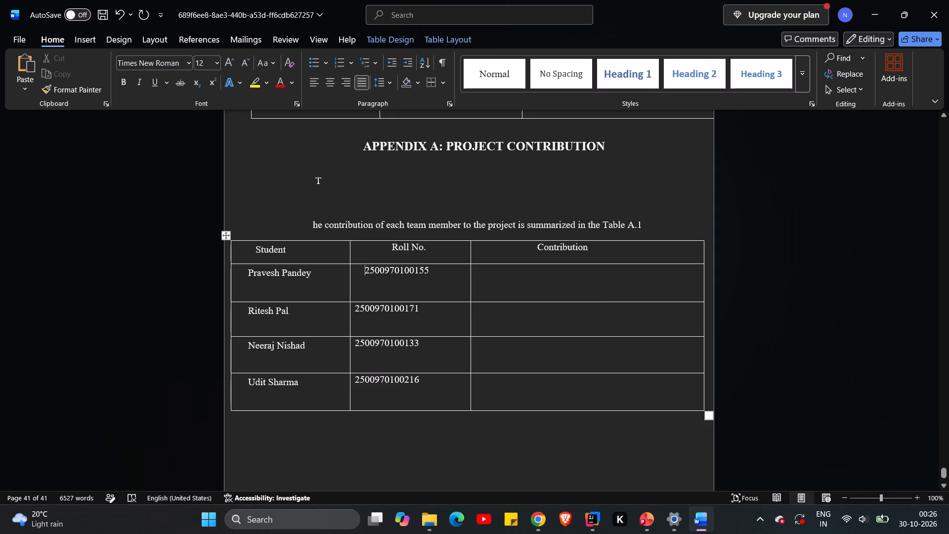
# Indent the second student's roll number with five leading spaces.
pyautogui.click(356, 309)
pyautogui.press('space')
pyautogui.press('space')
pyautogui.press('space')
pyautogui.press('space')
pyautogui.press('space')
pyautogui.press('space')
pyautogui.press('BackSpace')
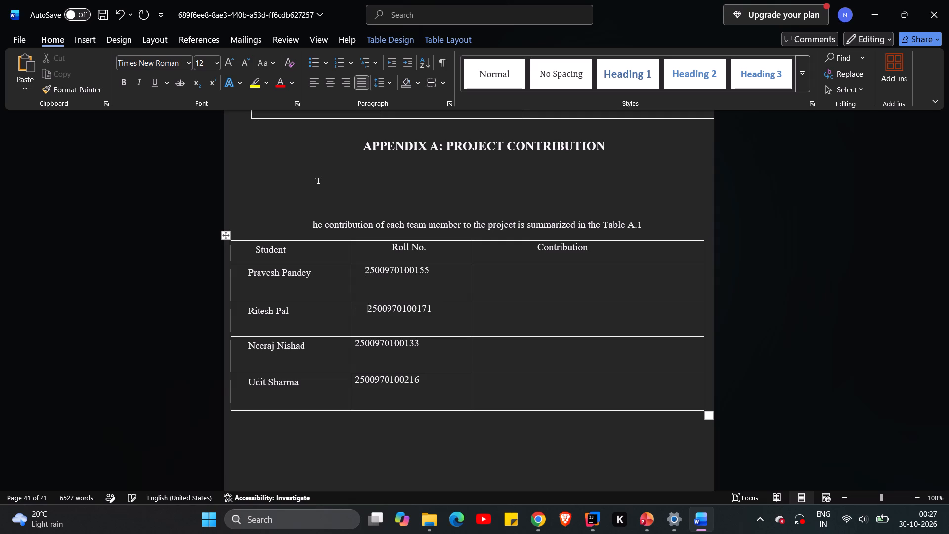
# Indent the third student's roll number with five leading spaces to line up with the one above.
pyautogui.click(354, 343)
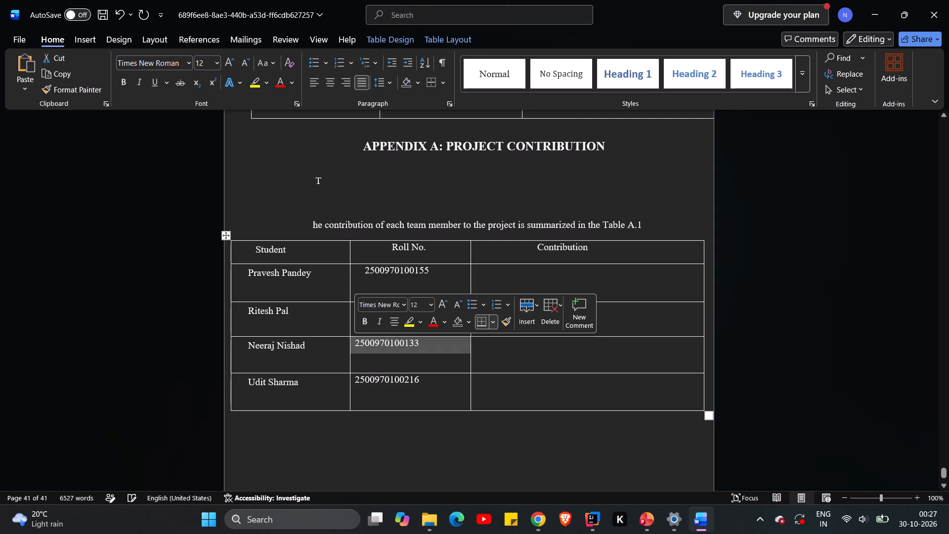
pyautogui.click(354, 343)
pyautogui.click(354, 343)
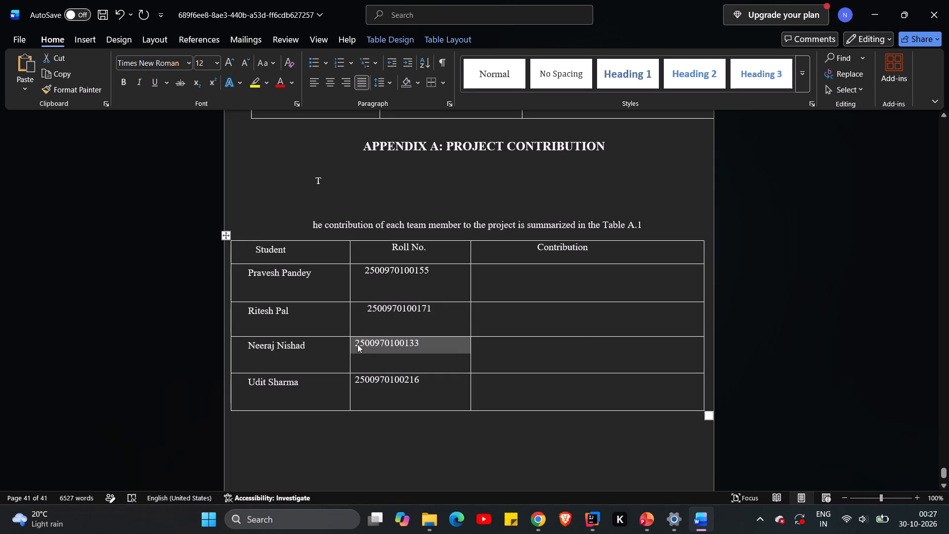
pyautogui.click(357, 344)
pyautogui.press('Left')
pyautogui.press('space')
pyautogui.press('space')
pyautogui.press('space')
pyautogui.press('space')
pyautogui.press('space')
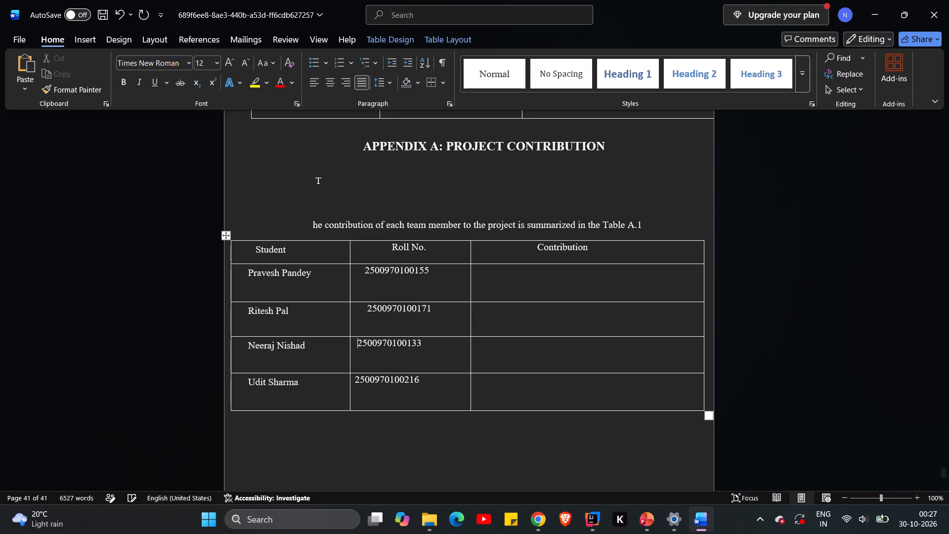
# Indent the fourth student's roll number with five leading spaces to match the one above.
pyautogui.click(358, 382)
pyautogui.press('Left')
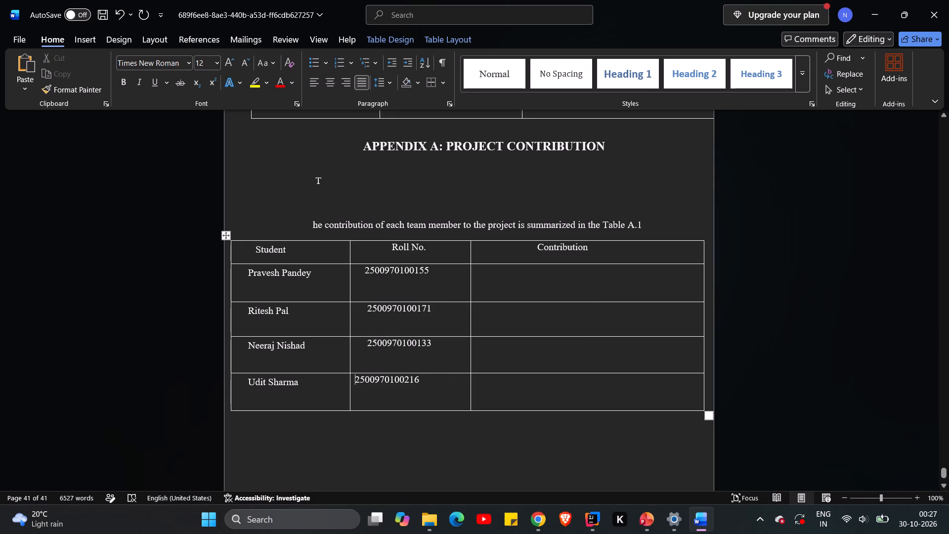
pyautogui.press('space')
pyautogui.press('space')
pyautogui.press('space')
pyautogui.press('space')
pyautogui.press('space')
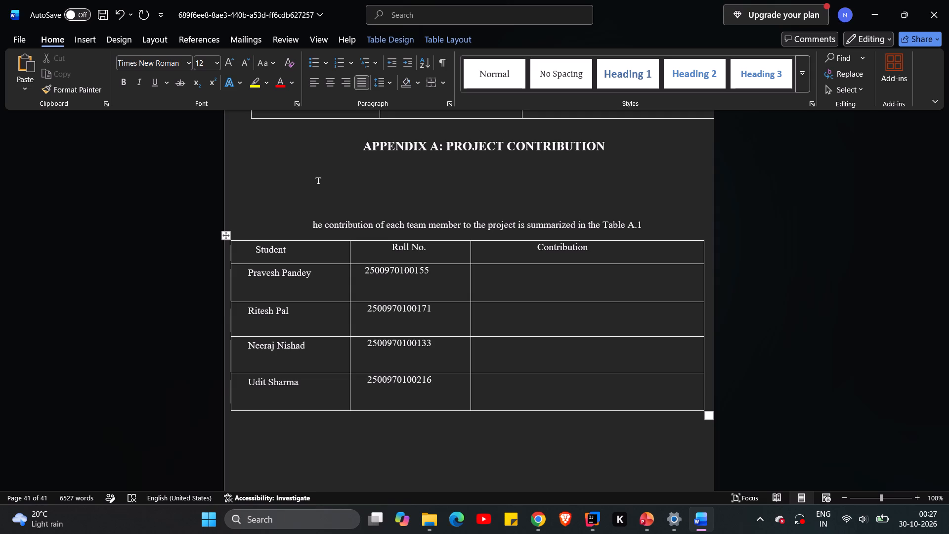
# Enter "Backend and database:" in the first student's Contribution cell.
pyautogui.click(517, 272)
pyautogui.write('acend')
pyautogui.press('space')
pyautogui.press('BackSpace')
pyautogui.press('BackSpace')
pyautogui.press('BackSpace')
pyautogui.press('BackSpace')
pyautogui.write('kedn')
pyautogui.press('space')
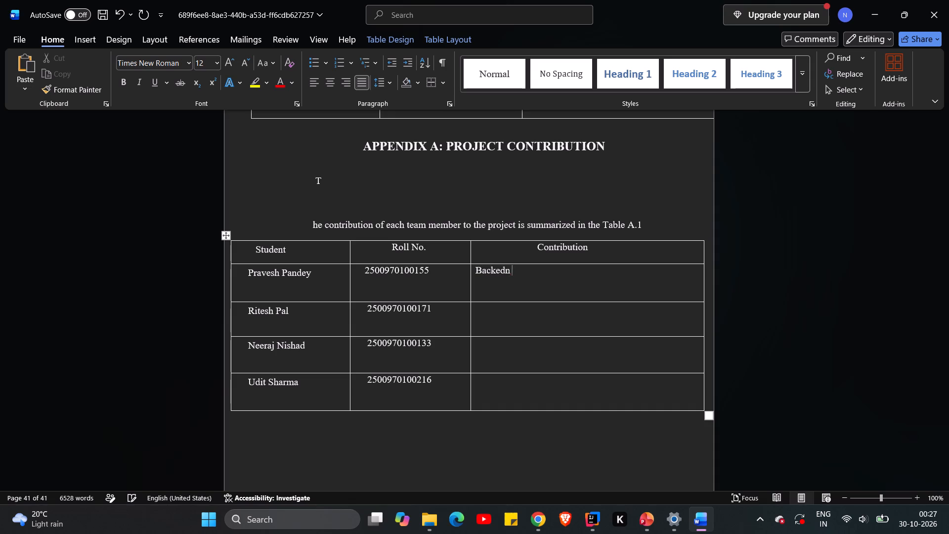
pyautogui.press('BackSpace')
pyautogui.press('BackSpace')
pyautogui.press('BackSpace')
pyautogui.write('nd and')
pyautogui.press('space')
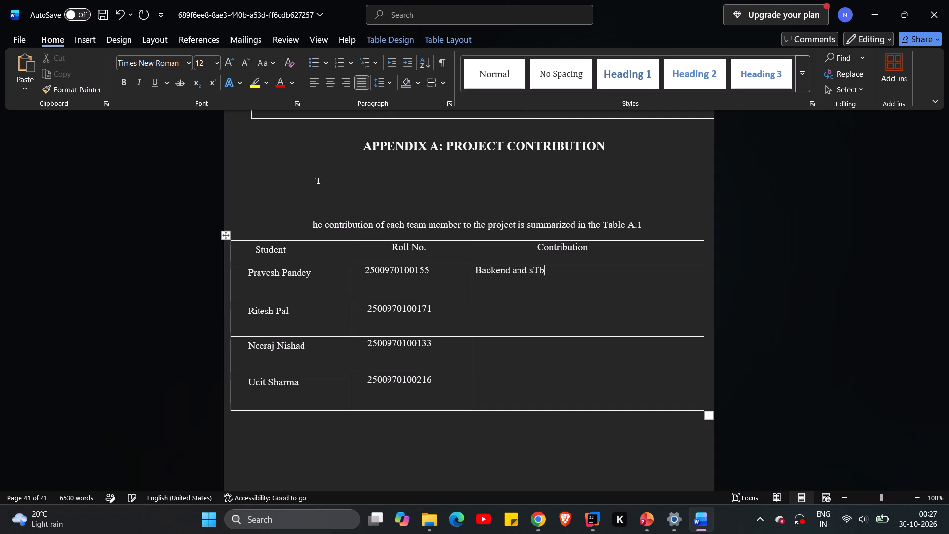
pyautogui.press('BackSpace')
pyautogui.press('BackSpace')
pyautogui.press('BackSpace')
pyautogui.write('datab')
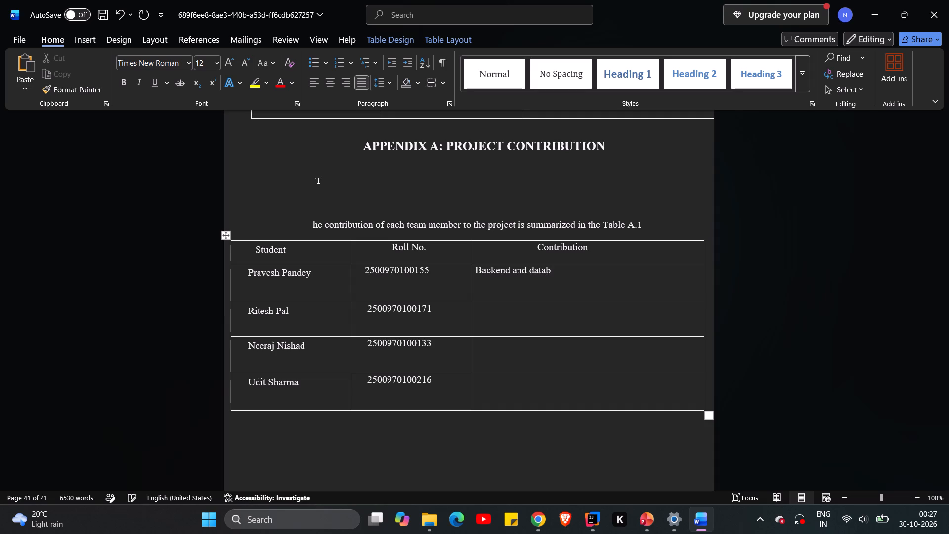
pyautogui.write('ase')
pyautogui.hotkey('shift', ':')
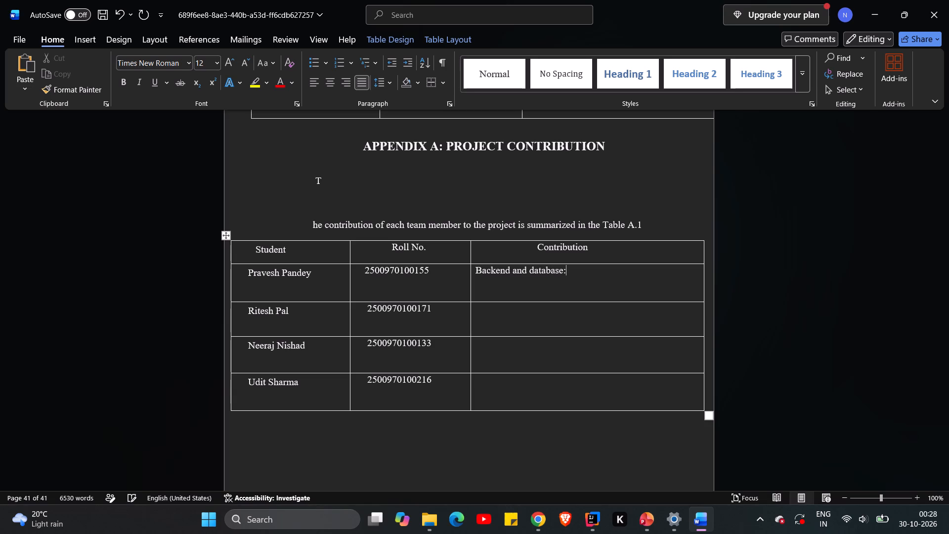
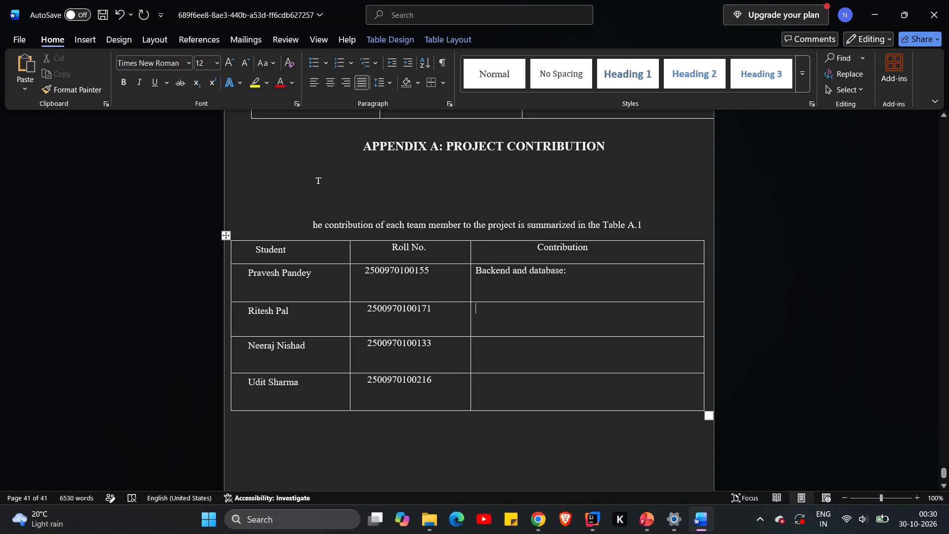
# Enter "Frontend :" in the second student's Contribution cell of the project contribution table.
pyautogui.write('rontend')
pyautogui.press('space')
pyautogui.press('Right')
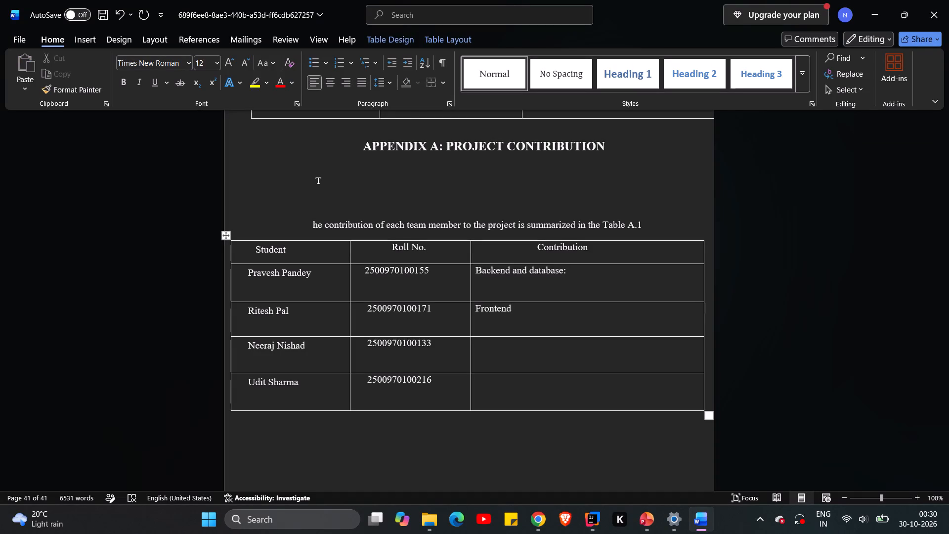
pyautogui.hotkey('shift', ':')
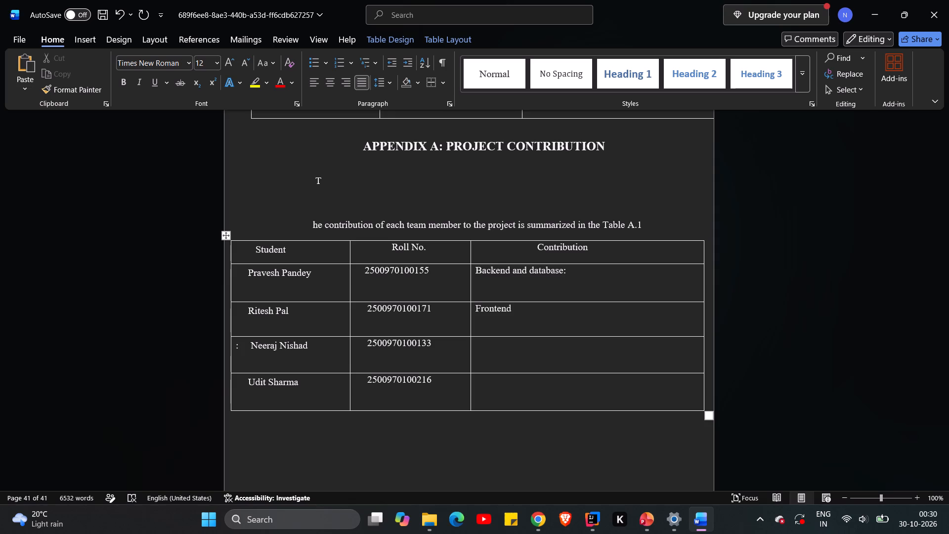
pyautogui.press('BackSpace')
pyautogui.click(519, 310)
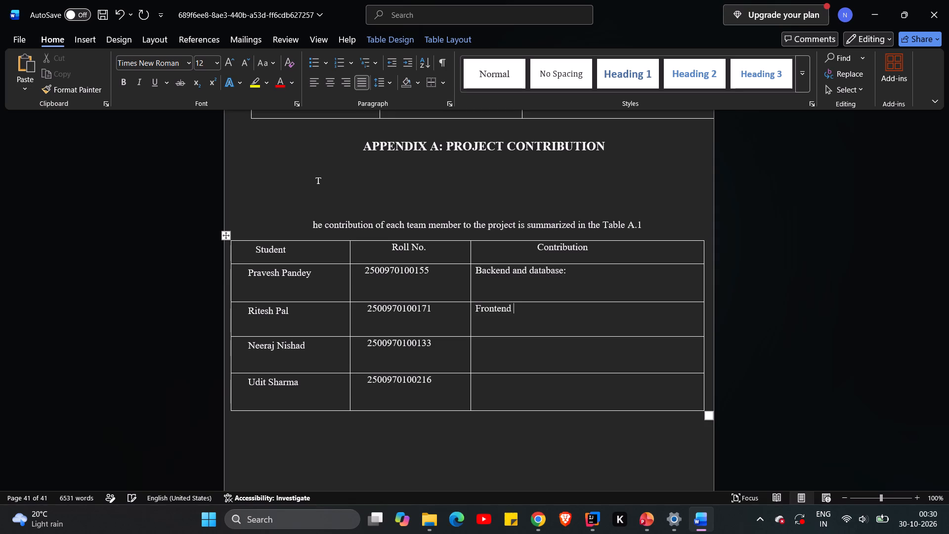
pyautogui.hotkey('shift', ':')
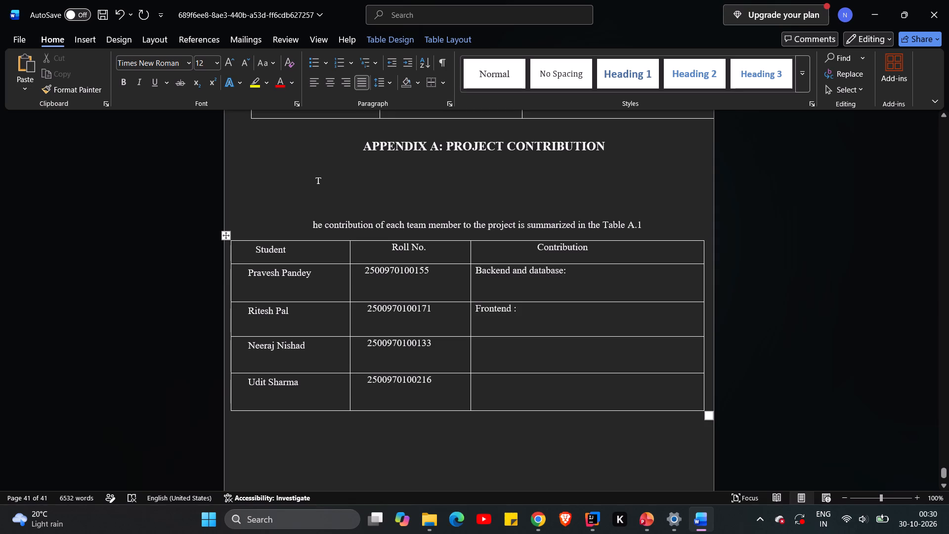
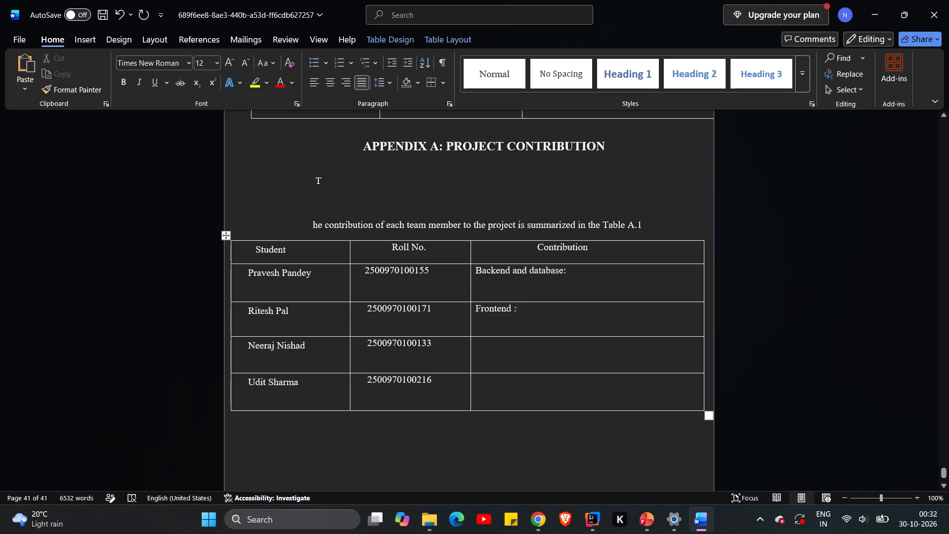
# Delete the leftover old appendix table with the API endpoints and analytics logic above the Project Contribution heading.
pyautogui.scroll(1, 597, 195)
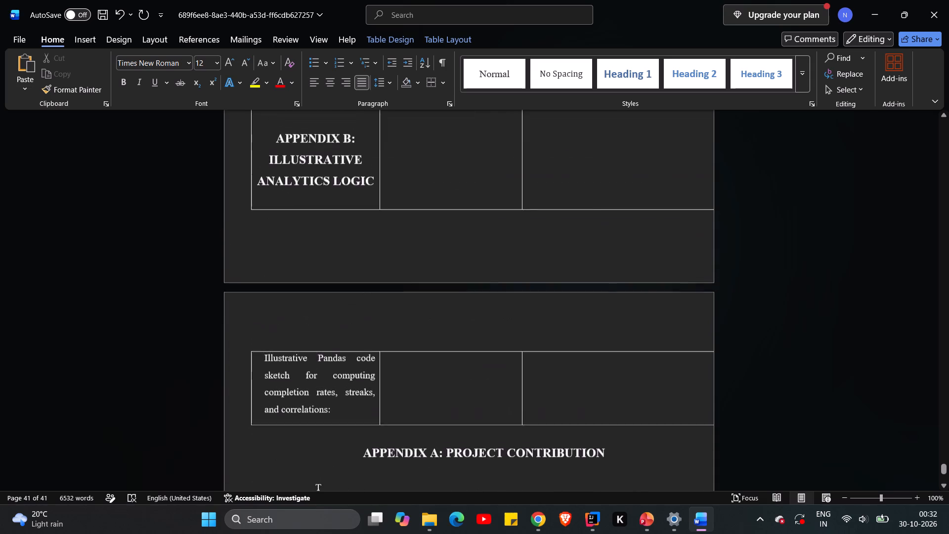
pyautogui.scroll(1, 597, 195)
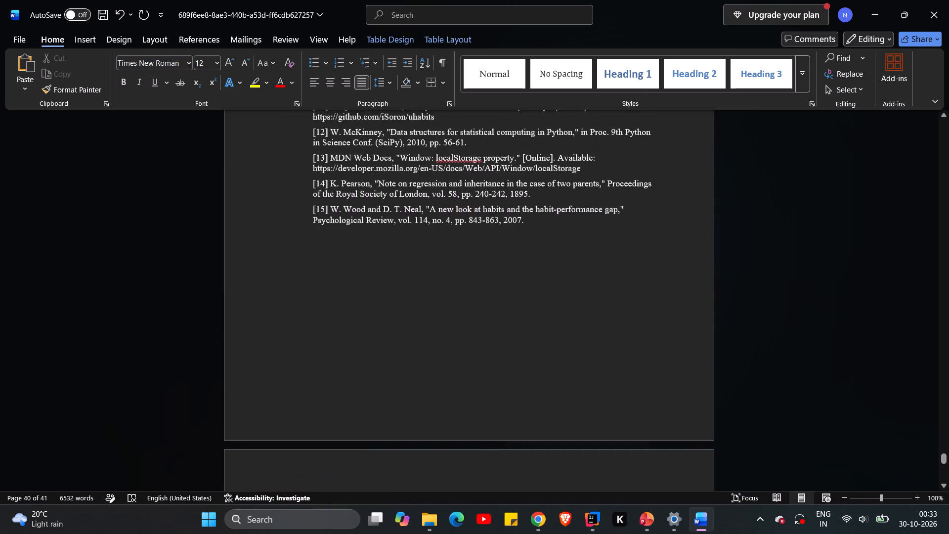
pyautogui.scroll(-1, 597, 195)
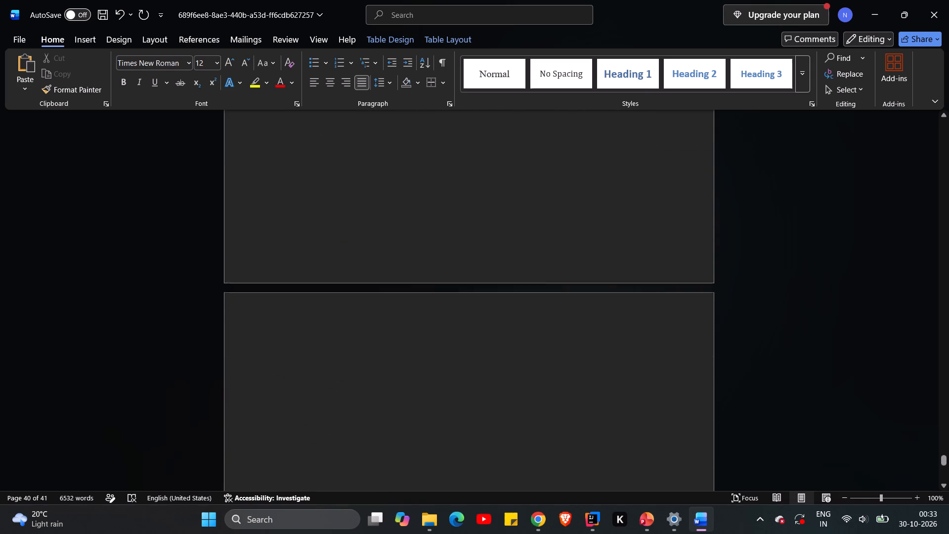
pyautogui.scroll(-4, 597, 195)
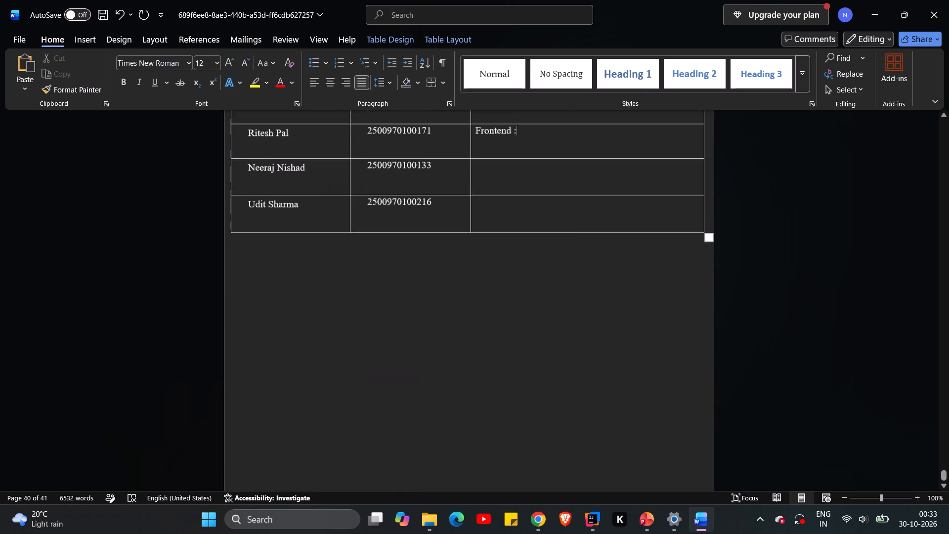
pyautogui.scroll(-1, 597, 195)
pyautogui.scroll(2, 597, 195)
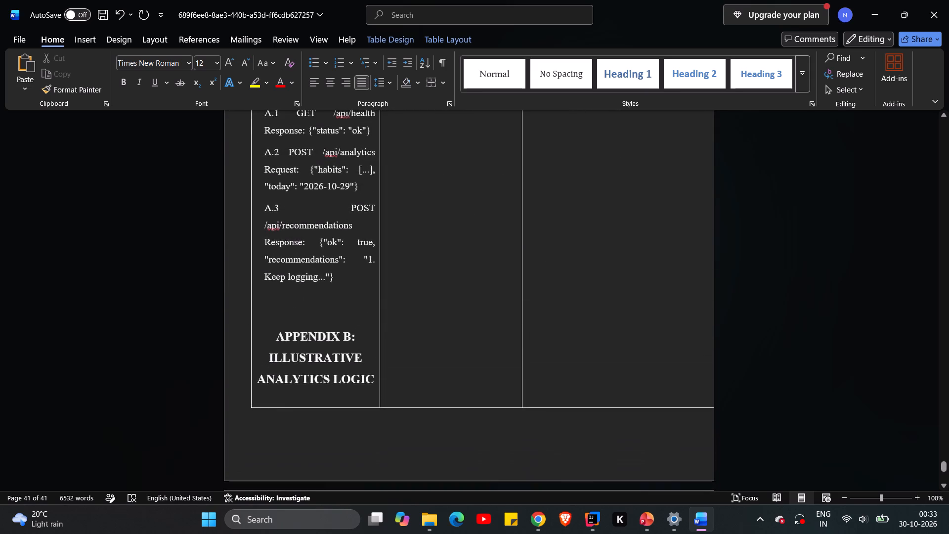
pyautogui.scroll(2, 597, 195)
pyautogui.rightClick(566, 268)
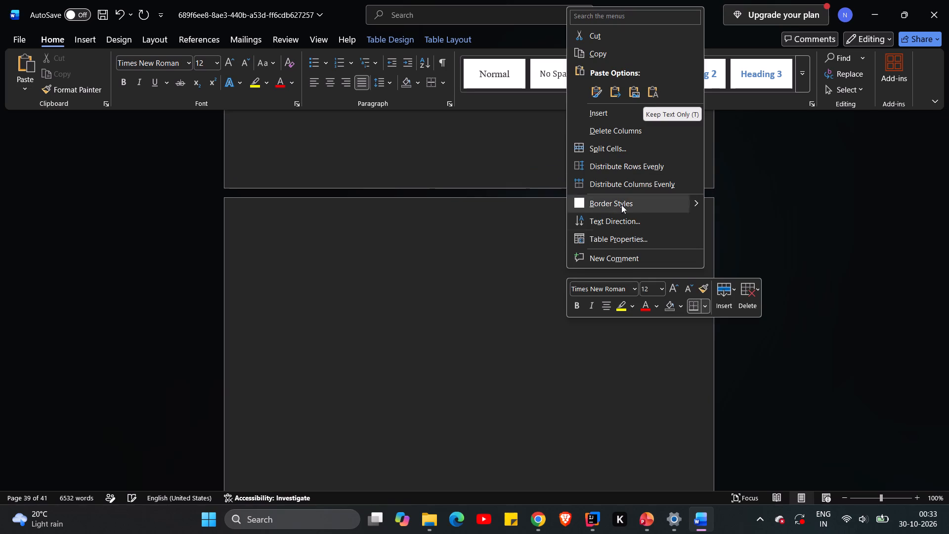
pyautogui.click(589, 41)
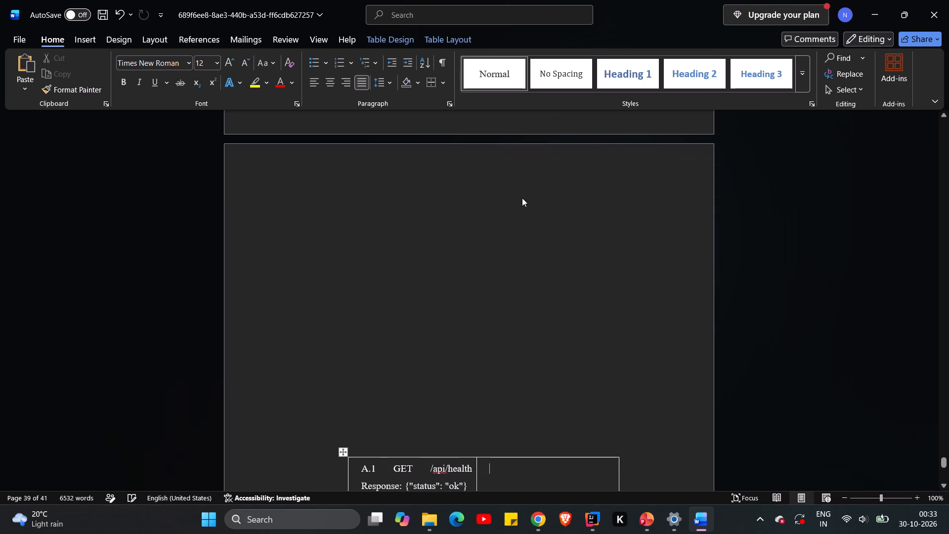
pyautogui.click(605, 190)
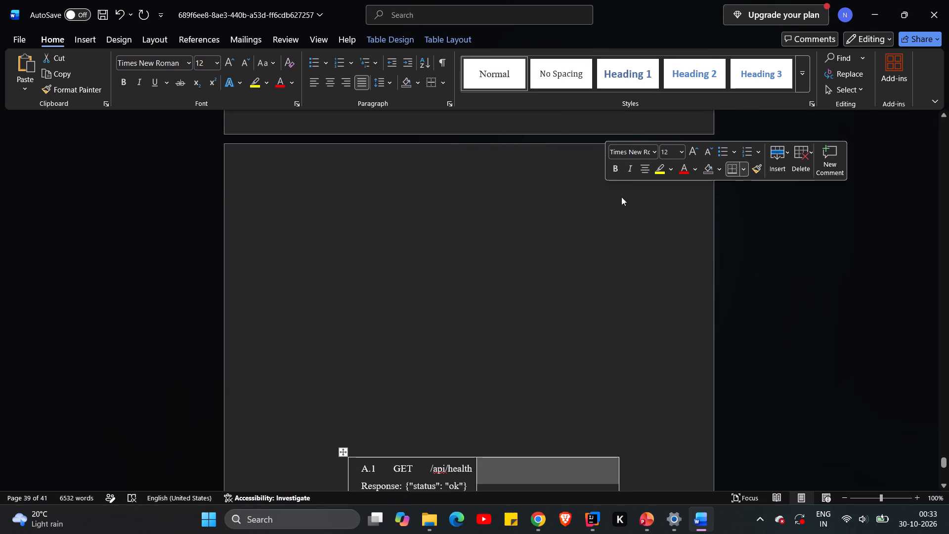
pyautogui.rightClick(653, 222)
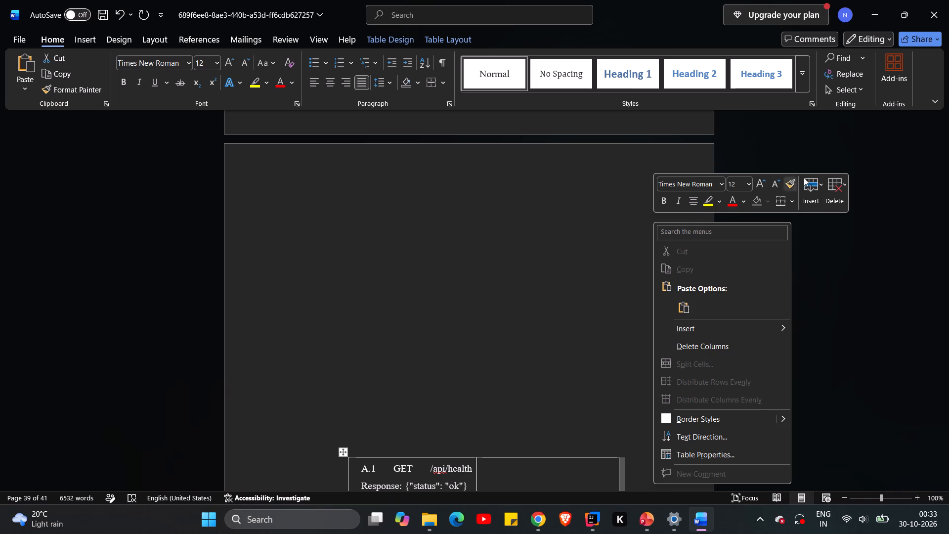
pyautogui.click(830, 187)
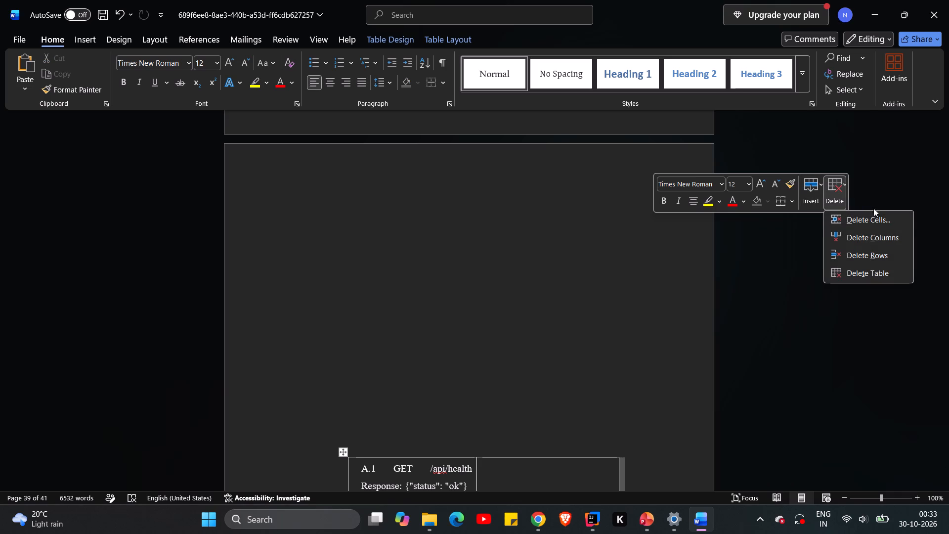
pyautogui.click(871, 269)
# Shorten the first student's Contribution entry in the project contribution table to "Backend :".
pyautogui.scroll(-1, 704, 268)
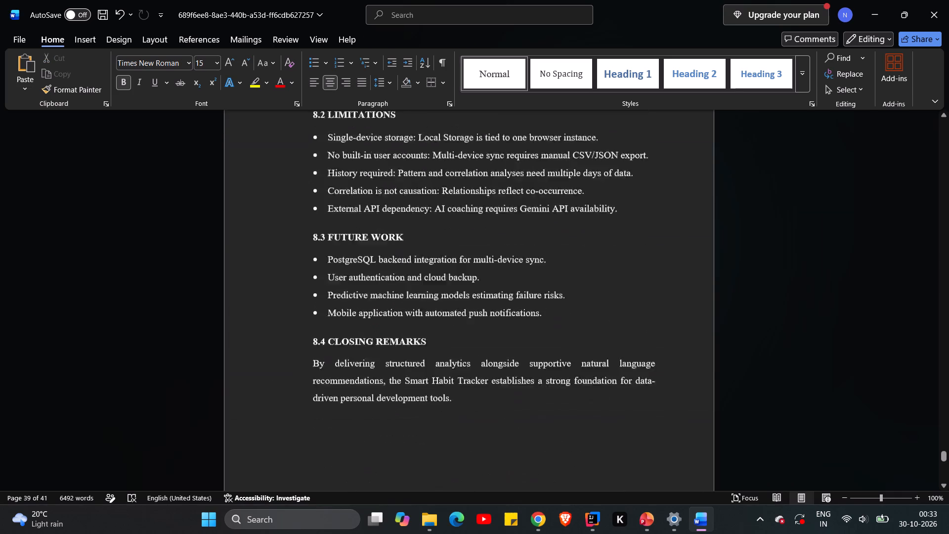
pyautogui.scroll(-1, 704, 268)
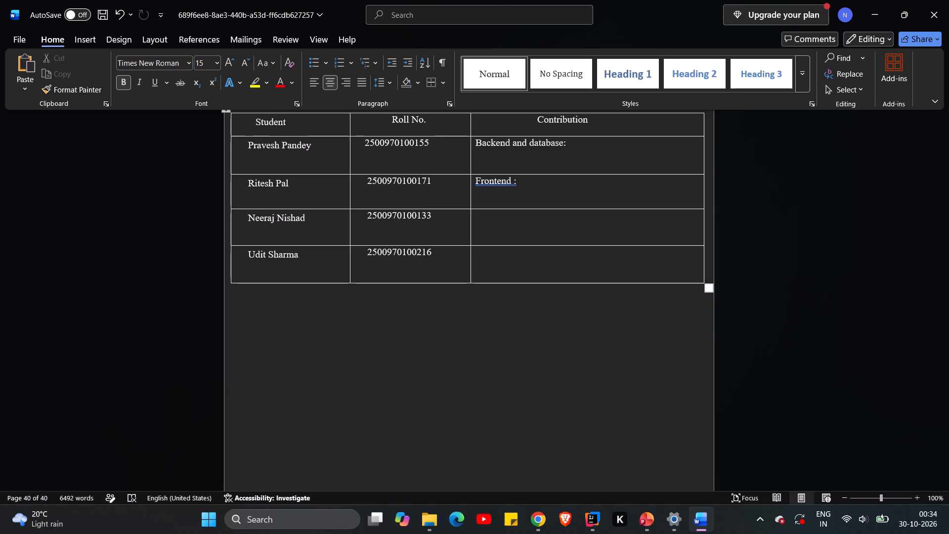
pyautogui.click(563, 143)
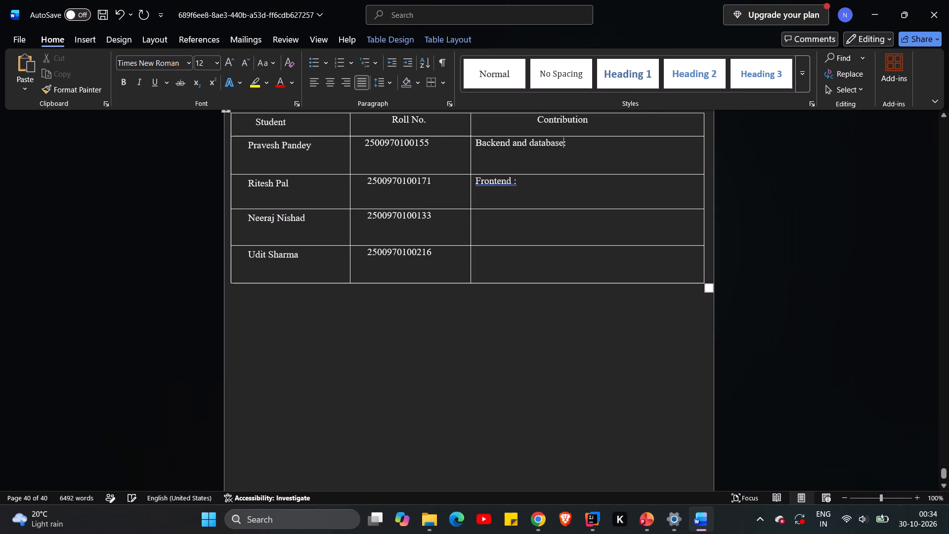
pyautogui.press('BackSpace')
pyautogui.press('BackSpace')
pyautogui.press('BackSpace')
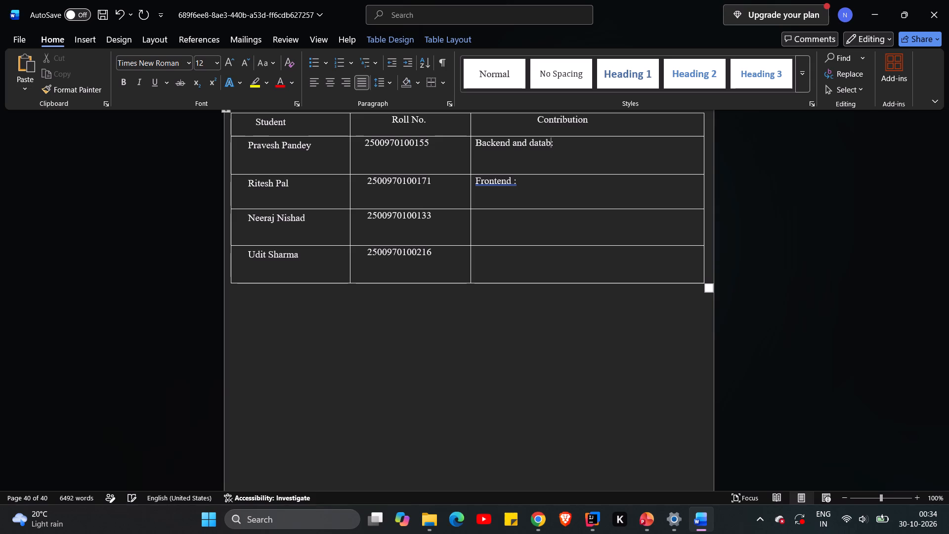
pyautogui.press('BackSpace')
pyautogui.press('BackSpace')
pyautogui.press('BackSpace')
pyautogui.press('BackSpace')
pyautogui.press('BackSpace')
pyautogui.press('BackSpace')
pyautogui.press('BackSpace')
pyautogui.press('BackSpace')
pyautogui.press('BackSpace')
pyautogui.press('Right')
pyautogui.press('Right')
pyautogui.press('Right')
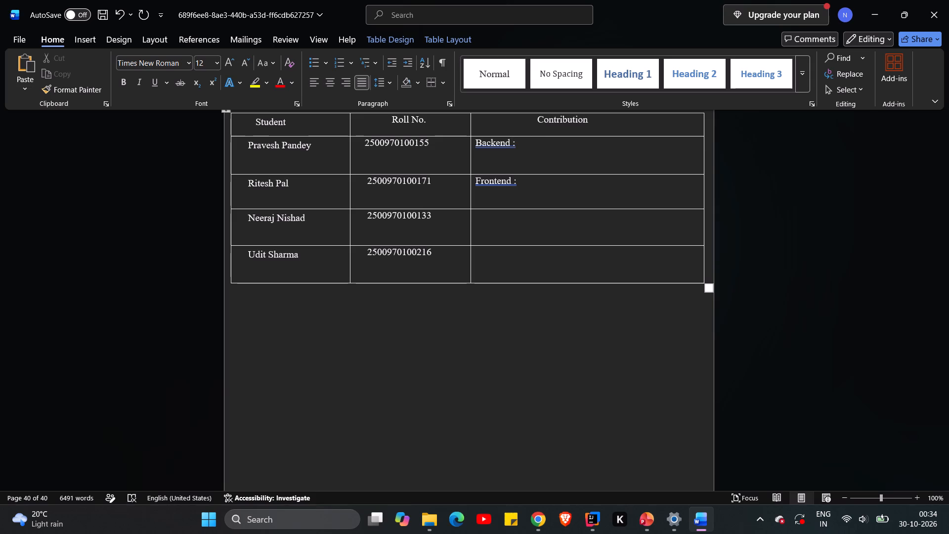
pyautogui.press('Left')
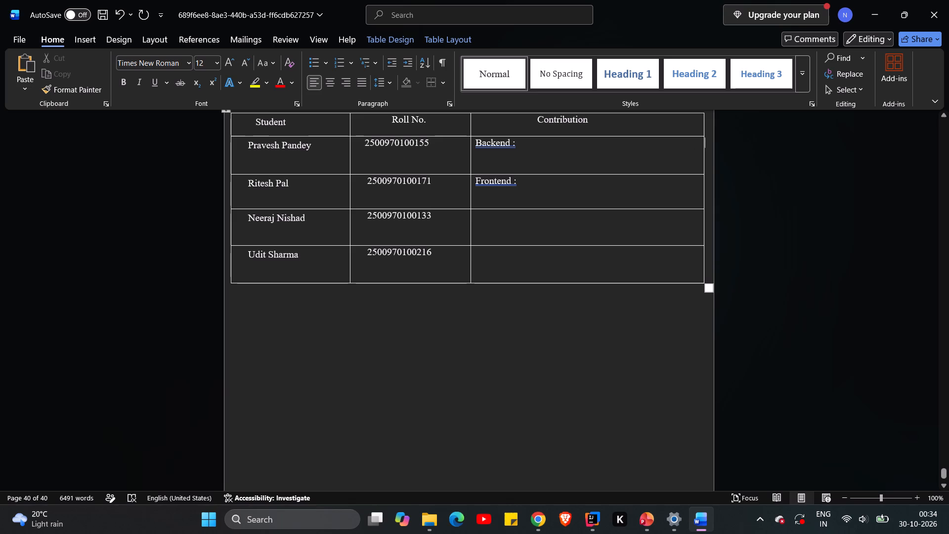
pyautogui.click(514, 145)
pyautogui.click(512, 145)
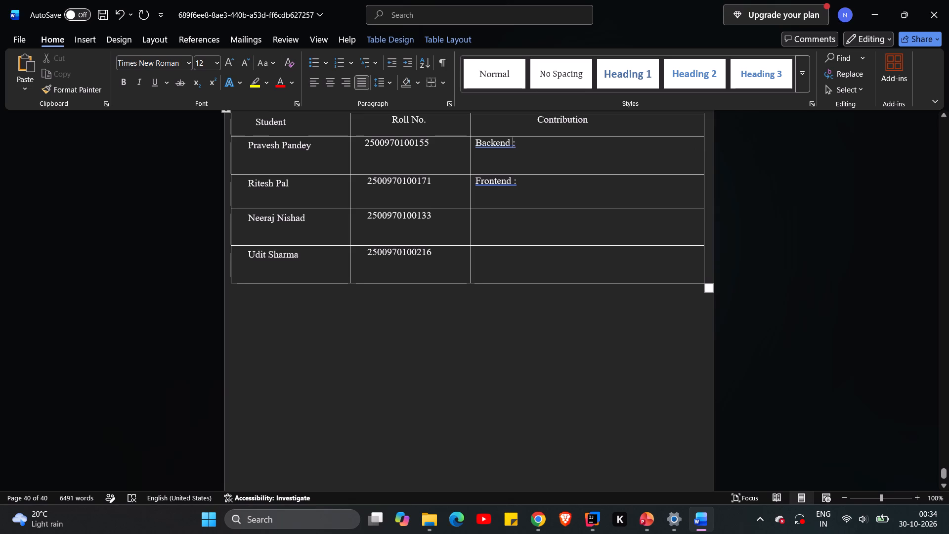
# Add "User interface for" after "Frontend :" in the second student's Contribution cell.
pyautogui.click(533, 188)
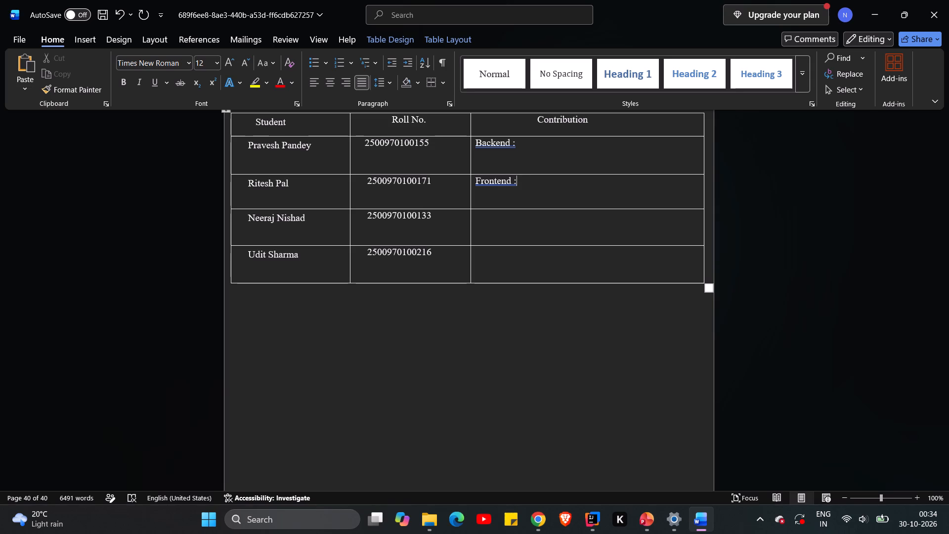
pyautogui.click(533, 186)
pyautogui.write('ser')
pyautogui.press('space')
pyautogui.write('interface')
pyautogui.press('space')
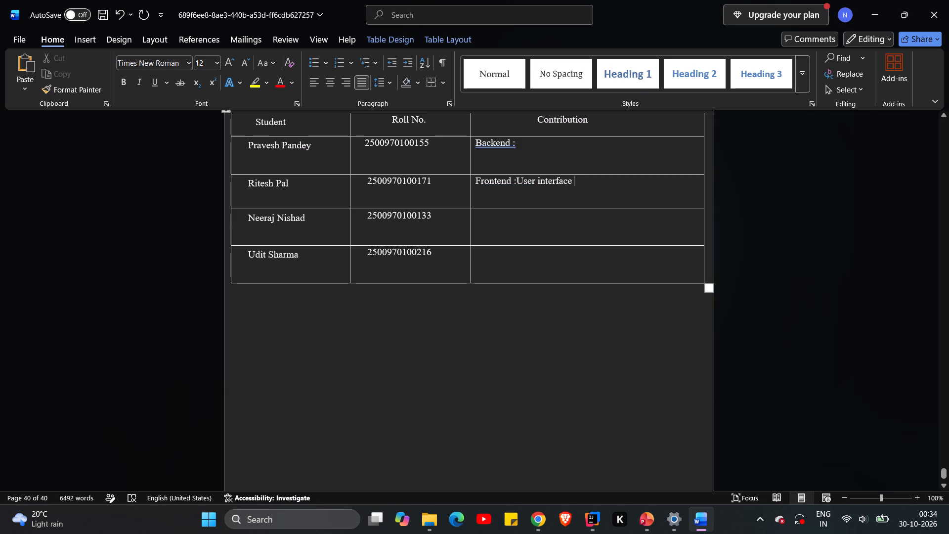
pyautogui.write('for')
pyautogui.press('space')
pyautogui.press('u')
pyautogui.press('BackSpace')
pyautogui.press('BackSpace')
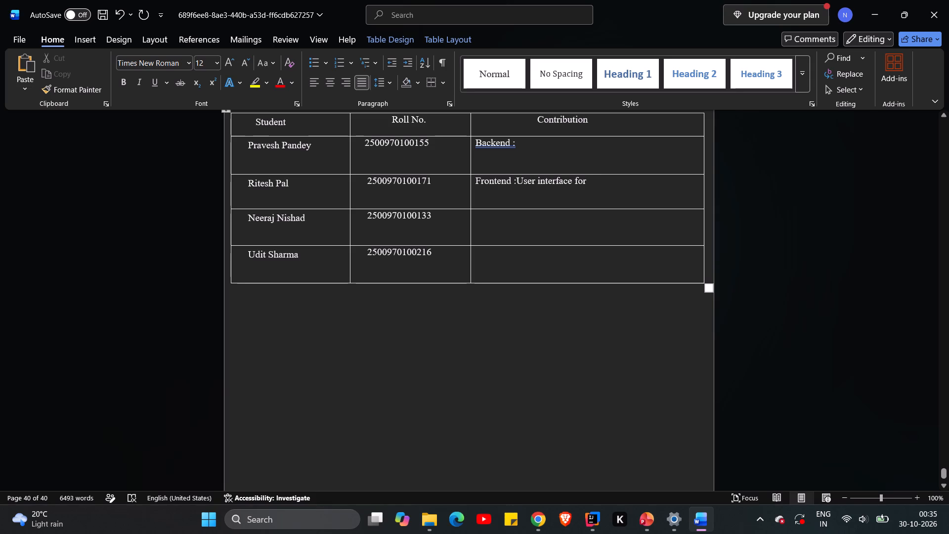
# Insert "Responsive" before "User interface for" in the second student's Contribution cell.
pyautogui.press('Left')
pyautogui.press('Left')
pyautogui.press('Left')
pyautogui.press('Left')
pyautogui.press('Left')
pyautogui.press('Left')
pyautogui.press('Left')
pyautogui.press('Left')
pyautogui.press('Left')
pyautogui.press('Left')
pyautogui.press('Left')
pyautogui.press('Left')
pyautogui.press('Left')
pyautogui.press('Left')
pyautogui.press('Left')
pyautogui.press('Left')
pyautogui.press('Left')
pyautogui.press('Left')
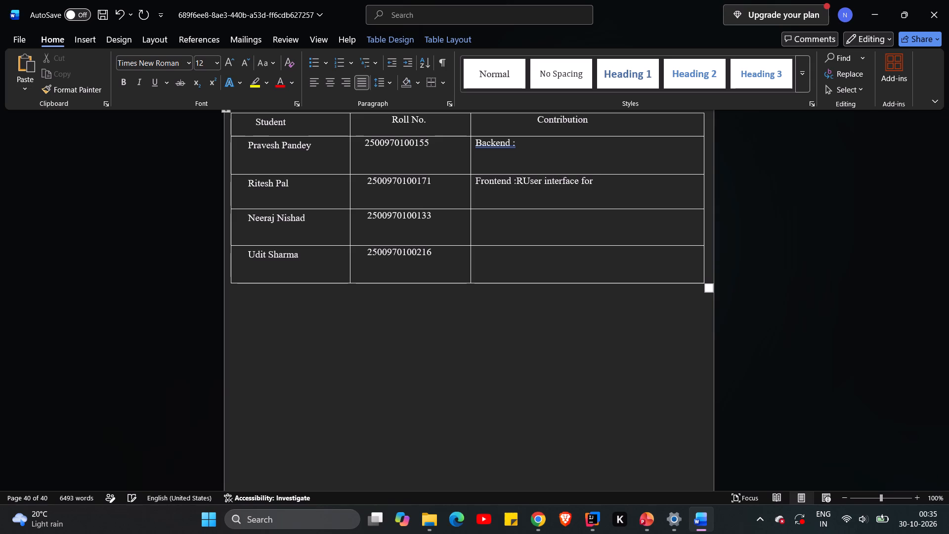
pyautogui.press('e')
pyautogui.press('s')
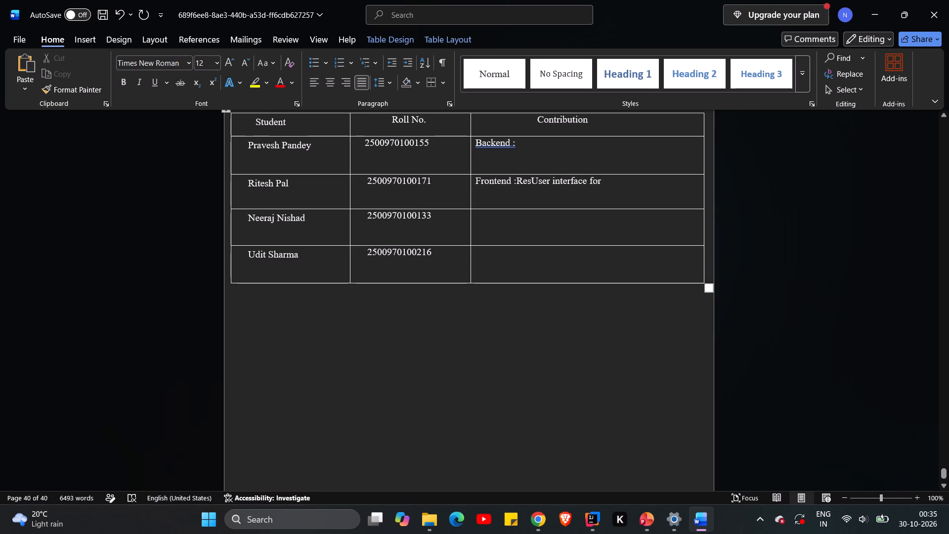
pyautogui.write('ponsive')
pyautogui.press('space')
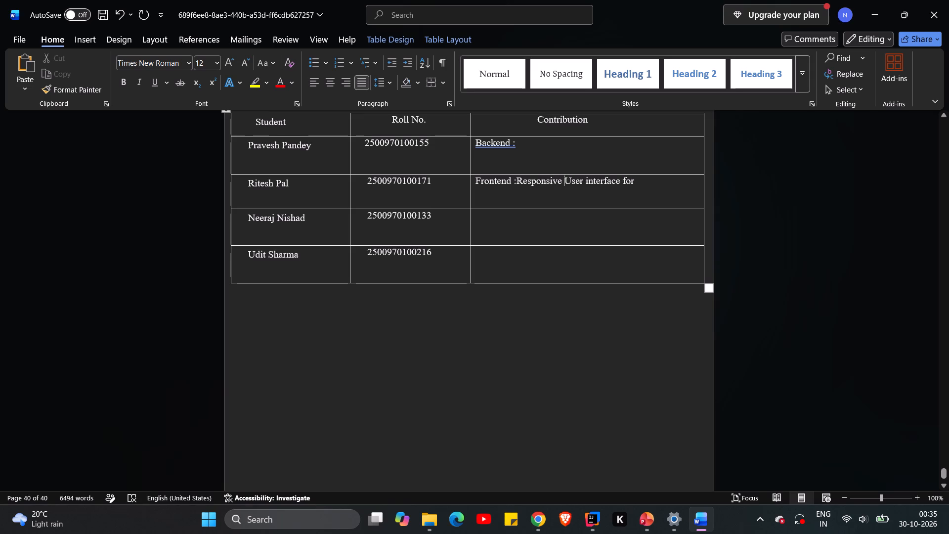
# Extend the second student's contribution with "student,woking" and put "professional" on a new line within the cell.
pyautogui.click(636, 183)
pyautogui.press('space')
pyautogui.write('studnet')
pyautogui.press('BackSpace')
pyautogui.press('BackSpace')
pyautogui.press('BackSpace')
pyautogui.press('BackSpace')
pyautogui.write('dnt')
pyautogui.press('BackSpace')
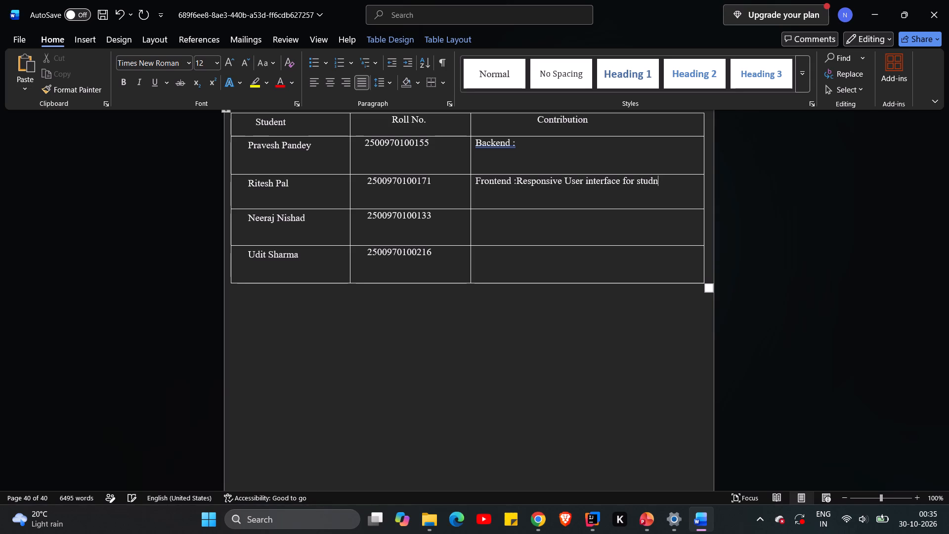
pyautogui.press('BackSpace')
pyautogui.write('ent')
pyautogui.press(',')
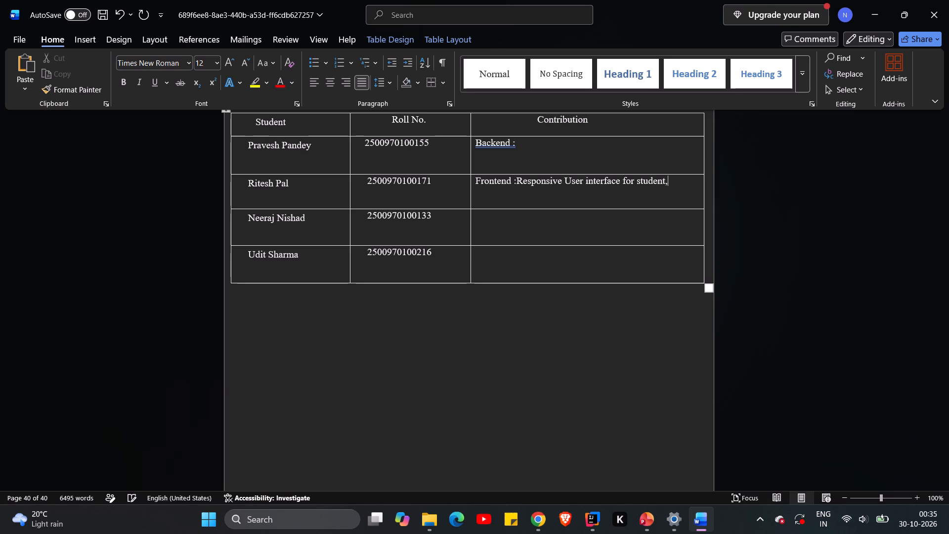
pyautogui.write('woking')
pyautogui.press('Return')
pyautogui.write('professional')
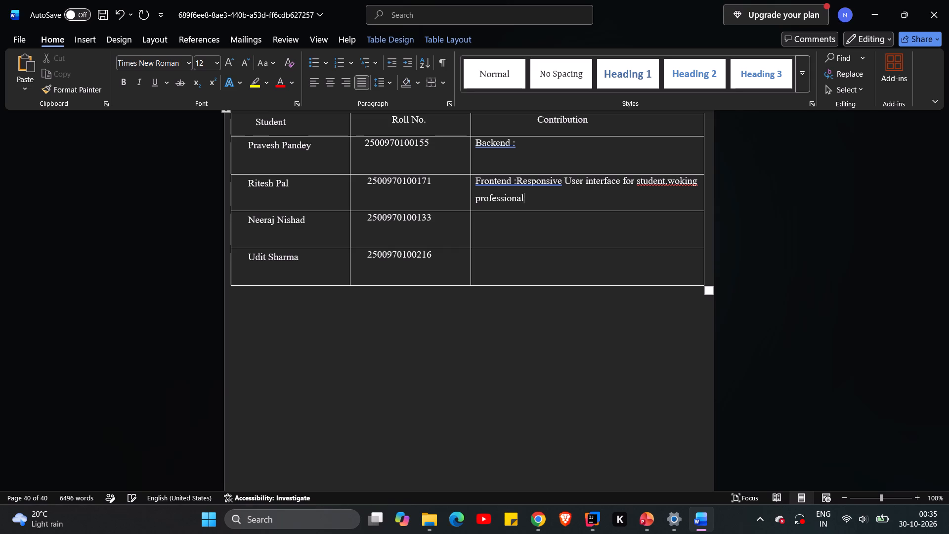
# Add a space after "professional" in the second student's Contribution cell.
pyautogui.press('space')
# Enter "Python flask and" after "Backend :" in the first student's Contribution cell.
pyautogui.click(533, 152)
pyautogui.write('pytjon')
pyautogui.press('space')
pyautogui.press('BackSpace')
pyautogui.press('BackSpace')
pyautogui.press('BackSpace')
pyautogui.press('BackSpace')
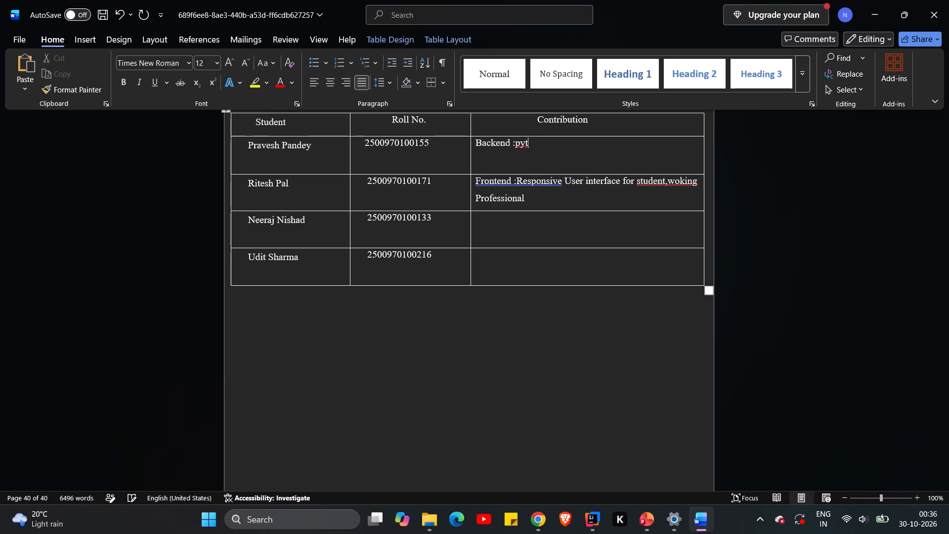
pyautogui.press('BackSpace')
pyautogui.press('BackSpace')
pyautogui.press('BackSpace')
pyautogui.write('ython')
pyautogui.press('space')
pyautogui.write('falsk')
pyautogui.press('space')
pyautogui.press('BackSpace')
pyautogui.press('BackSpace')
pyautogui.press('BackSpace')
pyautogui.press('BackSpace')
pyautogui.press('BackSpace')
pyautogui.write('lask and')
pyautogui.press('space')
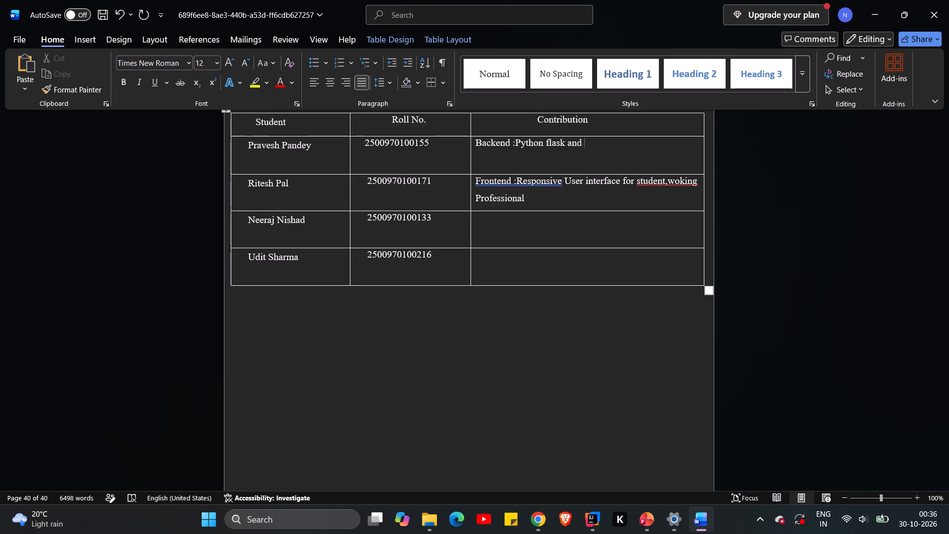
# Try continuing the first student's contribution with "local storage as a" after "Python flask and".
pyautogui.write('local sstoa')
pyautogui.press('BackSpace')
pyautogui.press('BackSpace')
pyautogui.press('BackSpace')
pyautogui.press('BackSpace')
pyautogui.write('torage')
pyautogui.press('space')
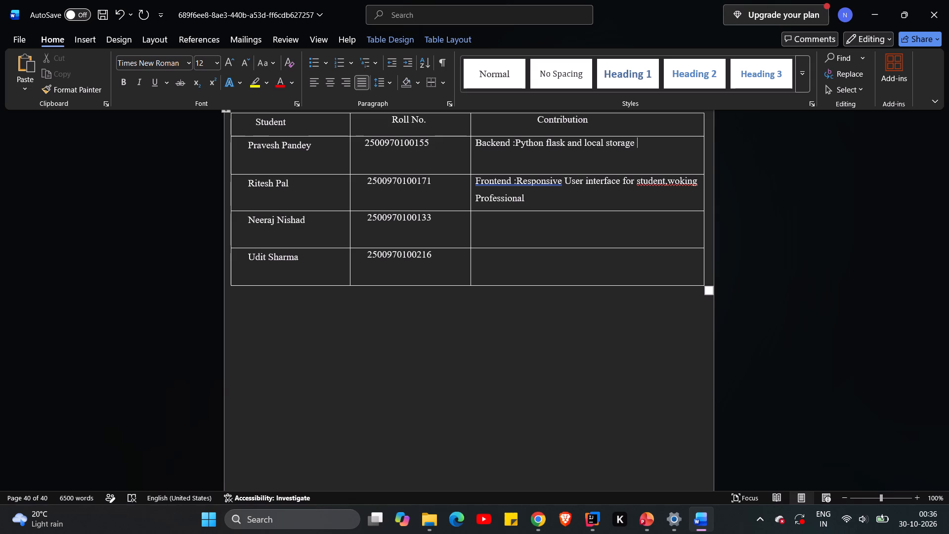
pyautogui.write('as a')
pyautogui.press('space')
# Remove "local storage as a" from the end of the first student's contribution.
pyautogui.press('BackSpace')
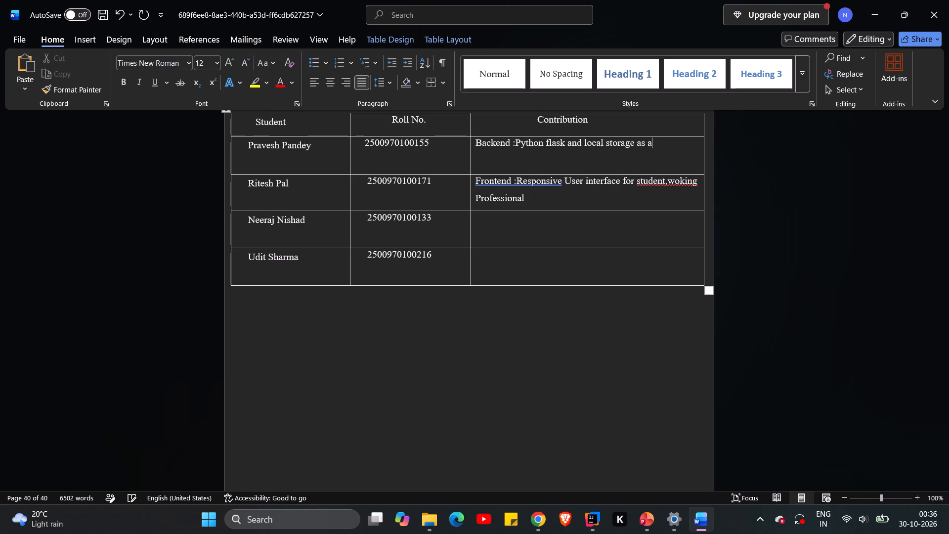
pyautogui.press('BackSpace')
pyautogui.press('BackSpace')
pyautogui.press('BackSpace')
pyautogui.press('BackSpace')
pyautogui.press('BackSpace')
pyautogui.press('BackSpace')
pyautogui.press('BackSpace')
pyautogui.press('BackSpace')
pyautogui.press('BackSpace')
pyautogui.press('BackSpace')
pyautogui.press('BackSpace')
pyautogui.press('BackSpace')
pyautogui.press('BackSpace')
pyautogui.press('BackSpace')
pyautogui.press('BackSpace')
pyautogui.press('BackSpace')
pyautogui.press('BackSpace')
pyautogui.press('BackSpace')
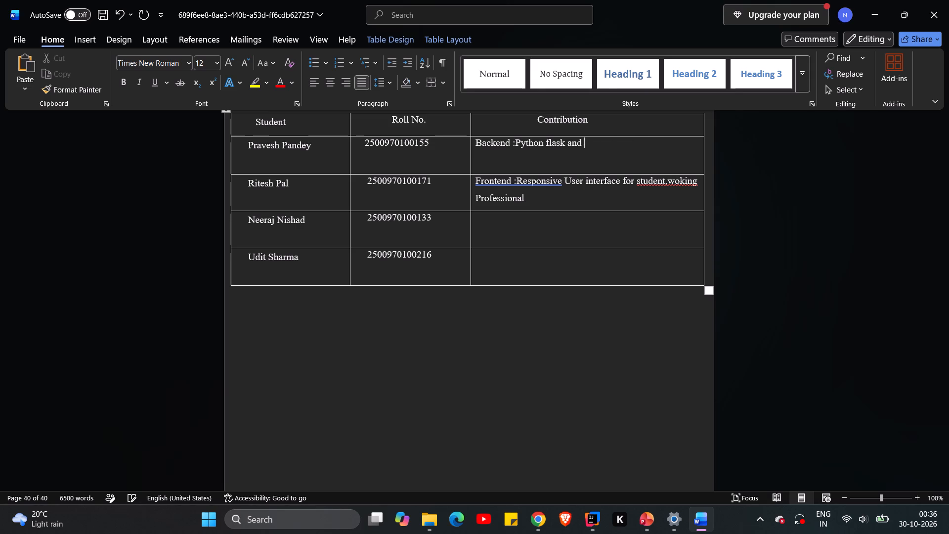
# Replace the trailing "and" after "Python flask" with ",Pandas" in the first student's Contribution cell.
pyautogui.press('BackSpace')
pyautogui.press('BackSpace')
pyautogui.press('BackSpace')
pyautogui.press('BackSpace')
pyautogui.press('BackSpace')
pyautogui.press(',')
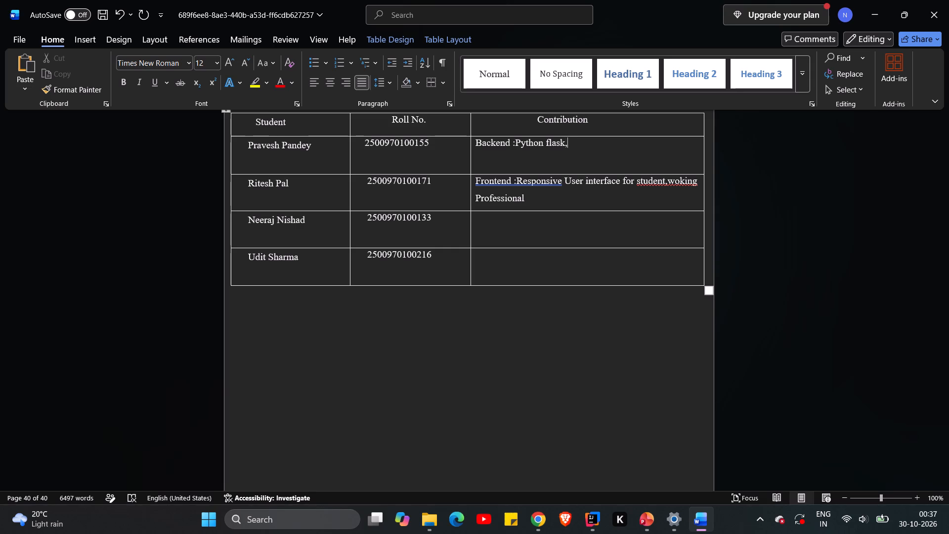
pyautogui.press('n')
pyautogui.press('BackSpace')
pyautogui.write('andas')
pyautogui.press('space')
pyautogui.press('BackSpace')
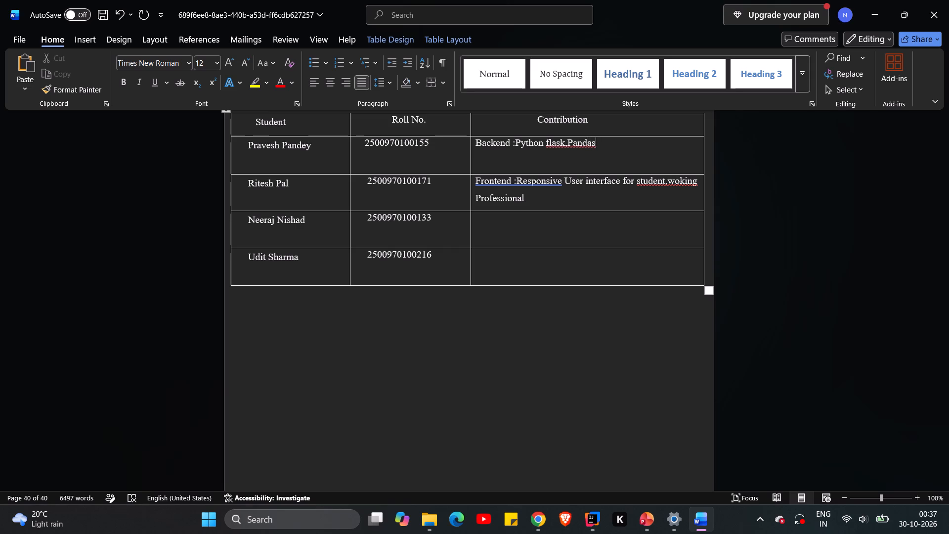
# Add ",NumPy" after "Pandas" in the first student's contribution, with the P capitalized.
pyautogui.press('n')
pyautogui.press('BackSpace')
pyautogui.write('umpy')
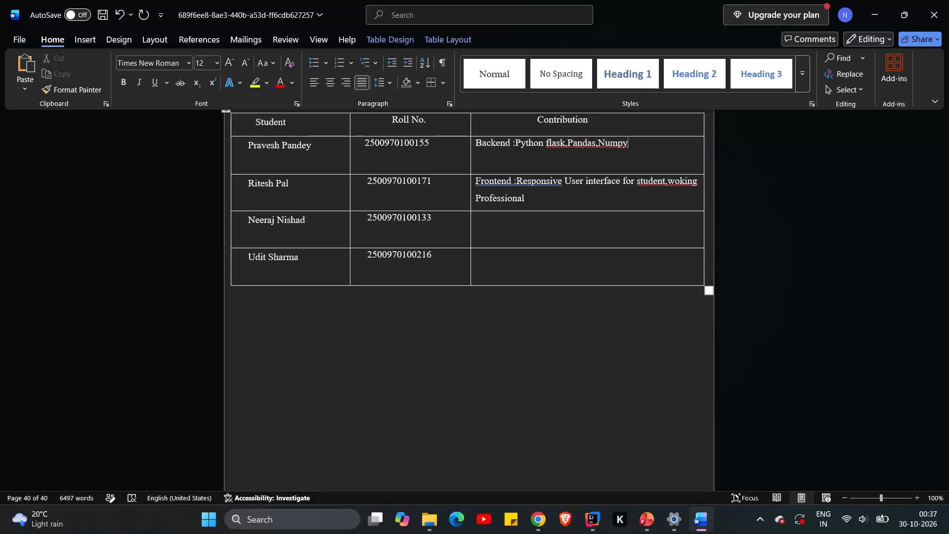
pyautogui.press('BackSpace')
pyautogui.press('BackSpace')
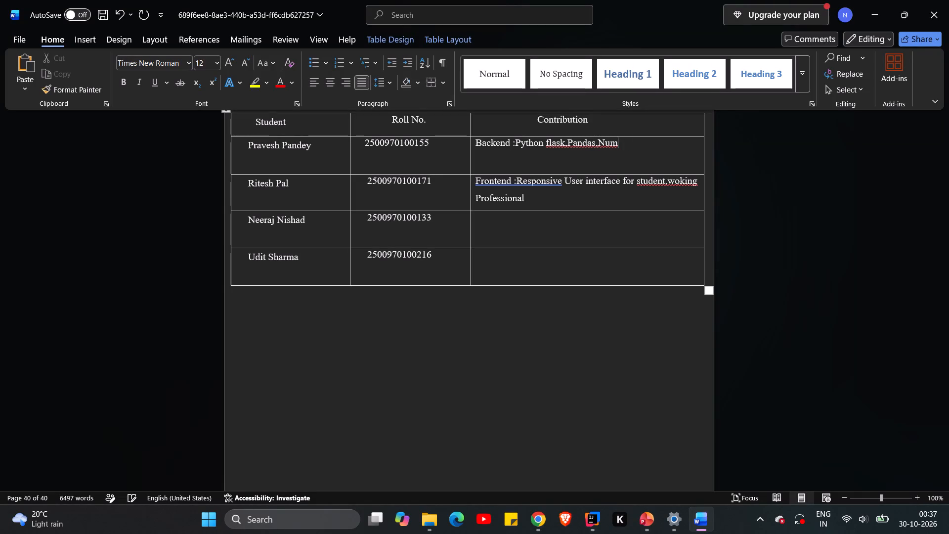
pyautogui.press('y')
# Extend the first student's contribution with ",matplotlib,chart.js" after "NumPy".
pyautogui.press(',')
pyautogui.write('ma')
pyautogui.write('atl')
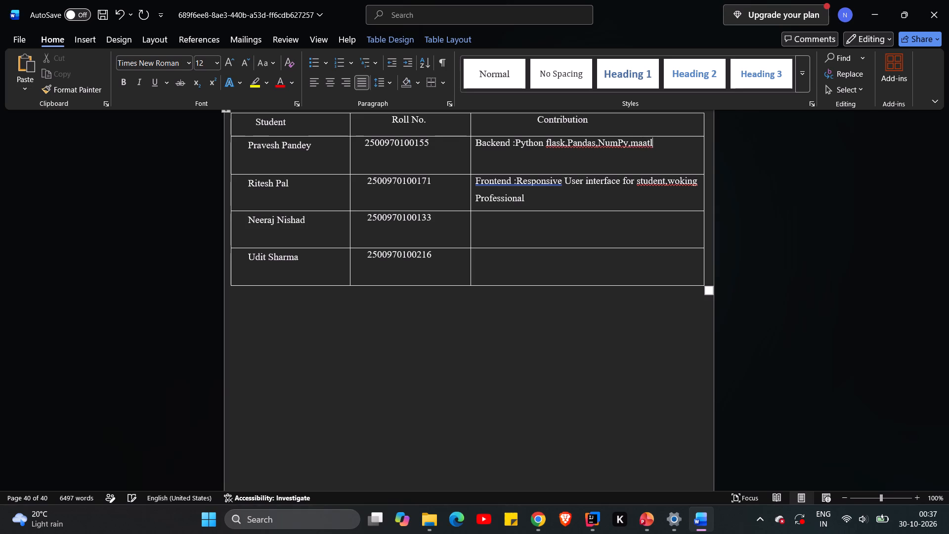
pyautogui.press('BackSpace')
pyautogui.press('BackSpace')
pyautogui.press('BackSpace')
pyautogui.press('t')
pyautogui.press('p')
pyautogui.write('lo')
pyautogui.write('tlib')
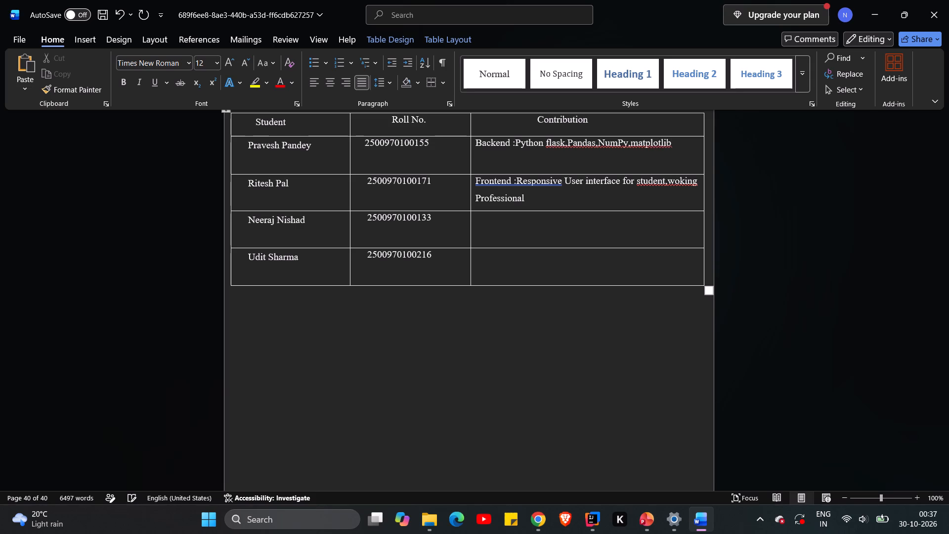
pyautogui.write(',chart')
pyautogui.write('.js')
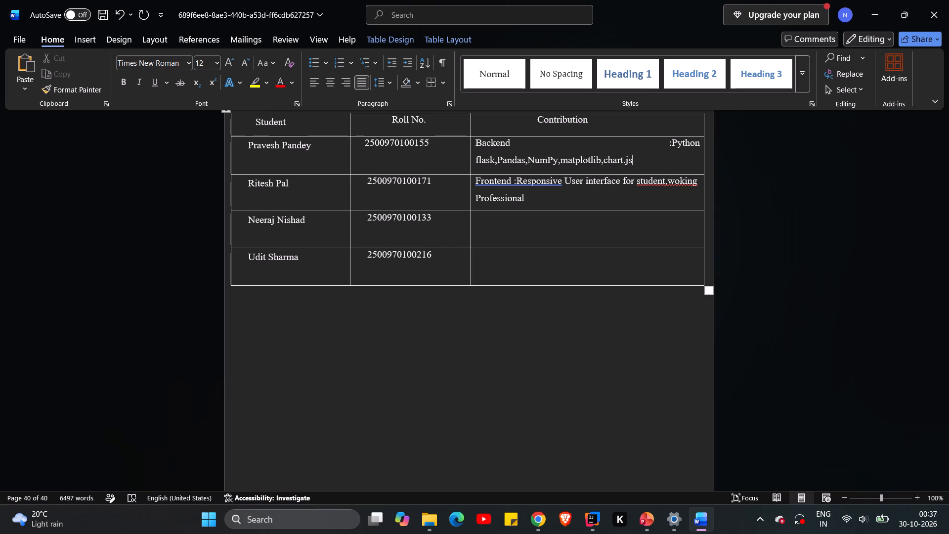
pyautogui.press(',')
pyautogui.write('google')
pyautogui.press('space')
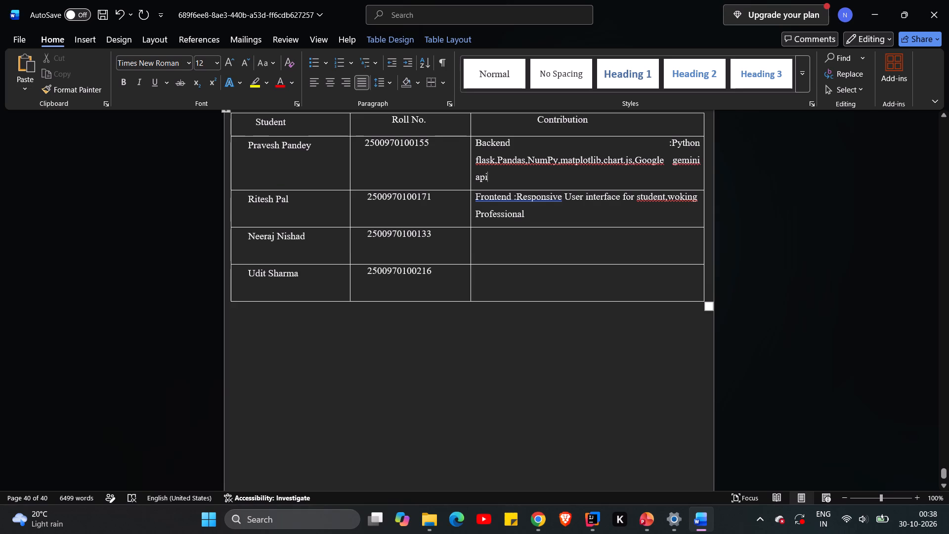
# Remove the spaces before "flask" and before ":Python" in the first student's contribution, making it start with "Backend:Pythonflask".
pyautogui.click(476, 160)
pyautogui.press('BackSpace')
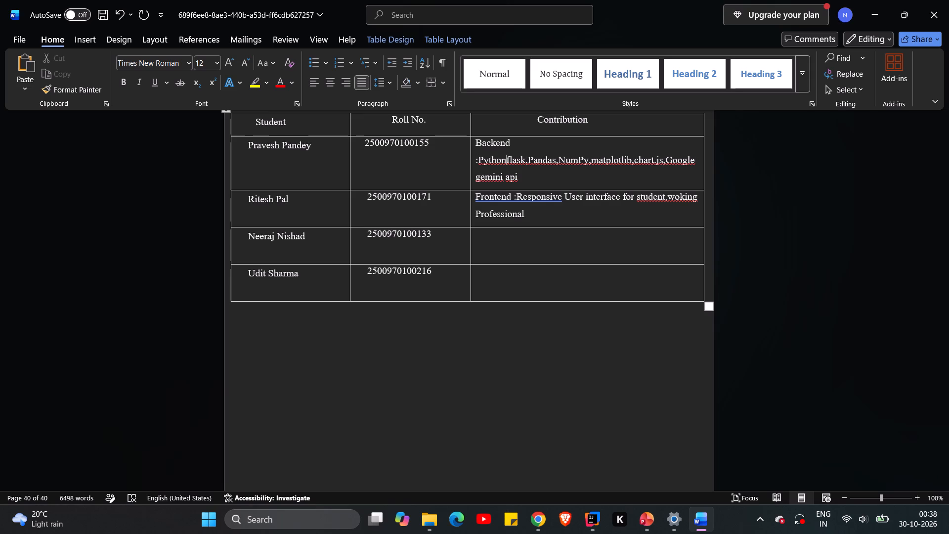
pyautogui.press('Left')
pyautogui.press('Left')
pyautogui.press('Left')
pyautogui.press('Left')
pyautogui.press('Left')
pyautogui.press('Left')
pyautogui.press('Left')
pyautogui.press('BackSpace')
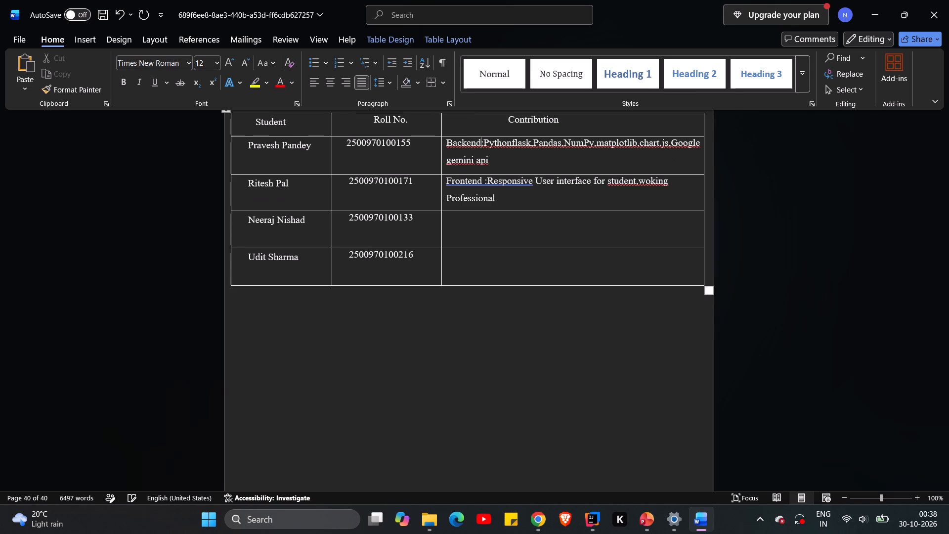
pyautogui.click(528, 171)
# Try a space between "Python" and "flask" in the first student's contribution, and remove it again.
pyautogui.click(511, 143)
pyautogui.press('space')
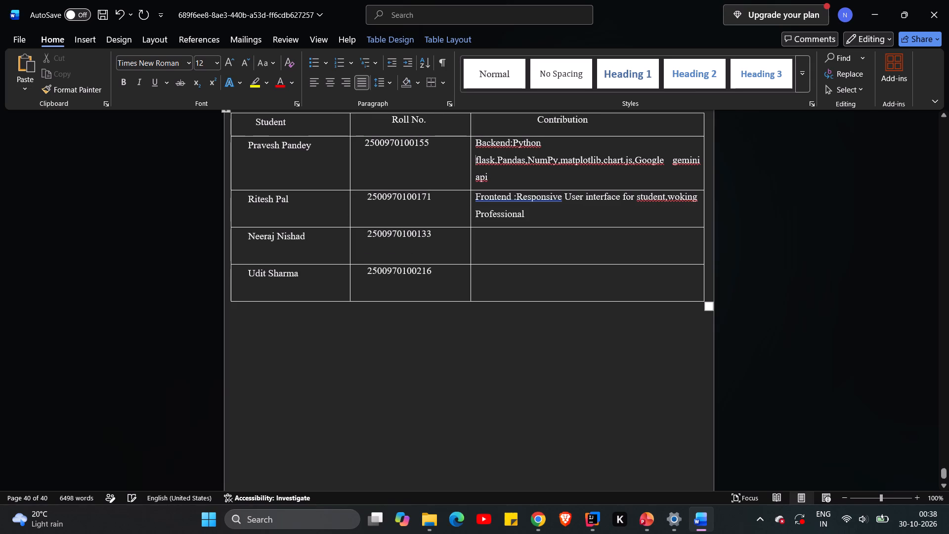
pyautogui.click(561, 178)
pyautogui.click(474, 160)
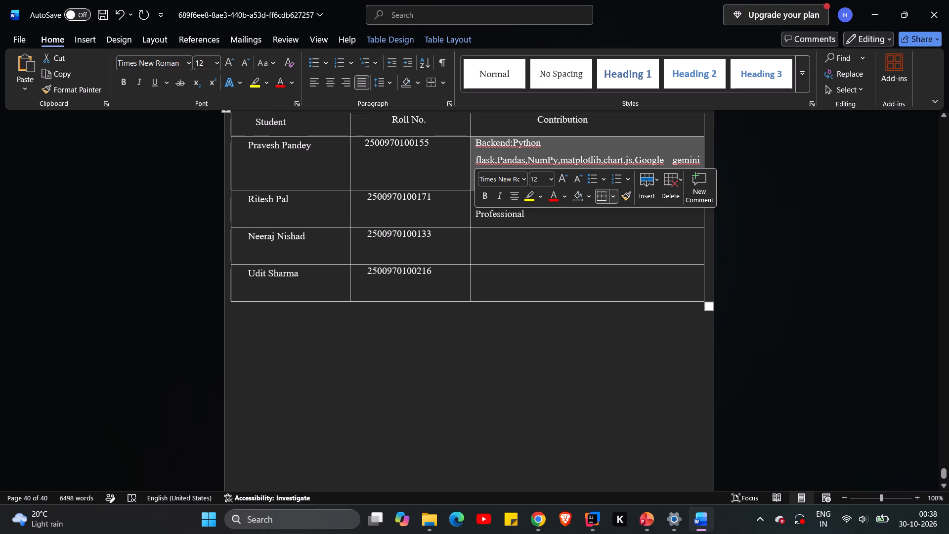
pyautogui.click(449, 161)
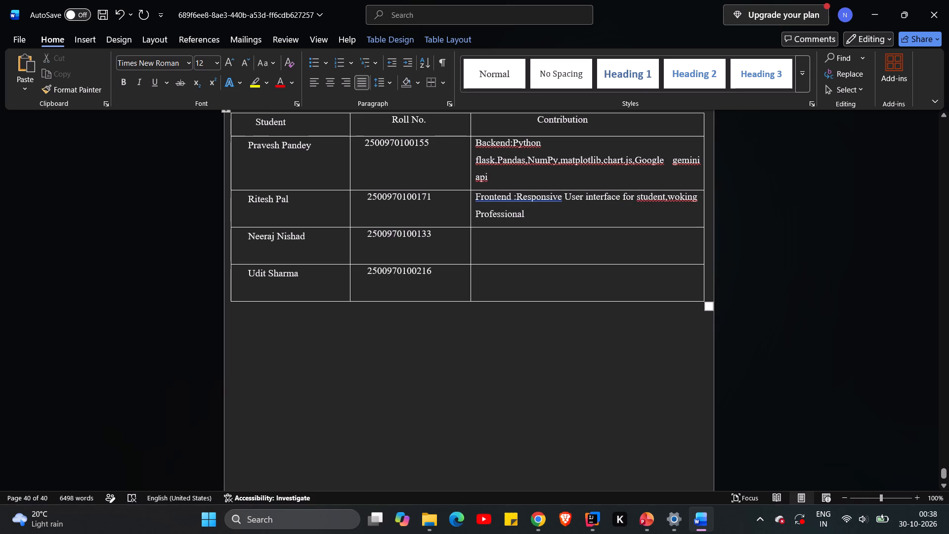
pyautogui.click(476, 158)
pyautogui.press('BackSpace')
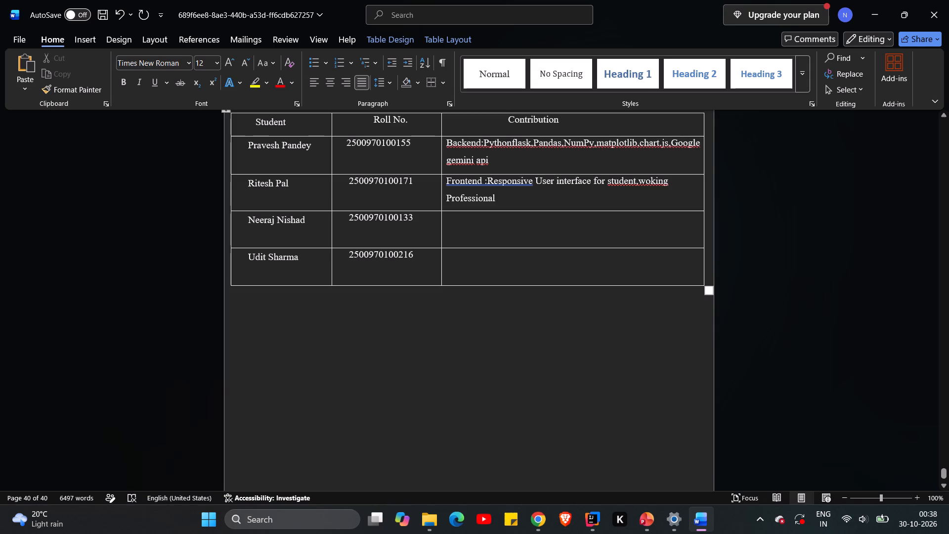
# Enter "-" in the third student's Contribution cell.
pyautogui.click(480, 225)
pyautogui.press('-')
# Capture a rectangular screenshot of the page area containing the whole student contribution table.
pyautogui.press('Print')
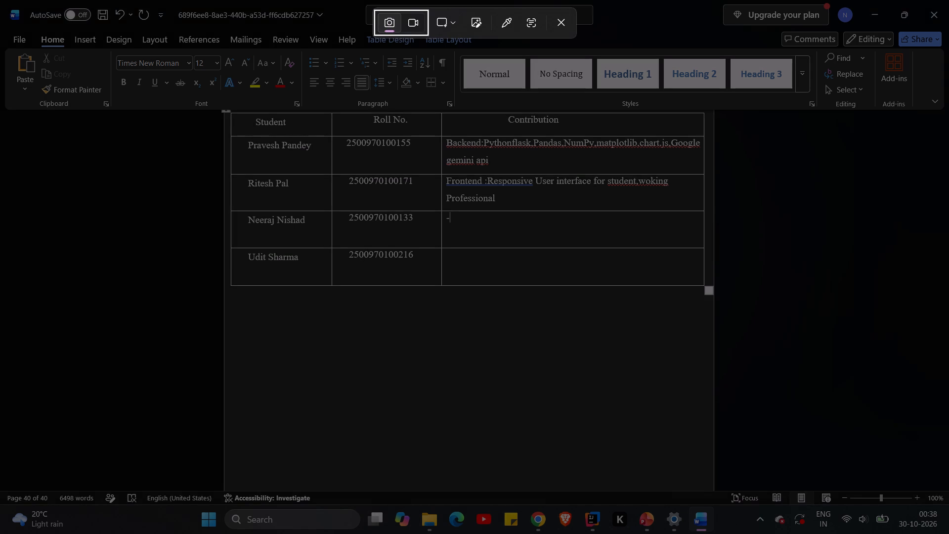
pyautogui.moveTo(173, 89); pyautogui.dragTo(884, 427)
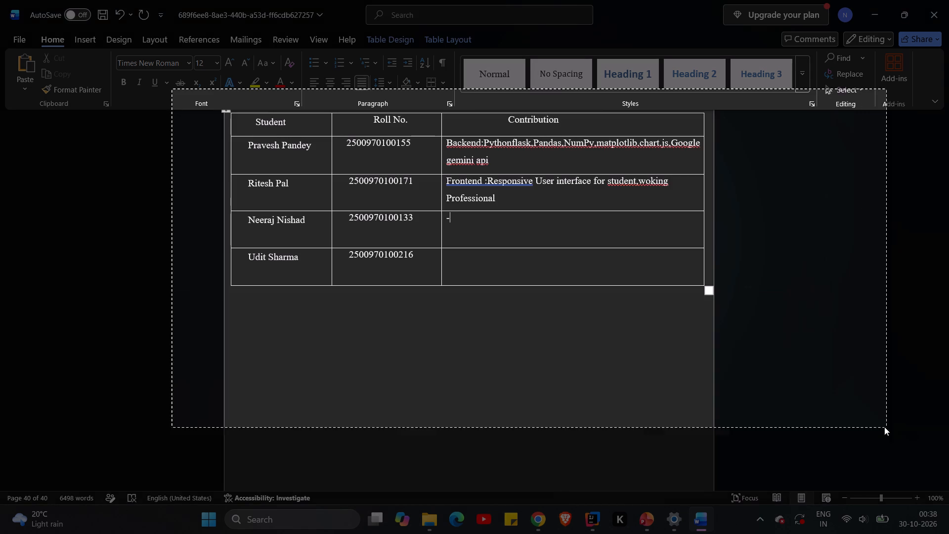
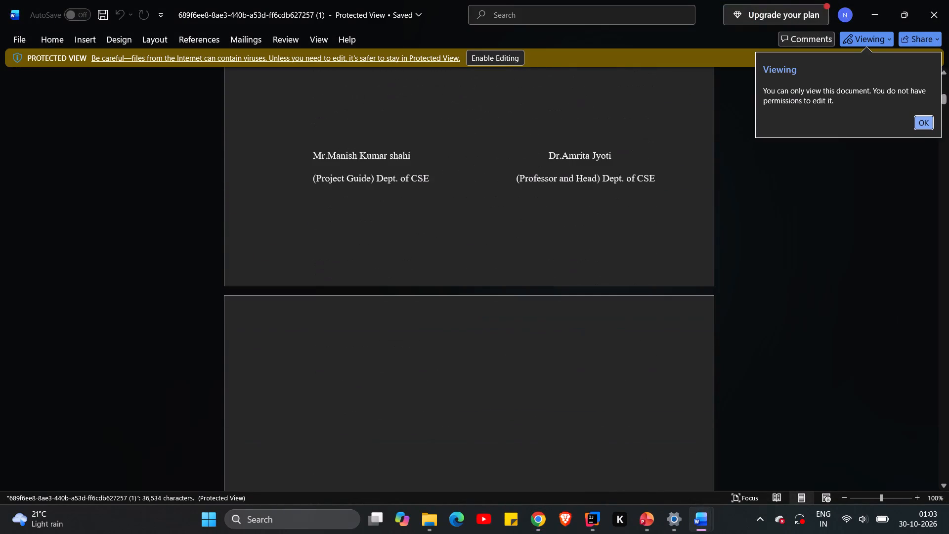
# Skim the downloaded project report from the abstract and contents through Chapter 1, up to section 1.6.
pyautogui.scroll(-18, 630, 226)
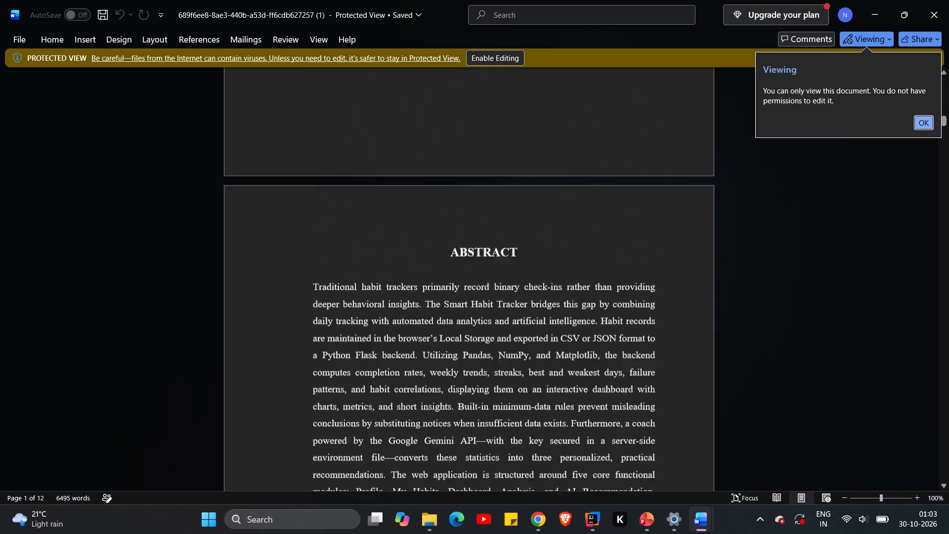
pyautogui.scroll(-6, 630, 226)
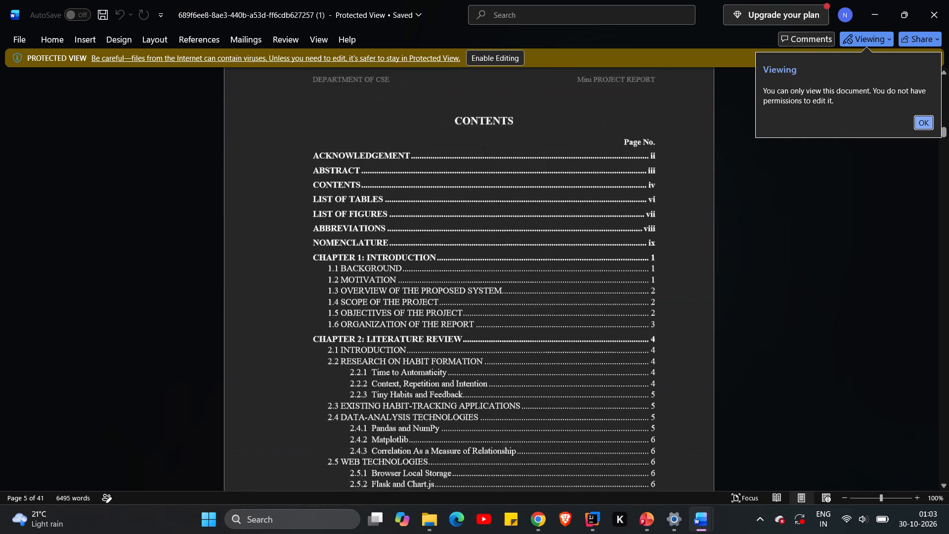
pyautogui.scroll(-18, 630, 226)
pyautogui.scroll(-12, 629, 226)
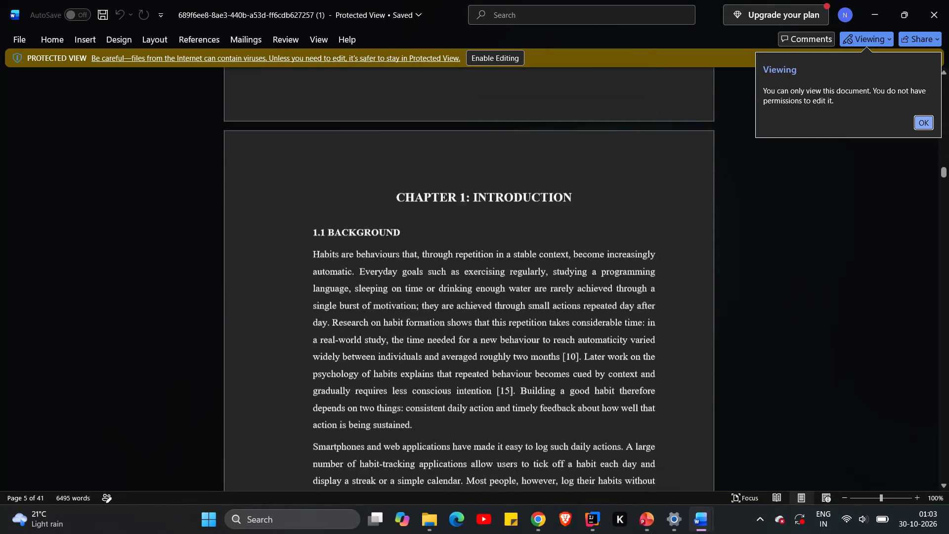
pyautogui.scroll(-13, 629, 226)
# Jump to the end of the report and examine the project contribution table in Appendix A.
pyautogui.moveTo(889, 185); pyautogui.dragTo(911, 182, button='right')
pyautogui.moveTo(924, 182); pyautogui.dragTo(934, 181, button='right')
pyautogui.moveTo(948, 189); pyautogui.dragTo(947, 195, button='right')
pyautogui.rightClick(946, 196)
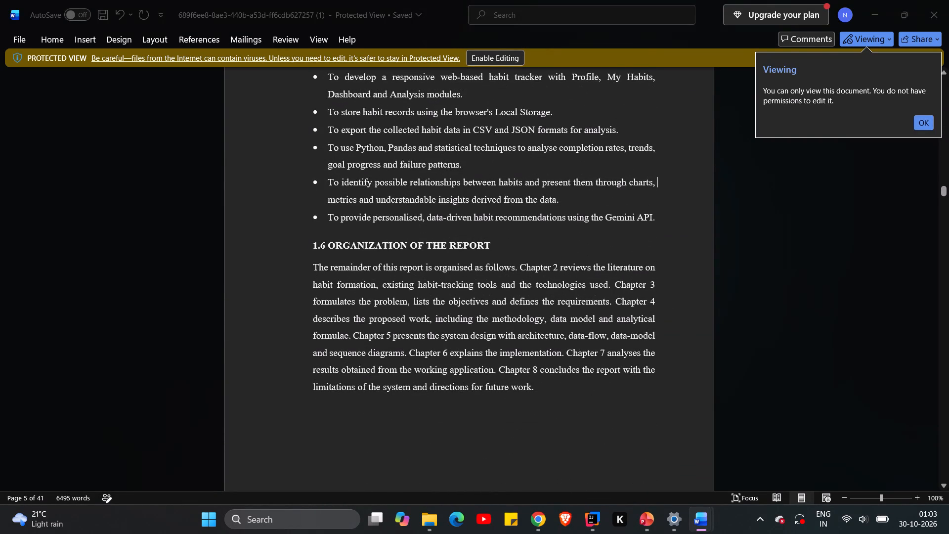
pyautogui.rightClick(945, 194)
pyautogui.rightClick(945, 194)
pyautogui.moveTo(945, 193); pyautogui.dragTo(937, 269)
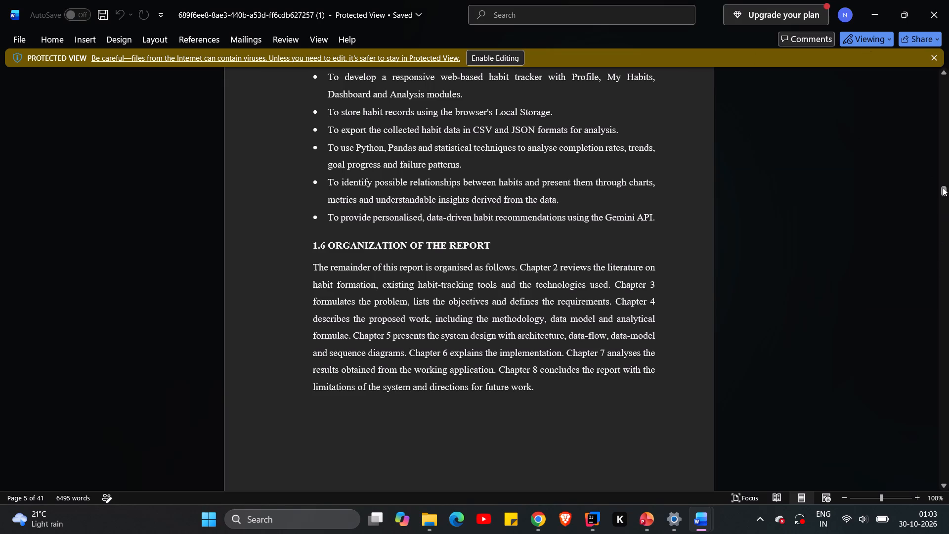
pyautogui.moveTo(943, 187); pyautogui.dragTo(948, 482)
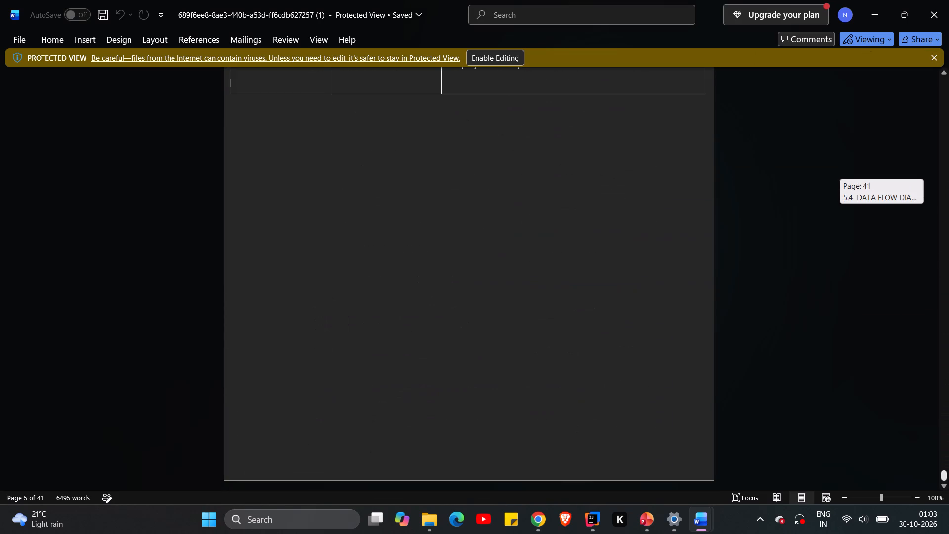
pyautogui.moveTo(948, 482); pyautogui.dragTo(946, 475)
pyautogui.rightClick(757, 341)
pyautogui.scroll(3, 757, 341)
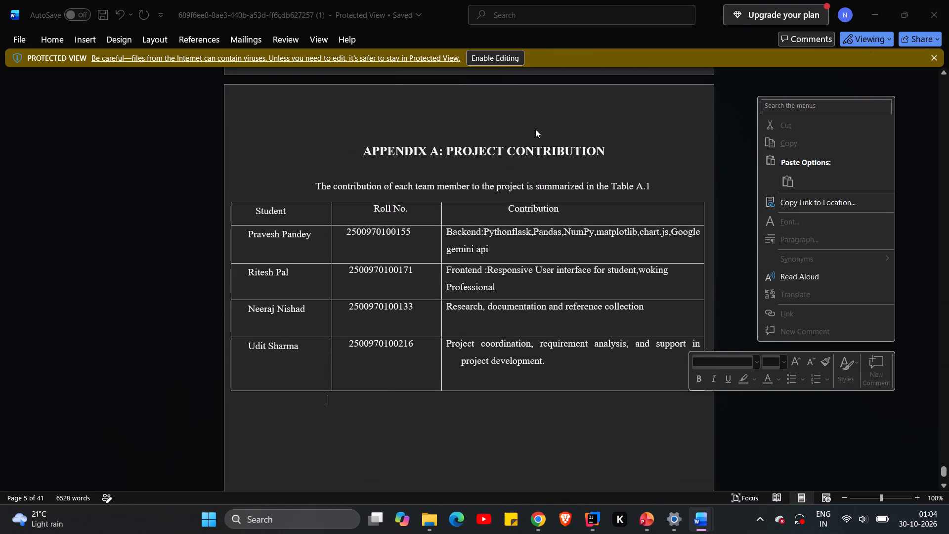
pyautogui.click(535, 130)
# Close the downloaded copy of the report that is open in Protected View.
pyautogui.click(938, 3)
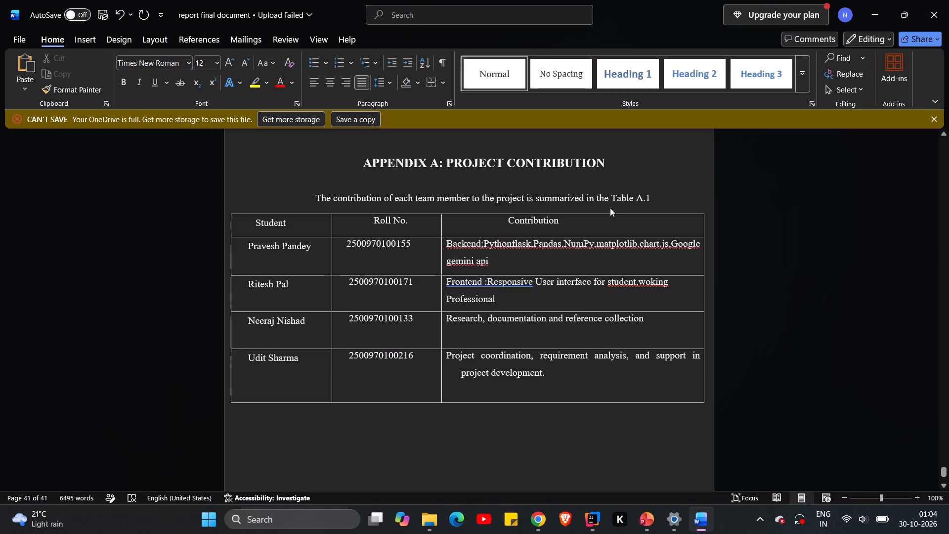
# Close the "report final document" file.
pyautogui.click(928, 4)
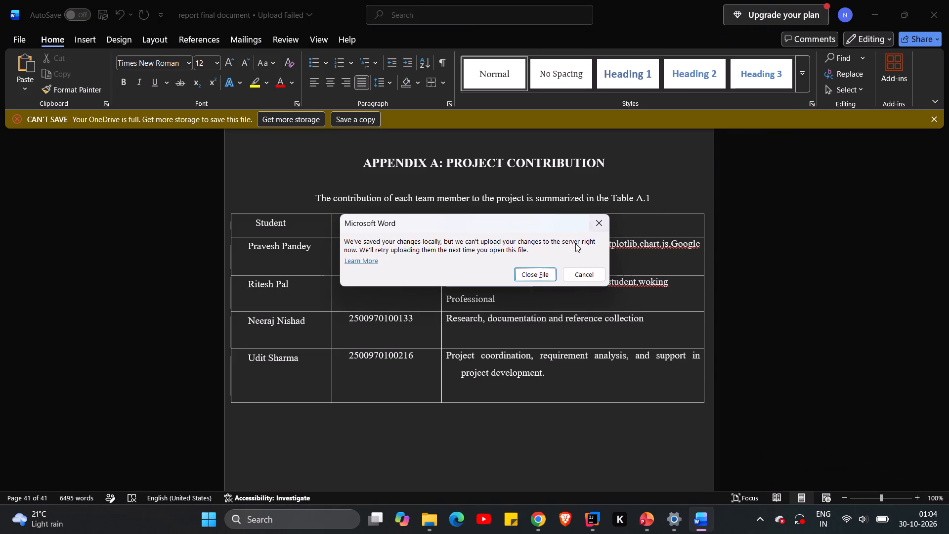
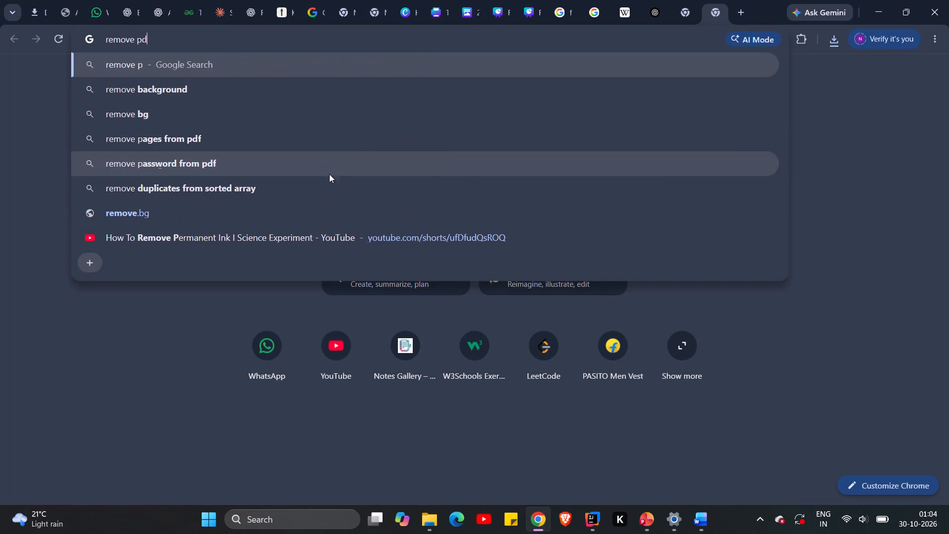
# Search the web for "remove pdf pages" and open iLovePDF's tool for removing pages from a PDF.
pyautogui.write('f')
pyautogui.press('space')
pyautogui.click(308, 94)
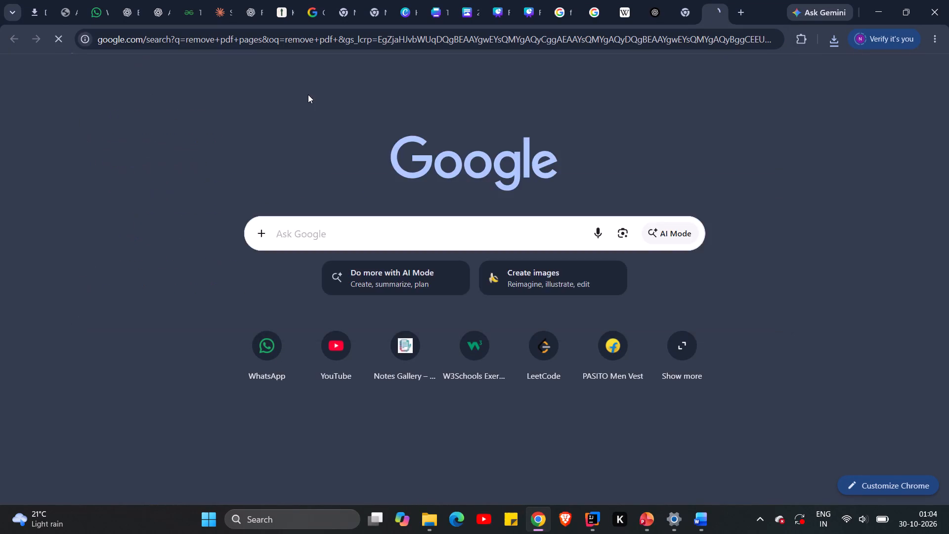
pyautogui.click(233, 189)
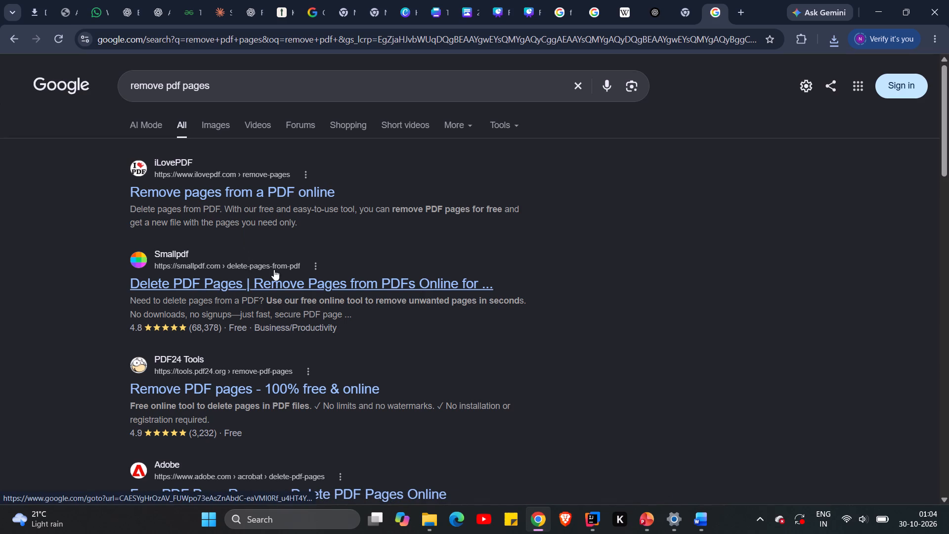
pyautogui.click(277, 188)
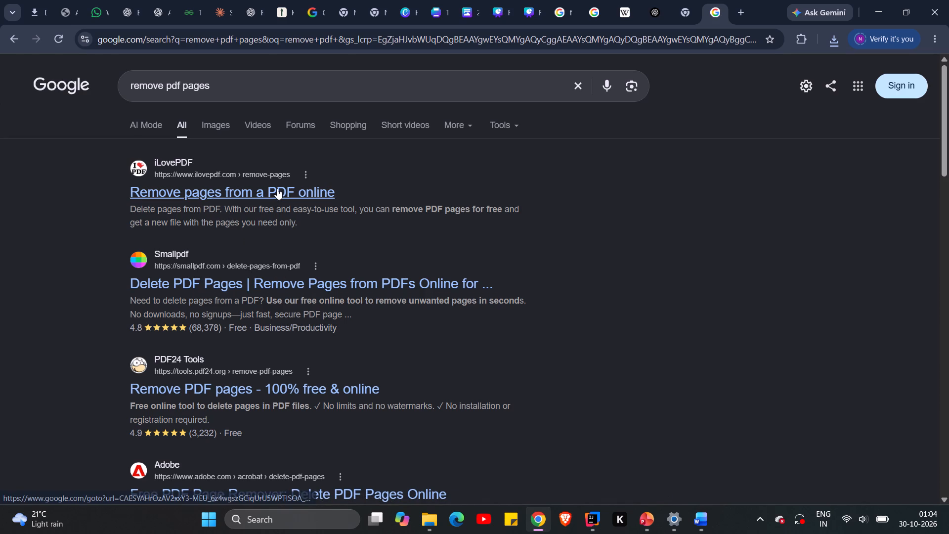
# Start choosing a PDF to upload and look for the report in the Downloads, OneDrive Documents and Attachments folders.
pyautogui.click(437, 225)
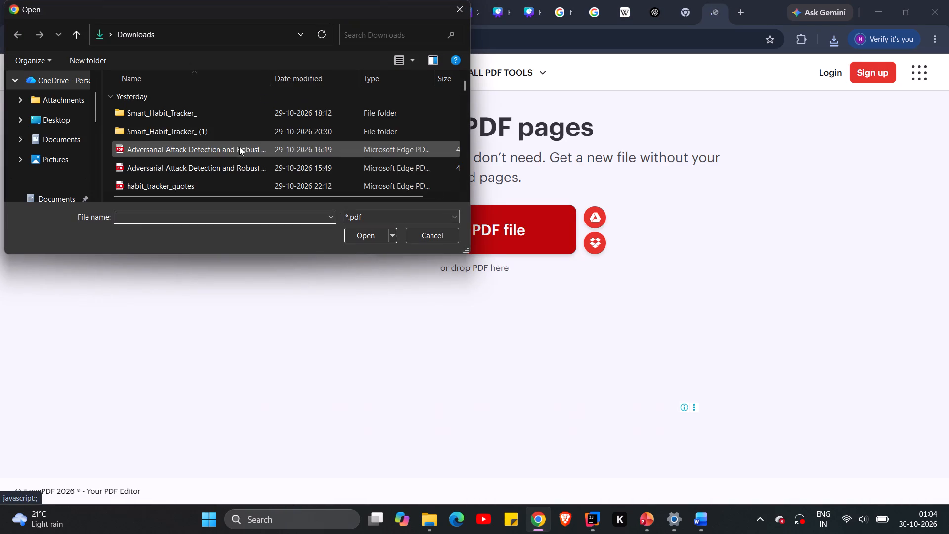
pyautogui.scroll(-1, 221, 161)
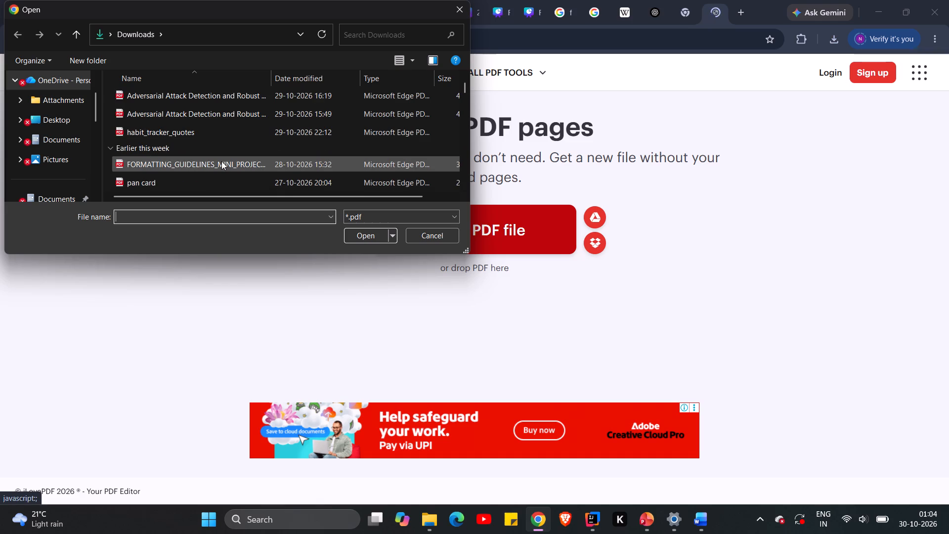
pyautogui.scroll(-2, 221, 161)
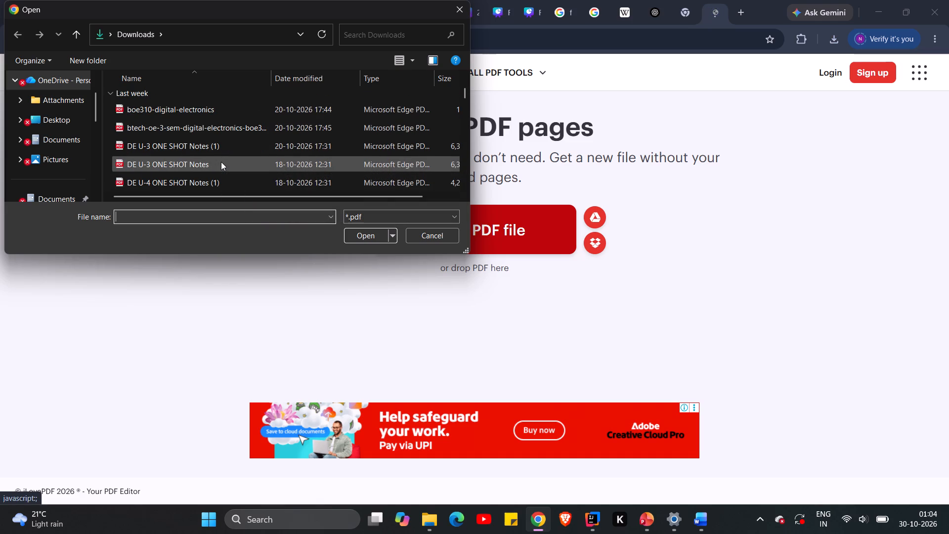
pyautogui.scroll(-1, 221, 162)
pyautogui.scroll(2, 221, 162)
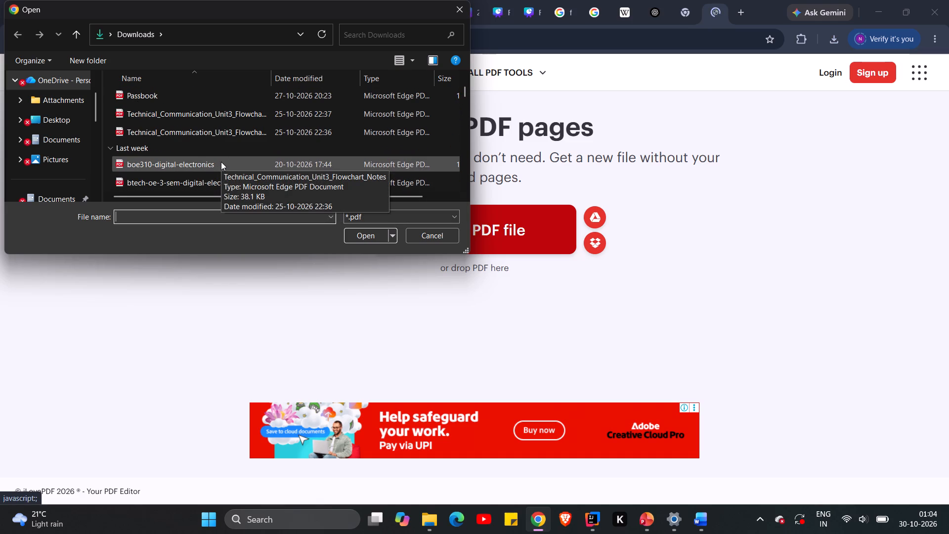
pyautogui.scroll(-3, 180, 153)
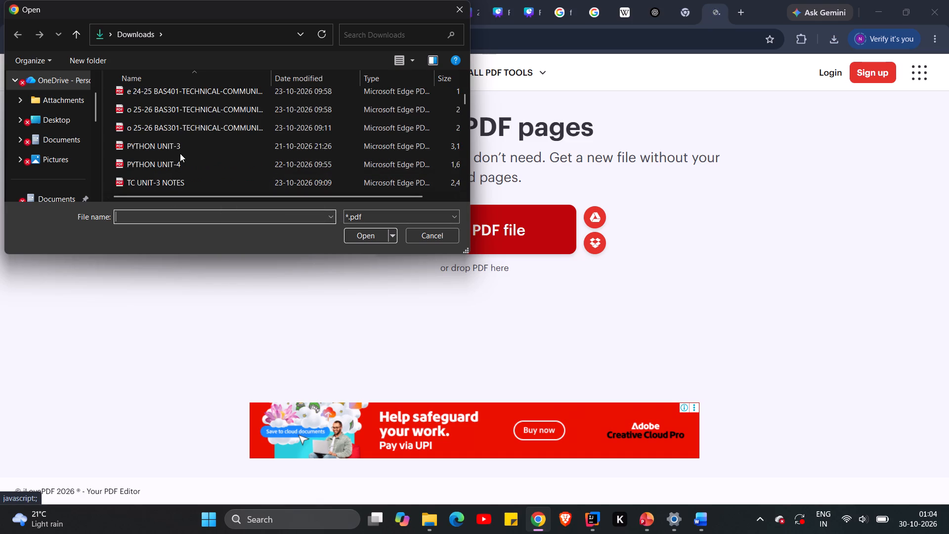
pyautogui.scroll(-1, 180, 153)
pyautogui.scroll(1, 55, 125)
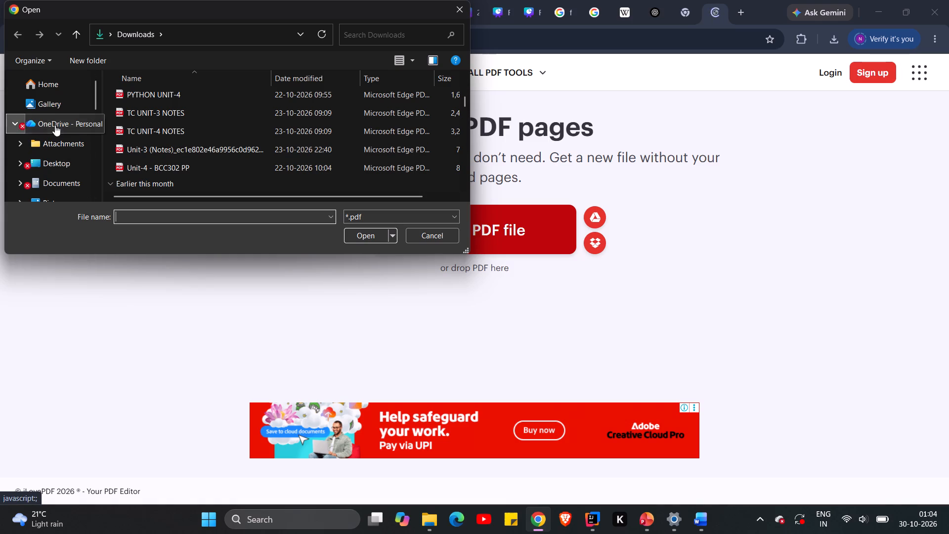
pyautogui.doubleClick(59, 187)
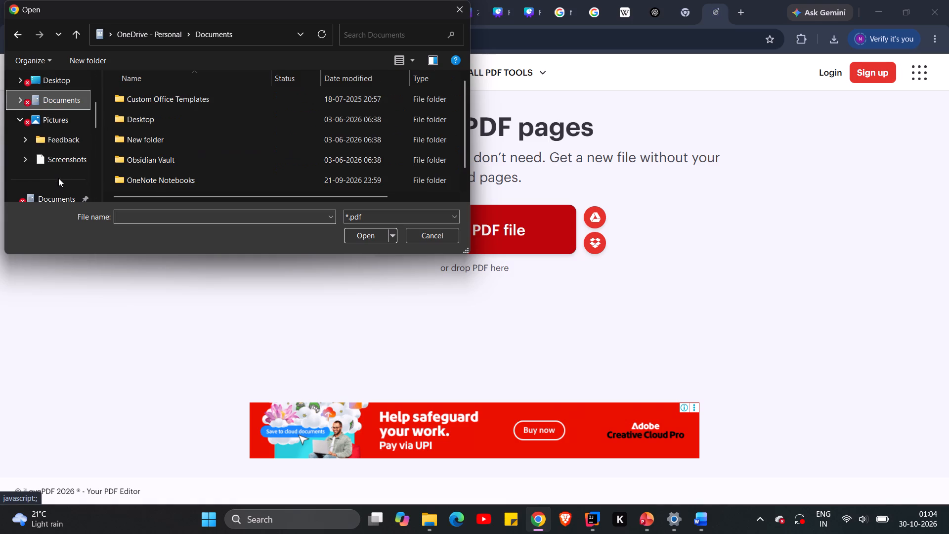
pyautogui.scroll(-2, 145, 126)
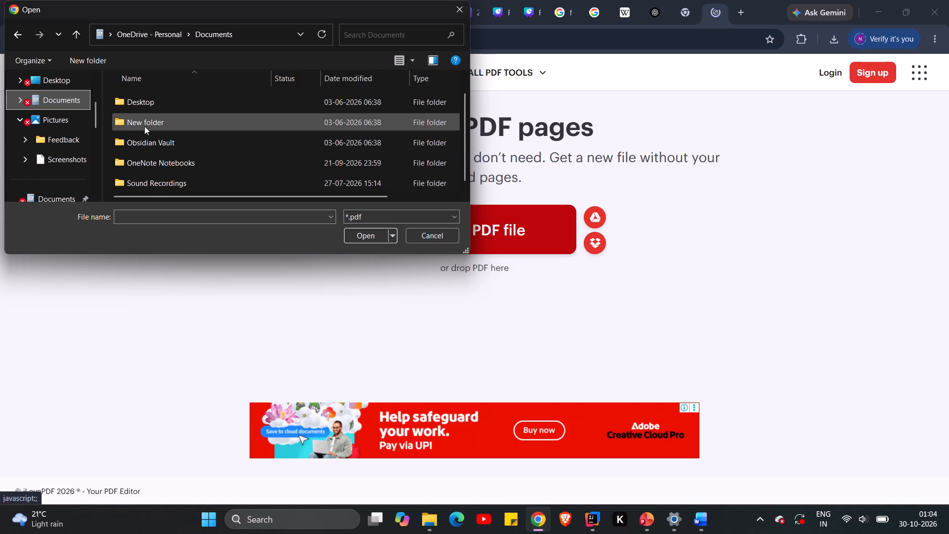
pyautogui.scroll(-2, 65, 133)
pyautogui.scroll(3, 65, 133)
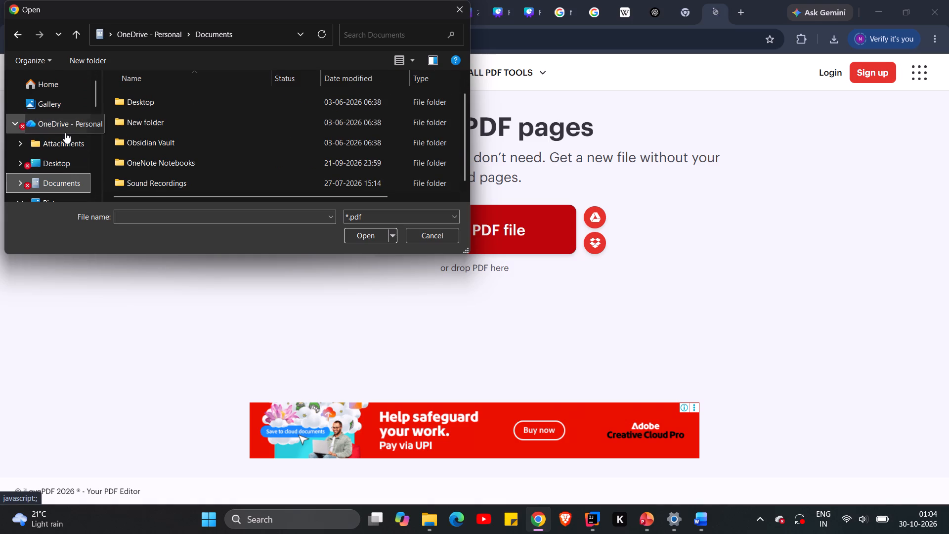
pyautogui.doubleClick(60, 142)
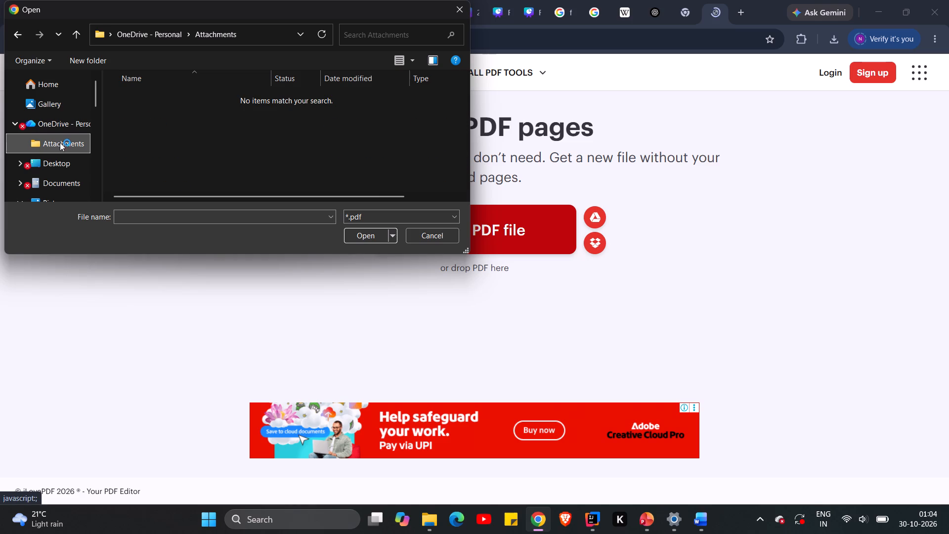
pyautogui.scroll(-2, 58, 153)
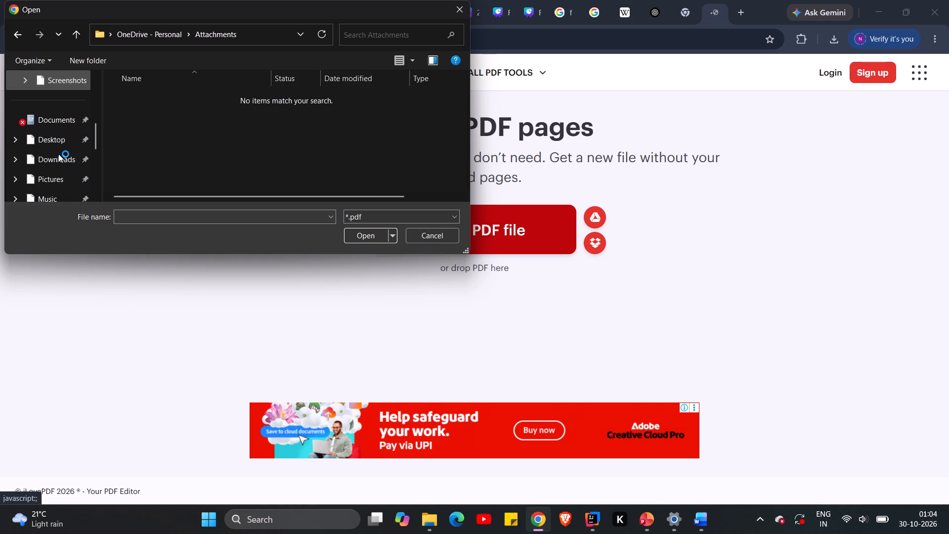
pyautogui.doubleClick(58, 156)
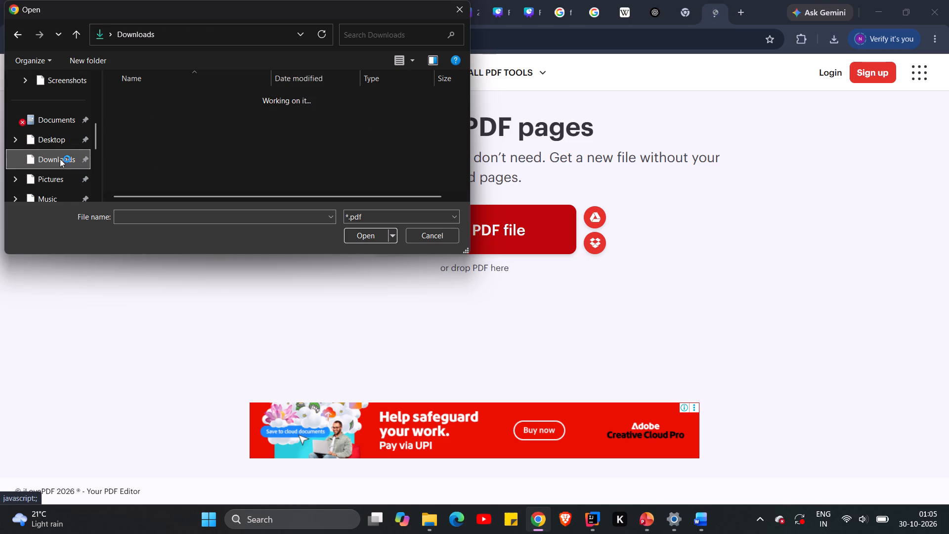
pyautogui.doubleClick(60, 159)
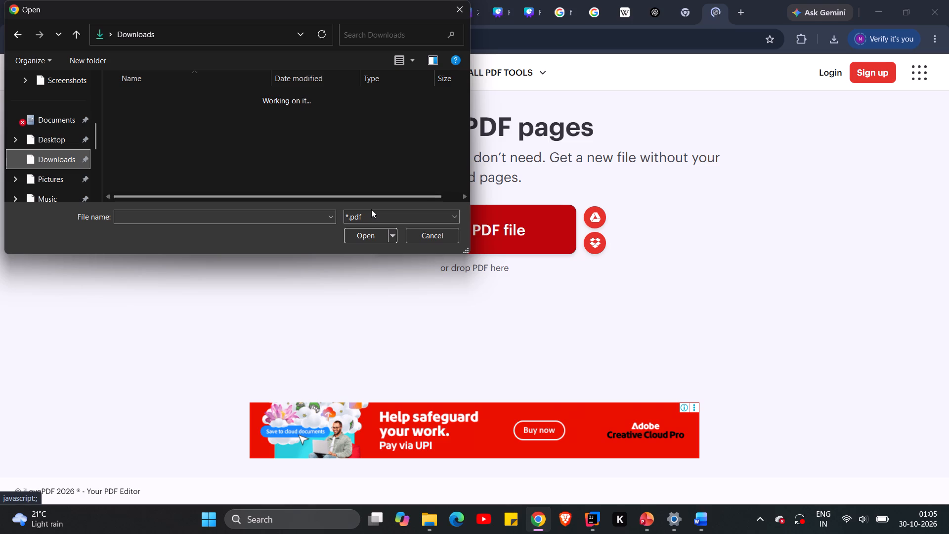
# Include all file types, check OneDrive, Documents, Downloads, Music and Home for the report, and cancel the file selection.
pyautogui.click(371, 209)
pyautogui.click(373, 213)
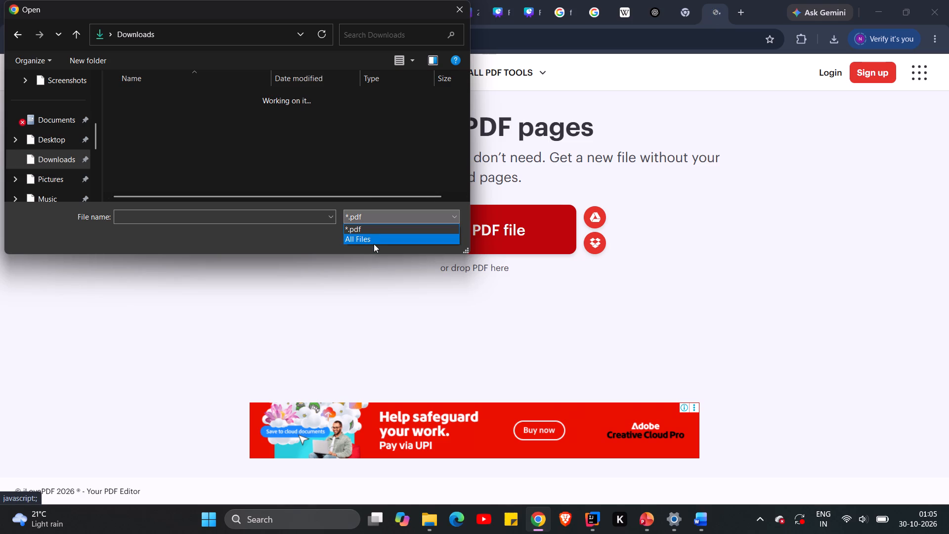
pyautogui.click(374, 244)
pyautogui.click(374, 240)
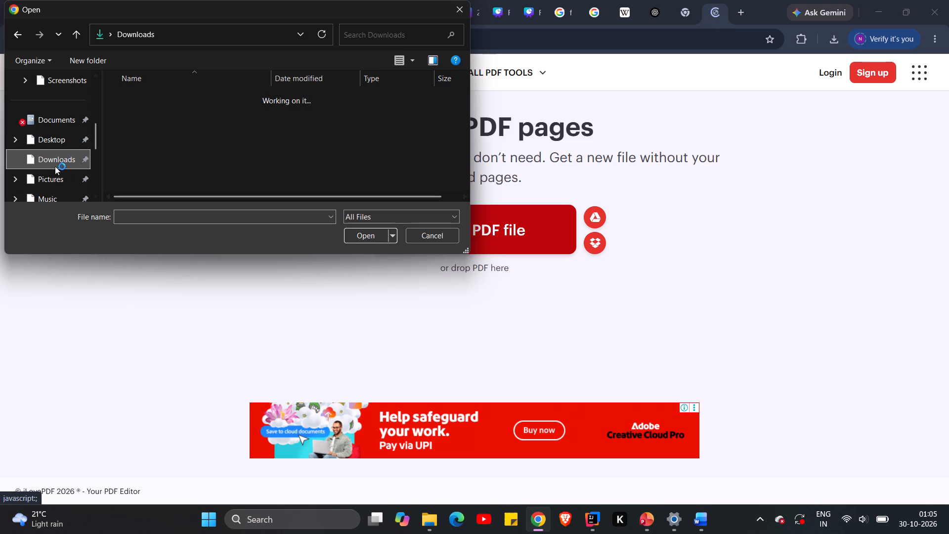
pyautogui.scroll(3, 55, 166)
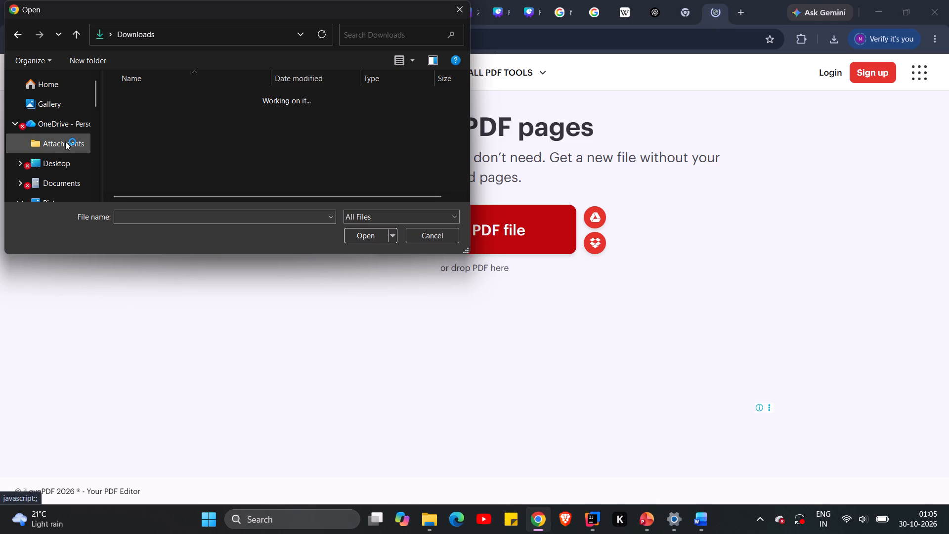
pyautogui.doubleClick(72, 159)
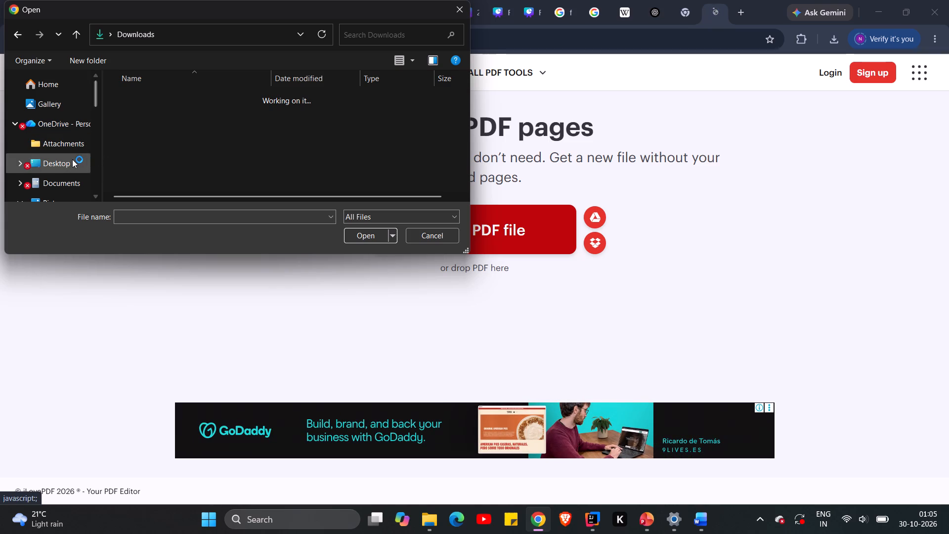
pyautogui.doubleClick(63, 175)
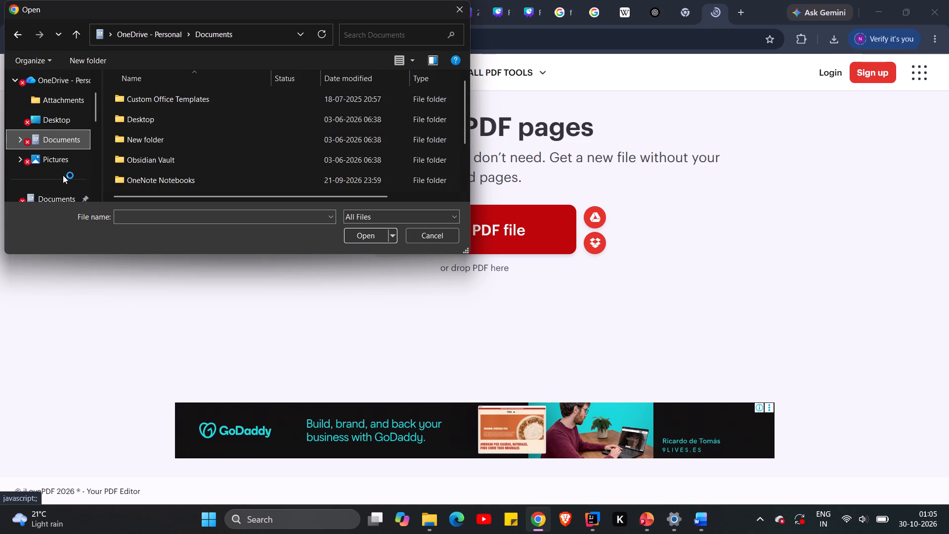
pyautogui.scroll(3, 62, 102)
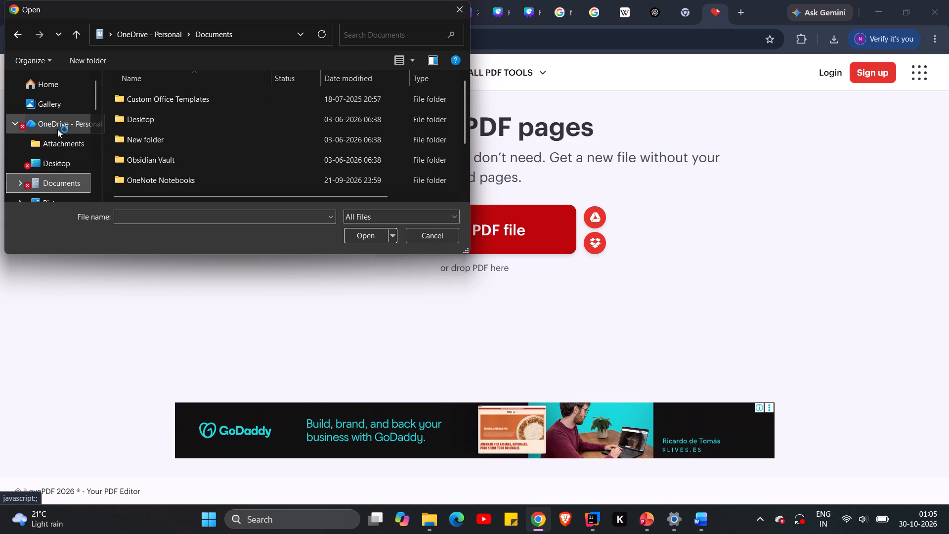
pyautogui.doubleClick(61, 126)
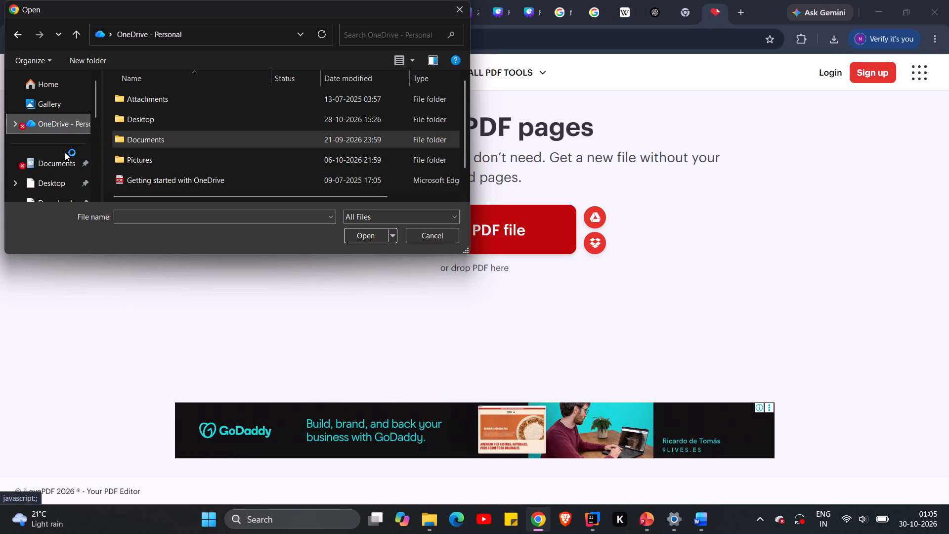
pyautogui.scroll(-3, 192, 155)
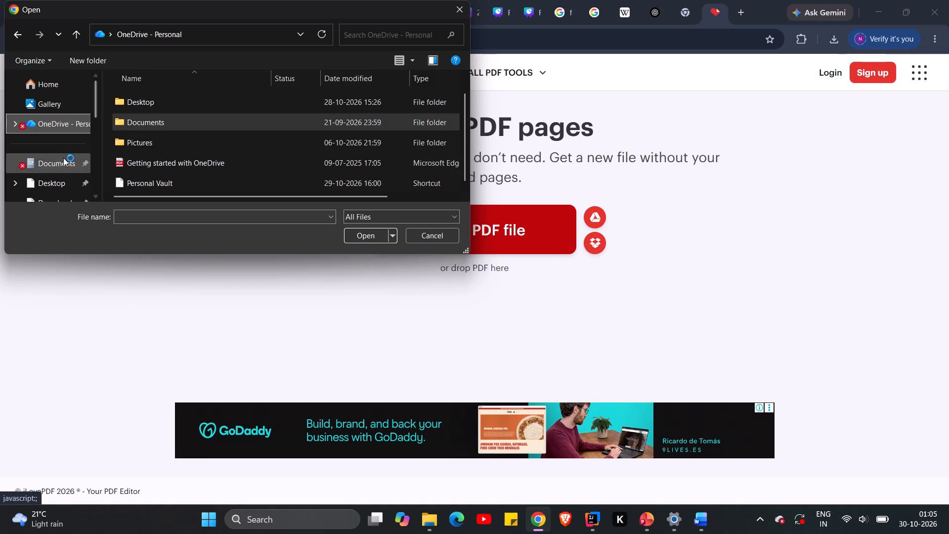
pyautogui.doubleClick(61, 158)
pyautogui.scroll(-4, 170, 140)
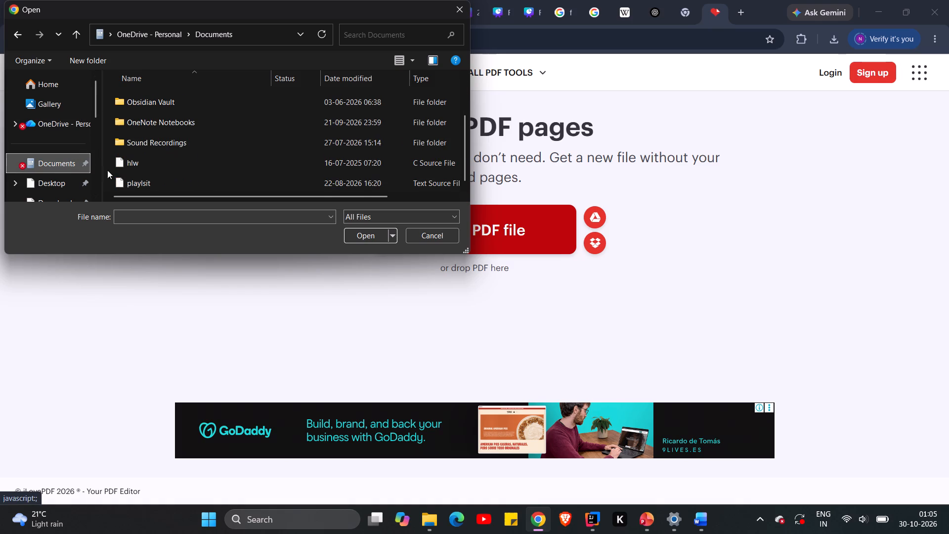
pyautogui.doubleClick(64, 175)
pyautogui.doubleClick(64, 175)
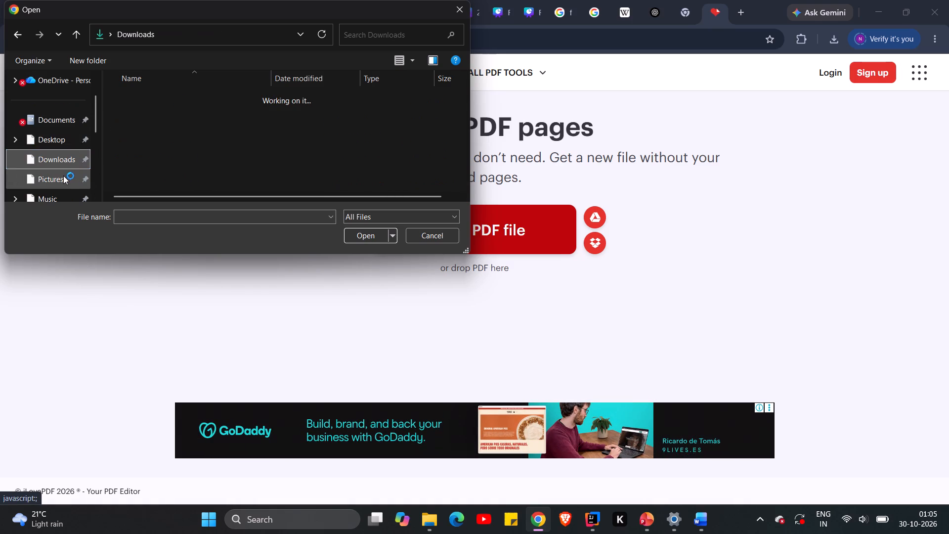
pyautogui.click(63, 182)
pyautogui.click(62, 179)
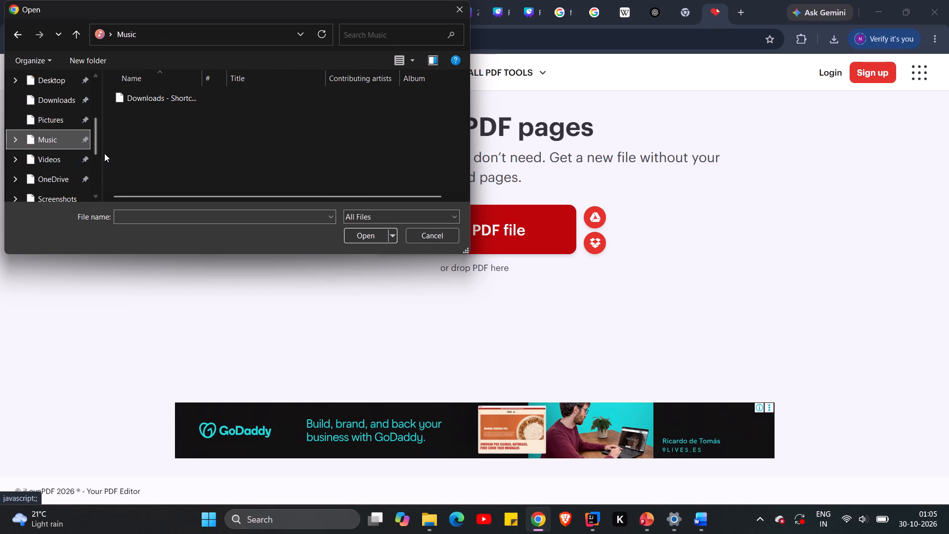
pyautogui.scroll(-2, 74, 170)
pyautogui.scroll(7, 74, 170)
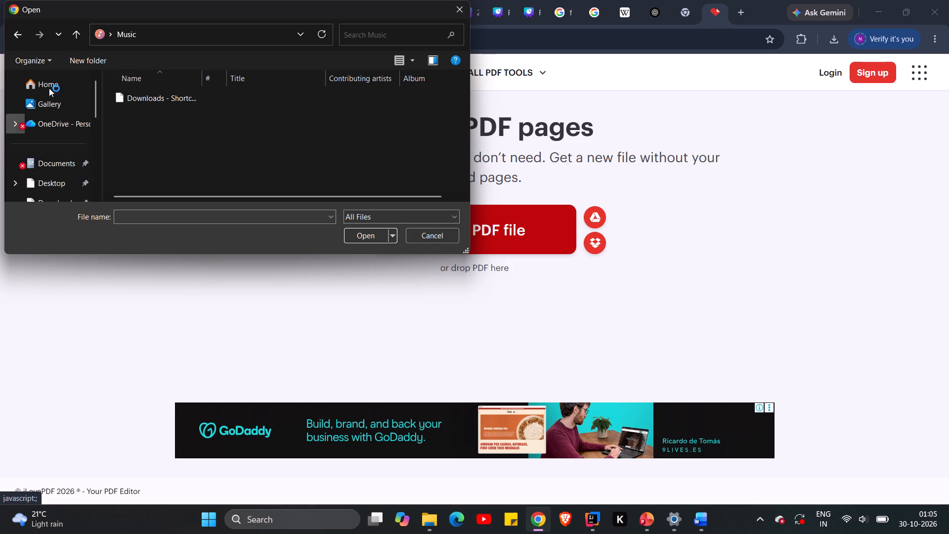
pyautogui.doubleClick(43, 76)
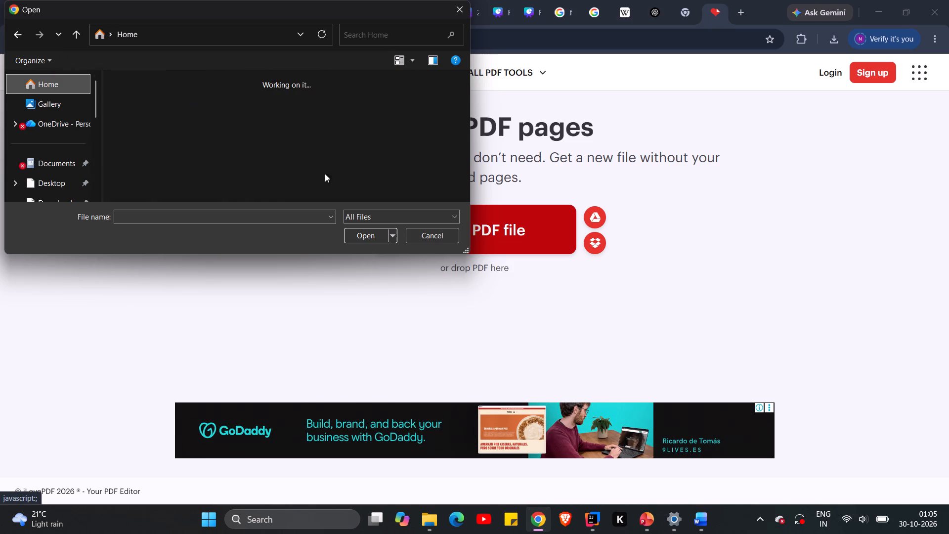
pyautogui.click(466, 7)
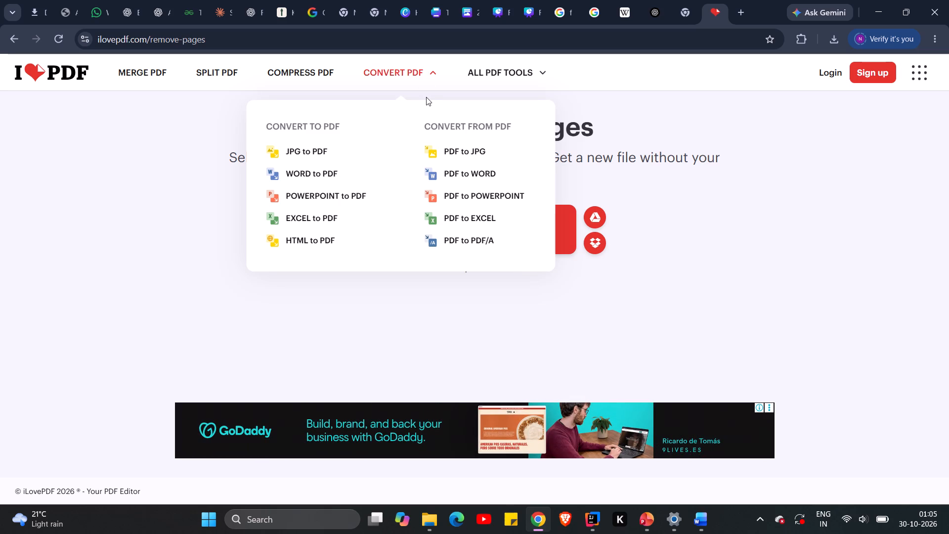
# Convert the Word report downloaded at 01:03, whose name starts with 689f6ee8, to PDF with iLovePDF's Word to PDF tool.
pyautogui.click(334, 172)
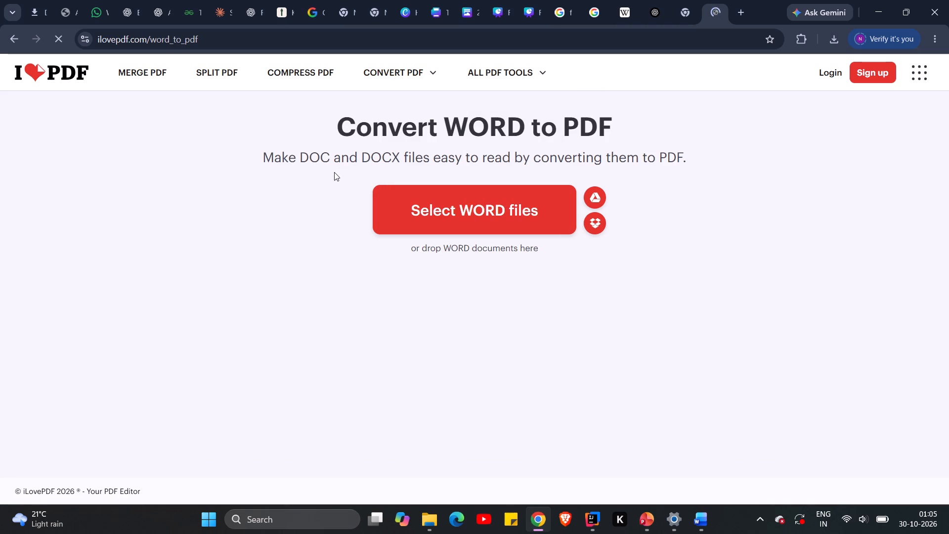
pyautogui.click(415, 196)
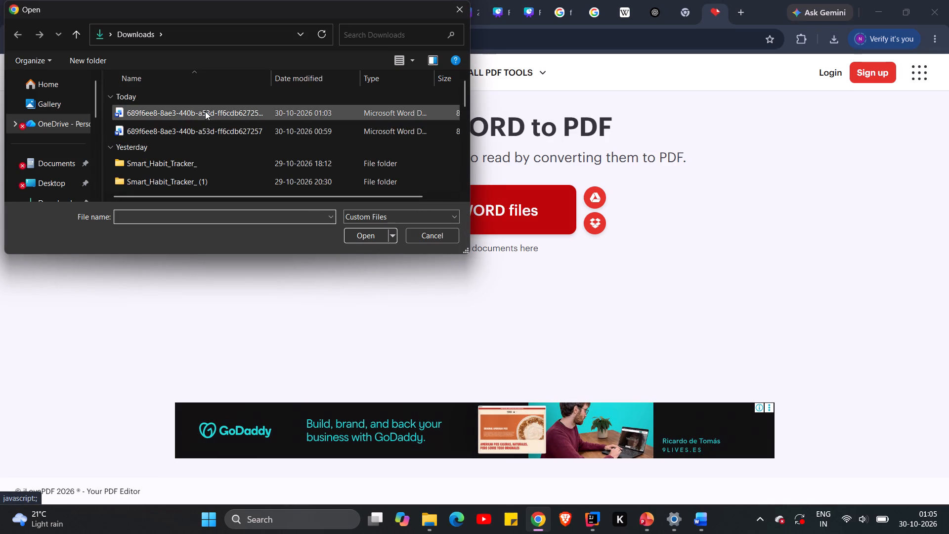
pyautogui.doubleClick(205, 111)
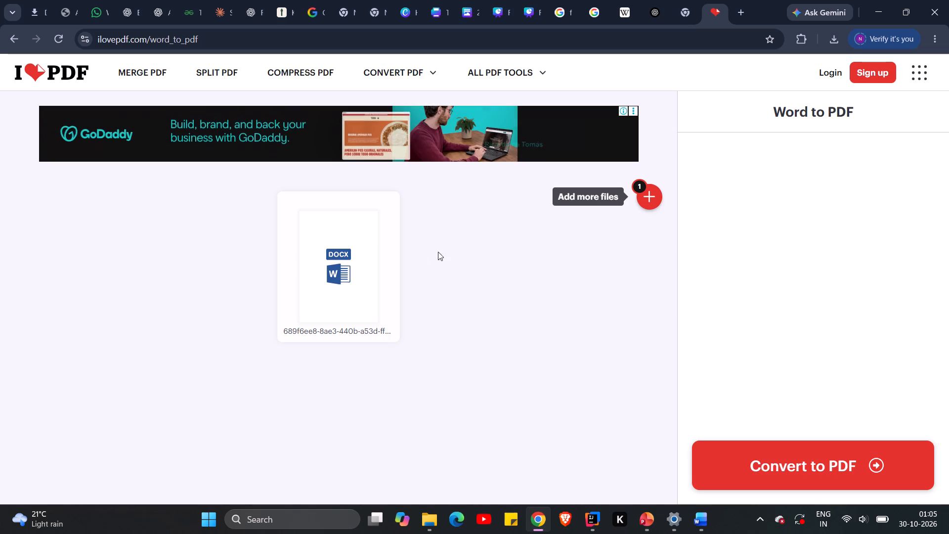
pyautogui.click(852, 454)
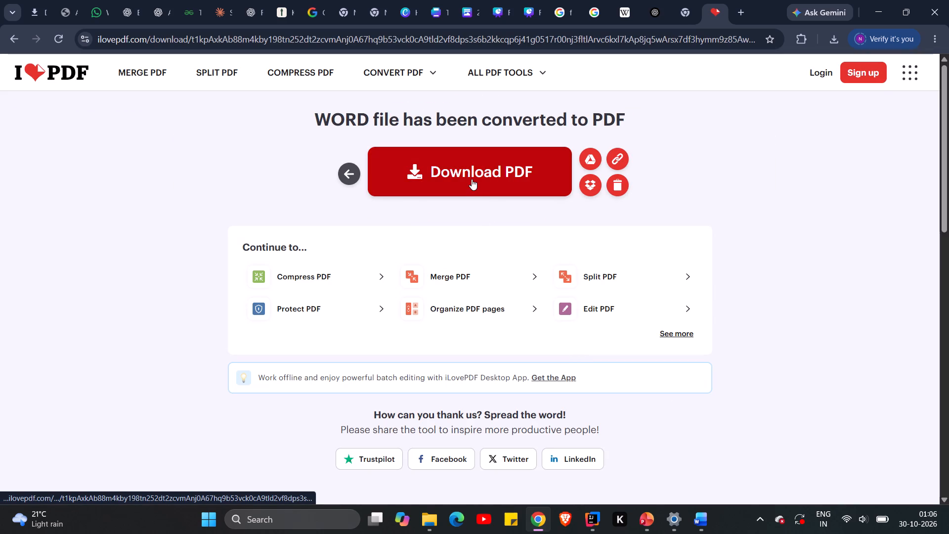
# Continue with the converted report in iLovePDF's Edit PDF tool.
pyautogui.click(628, 306)
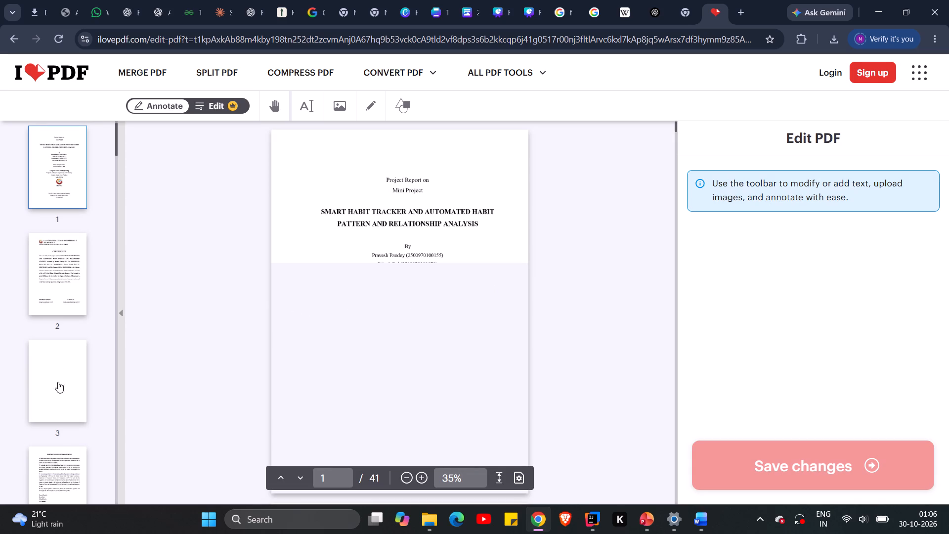
pyautogui.click(71, 370)
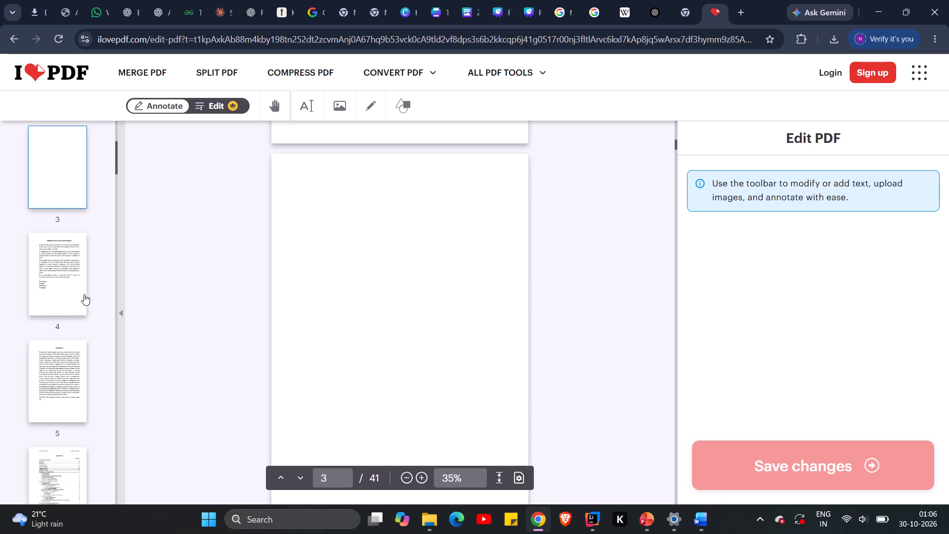
pyautogui.scroll(1, 58, 261)
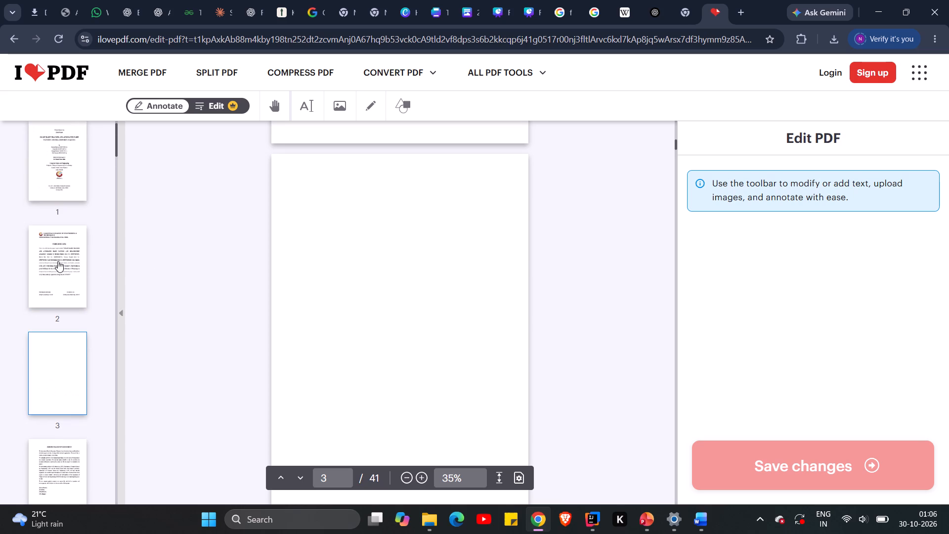
pyautogui.click(76, 280)
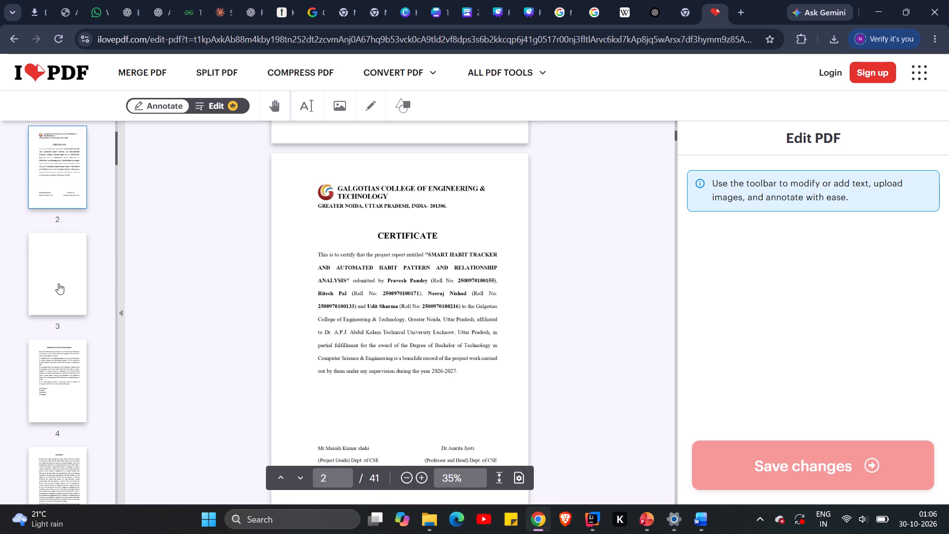
pyautogui.click(58, 279)
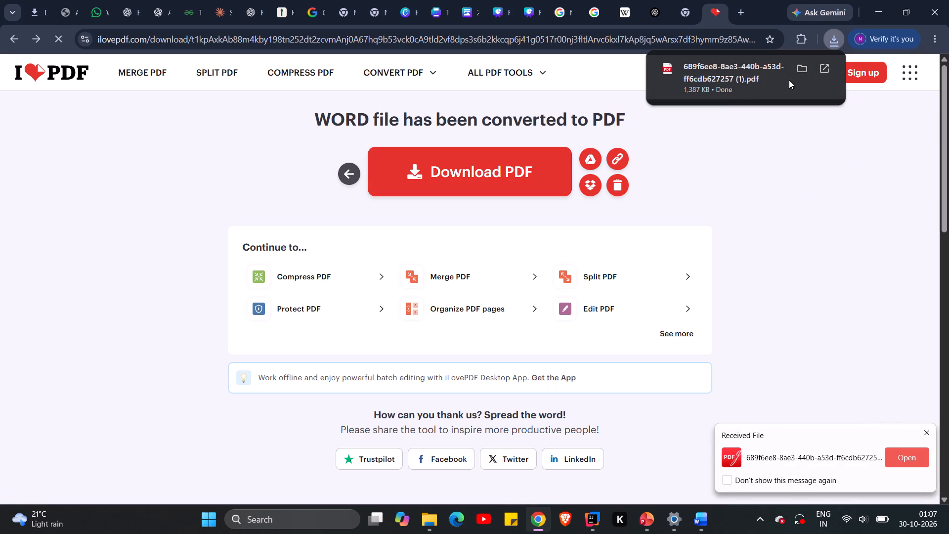
pyautogui.click(646, 147)
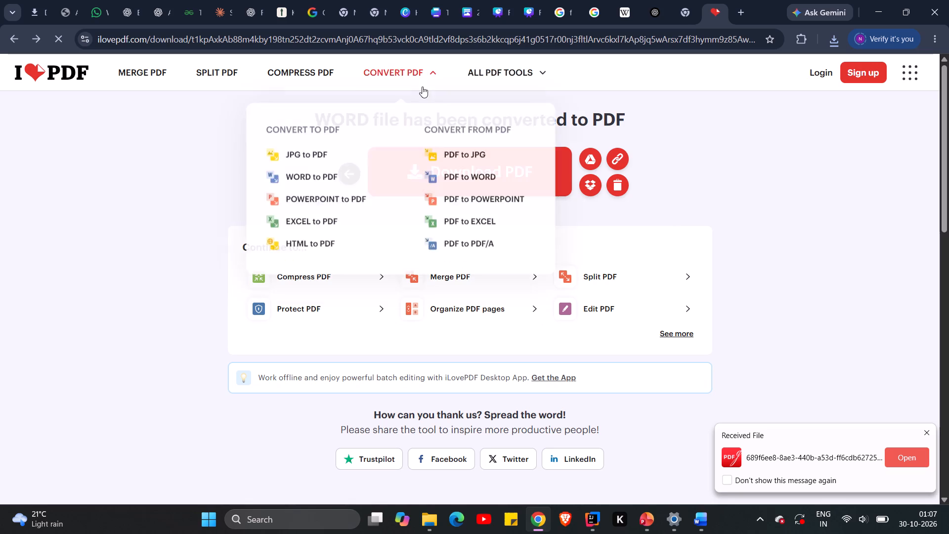
# Remove blank page 3 from the newly downloaded report PDF, whose name starts with 689f6ee8, with the Remove pages tool.
pyautogui.click(98, 198)
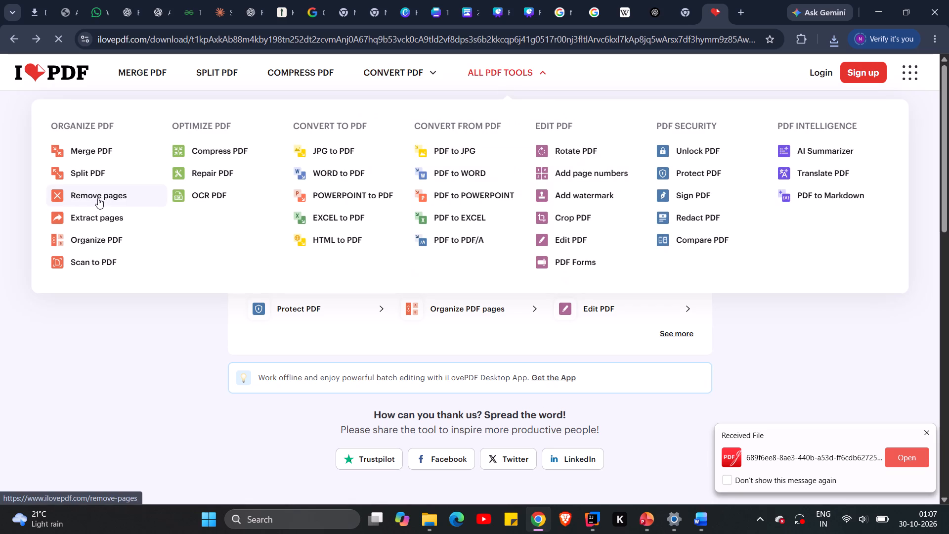
pyautogui.click(457, 226)
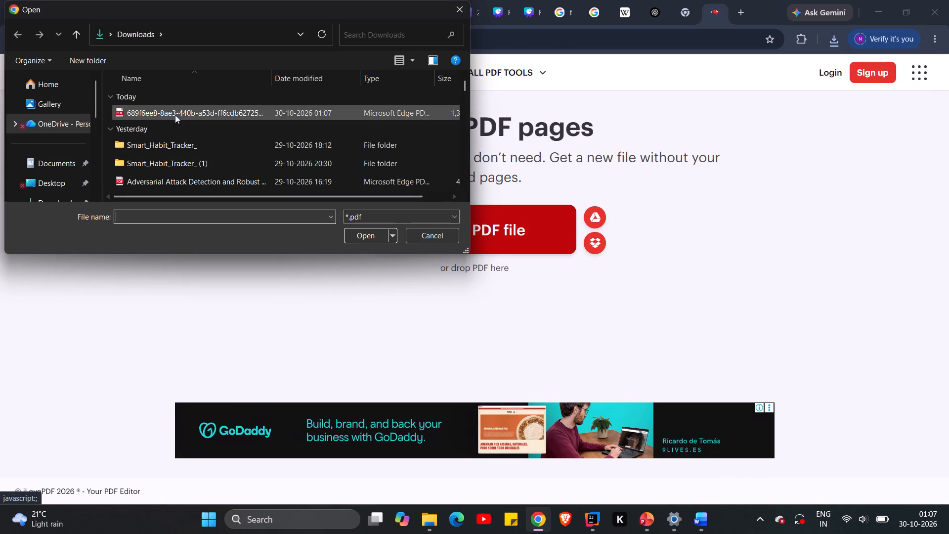
pyautogui.doubleClick(175, 115)
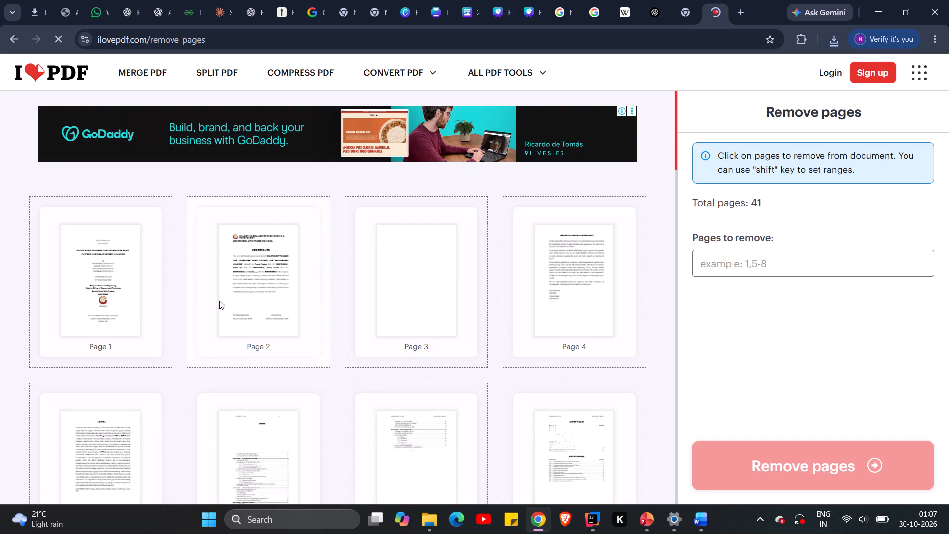
pyautogui.click(401, 267)
pyautogui.click(800, 466)
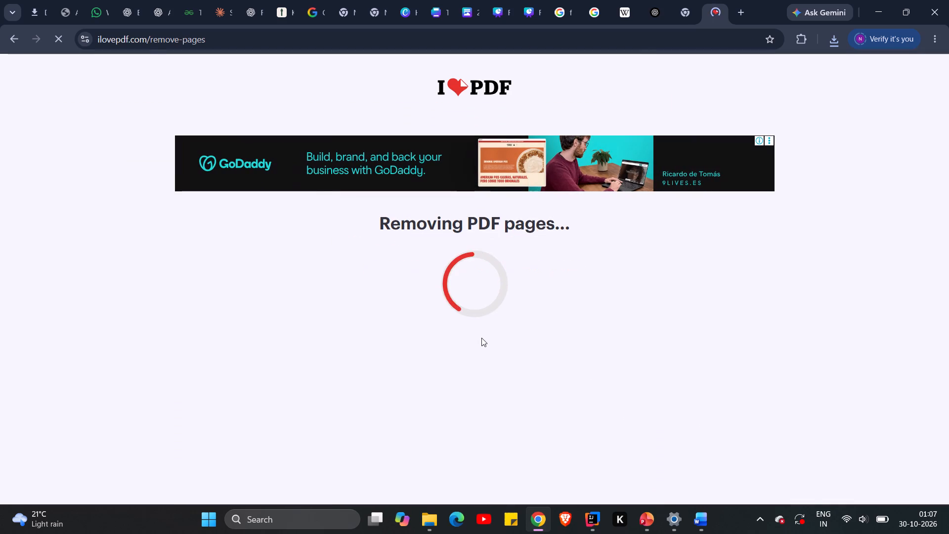
# Download the report PDF with the page removed and open it in the browser.
pyautogui.click(454, 173)
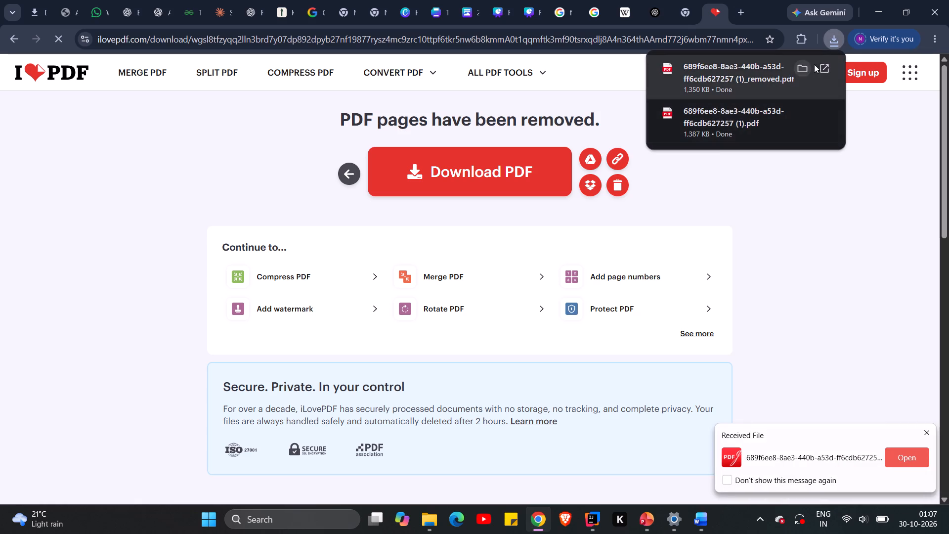
pyautogui.click(820, 66)
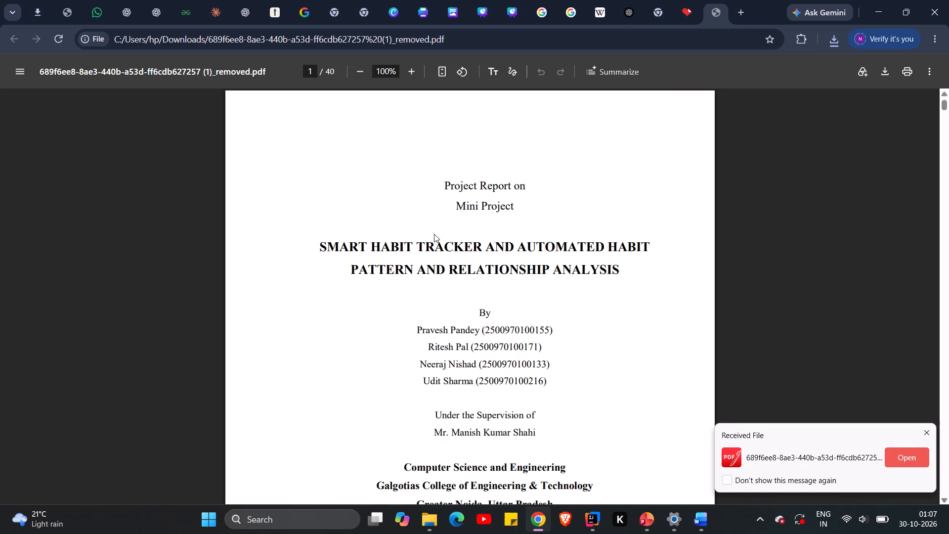
# Check the title page, certificate and acknowledgement pages of the trimmed report, including the acknowledgement heading on page 3.
pyautogui.scroll(-5, 434, 234)
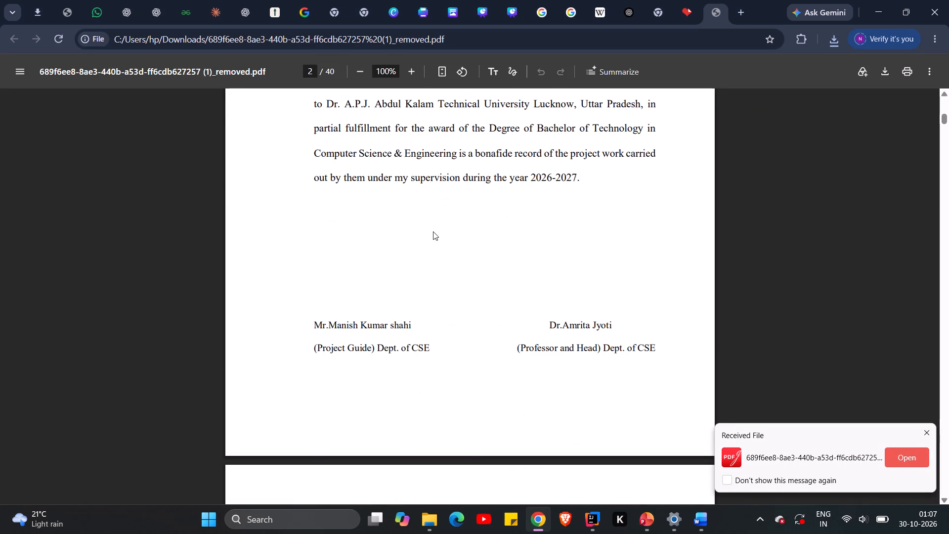
pyautogui.scroll(-3, 432, 231)
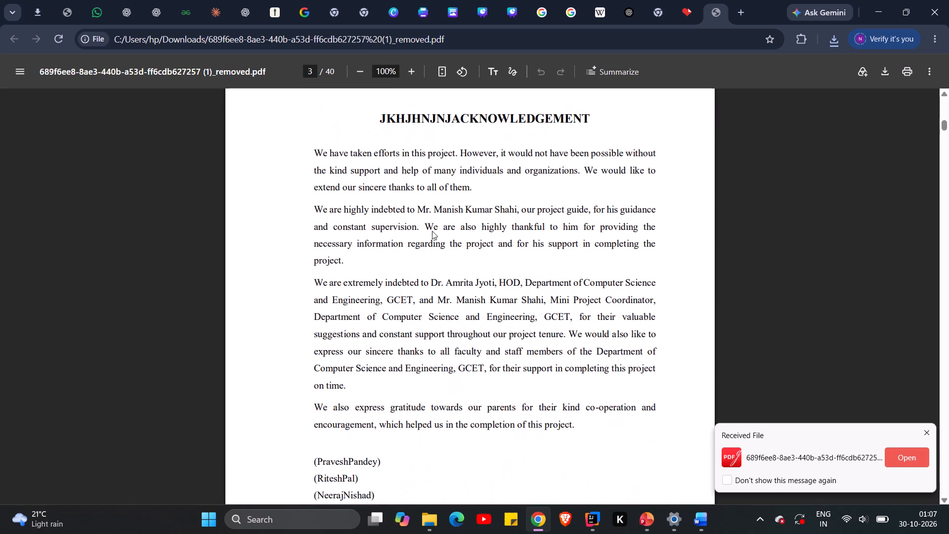
pyautogui.scroll(-2, 432, 231)
pyautogui.scroll(3, 432, 231)
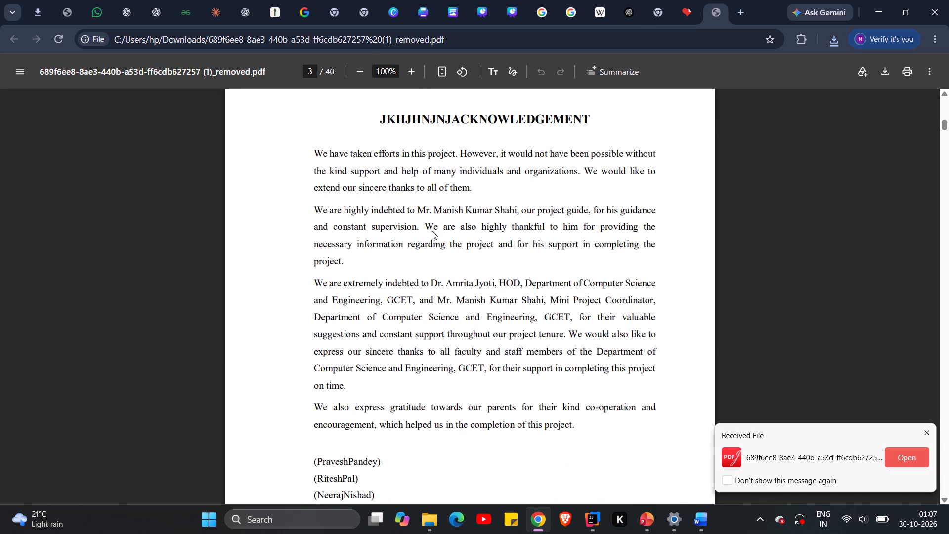
pyautogui.scroll(1, 432, 231)
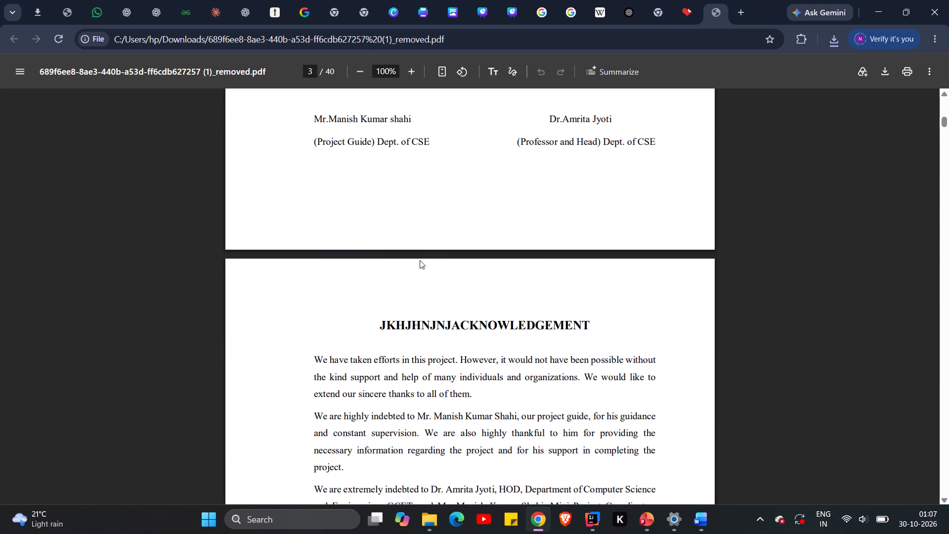
pyautogui.click(453, 319)
pyautogui.click(453, 320)
pyautogui.click(502, 269)
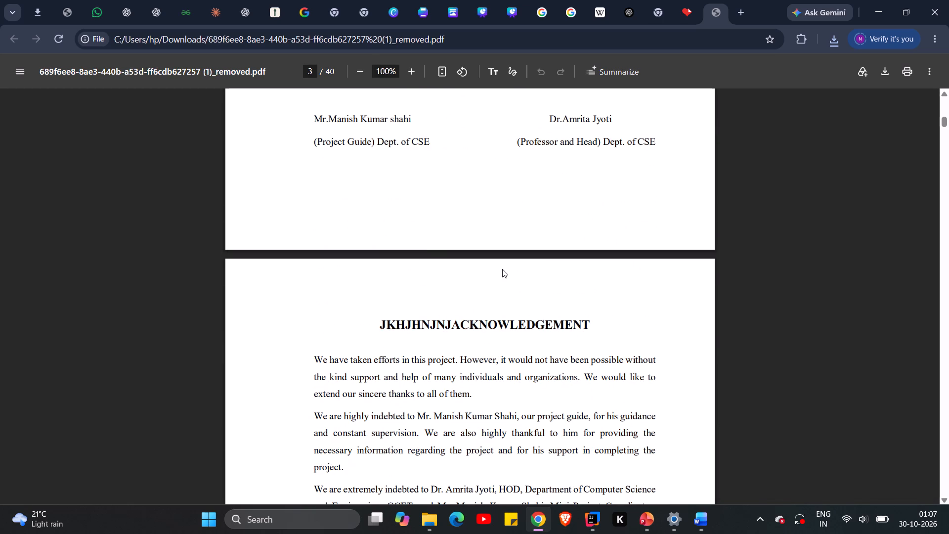
# Look through the trimmed report PDF's abstract, contents, lists of tables and figures, and Chapter 1.
pyautogui.scroll(-3, 499, 270)
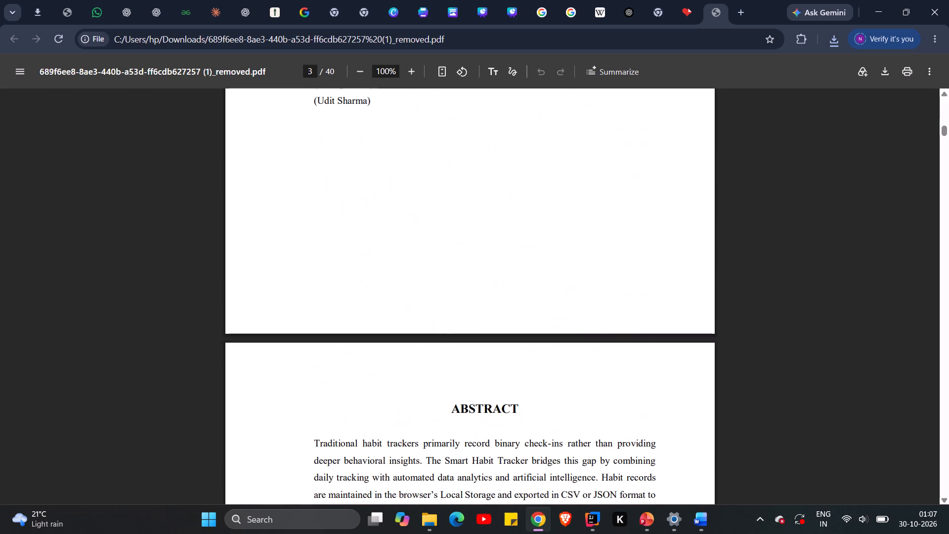
pyautogui.scroll(-5, 498, 270)
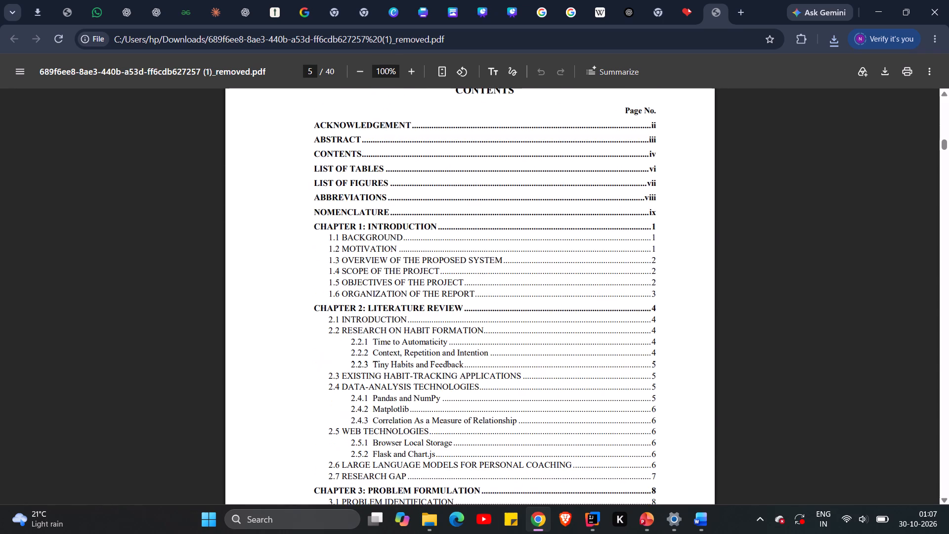
pyautogui.scroll(-8, 498, 270)
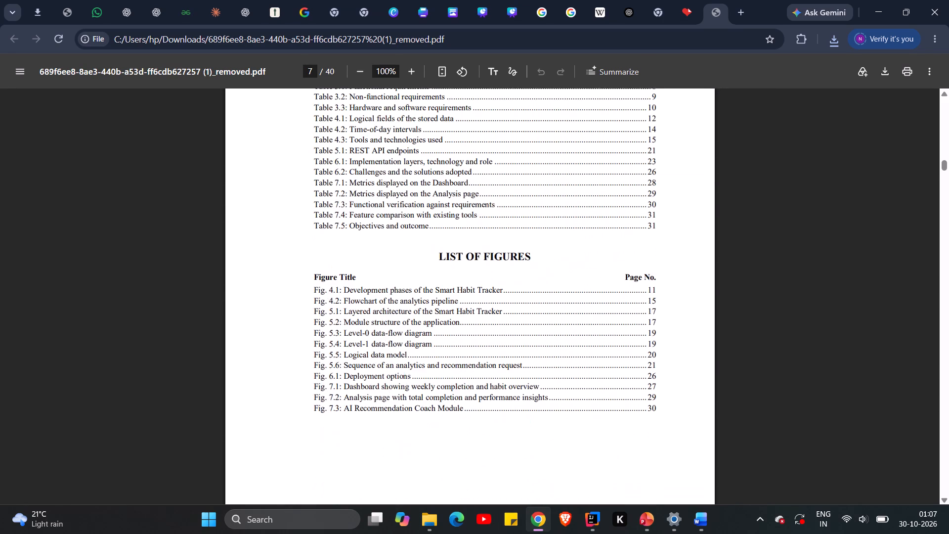
pyautogui.scroll(-6, 496, 270)
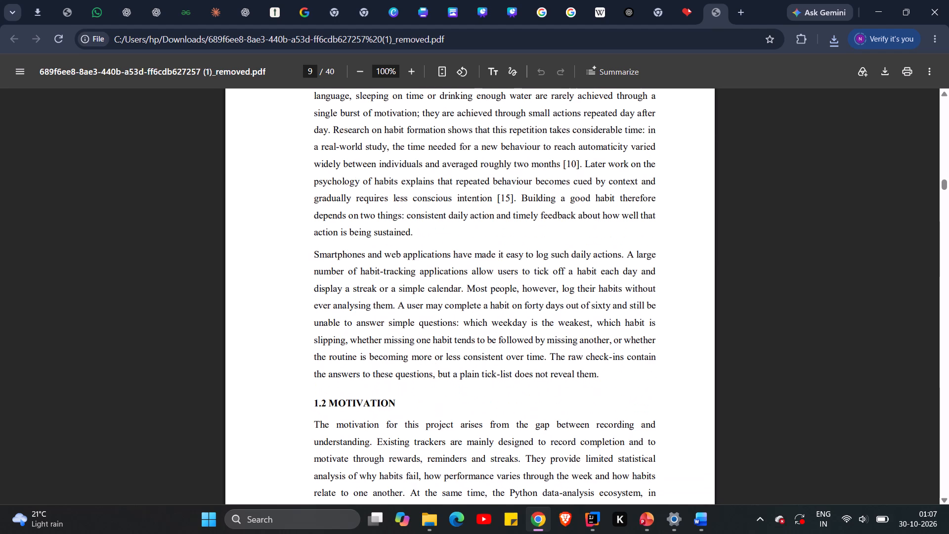
pyautogui.scroll(1, 496, 269)
pyautogui.scroll(-5, 496, 269)
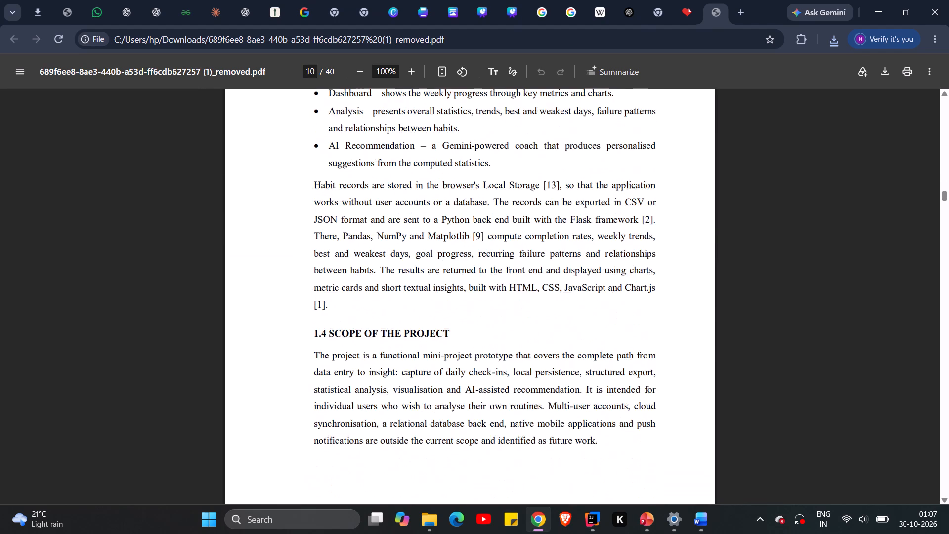
pyautogui.scroll(-6, 496, 269)
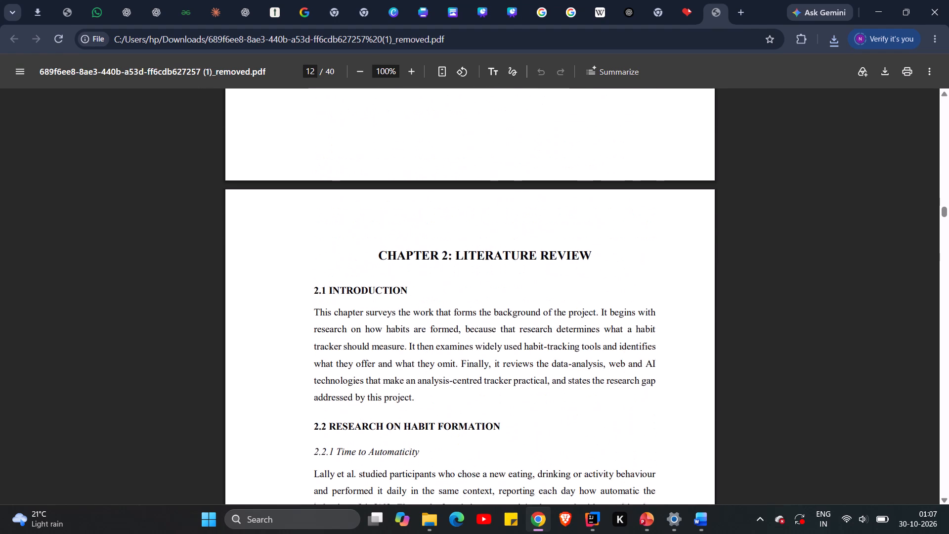
# Look through Chapters 2 to 7 of the trimmed report PDF, checking the page layout, tables and figures.
pyautogui.scroll(-10, 488, 251)
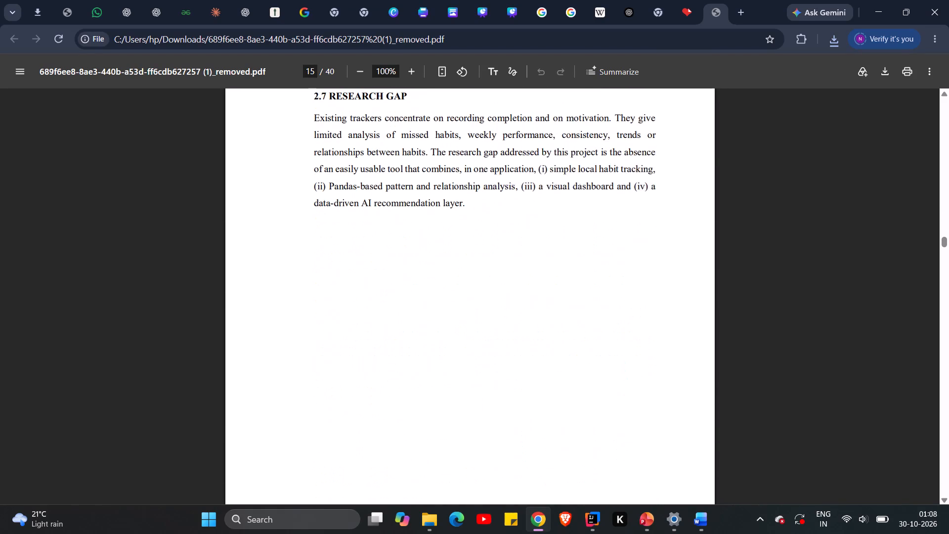
pyautogui.scroll(-8, 488, 251)
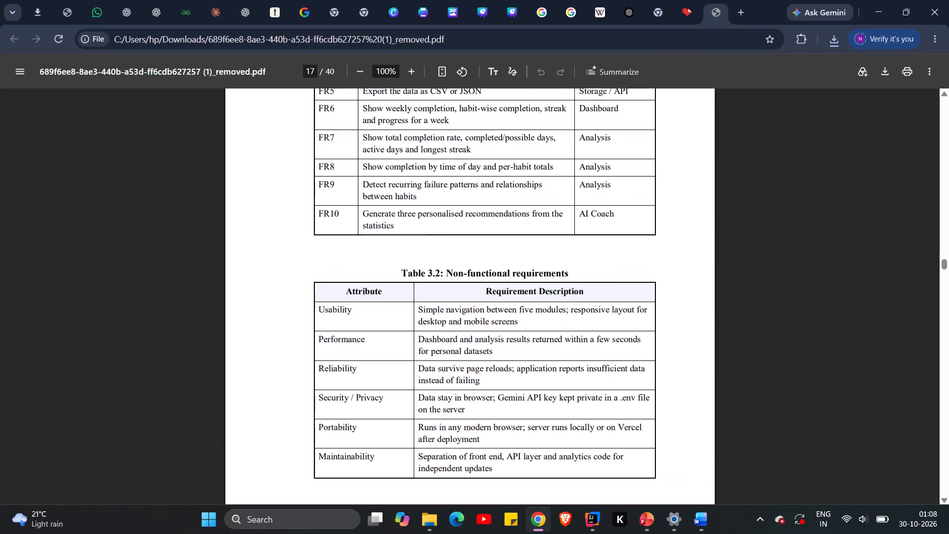
pyautogui.scroll(-11, 488, 251)
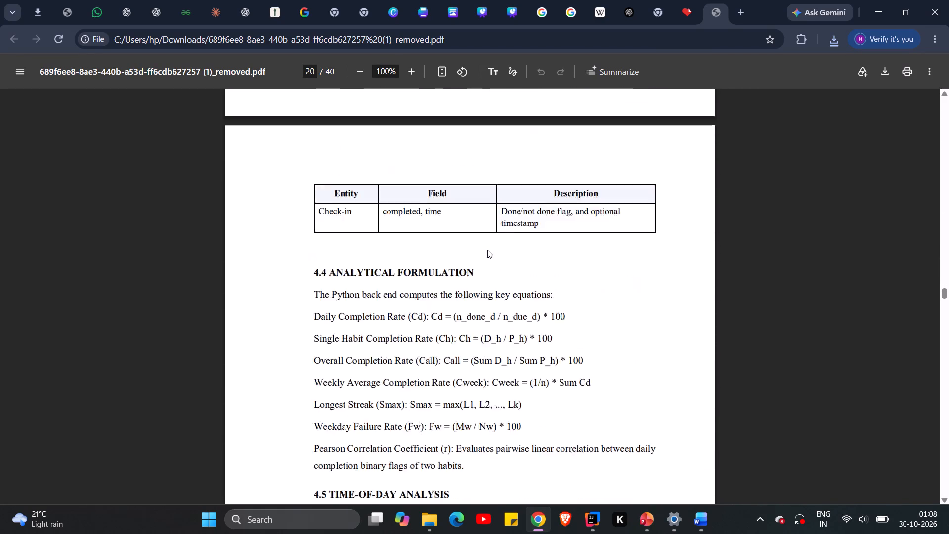
pyautogui.scroll(-18, 487, 250)
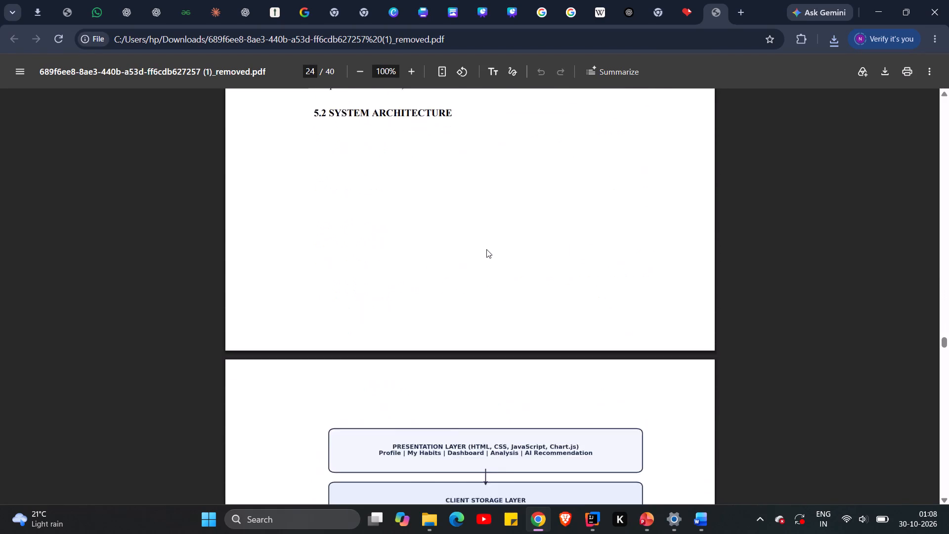
pyautogui.scroll(-19, 486, 249)
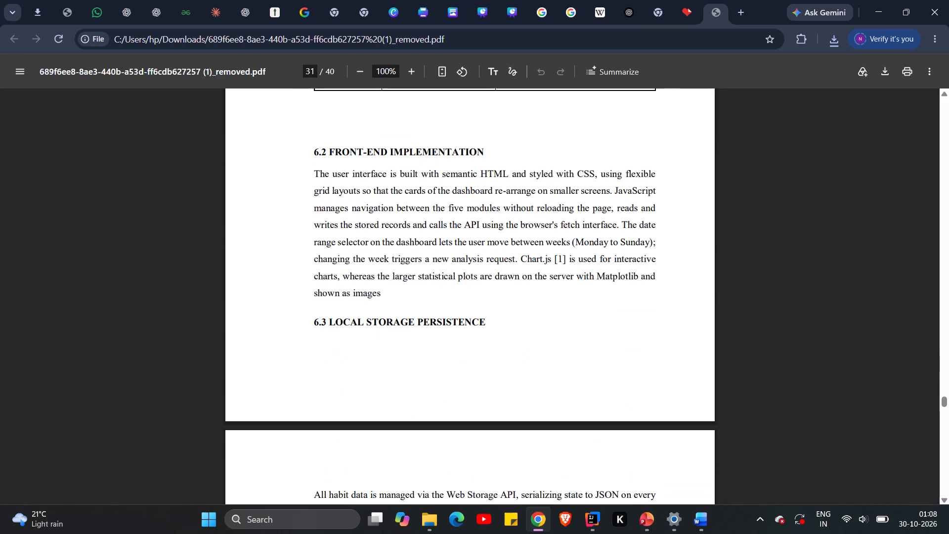
pyautogui.scroll(-20, 486, 248)
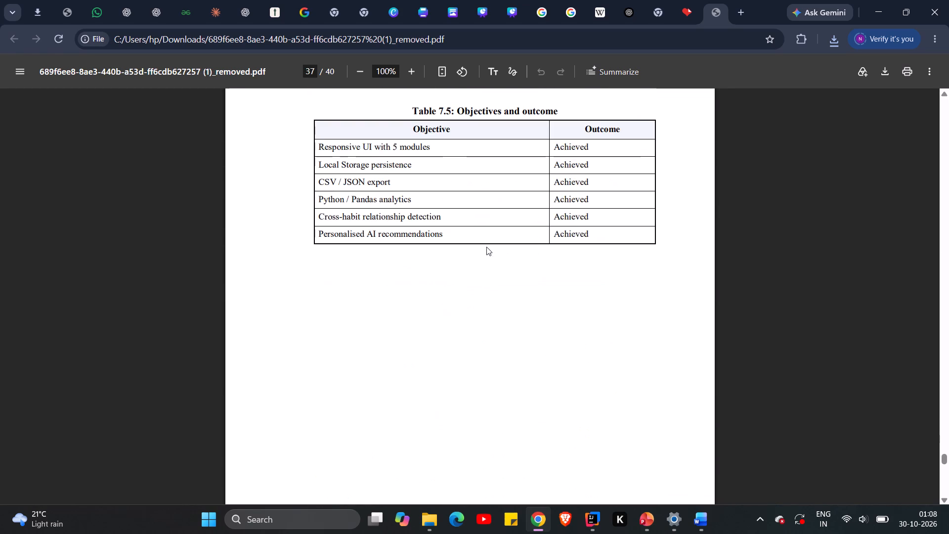
# Check the final pages of the report PDF, including the references and the project contribution table in Appendix A.
pyautogui.scroll(-11, 486, 247)
pyautogui.scroll(2, 486, 246)
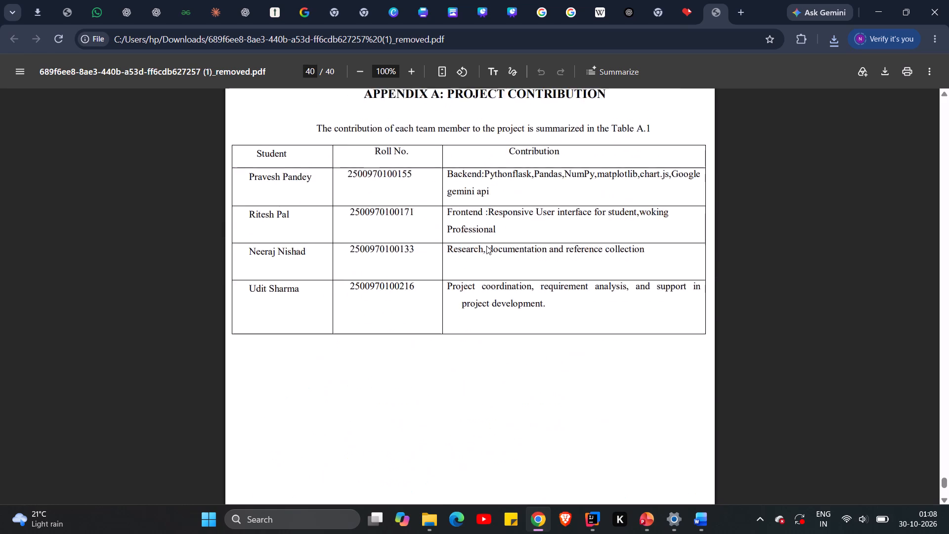
pyautogui.scroll(-3, 486, 246)
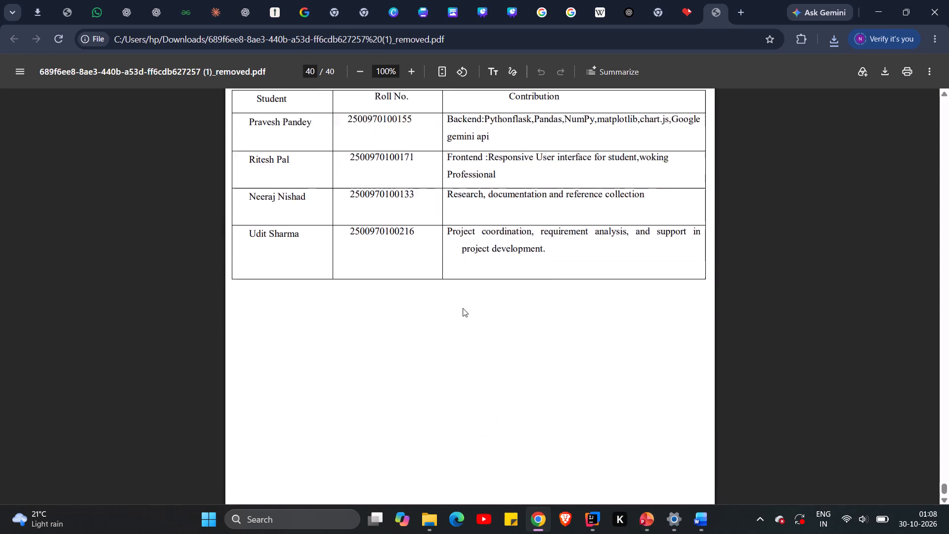
pyautogui.scroll(1, 462, 322)
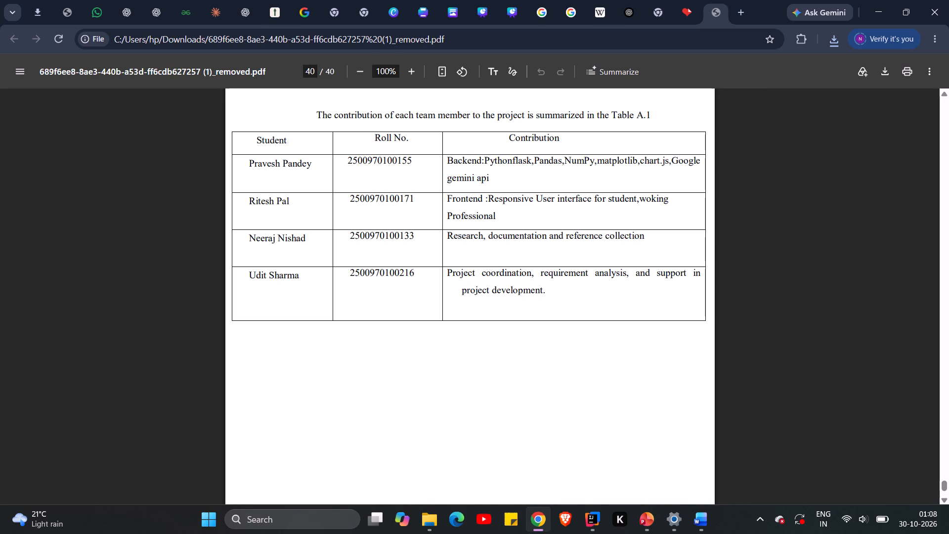
pyautogui.scroll(1, 494, 182)
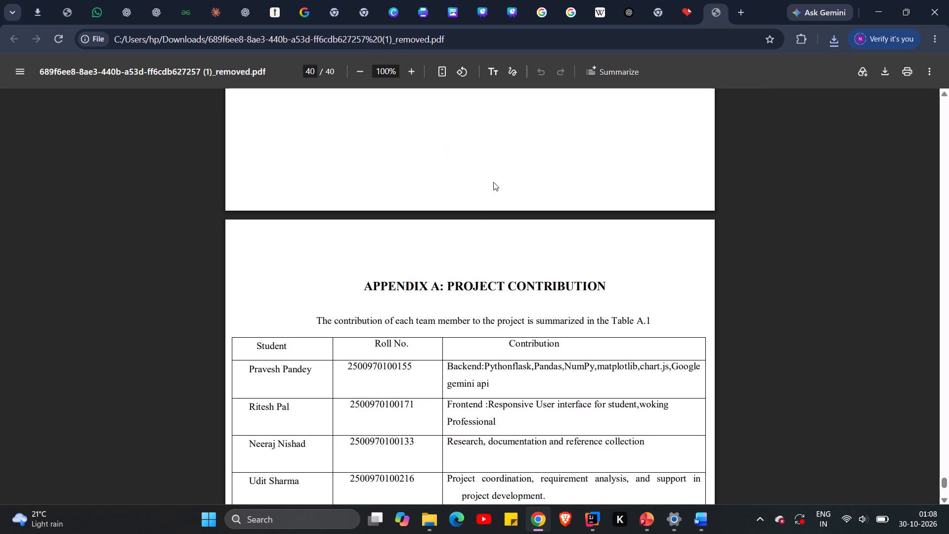
pyautogui.scroll(1, 481, 264)
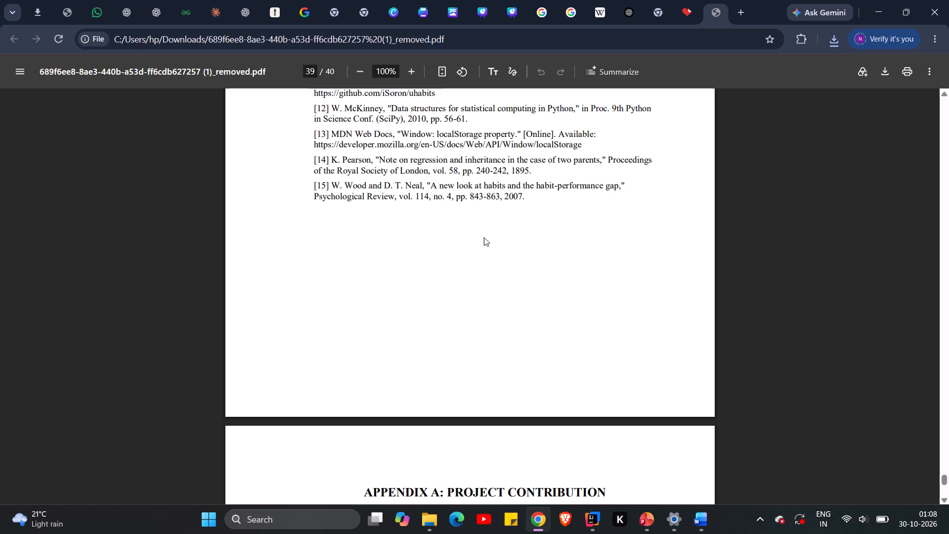
pyautogui.scroll(4, 572, 149)
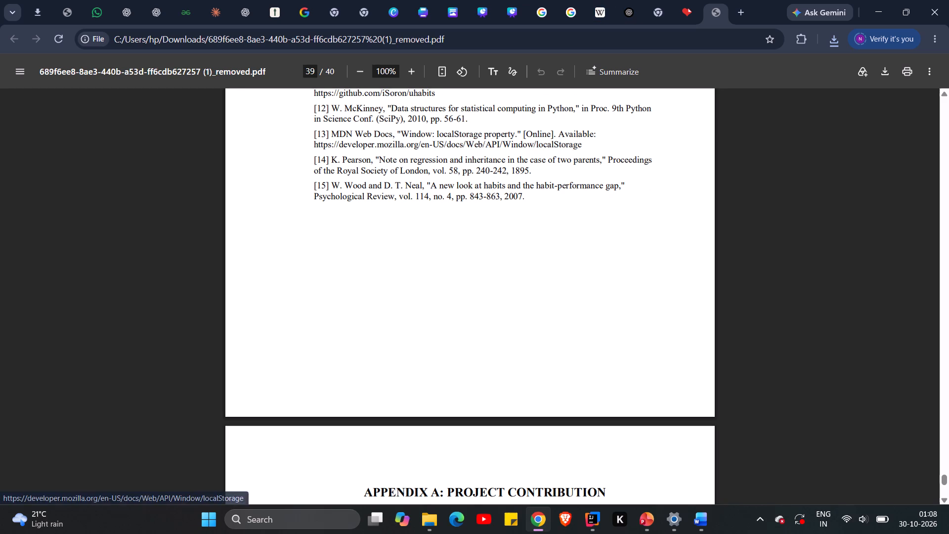
pyautogui.scroll(8, 572, 148)
pyautogui.scroll(20, 564, 160)
pyautogui.scroll(4, 564, 160)
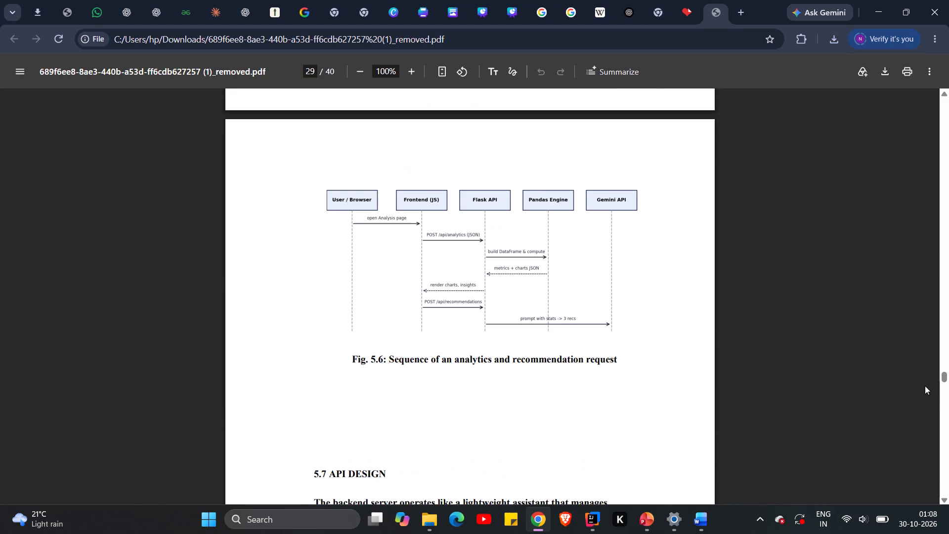
# Return to the start of the report PDF and recheck the title page, the certificate page's college header, and the acknowledgement page.
pyautogui.moveTo(944, 376); pyautogui.dragTo(913, 86)
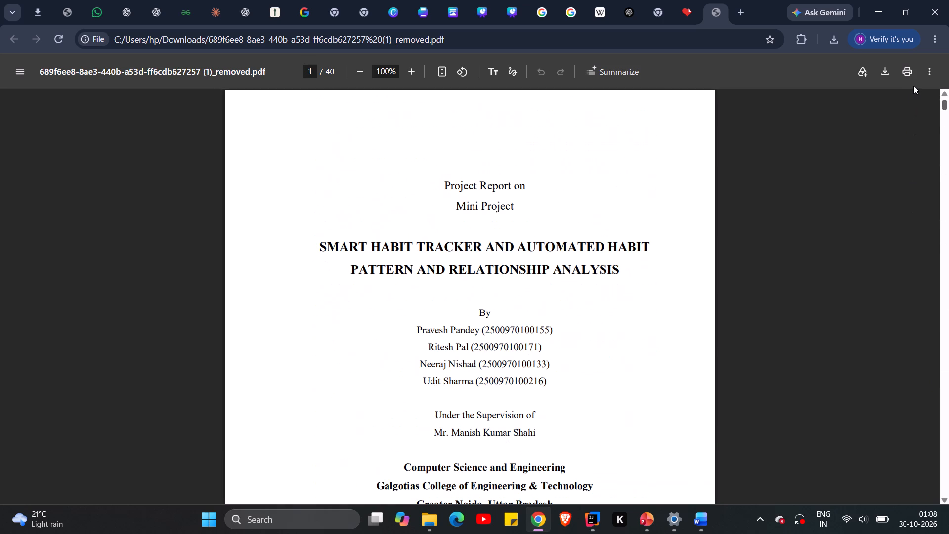
pyautogui.moveTo(913, 86); pyautogui.dragTo(913, 84)
pyautogui.scroll(1, 721, 282)
pyautogui.scroll(-1, 691, 275)
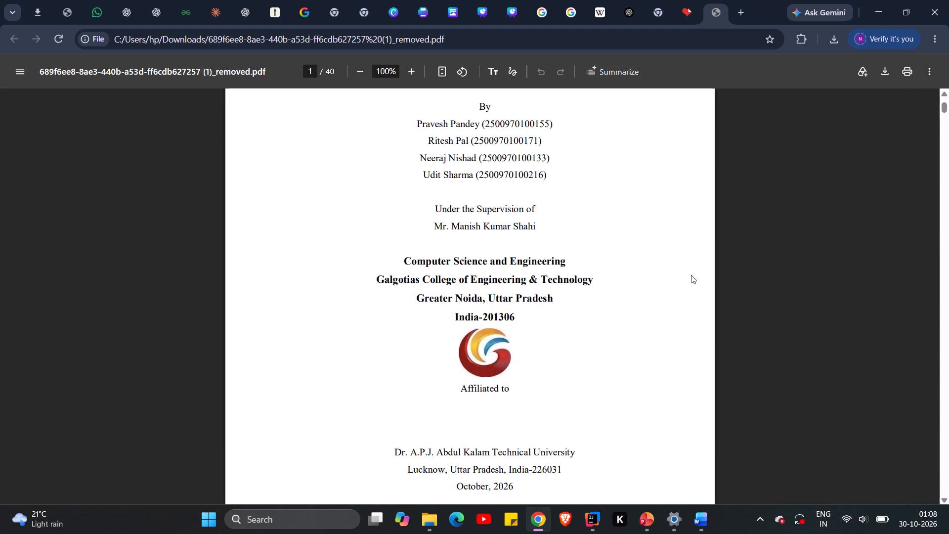
pyautogui.scroll(-1, 691, 275)
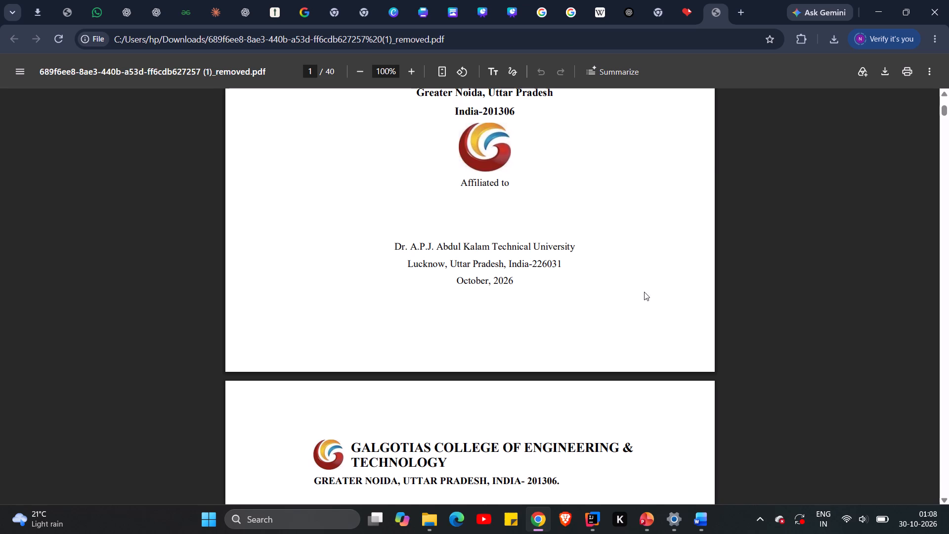
pyautogui.scroll(-1, 544, 325)
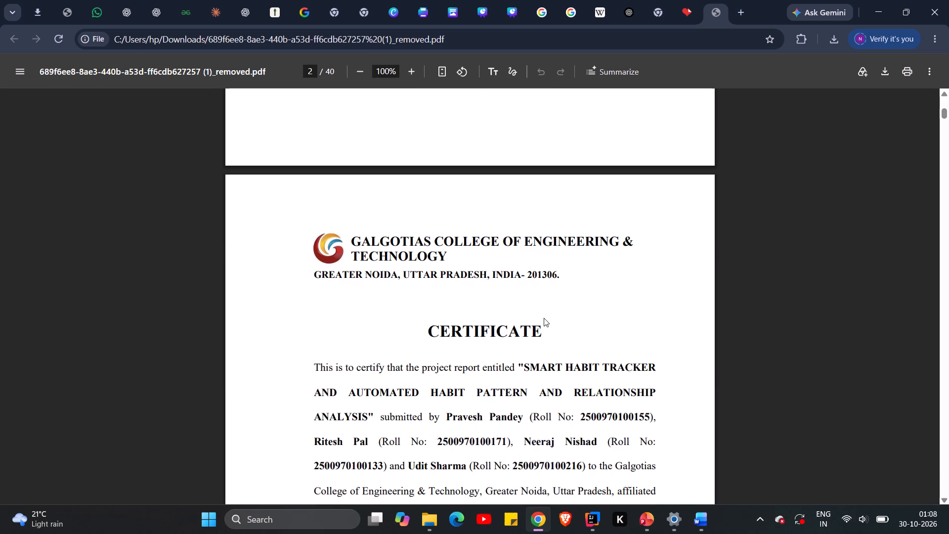
pyautogui.scroll(-1, 544, 318)
pyautogui.scroll(1, 544, 314)
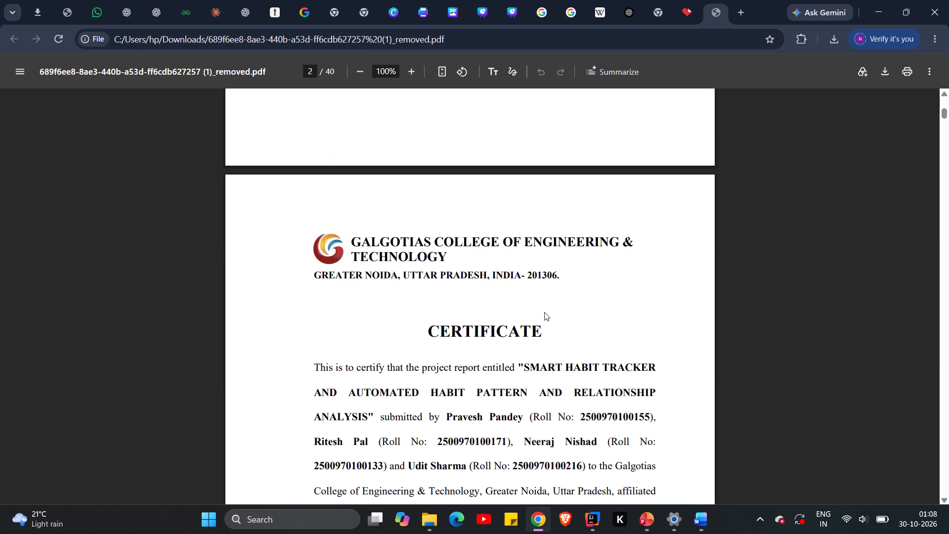
pyautogui.scroll(-3, 544, 312)
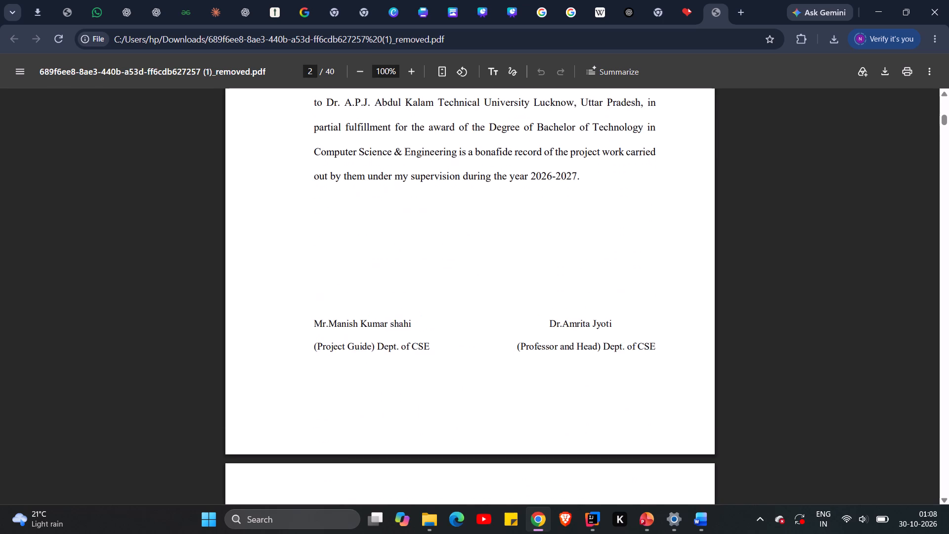
pyautogui.scroll(3, 544, 308)
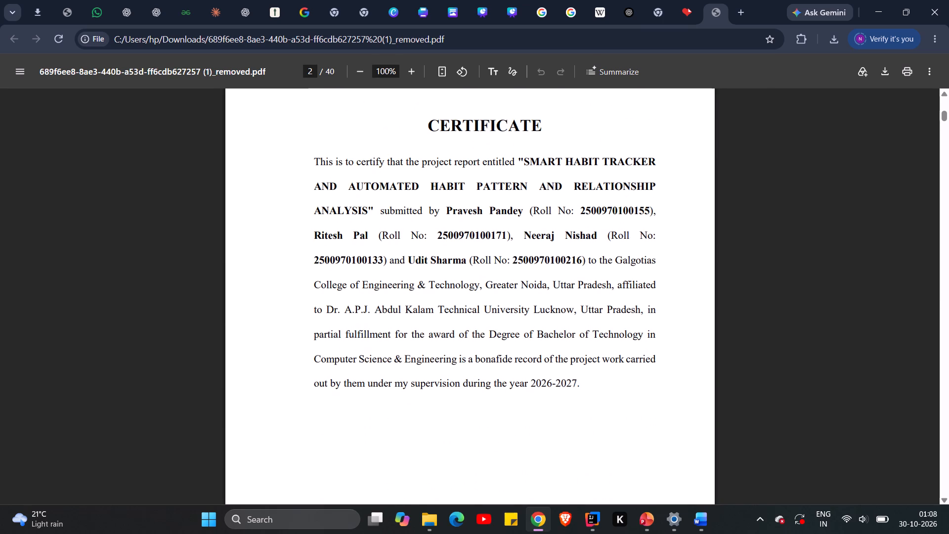
pyautogui.scroll(2, 544, 307)
pyautogui.scroll(-5, 544, 306)
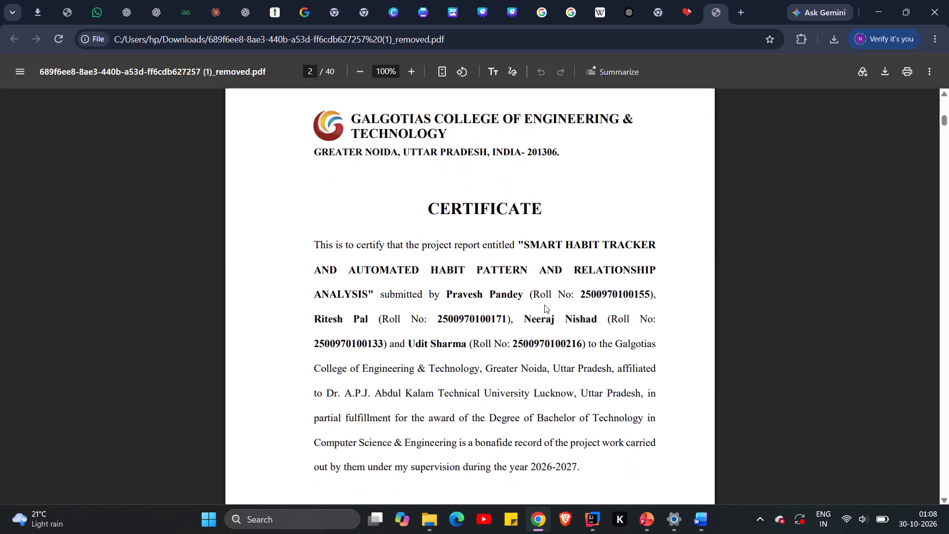
pyautogui.scroll(-1, 544, 303)
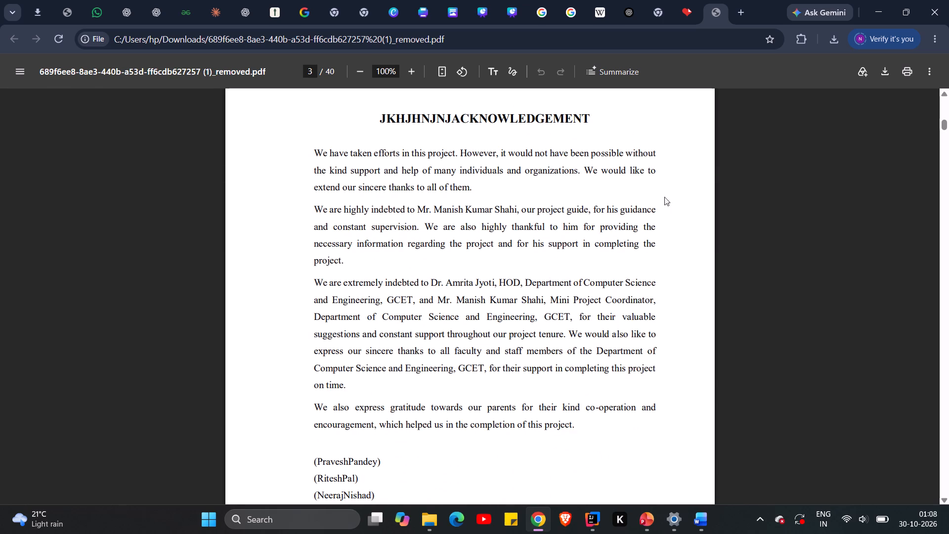
# Switch to the report document in Word and go to the college header on the certificate page.
pyautogui.click(695, 518)
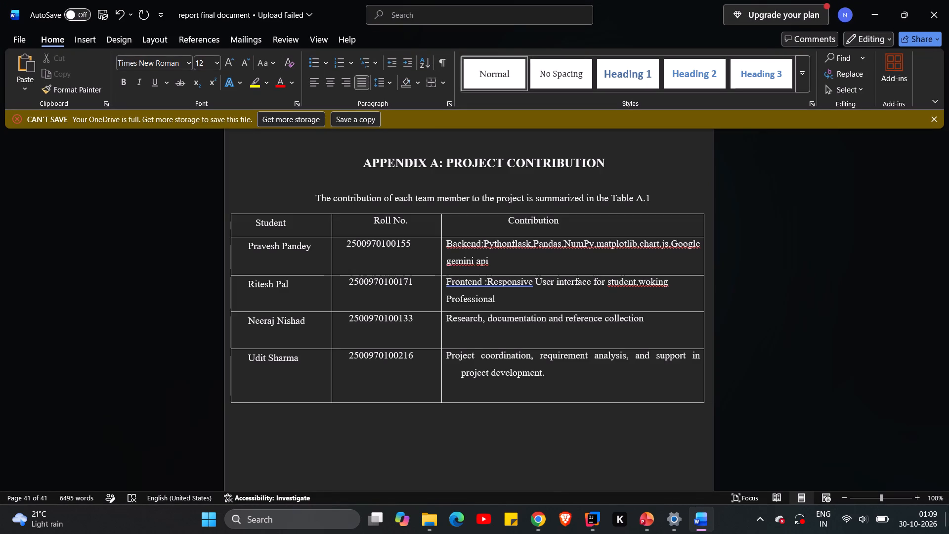
pyautogui.moveTo(947, 470); pyautogui.dragTo(894, 107)
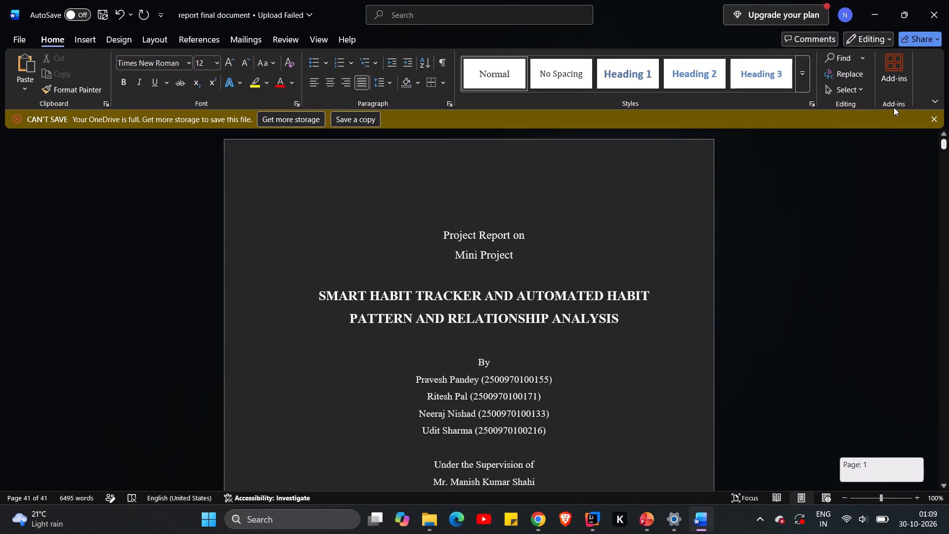
pyautogui.moveTo(894, 107); pyautogui.dragTo(894, 104)
pyautogui.scroll(-6, 789, 249)
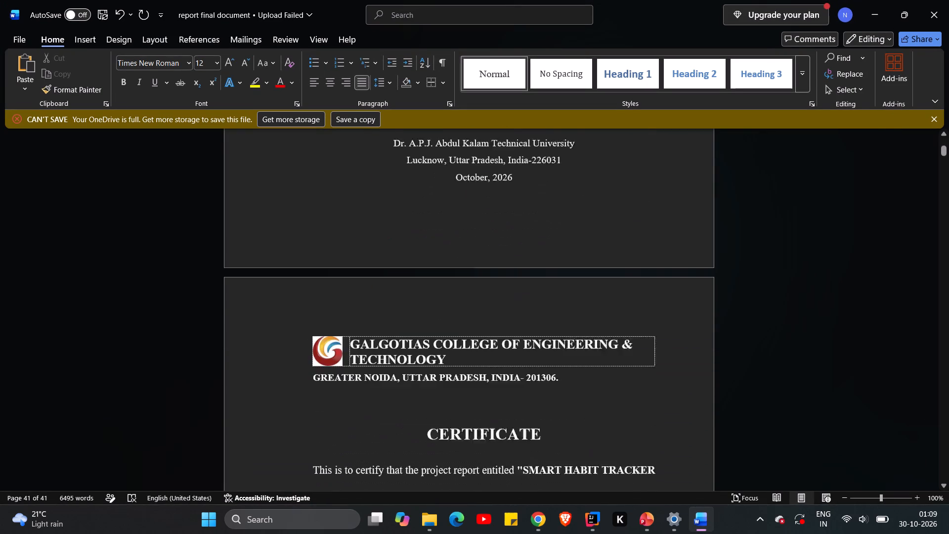
pyautogui.scroll(-1, 788, 248)
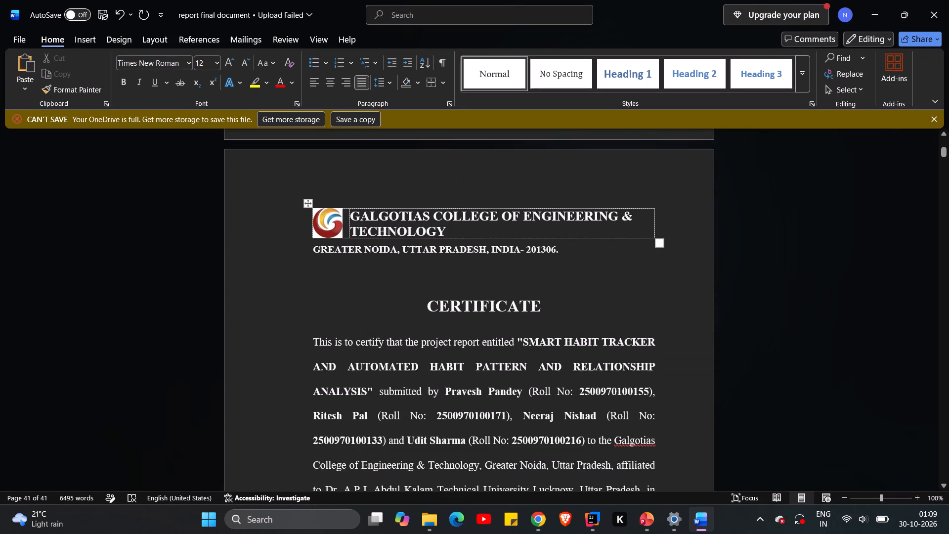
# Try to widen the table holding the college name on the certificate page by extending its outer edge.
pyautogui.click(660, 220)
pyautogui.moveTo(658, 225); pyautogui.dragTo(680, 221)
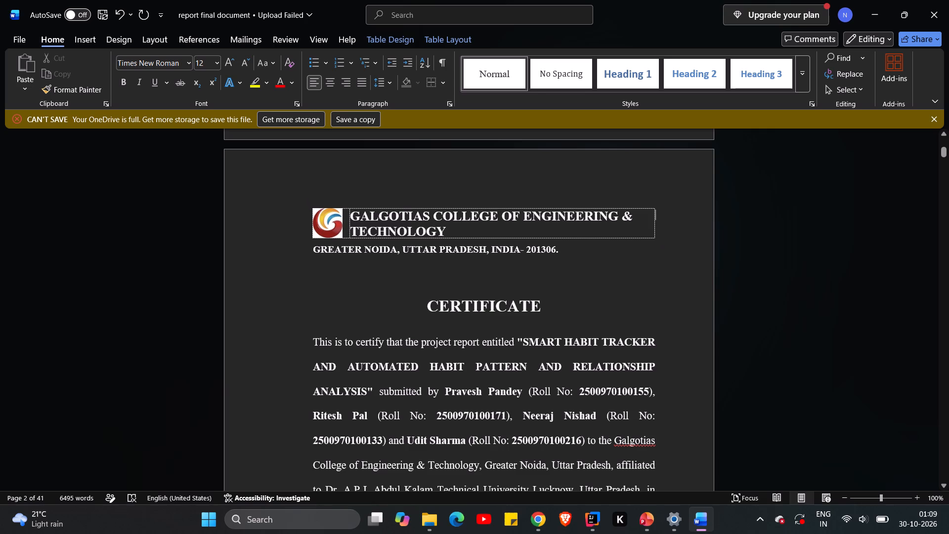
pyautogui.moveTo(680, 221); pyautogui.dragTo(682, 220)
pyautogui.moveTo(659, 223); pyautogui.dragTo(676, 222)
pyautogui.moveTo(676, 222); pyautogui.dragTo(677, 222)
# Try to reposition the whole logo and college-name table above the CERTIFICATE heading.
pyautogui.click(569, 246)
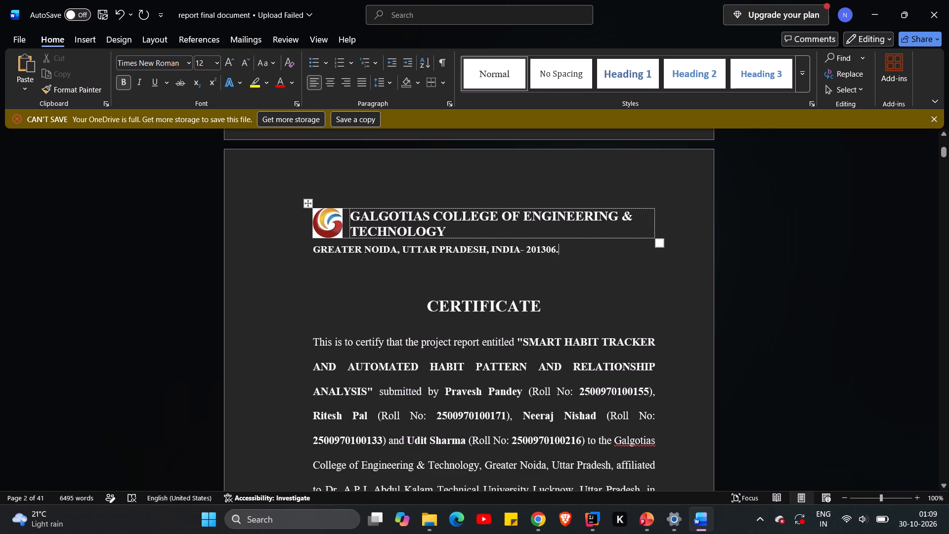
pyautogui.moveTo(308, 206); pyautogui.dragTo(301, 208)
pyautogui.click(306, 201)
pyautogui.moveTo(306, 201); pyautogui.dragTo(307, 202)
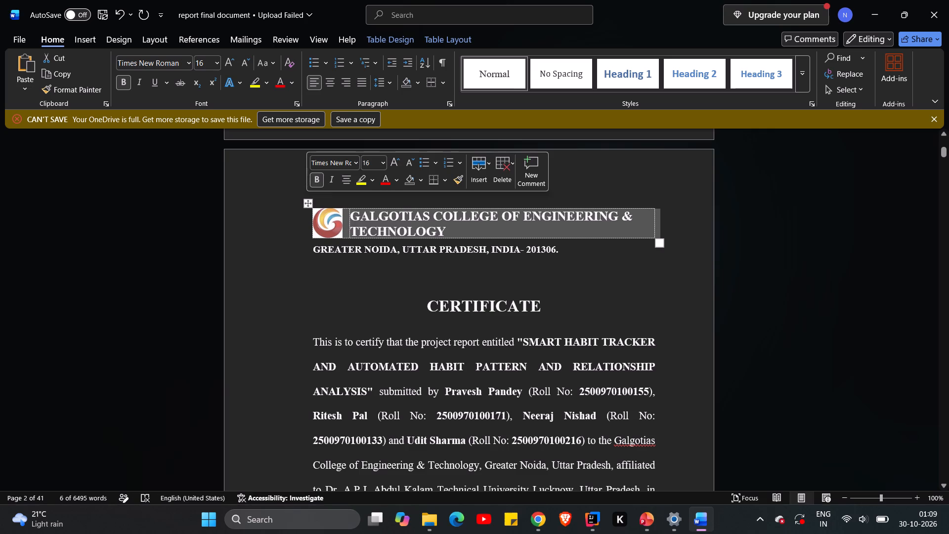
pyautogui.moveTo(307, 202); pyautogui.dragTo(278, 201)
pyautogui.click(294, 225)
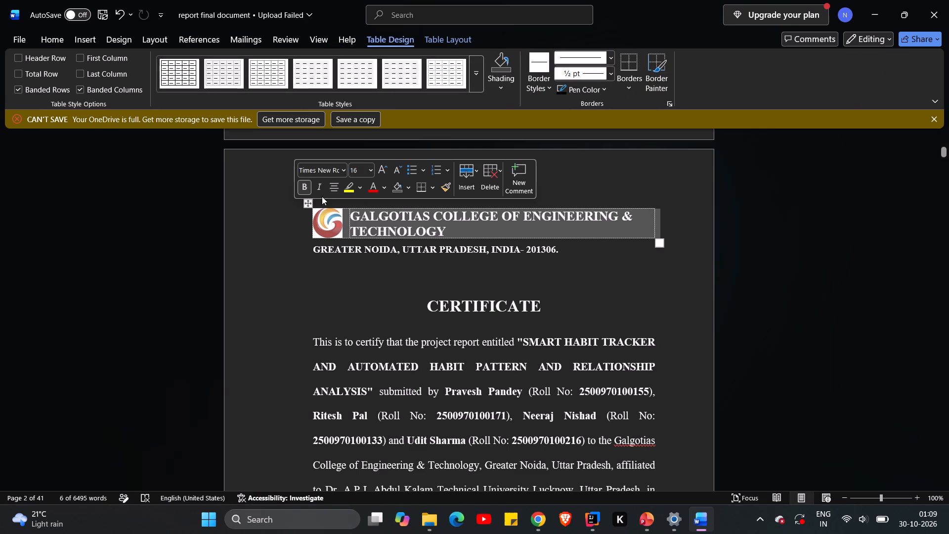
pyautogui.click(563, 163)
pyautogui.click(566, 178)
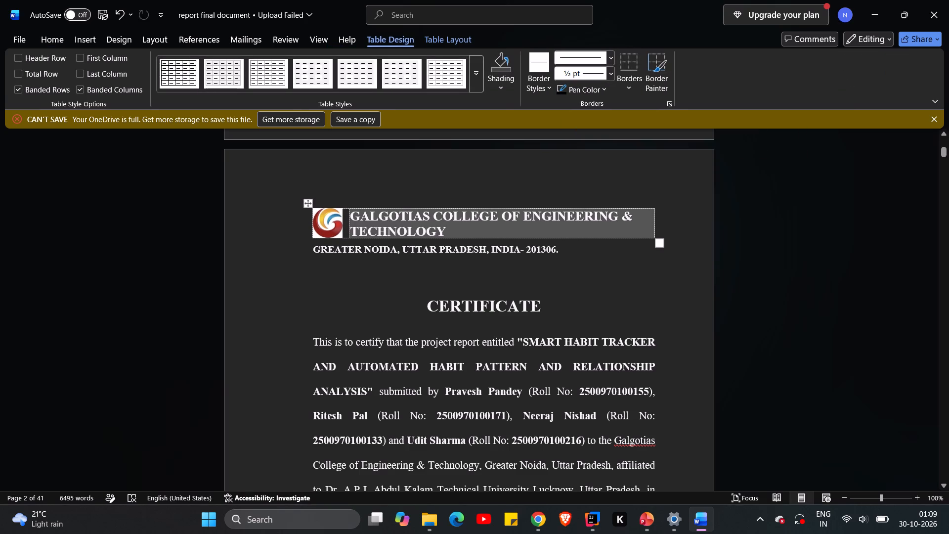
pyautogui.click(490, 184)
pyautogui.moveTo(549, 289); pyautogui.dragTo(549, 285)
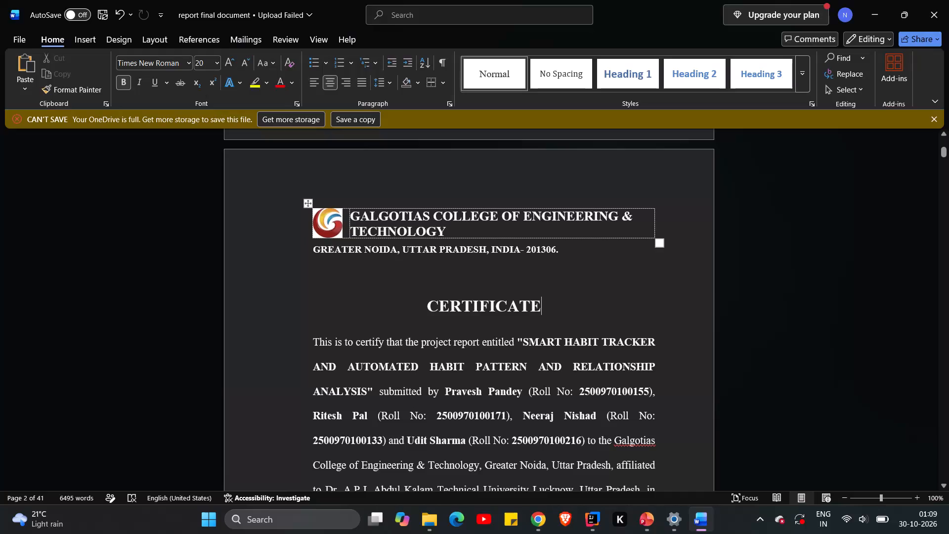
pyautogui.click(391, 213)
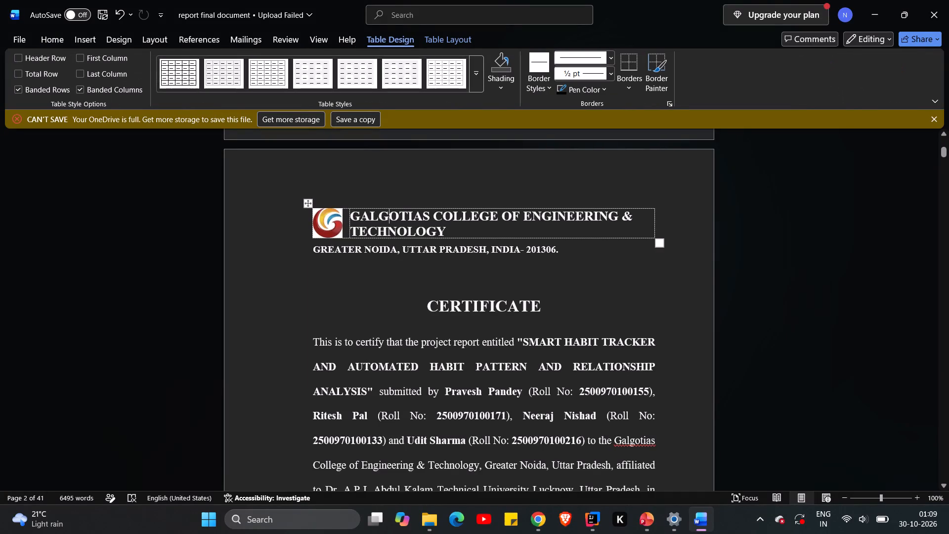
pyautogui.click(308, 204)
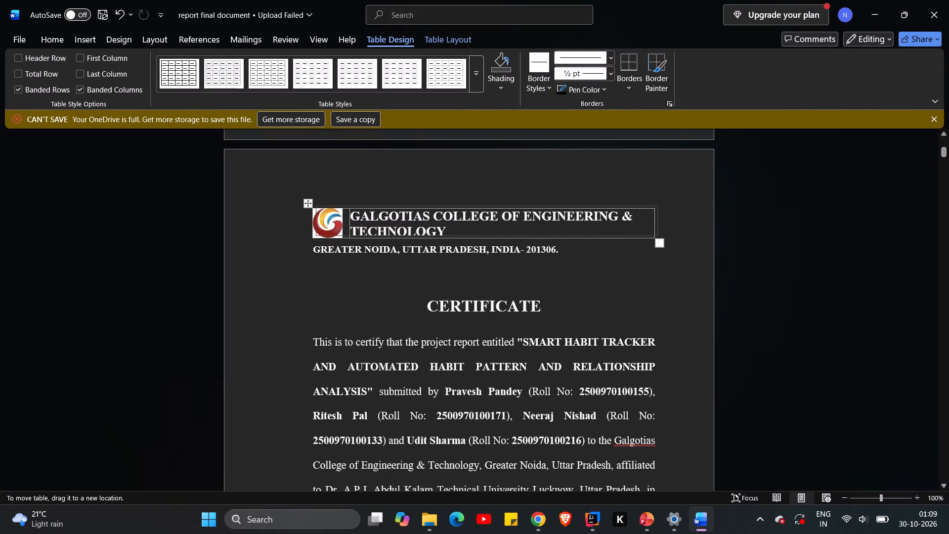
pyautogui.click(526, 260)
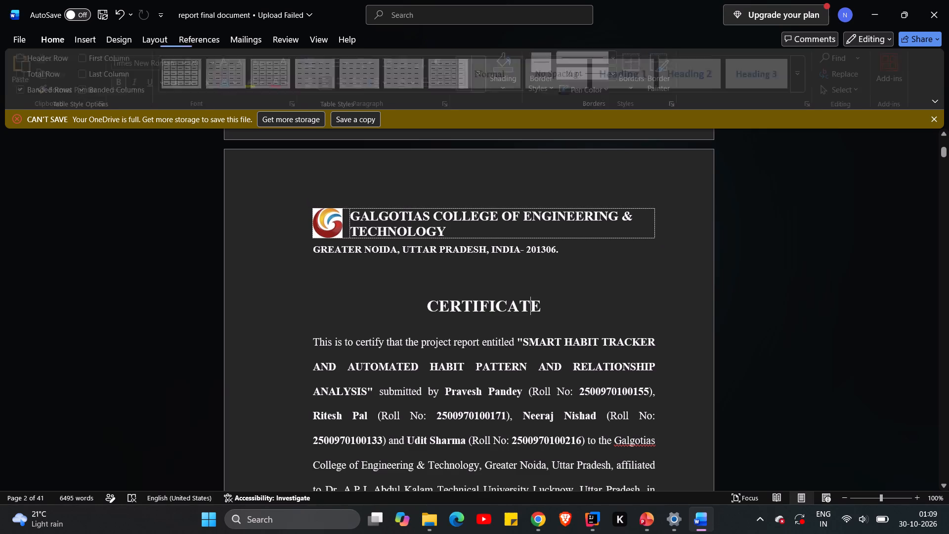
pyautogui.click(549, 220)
# Delete the stray letters JKHJHNJNJ in front of the ACKNOWLEDGEMENT heading.
pyautogui.scroll(-5, 486, 254)
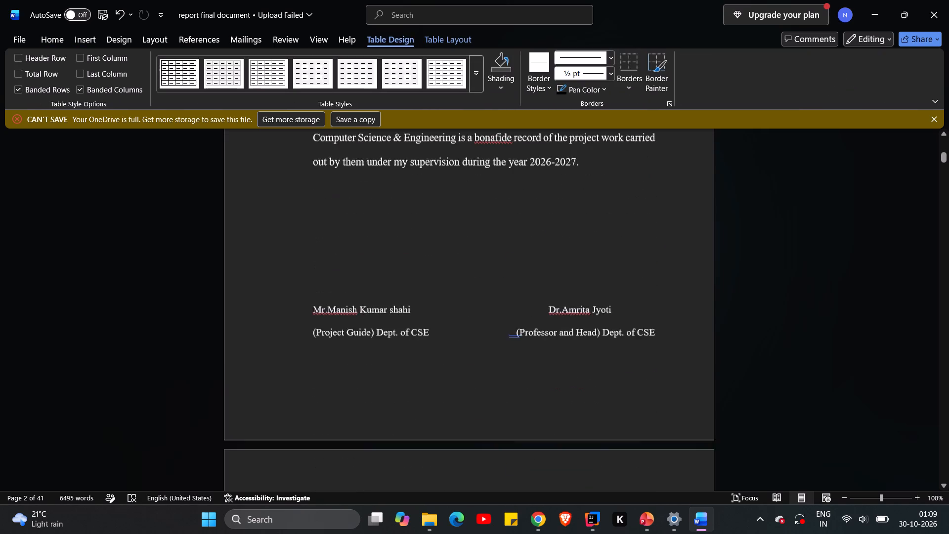
pyautogui.scroll(-9, 486, 254)
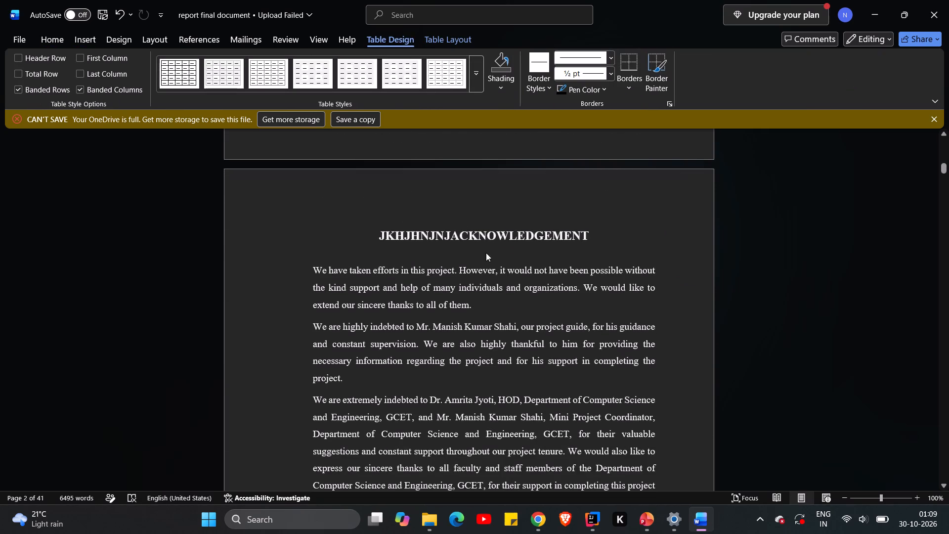
pyautogui.click(453, 233)
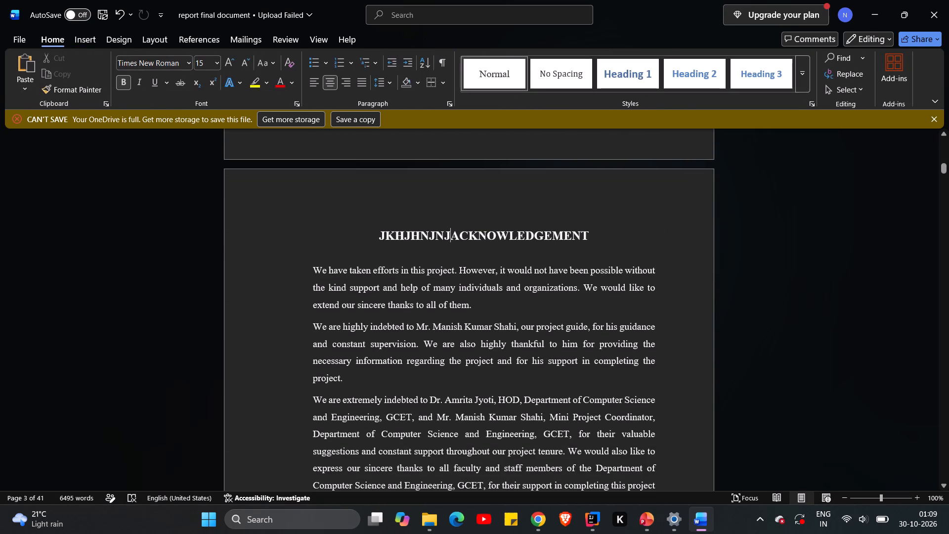
pyautogui.press('BackSpace')
pyautogui.press('BackSpace')
pyautogui.press('BackSpace')
pyautogui.press('BackSpace')
pyautogui.press('BackSpace')
pyautogui.press('BackSpace')
pyautogui.press('BackSpace')
pyautogui.press('BackSpace')
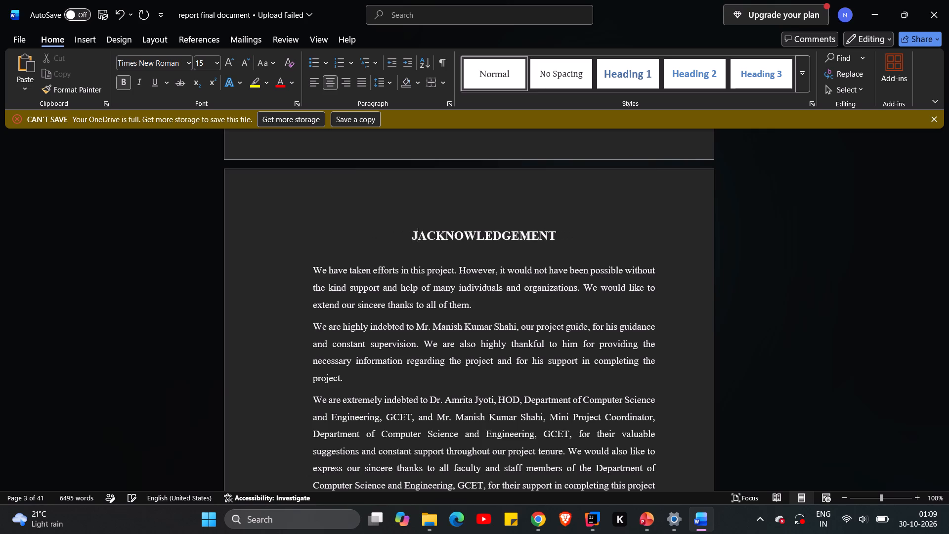
pyautogui.press('BackSpace')
# Look back over the certificate page and title page, examining their layout and the college header.
pyautogui.scroll(1, 541, 241)
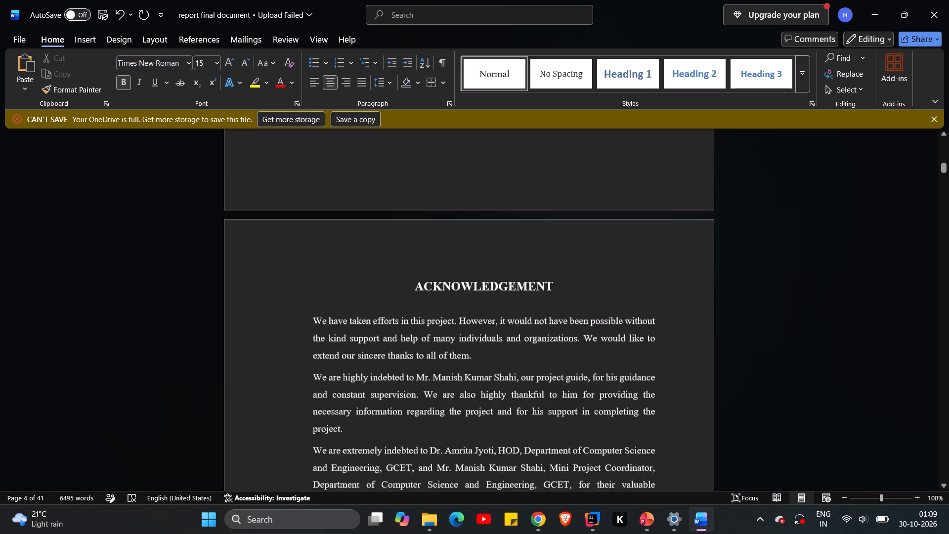
pyautogui.scroll(10, 541, 241)
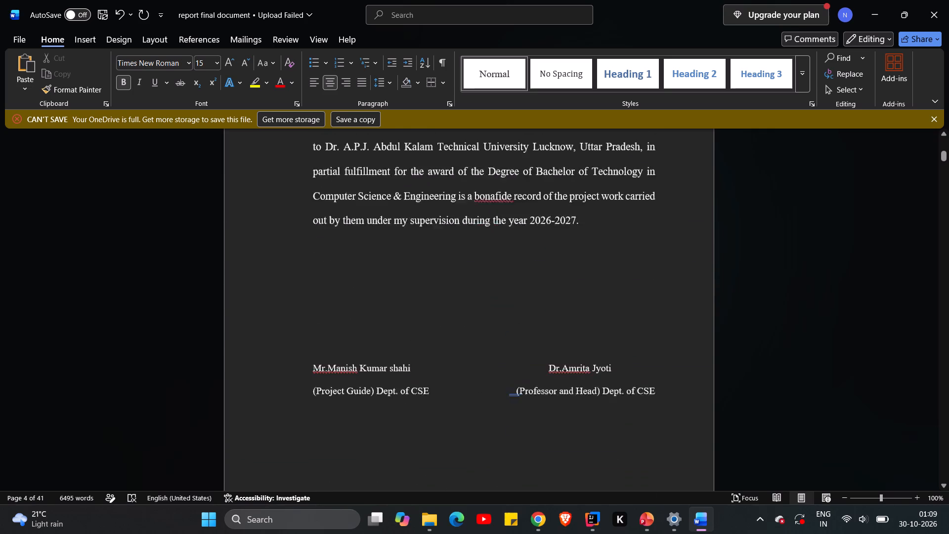
pyautogui.scroll(5, 540, 241)
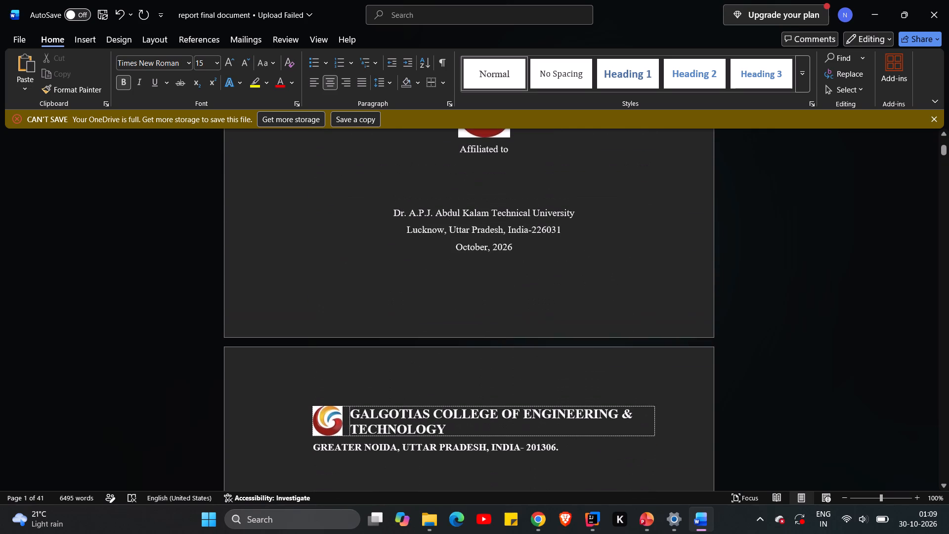
pyautogui.click(459, 341)
pyautogui.scroll(3, 459, 339)
pyautogui.scroll(-1, 459, 334)
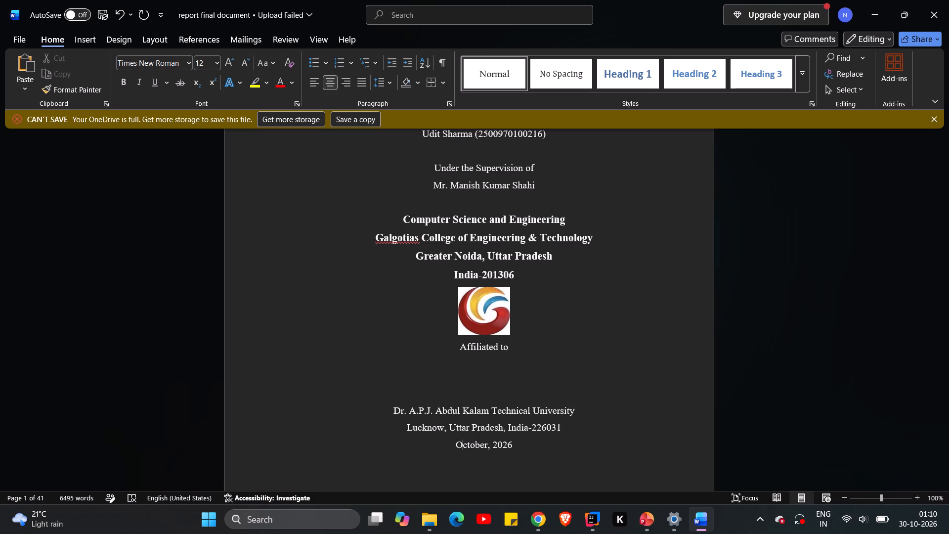
pyautogui.scroll(-1, 366, 321)
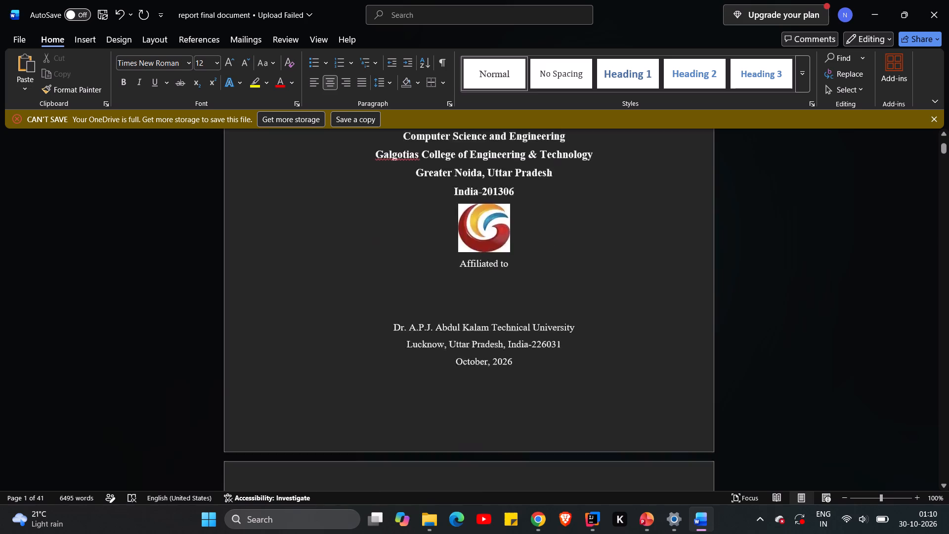
pyautogui.scroll(-2, 366, 321)
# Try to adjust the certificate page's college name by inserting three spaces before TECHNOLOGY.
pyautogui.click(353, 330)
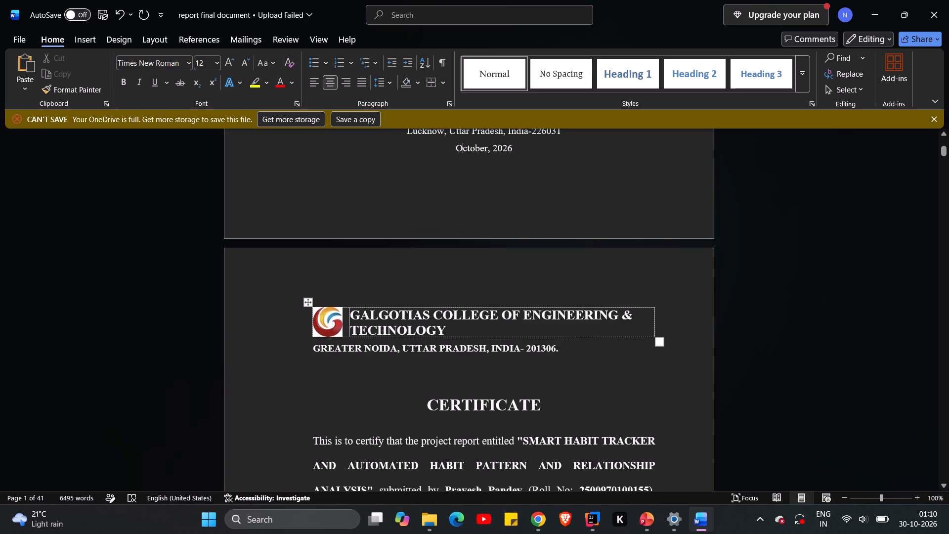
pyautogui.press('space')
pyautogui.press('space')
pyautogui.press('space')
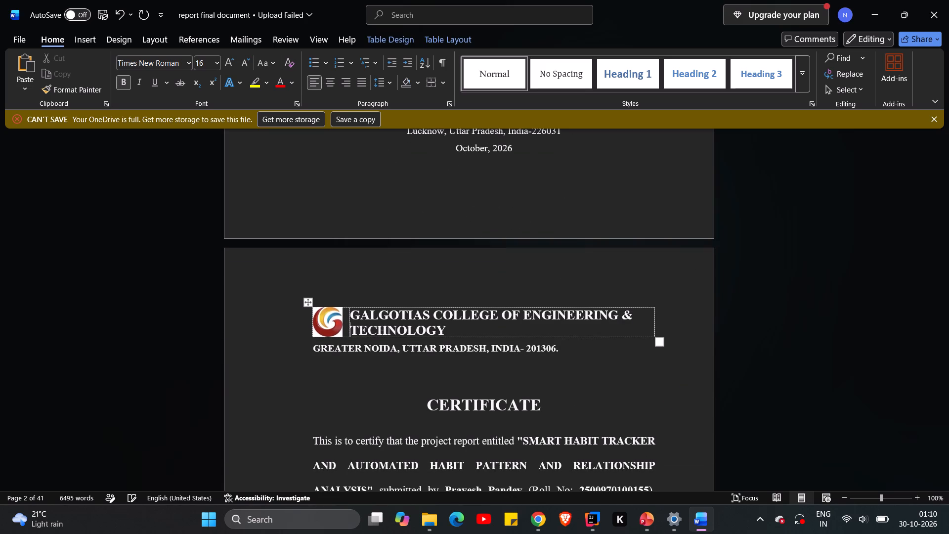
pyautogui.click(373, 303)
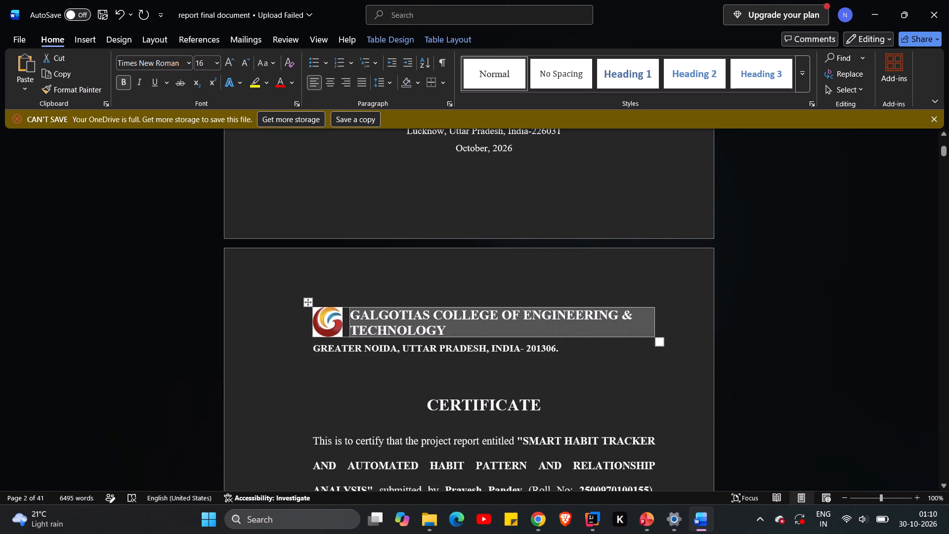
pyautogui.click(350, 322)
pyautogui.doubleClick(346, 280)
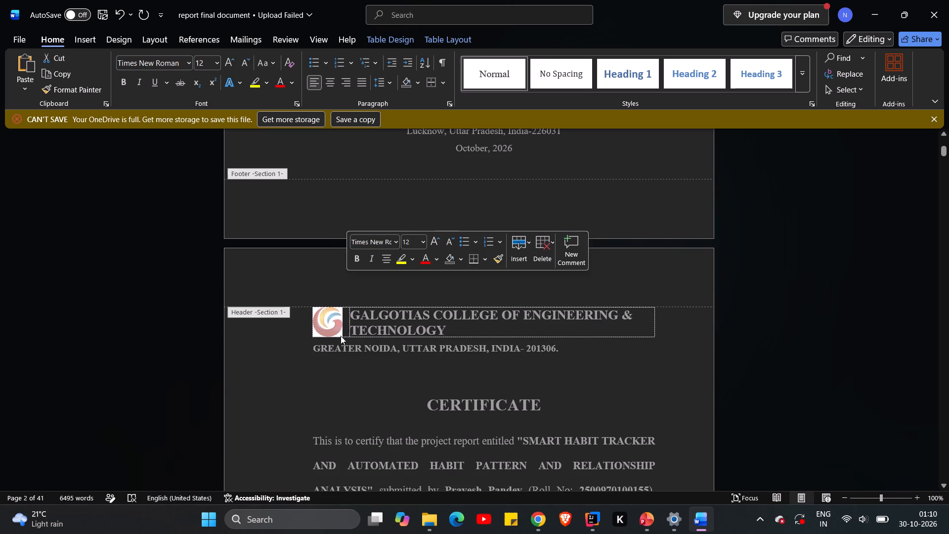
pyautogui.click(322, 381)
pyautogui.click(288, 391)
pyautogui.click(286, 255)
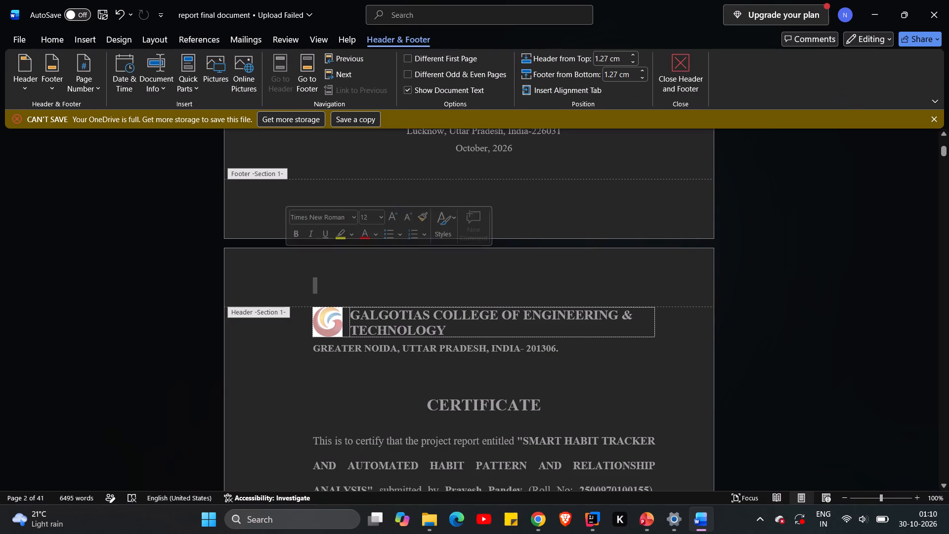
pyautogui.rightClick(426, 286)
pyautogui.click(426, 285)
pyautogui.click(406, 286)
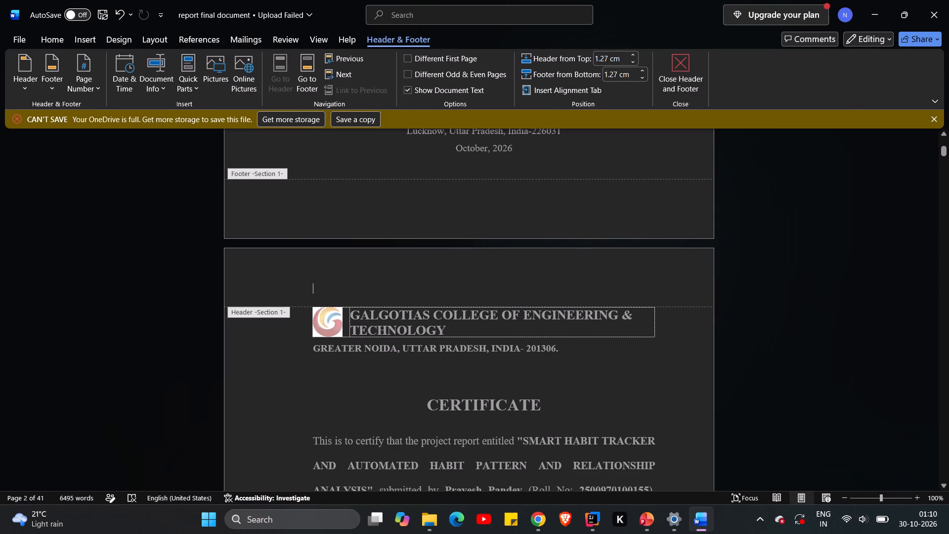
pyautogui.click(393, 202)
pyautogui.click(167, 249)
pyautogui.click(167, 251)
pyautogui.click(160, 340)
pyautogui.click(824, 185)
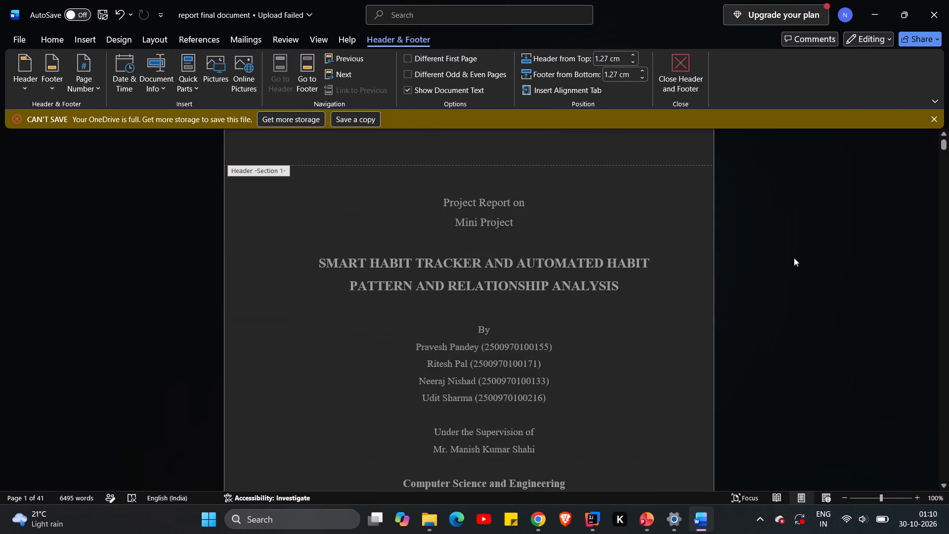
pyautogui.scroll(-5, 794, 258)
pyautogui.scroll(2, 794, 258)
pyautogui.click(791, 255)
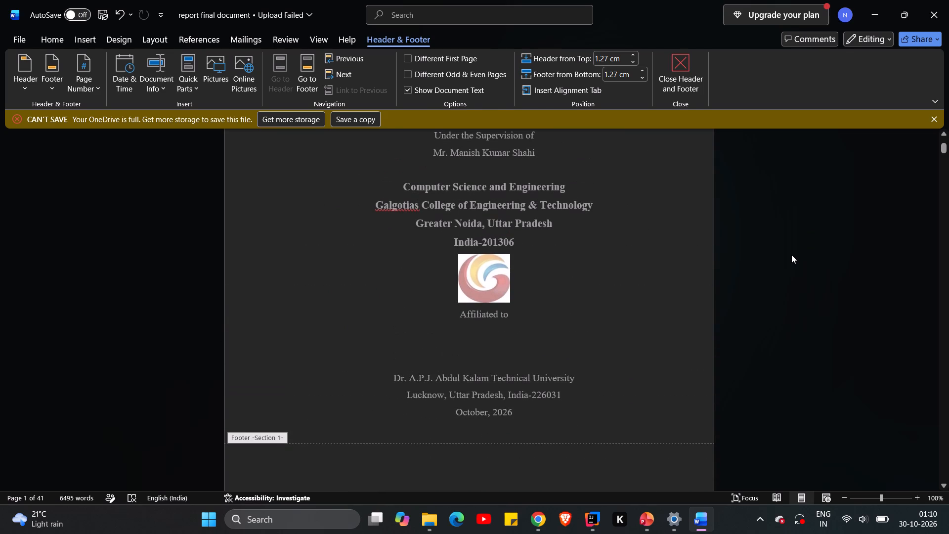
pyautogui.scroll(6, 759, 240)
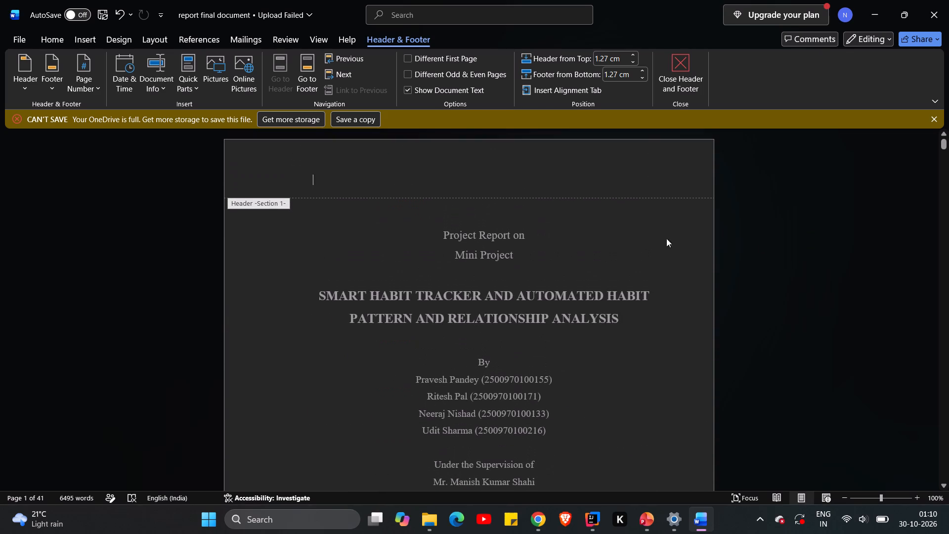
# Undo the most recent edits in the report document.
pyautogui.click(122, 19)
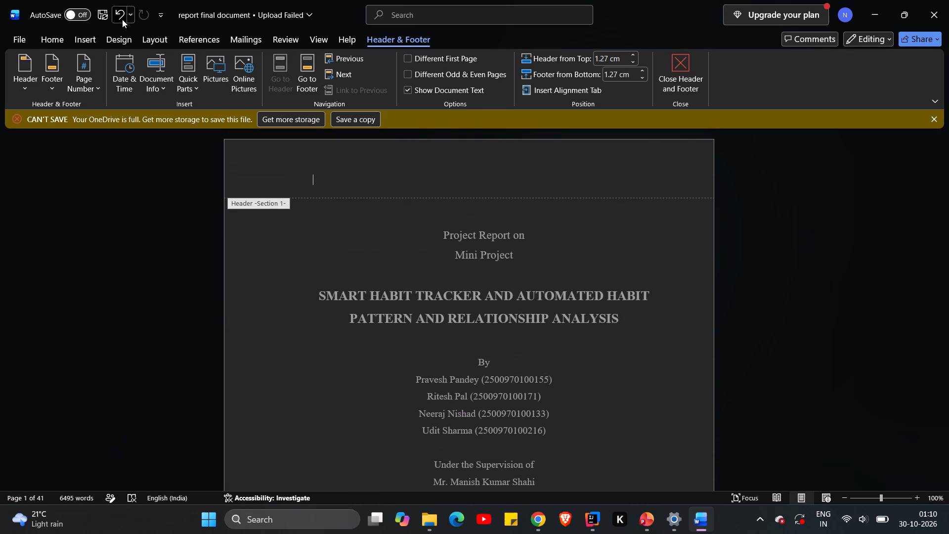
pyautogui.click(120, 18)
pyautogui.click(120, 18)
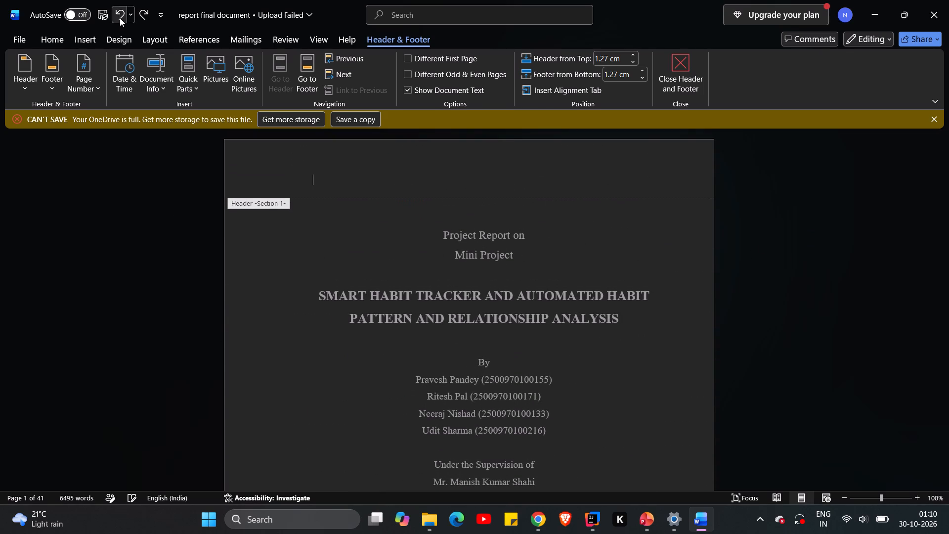
# Keep undoing the earlier edits to the report, including the changes to the certificate page and acknowledgement heading.
pyautogui.doubleClick(120, 18)
pyautogui.click(120, 18)
pyautogui.click(120, 18)
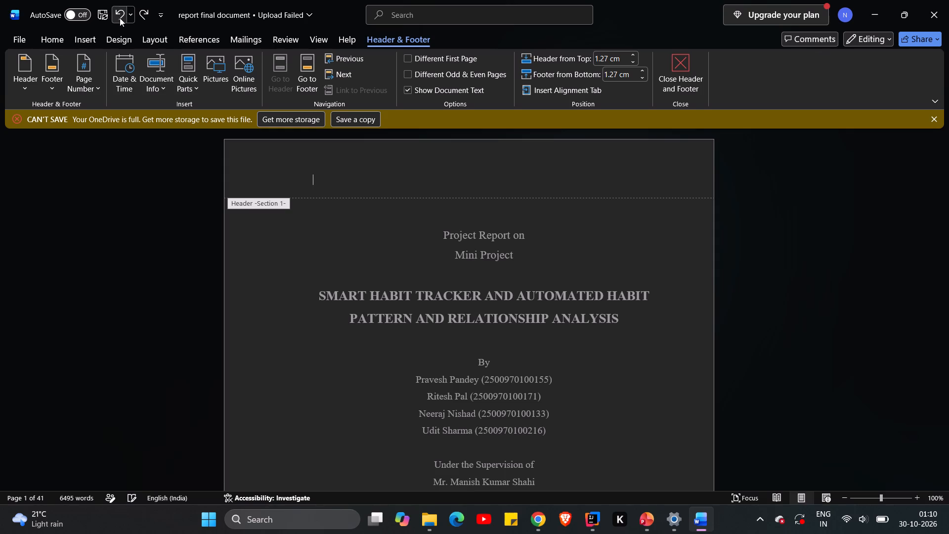
pyautogui.tripleClick(120, 18)
pyautogui.tripleClick(120, 18)
pyautogui.click(193, 269)
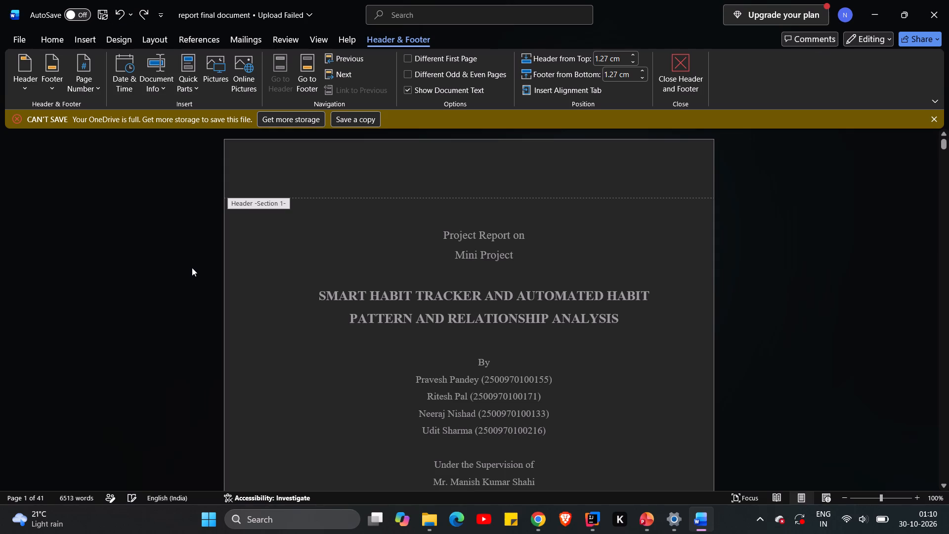
# Look over the report's opening pages, from the title page and certificate to the signature table page and acknowledgement heading.
pyautogui.scroll(-3, 189, 262)
pyautogui.scroll(7, 189, 262)
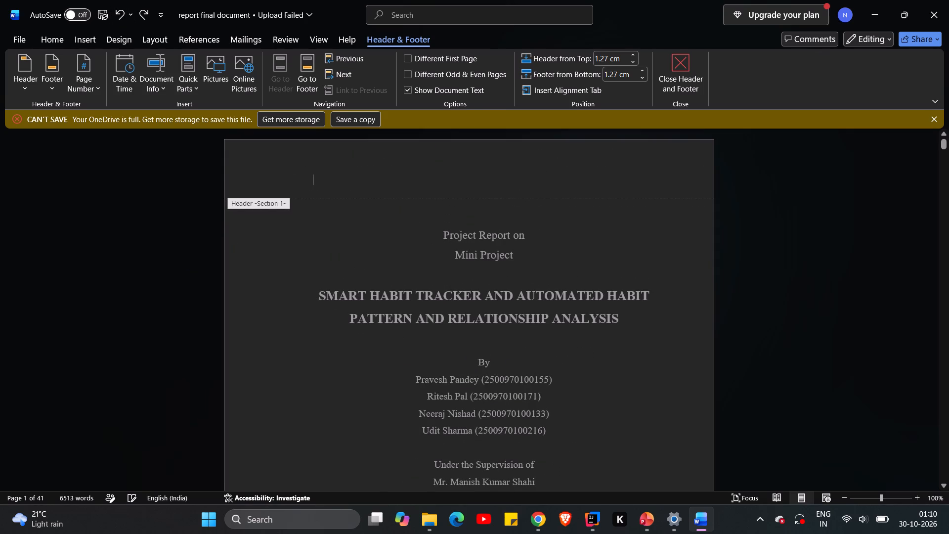
pyautogui.click(850, 199)
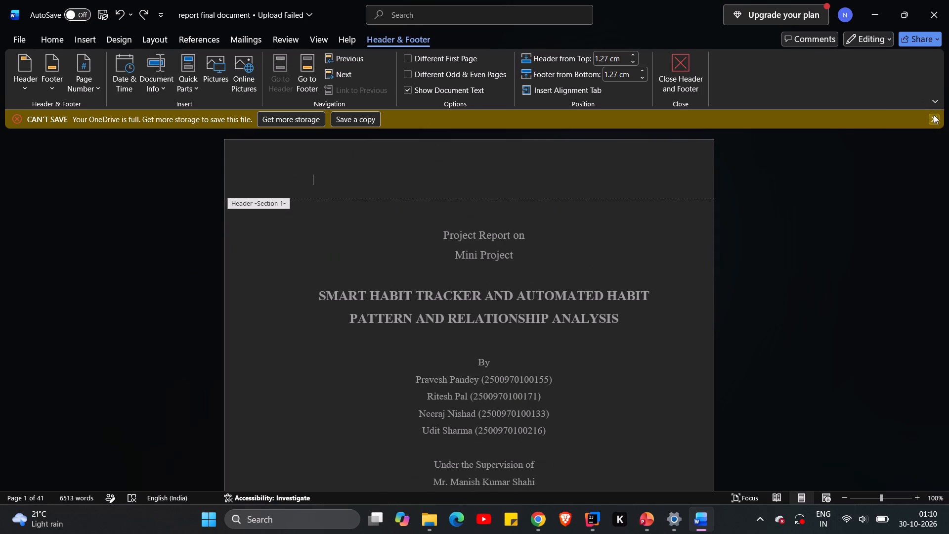
pyautogui.click(934, 115)
pyautogui.scroll(4, 181, 336)
pyautogui.scroll(-7, 181, 336)
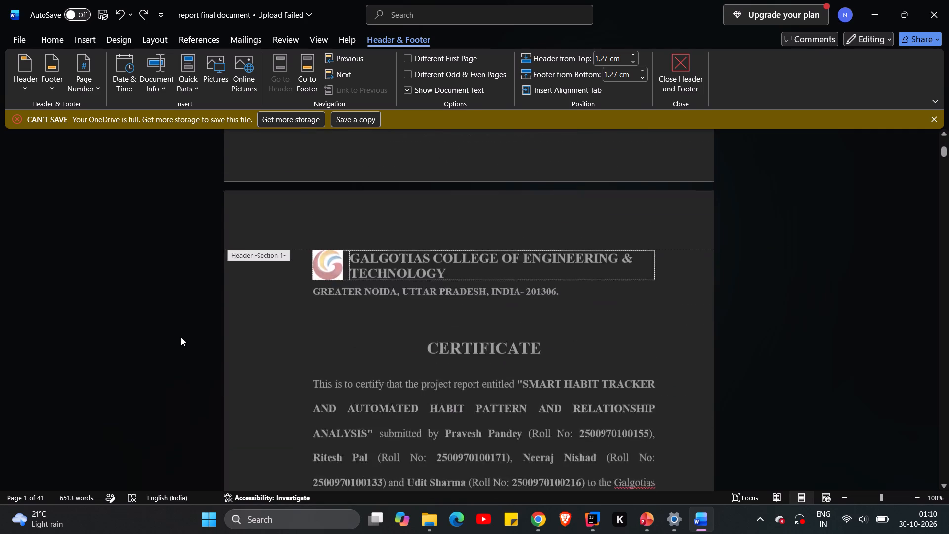
pyautogui.scroll(-11, 181, 337)
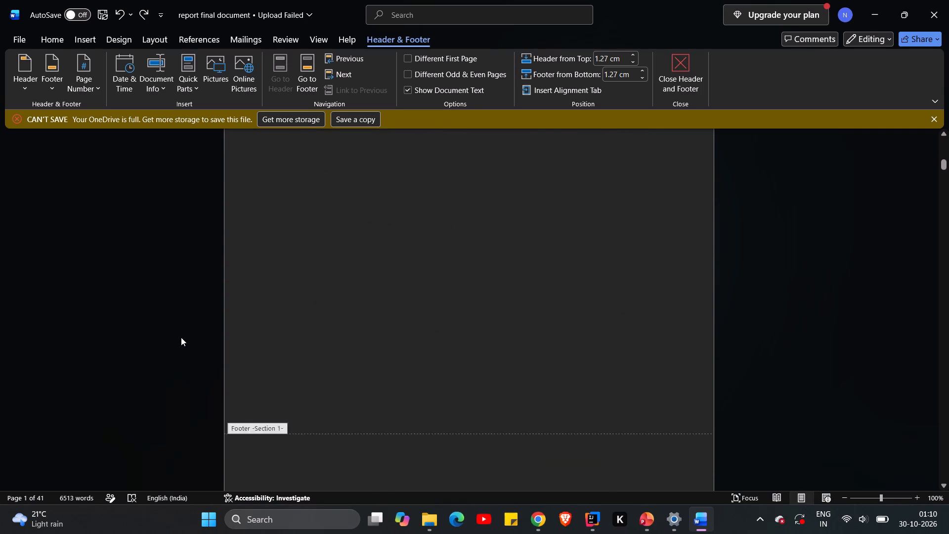
pyautogui.scroll(8, 181, 337)
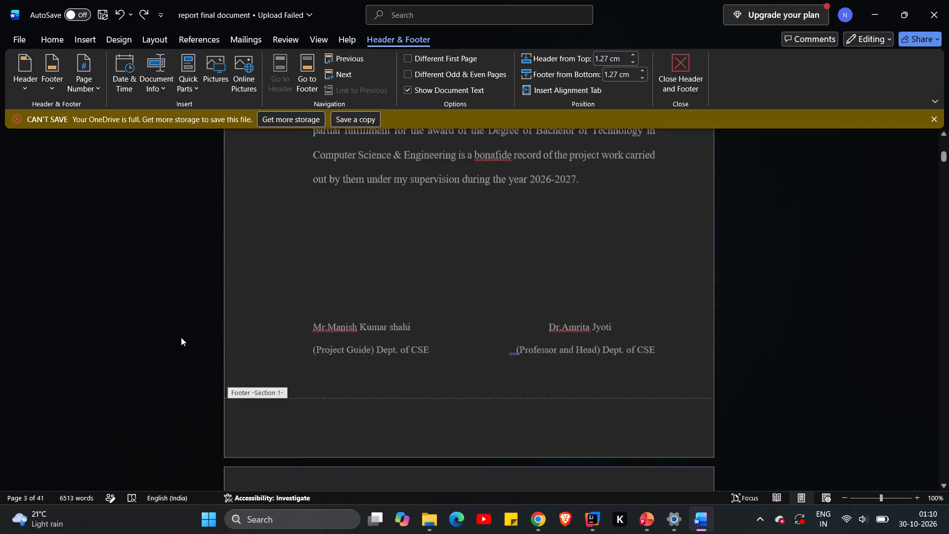
pyautogui.scroll(-2, 181, 337)
pyautogui.scroll(2, 181, 337)
pyautogui.scroll(-3, 181, 337)
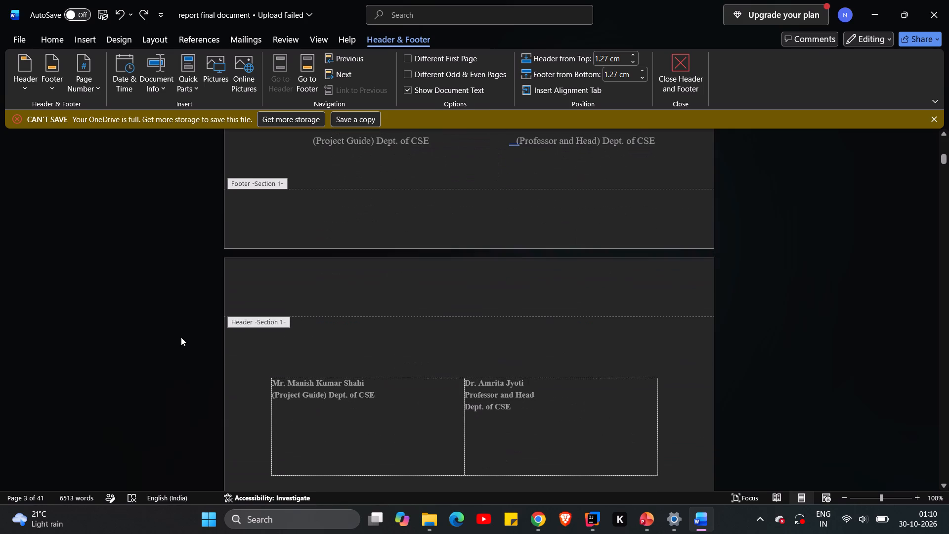
pyautogui.scroll(-1, 181, 337)
pyautogui.click(518, 198)
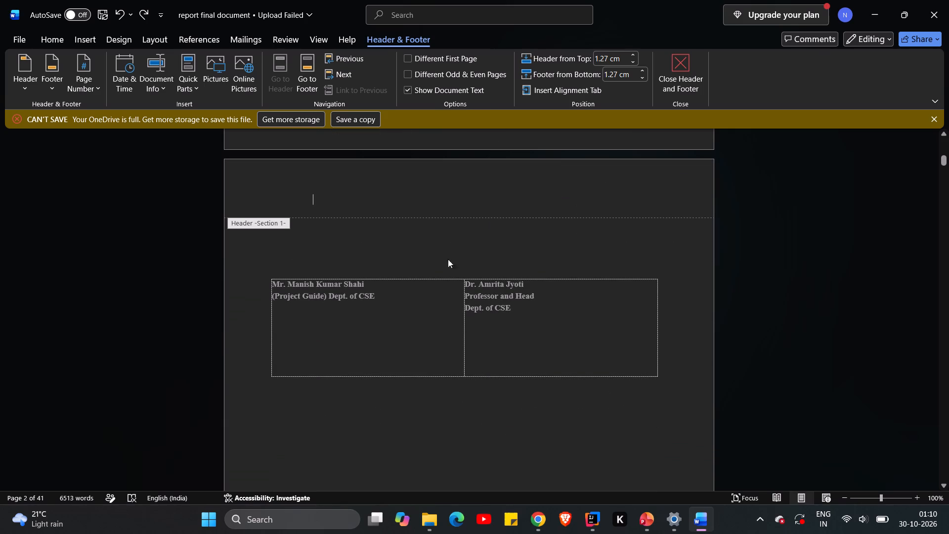
pyautogui.scroll(-7, 412, 273)
pyautogui.scroll(3, 412, 273)
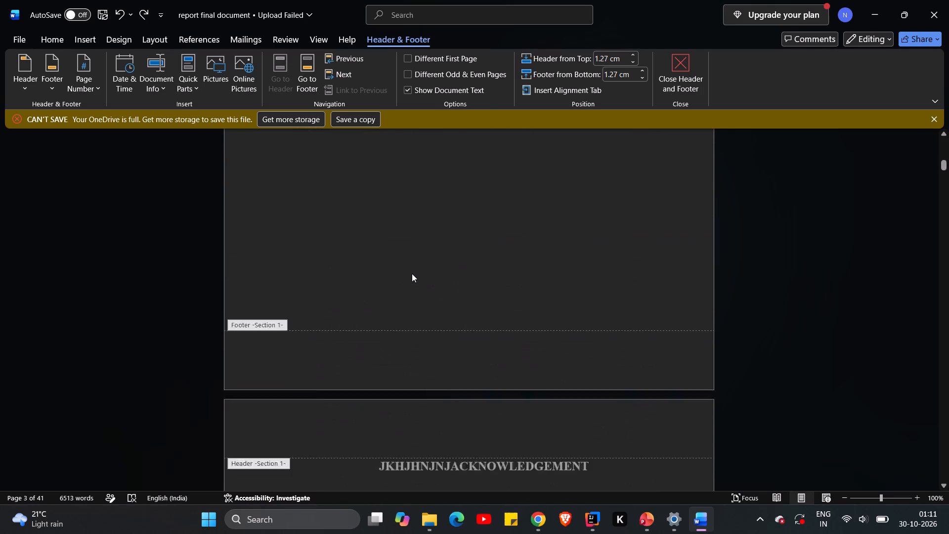
pyautogui.scroll(20, 412, 273)
pyautogui.scroll(6, 412, 273)
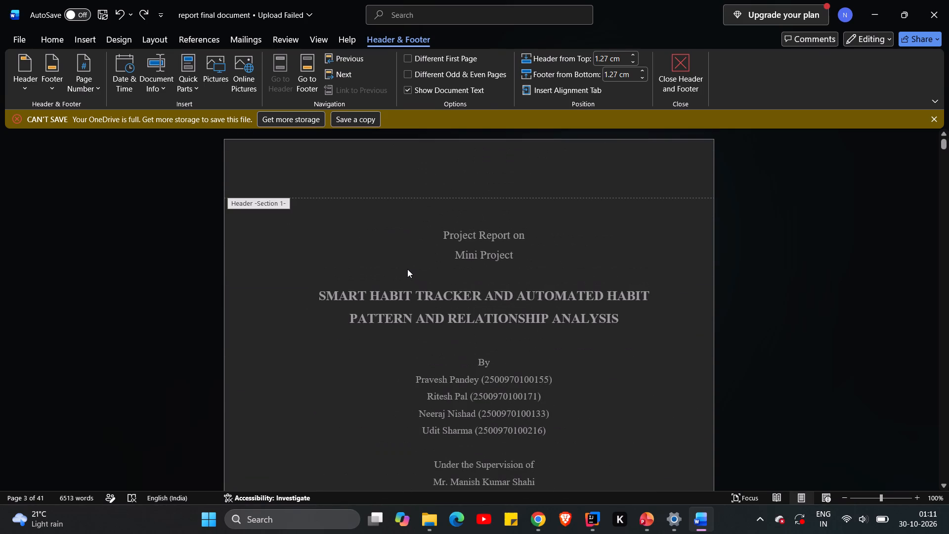
pyautogui.scroll(5, 405, 266)
pyautogui.scroll(-3, 405, 266)
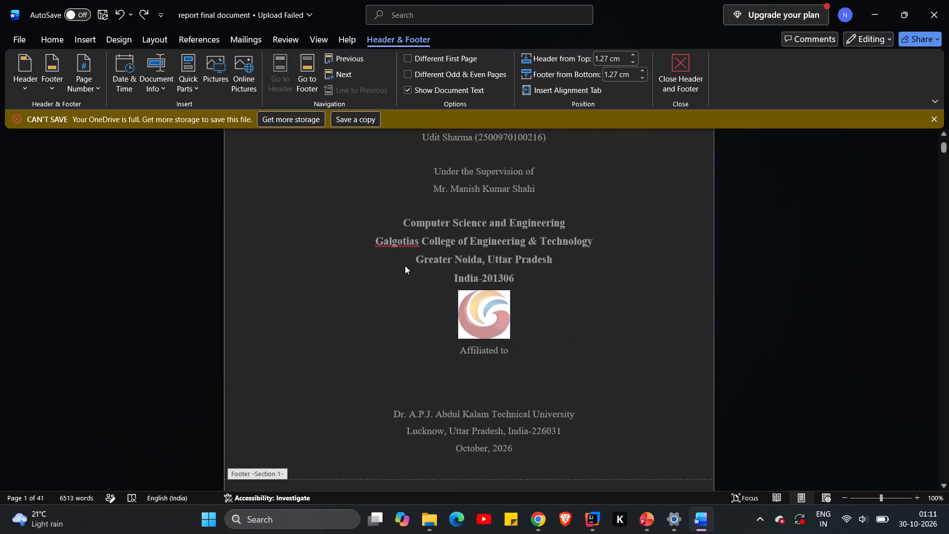
pyautogui.scroll(-1, 405, 266)
pyautogui.click(435, 270)
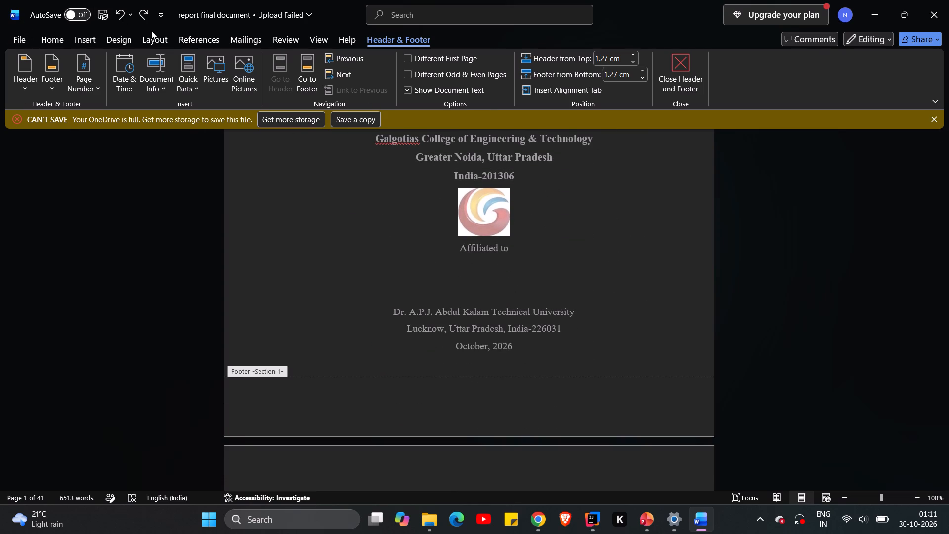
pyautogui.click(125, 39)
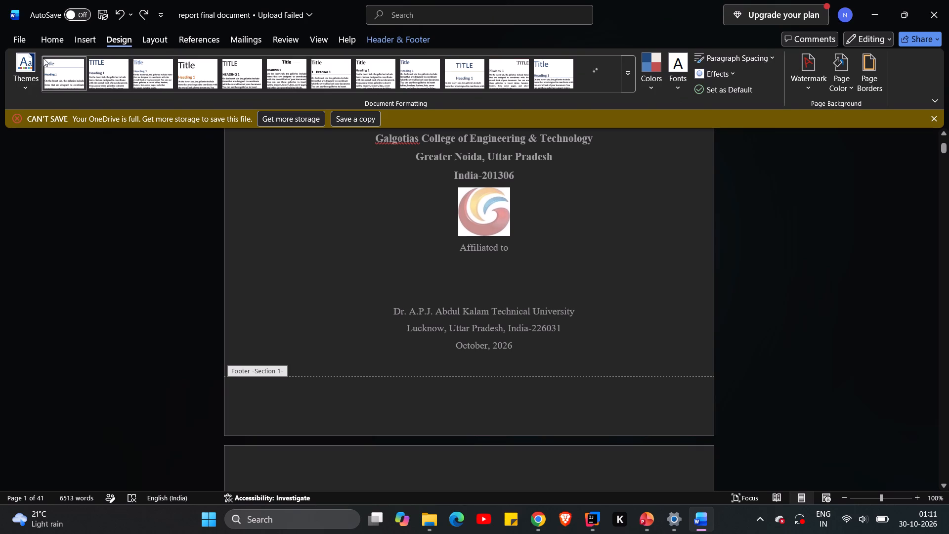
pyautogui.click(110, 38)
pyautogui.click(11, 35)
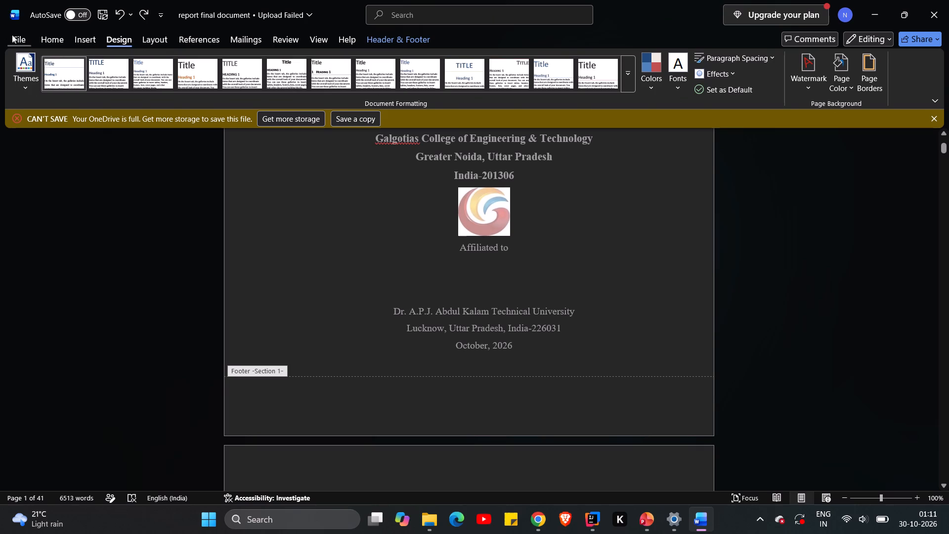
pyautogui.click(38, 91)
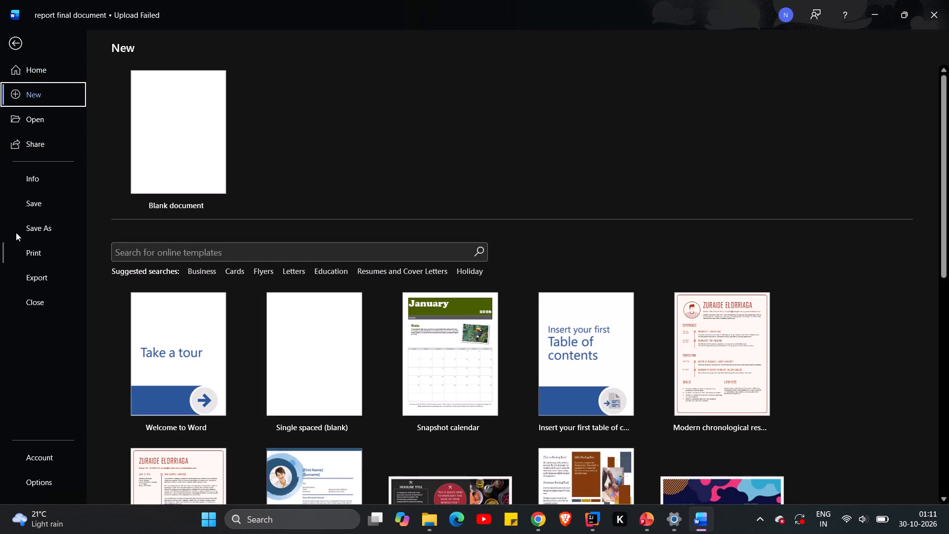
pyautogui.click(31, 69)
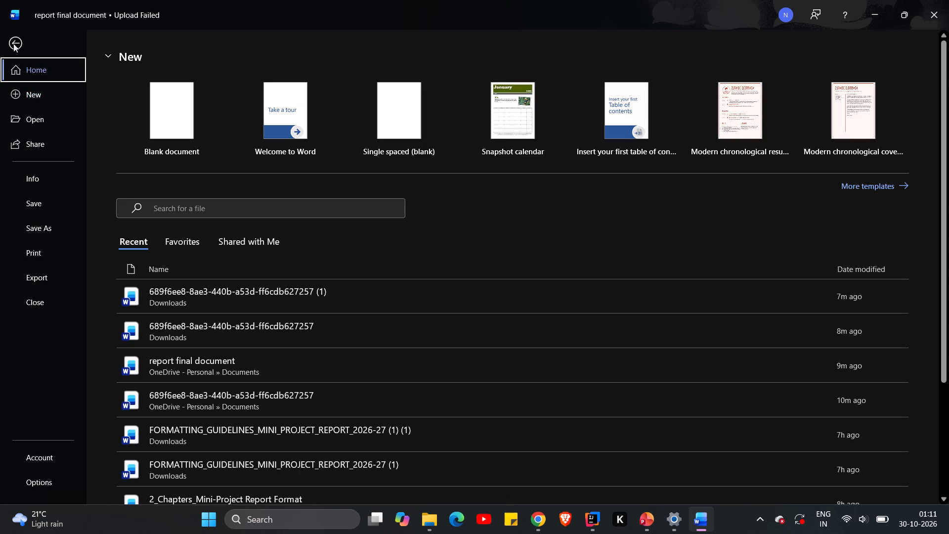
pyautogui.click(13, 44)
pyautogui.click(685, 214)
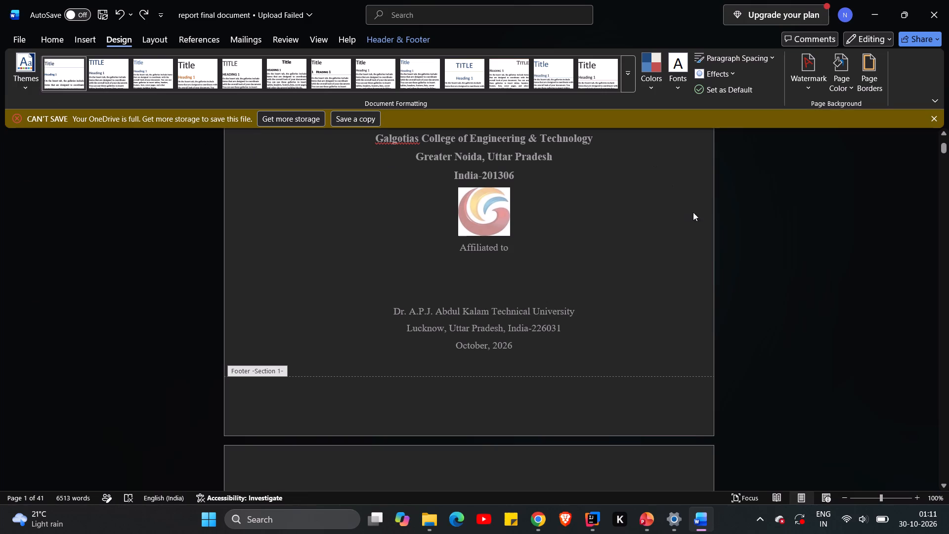
# Close the report final document, saving its changes.
pyautogui.click(923, 0)
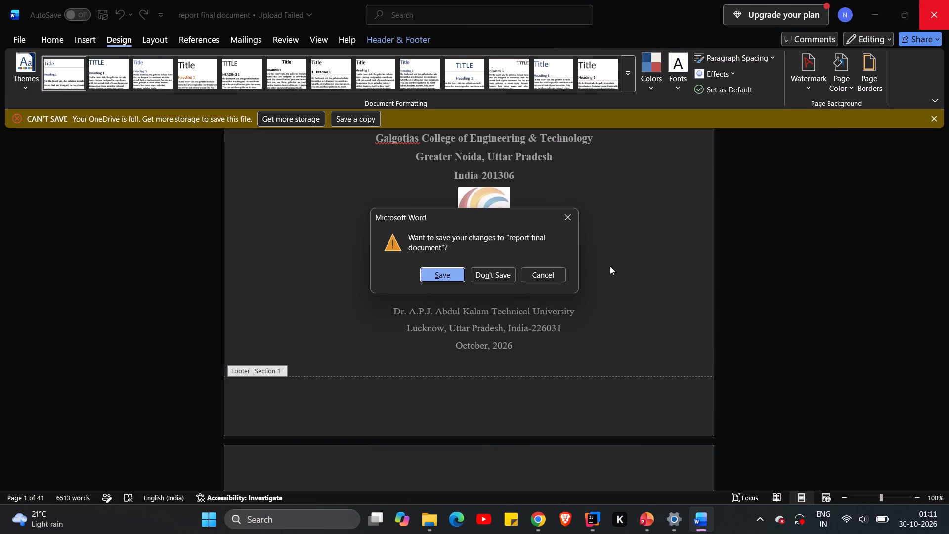
pyautogui.click(446, 274)
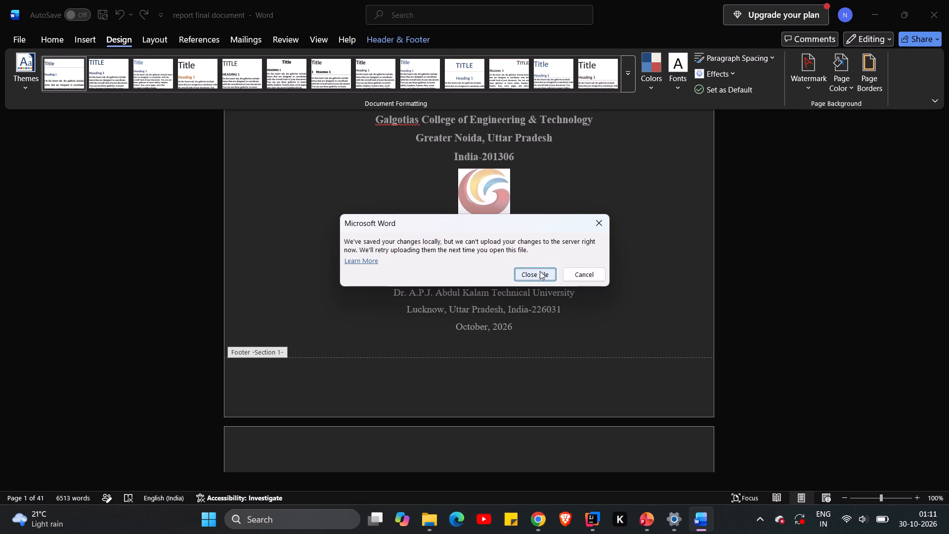
pyautogui.click(538, 271)
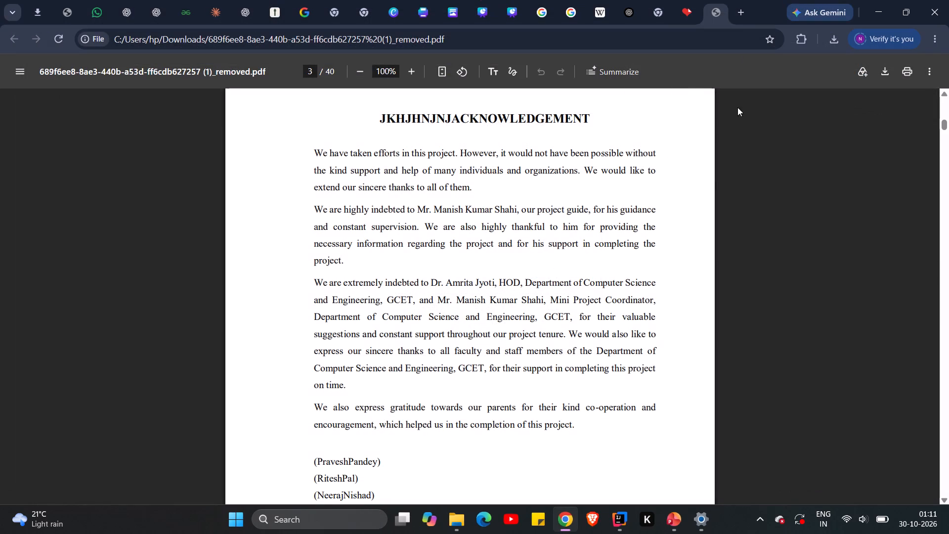
# Examine the title page, certificate header and acknowledgement heading in the _removed PDF of the report in Chrome.
pyautogui.scroll(3, 672, 245)
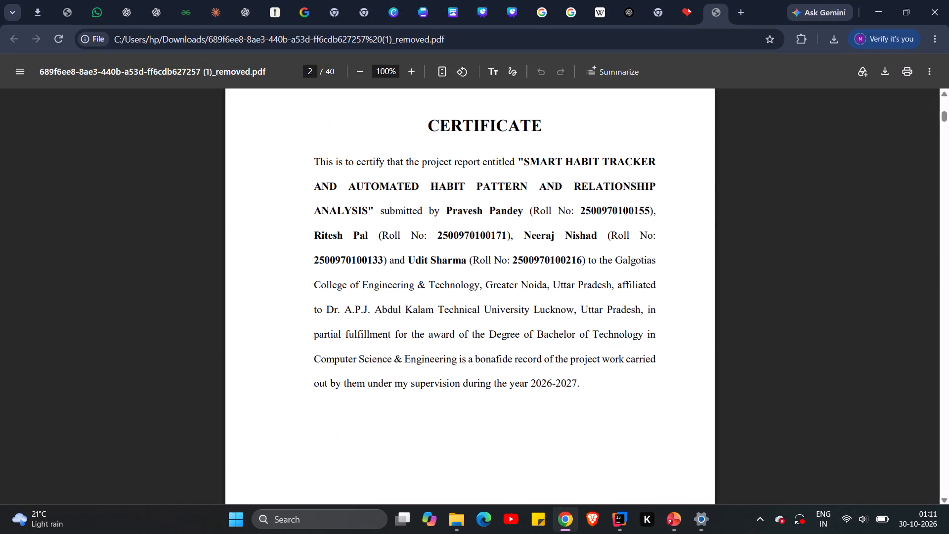
pyautogui.scroll(1, 454, 247)
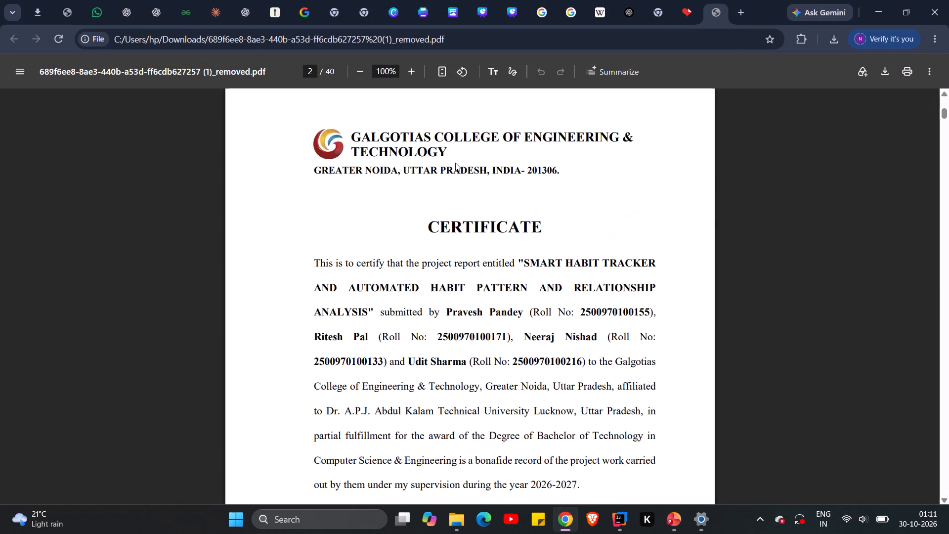
pyautogui.scroll(7, 455, 161)
pyautogui.scroll(-2, 446, 162)
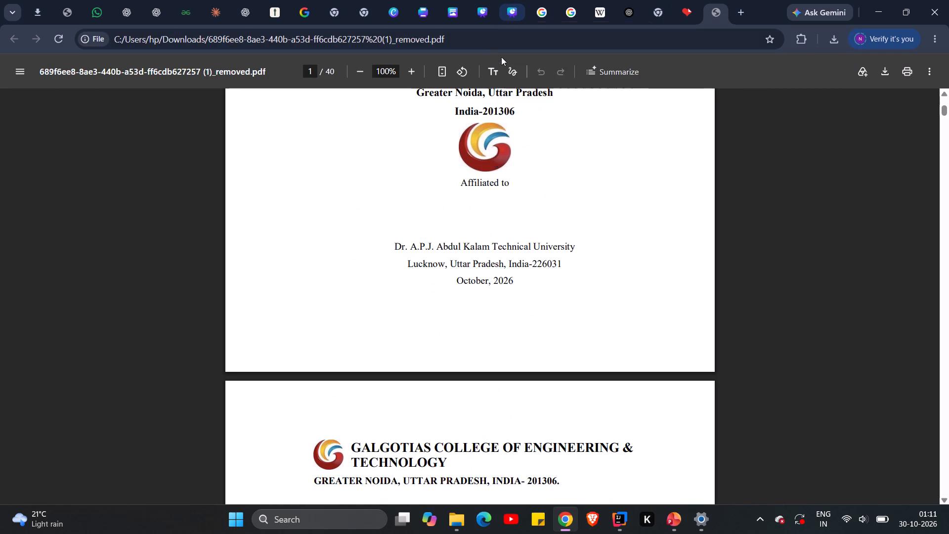
pyautogui.scroll(-4, 497, 111)
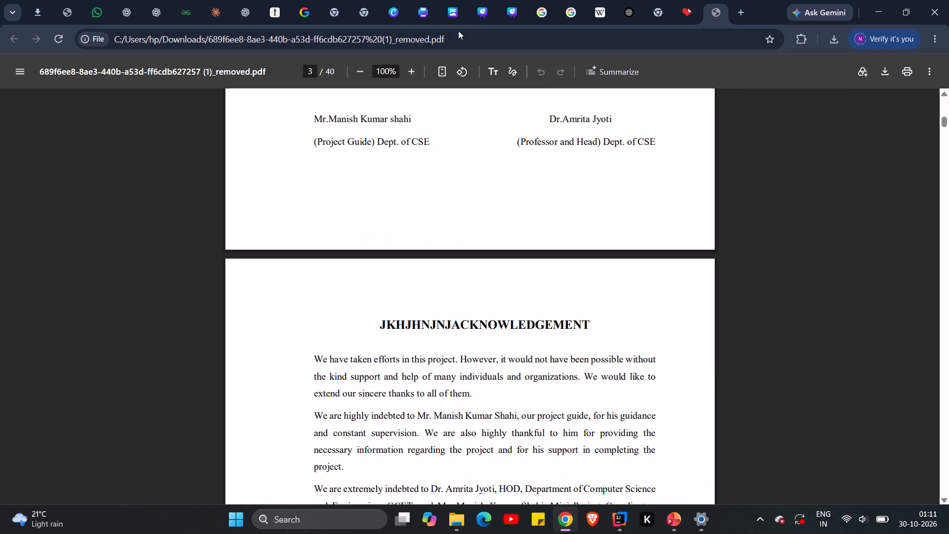
# Upload the Word file 689f6ee8-8ae3-440b-a53d-ff6cdb627257 (1).docx from Downloads to Canva.
pyautogui.click(448, 16)
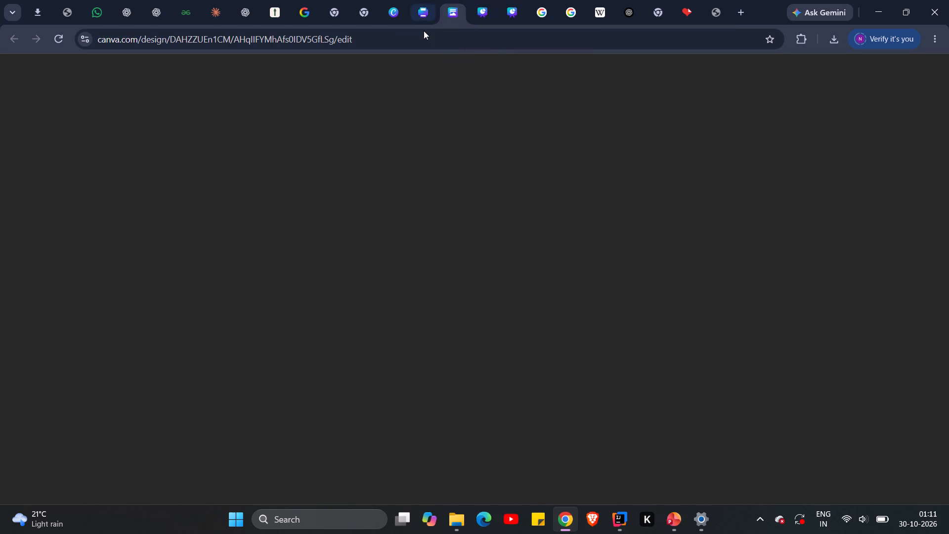
pyautogui.click(386, 0)
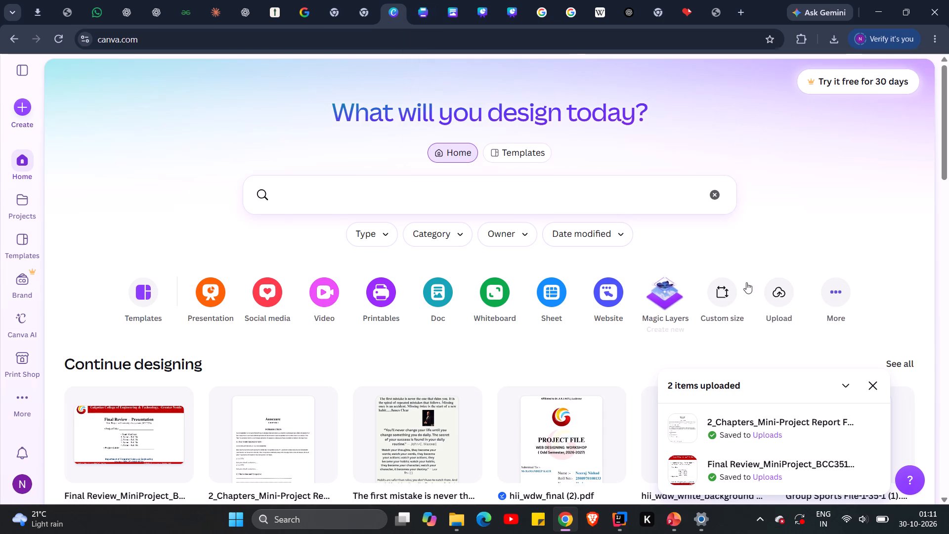
pyautogui.click(779, 289)
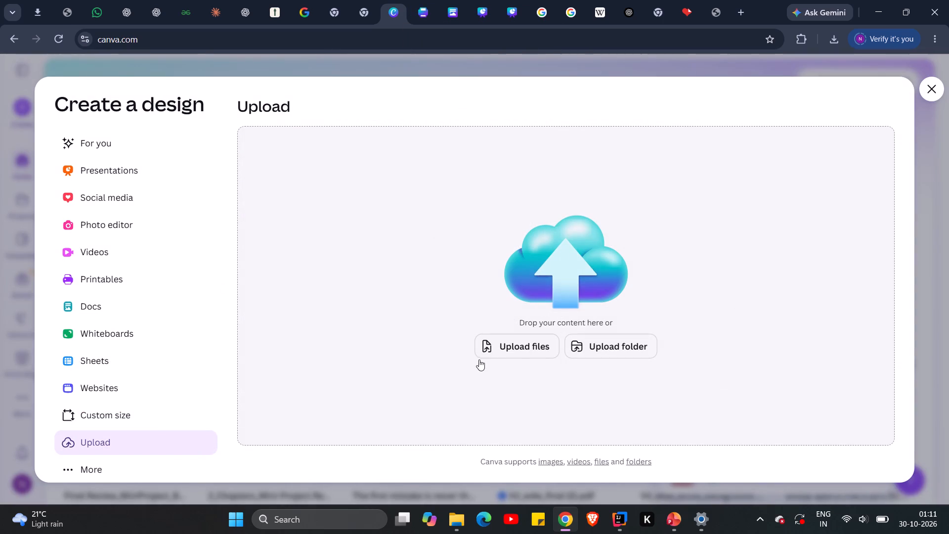
pyautogui.click(529, 346)
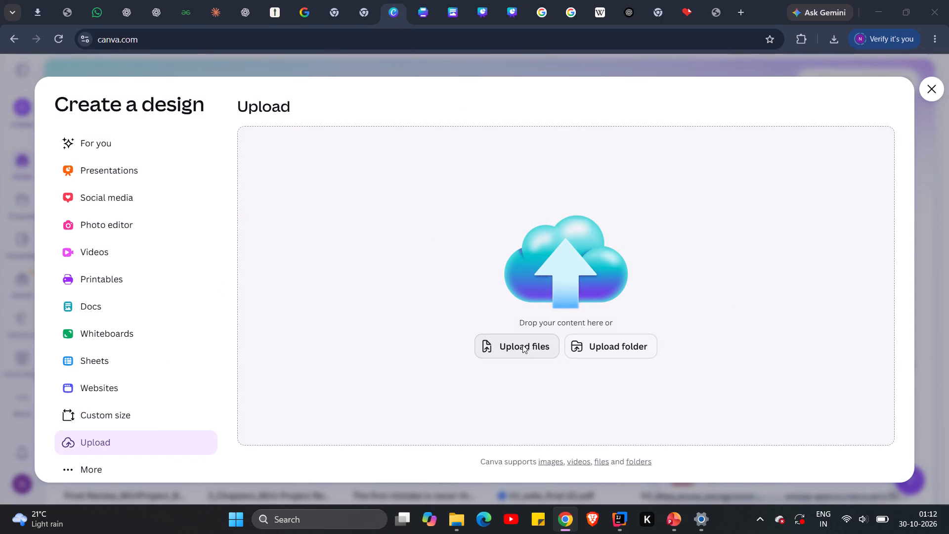
pyautogui.doubleClick(522, 345)
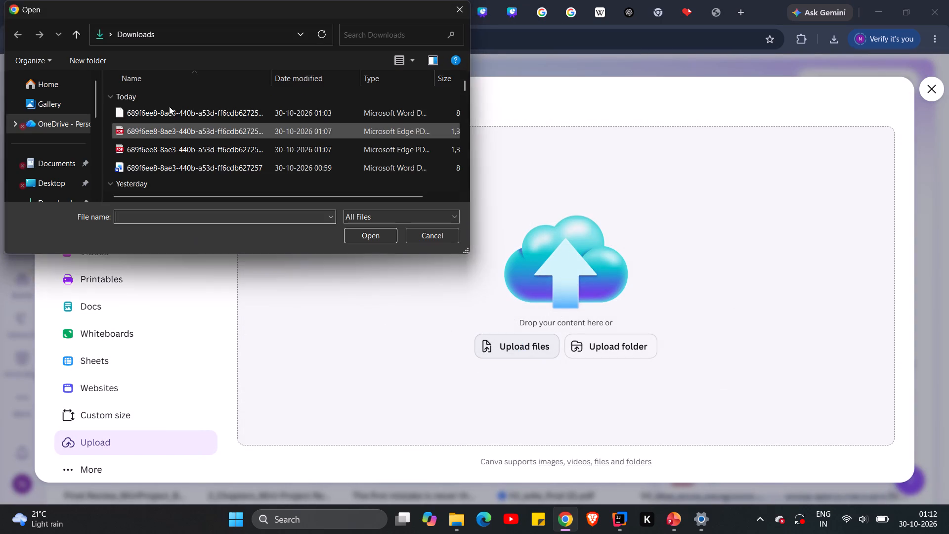
pyautogui.doubleClick(186, 119)
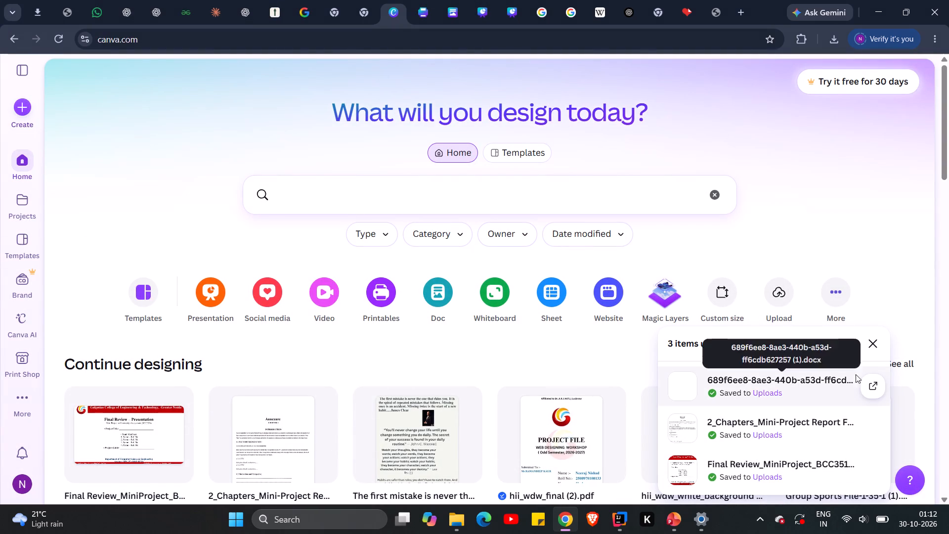
# Open the uploaded report in Canva's editor and check the layout of its title page, certificate header and contents.
pyautogui.click(875, 392)
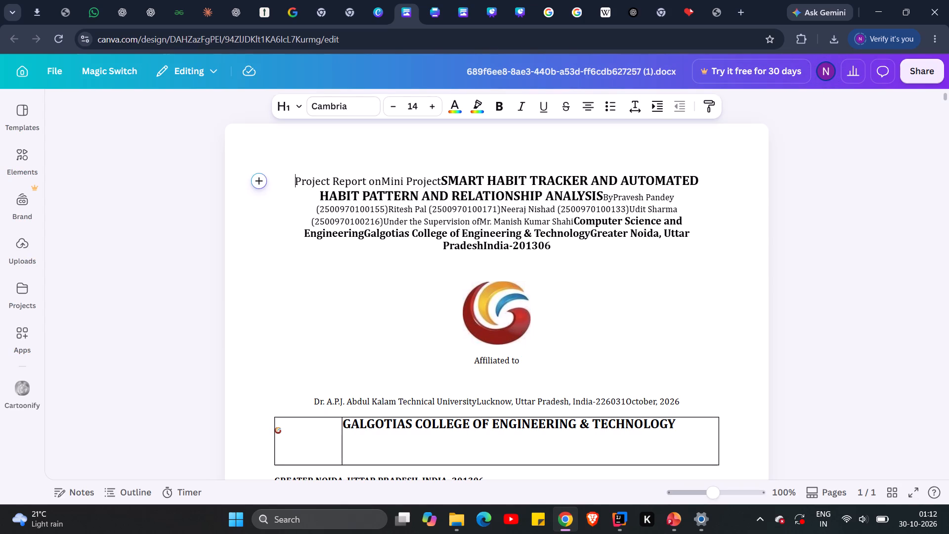
pyautogui.scroll(-7, 566, 177)
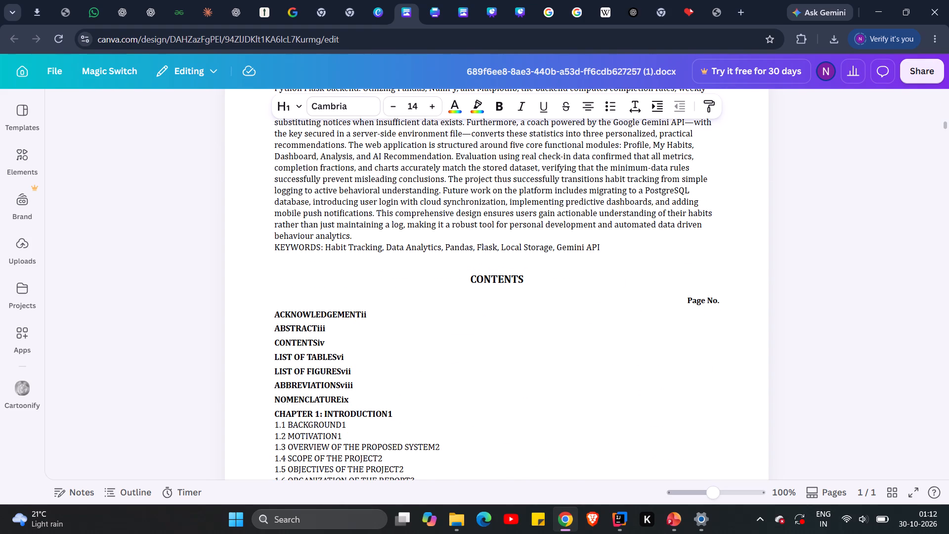
pyautogui.scroll(10, 566, 178)
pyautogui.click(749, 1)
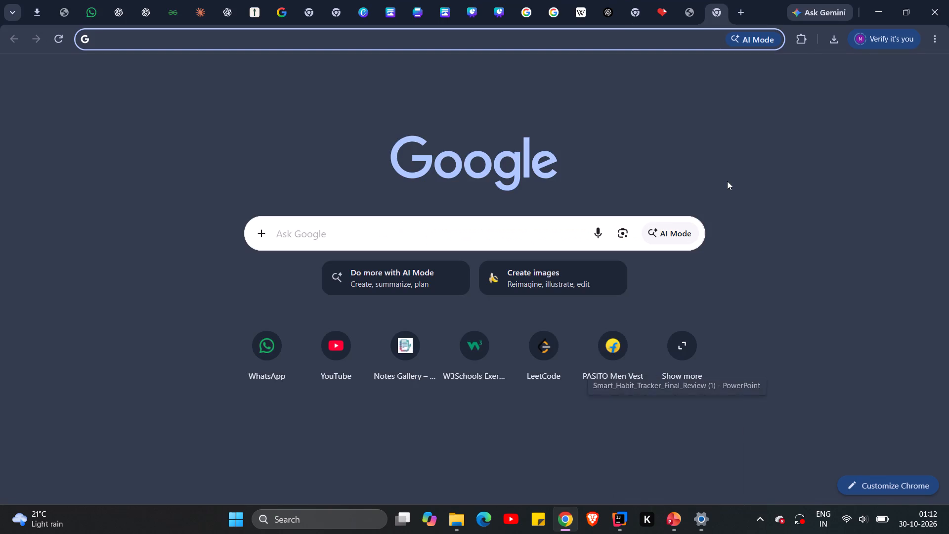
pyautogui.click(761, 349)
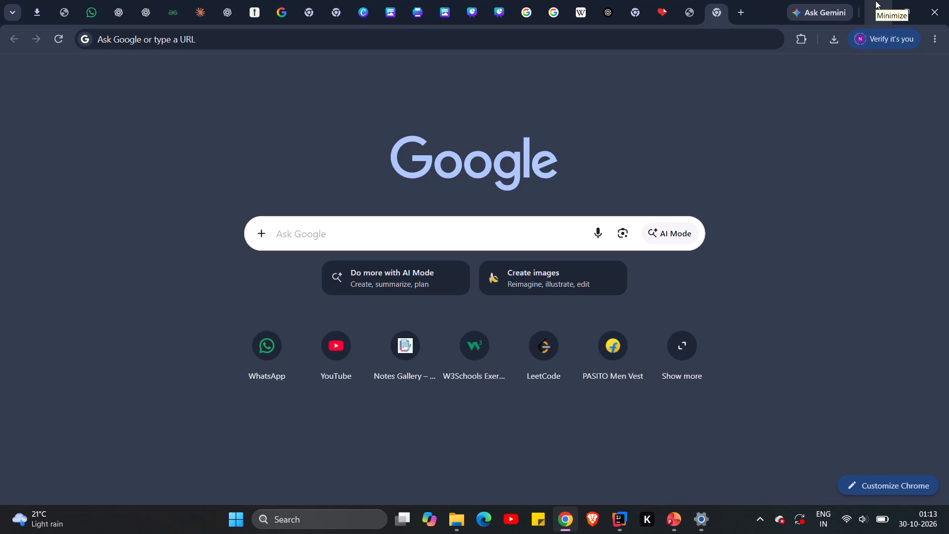
# Switch to the Downloads folder and open the Word file 689f6ee8-8ae3-440b-a53d-ff6cdb627257 (1) in Word.
pyautogui.click(875, 1)
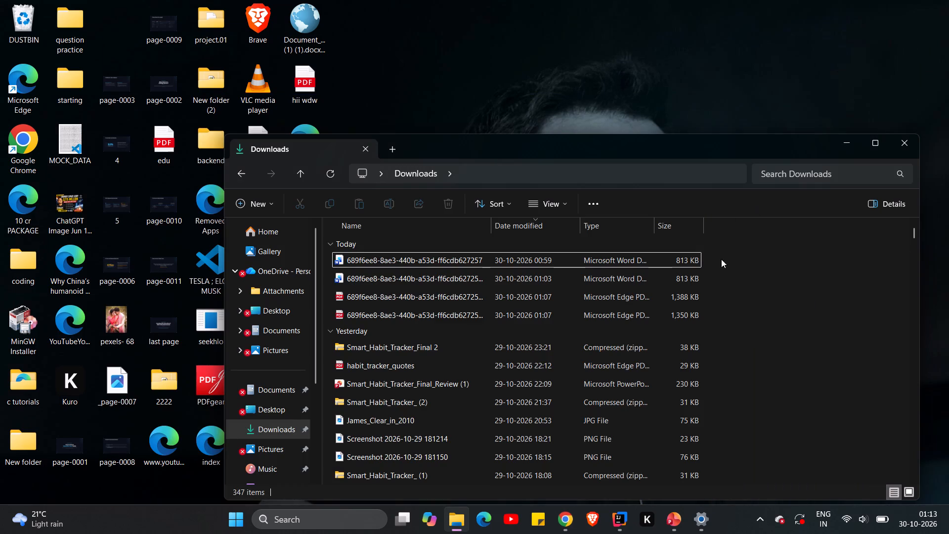
pyautogui.rightClick(645, 279)
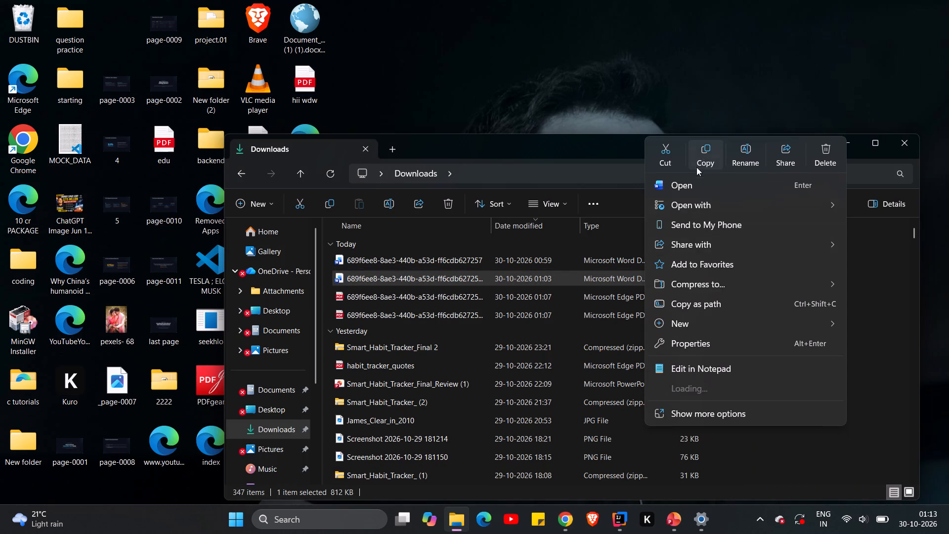
pyautogui.click(696, 184)
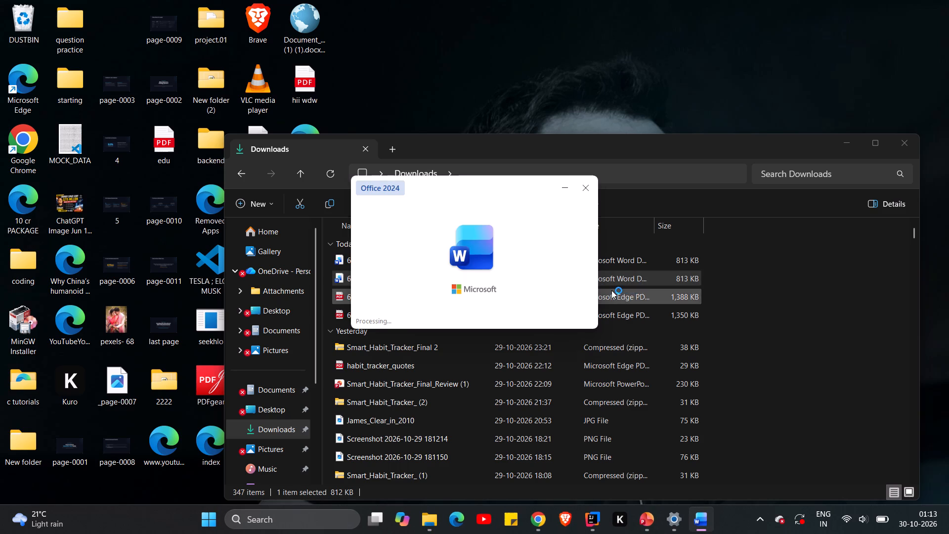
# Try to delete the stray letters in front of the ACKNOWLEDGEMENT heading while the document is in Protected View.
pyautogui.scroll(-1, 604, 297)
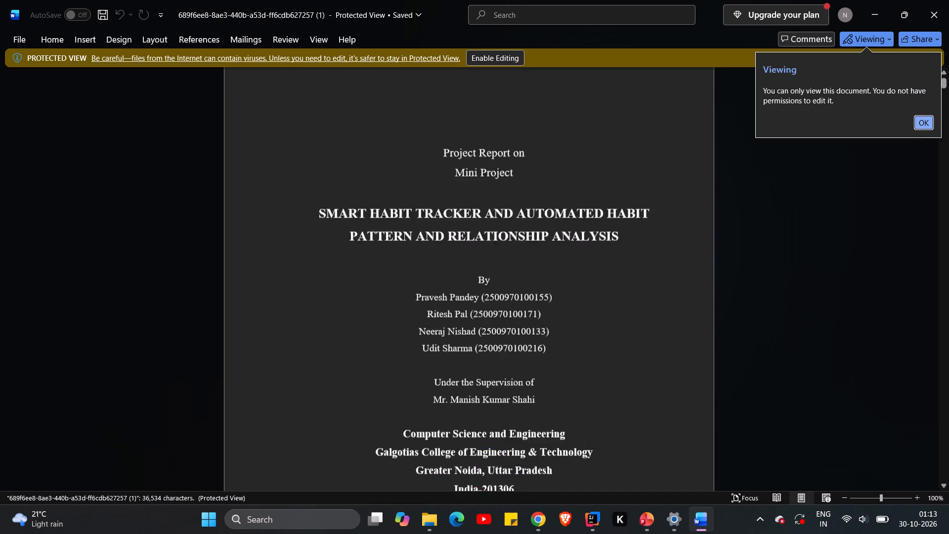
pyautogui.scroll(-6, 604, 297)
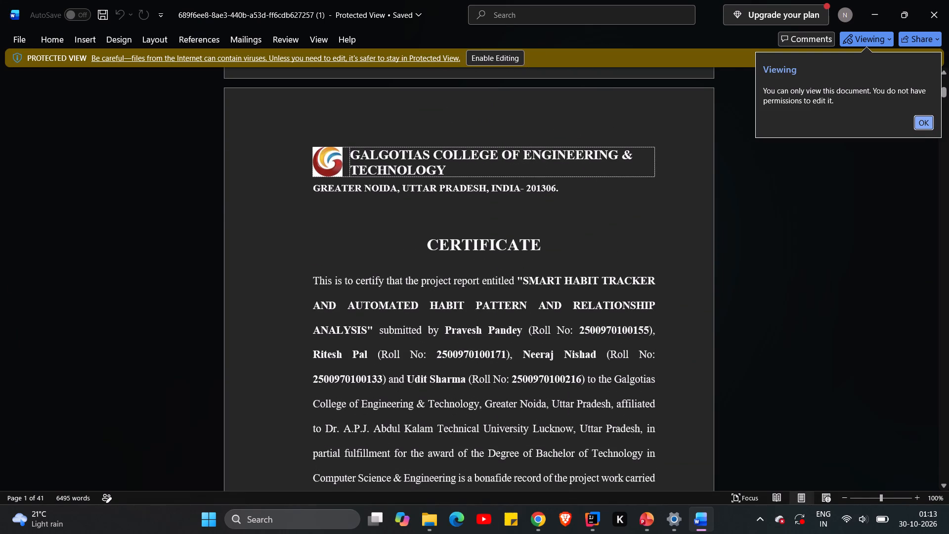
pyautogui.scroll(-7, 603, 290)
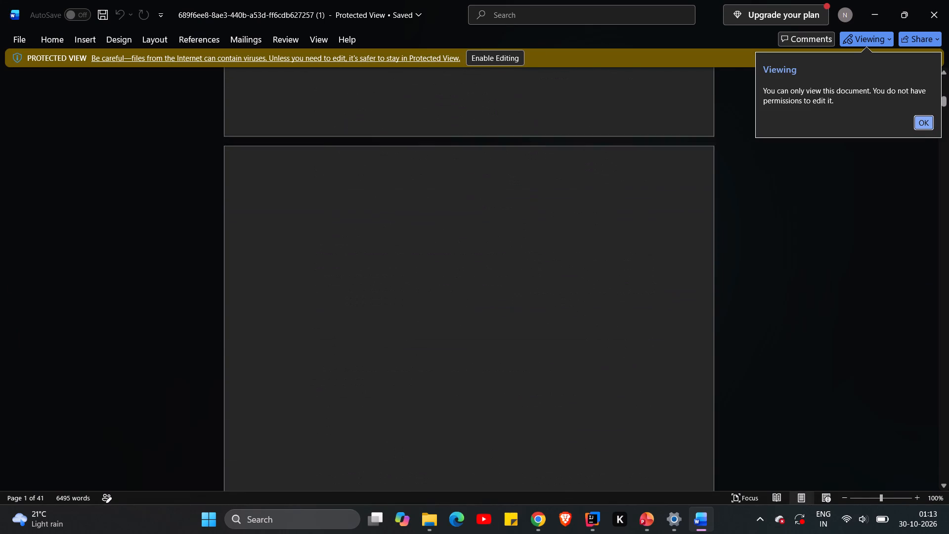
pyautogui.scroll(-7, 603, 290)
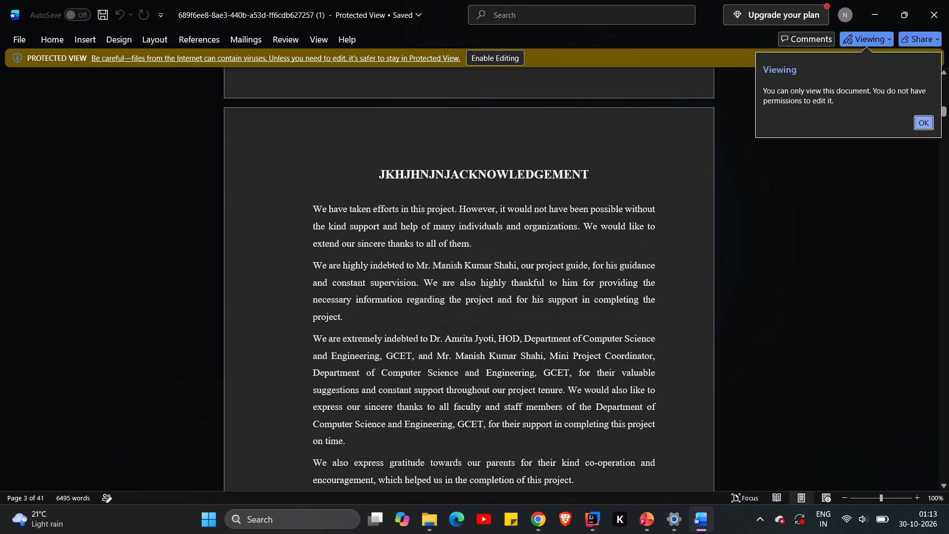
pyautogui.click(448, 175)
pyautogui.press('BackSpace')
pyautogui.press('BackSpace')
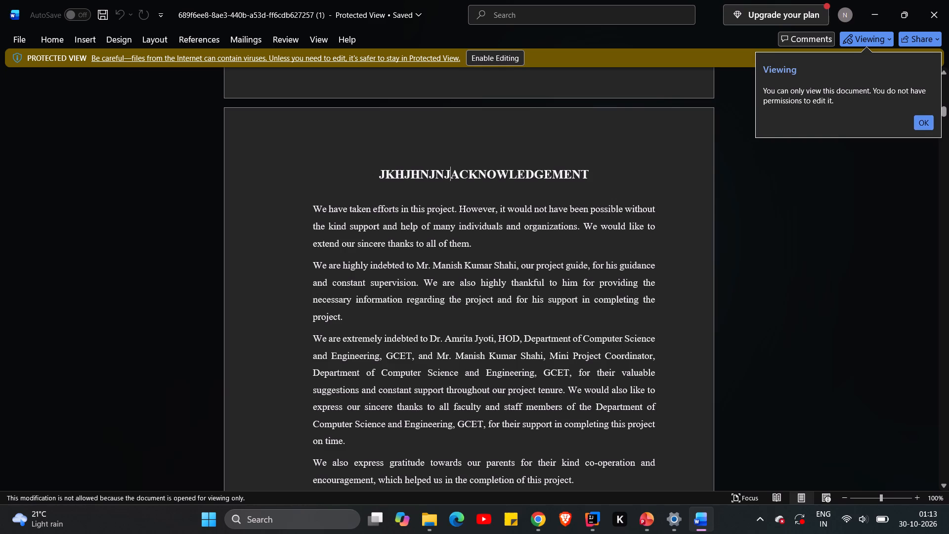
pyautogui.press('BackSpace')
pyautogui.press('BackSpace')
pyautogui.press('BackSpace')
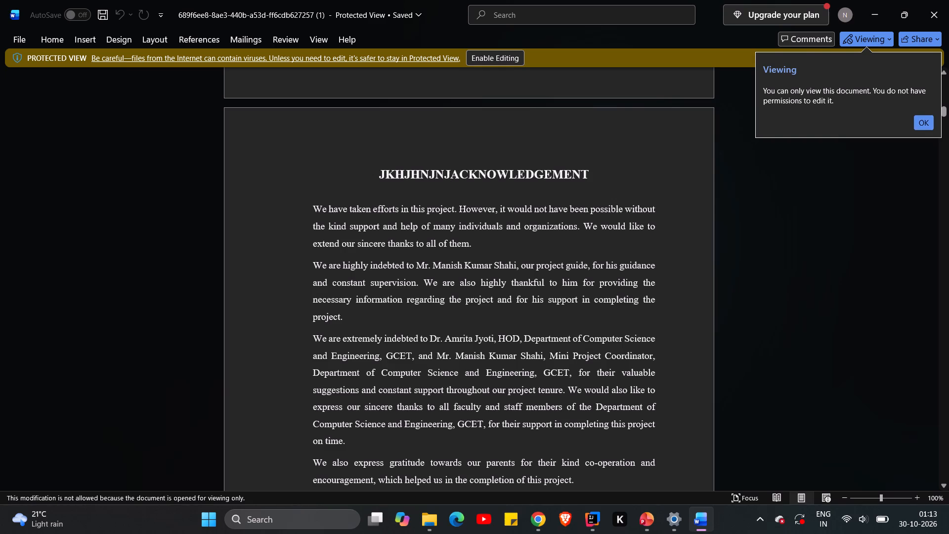
# Switch the protected report document from viewing to editing by enabling editing.
pyautogui.click(878, 44)
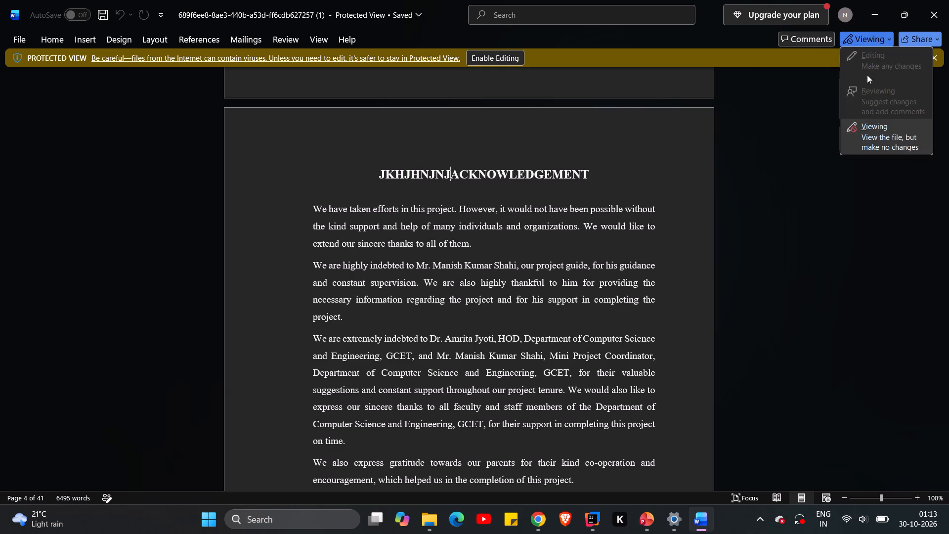
pyautogui.click(840, 233)
pyautogui.click(880, 38)
pyautogui.click(864, 132)
pyautogui.click(862, 33)
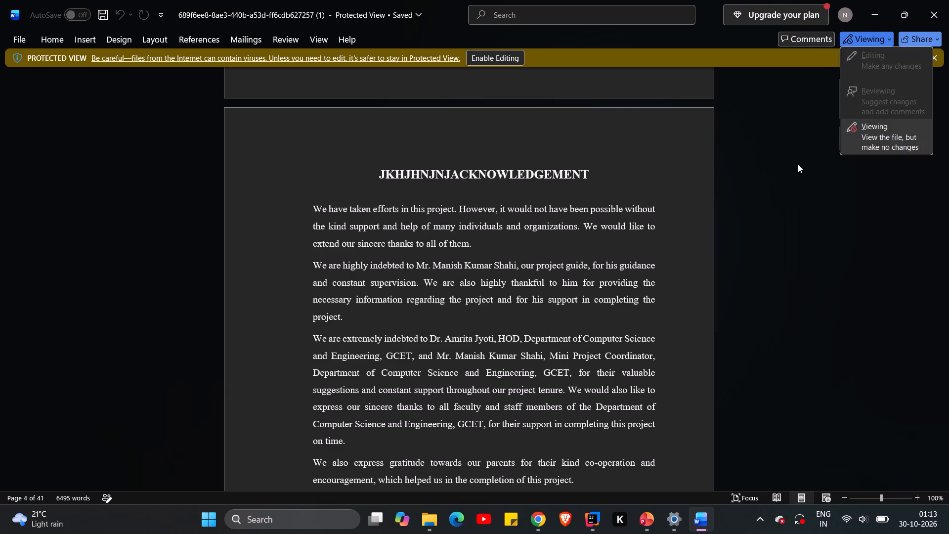
pyautogui.click(798, 164)
pyautogui.click(495, 56)
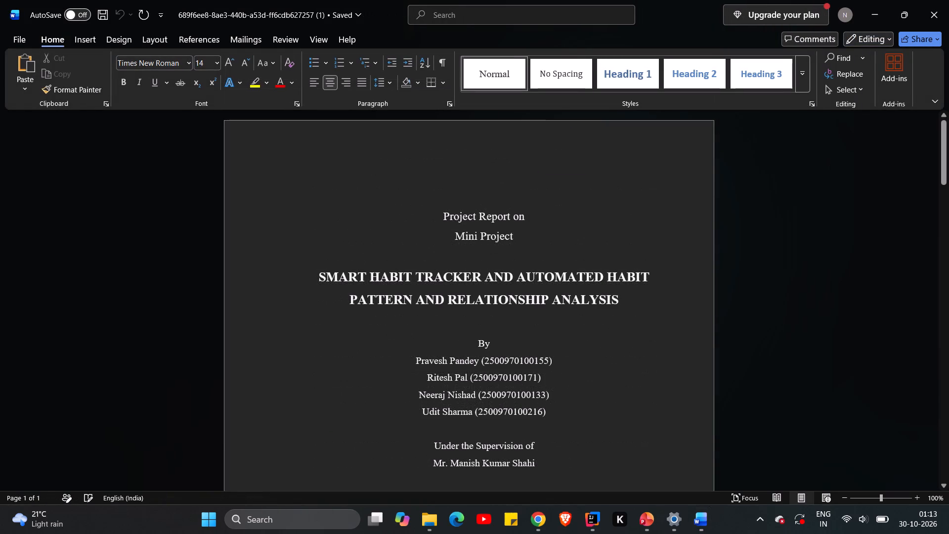
# Delete the stray letters JKHJHNJNJ so the heading on page 4 reads ACKNOWLEDGEMENT.
pyautogui.scroll(-7, 560, 339)
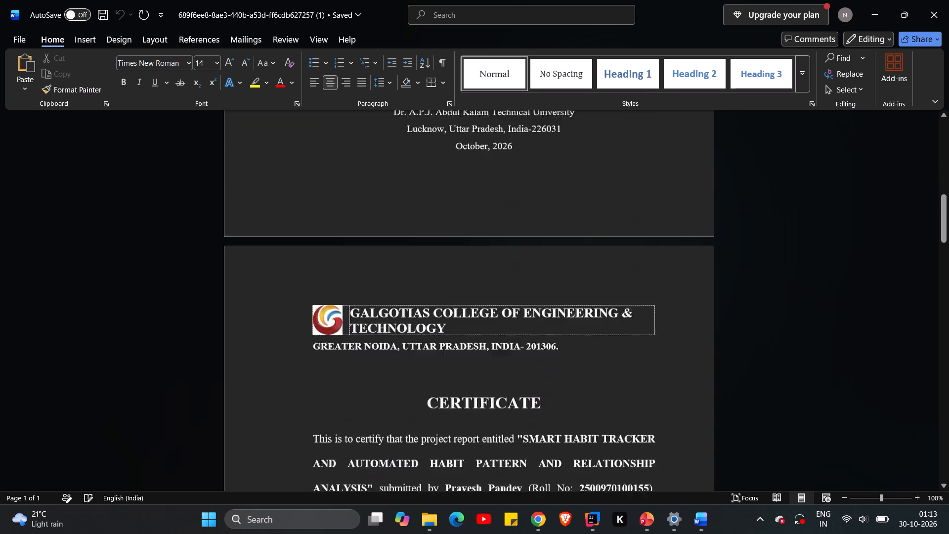
pyautogui.scroll(-5, 560, 339)
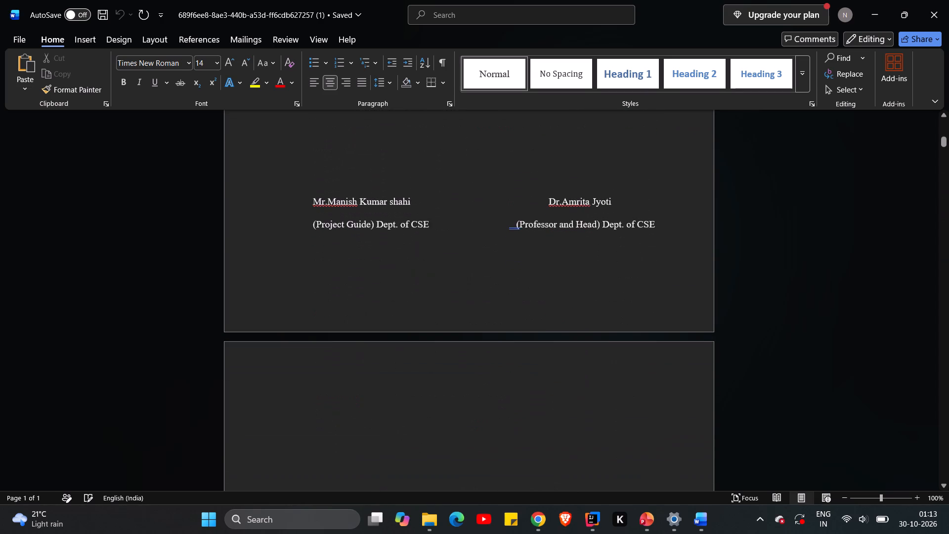
pyautogui.scroll(-8, 560, 339)
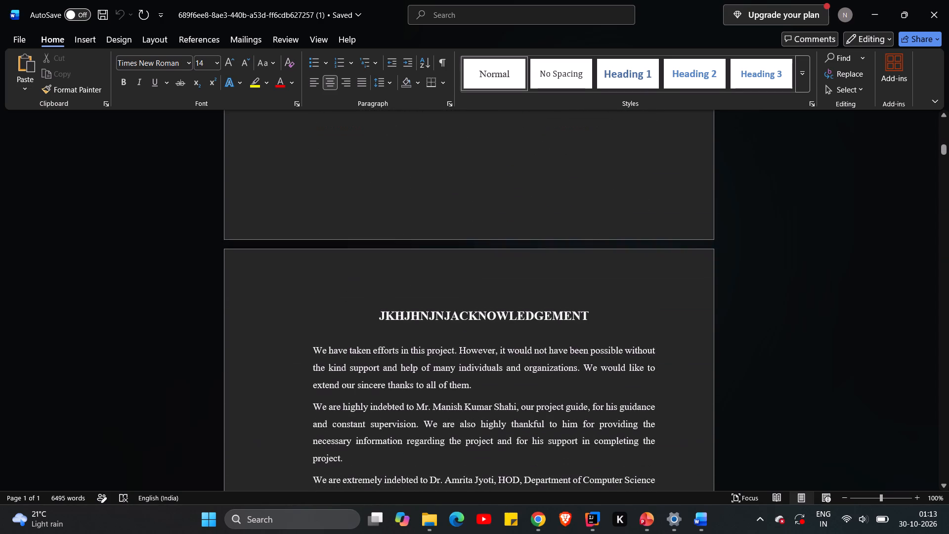
pyautogui.click(451, 315)
pyautogui.press('BackSpace')
pyautogui.press('BackSpace')
pyautogui.press('BackSpace')
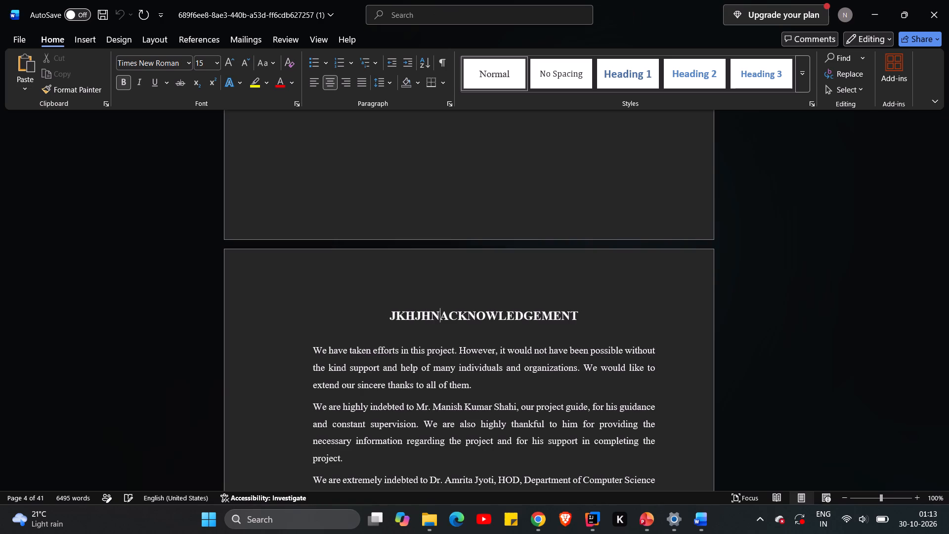
pyautogui.press('BackSpace')
pyautogui.press('BackSpace')
pyautogui.press('BackSpace')
pyautogui.press('BackSpace')
pyautogui.press('BackSpace')
pyautogui.press('BackSpace')
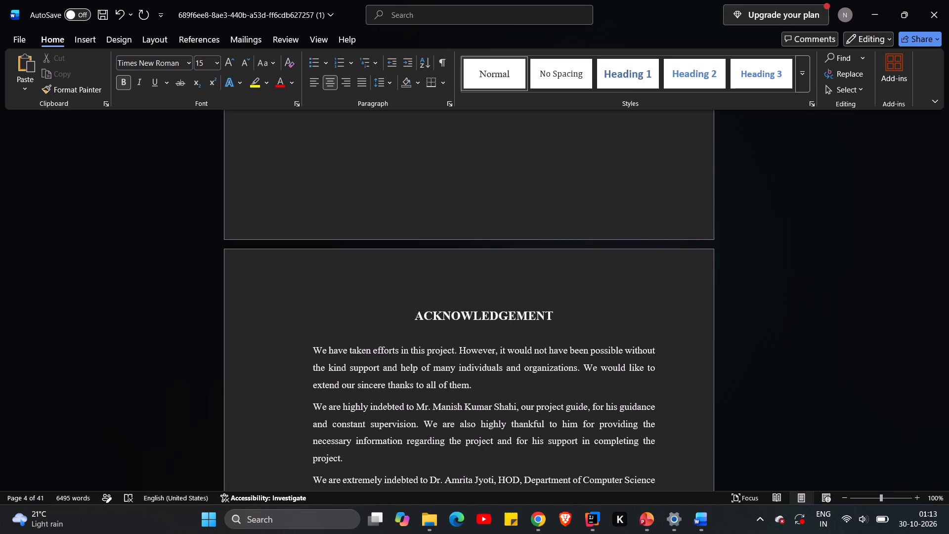
# Insert five spaces in front of TECHNOLOGY in the college name of the certificate page header.
pyautogui.scroll(11, 451, 315)
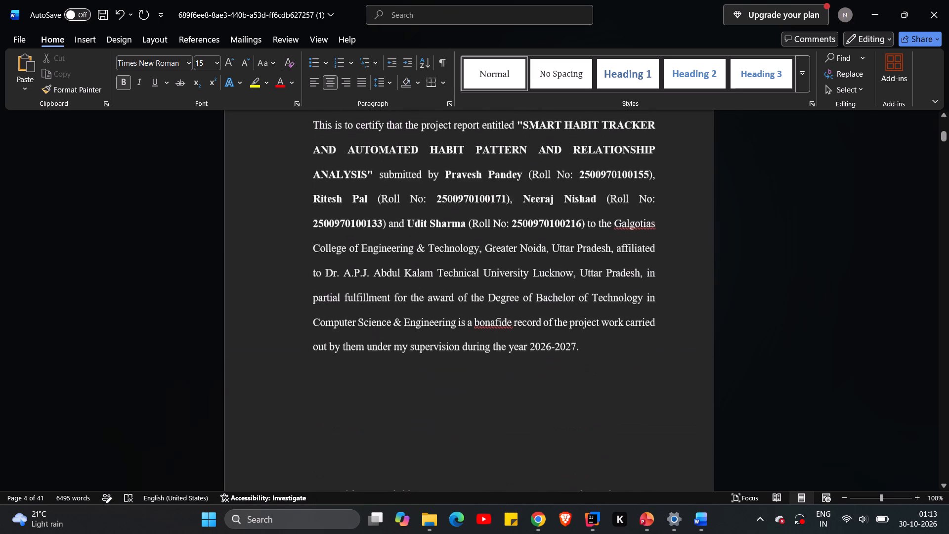
pyautogui.scroll(3, 447, 320)
pyautogui.scroll(-2, 446, 322)
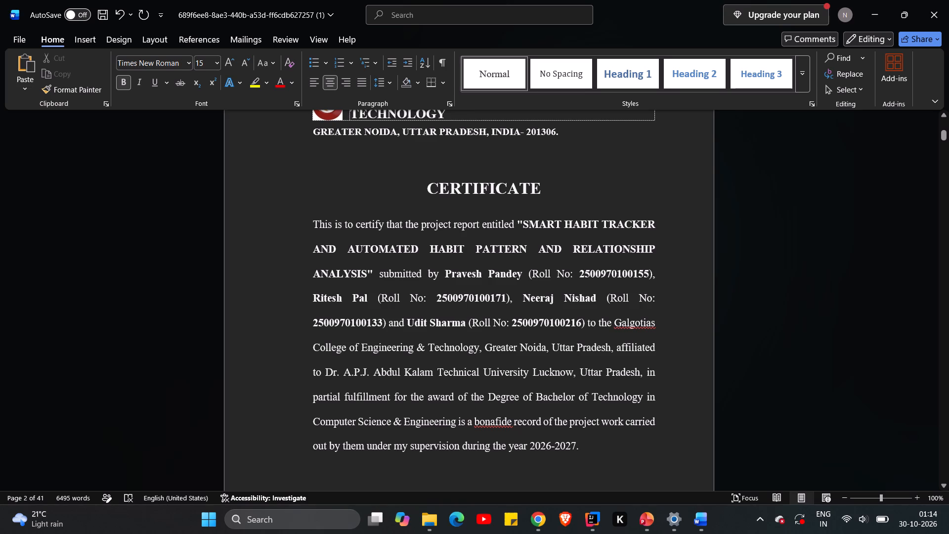
pyautogui.scroll(4, 444, 329)
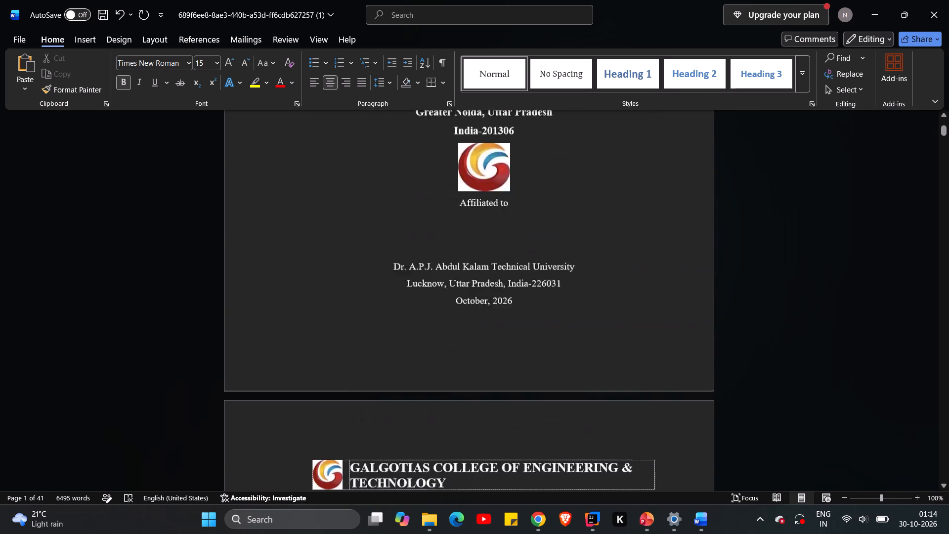
pyautogui.scroll(1, 444, 329)
pyautogui.scroll(-3, 444, 329)
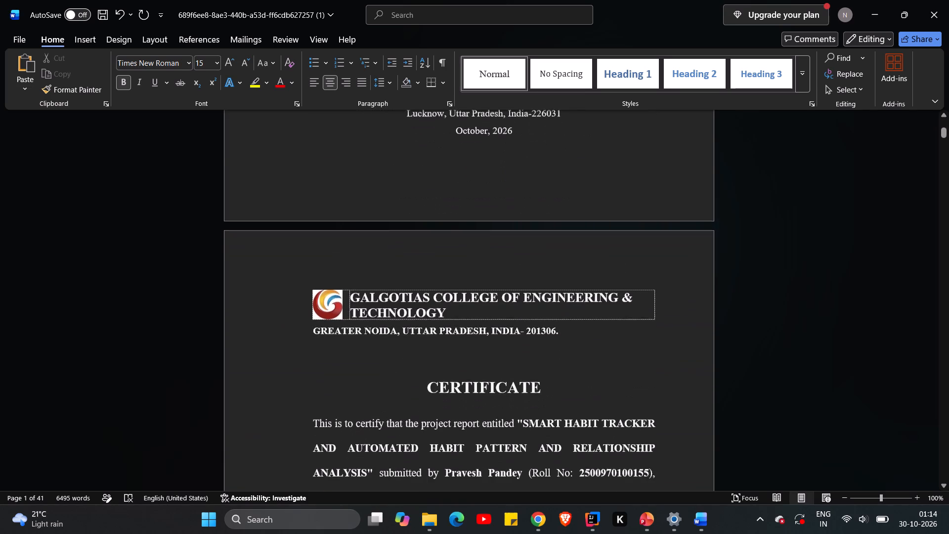
pyautogui.click(448, 301)
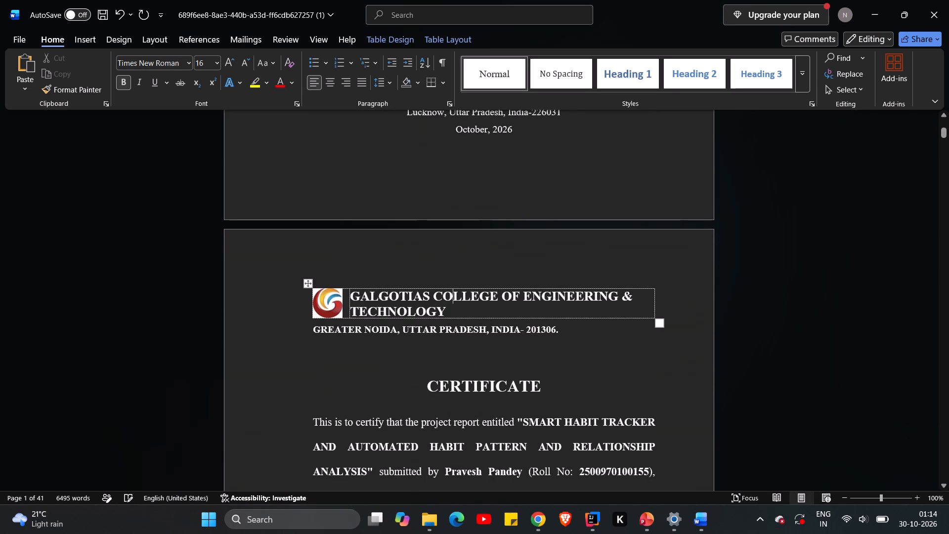
pyautogui.click(382, 317)
pyautogui.click(366, 311)
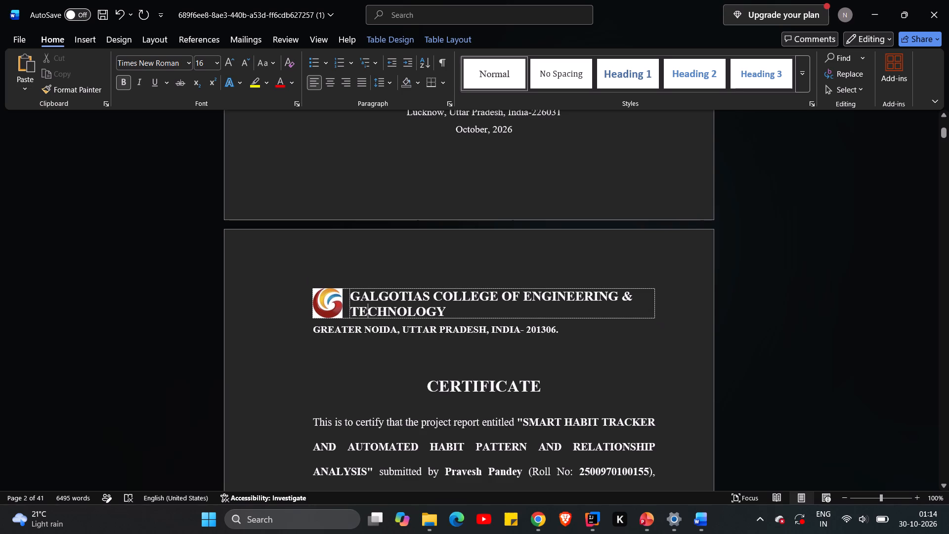
pyautogui.press('Left')
pyautogui.press('Left')
pyautogui.press('space')
pyautogui.press('space')
pyautogui.press('space')
pyautogui.press('space')
pyautogui.press('space')
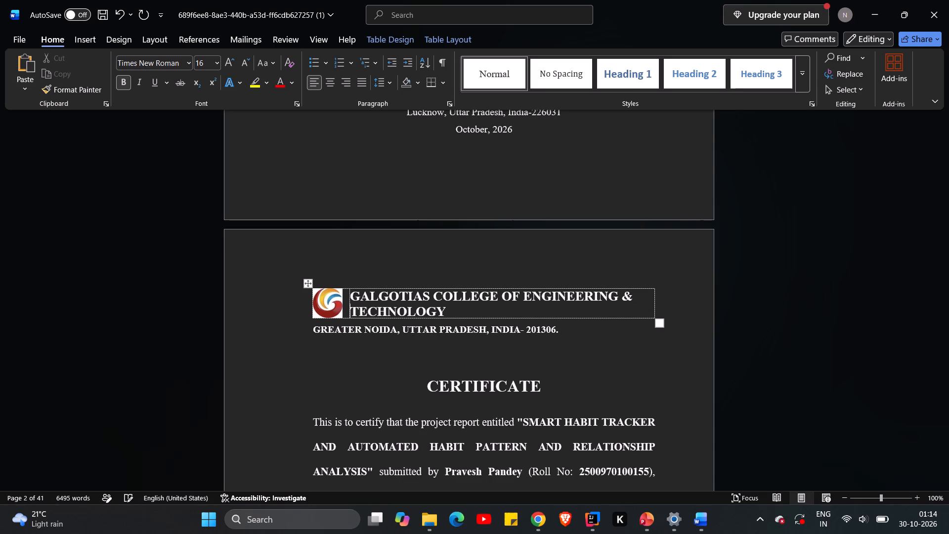
# Shift the GREATER NOIDA line under the certificate's college name toward the centre by inserting 17 spaces before it.
pyautogui.click(465, 339)
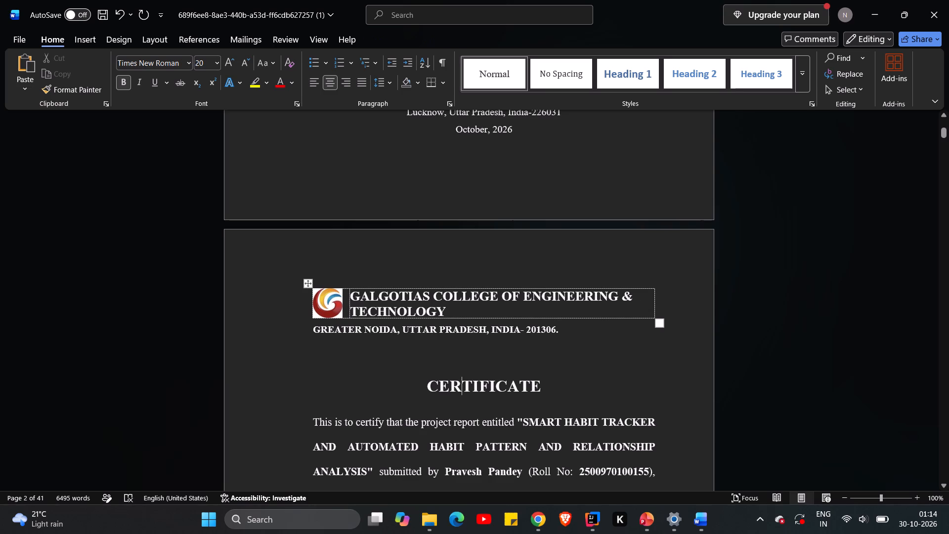
pyautogui.moveTo(369, 349); pyautogui.dragTo(364, 349)
pyautogui.click(318, 340)
pyautogui.click(314, 334)
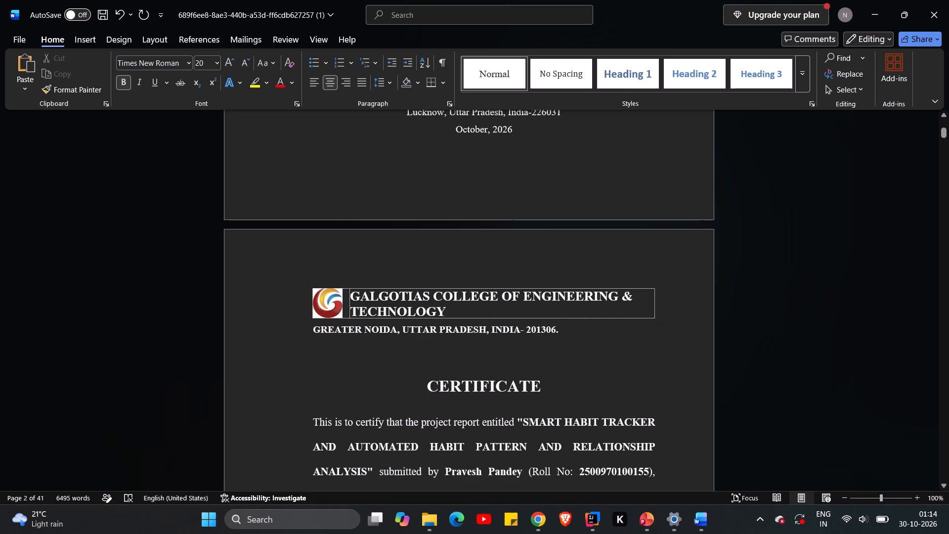
pyautogui.click(313, 332)
pyautogui.press('space')
pyautogui.press('space')
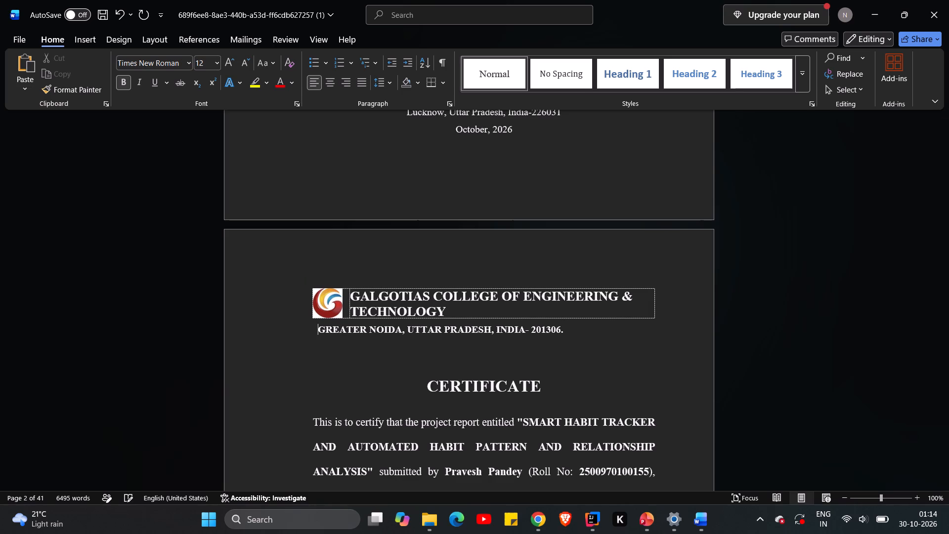
pyautogui.press('space')
pyautogui.press('space')
pyautogui.press('space')
pyautogui.press('space')
pyautogui.press('space')
pyautogui.press('space')
pyautogui.press('space')
pyautogui.press('space')
pyautogui.press('space')
pyautogui.press('space')
pyautogui.press('space')
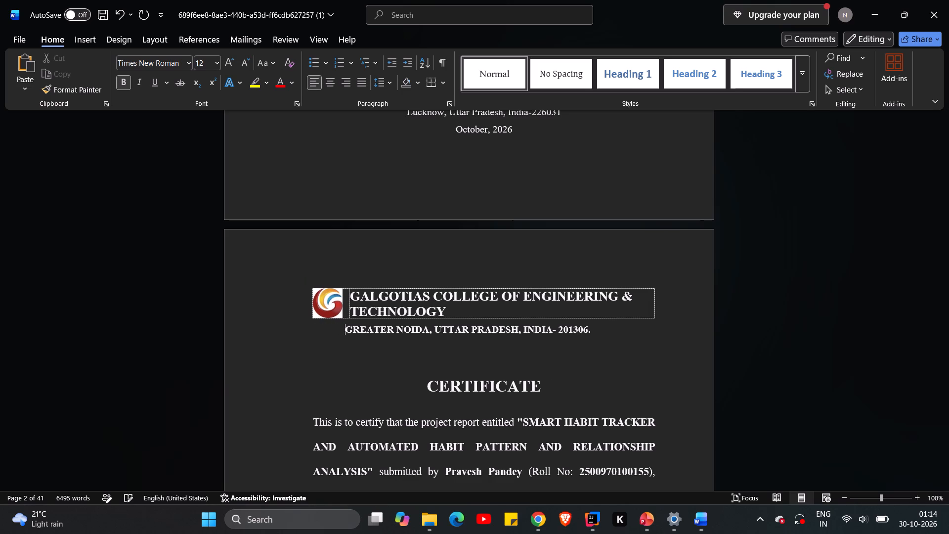
pyautogui.press('space')
pyautogui.press('space')
pyautogui.press('space')
pyautogui.press('space')
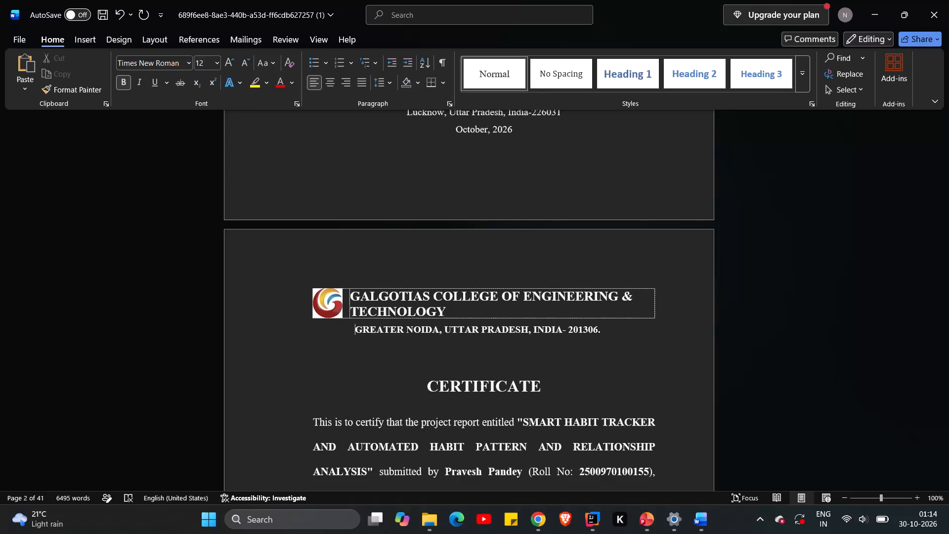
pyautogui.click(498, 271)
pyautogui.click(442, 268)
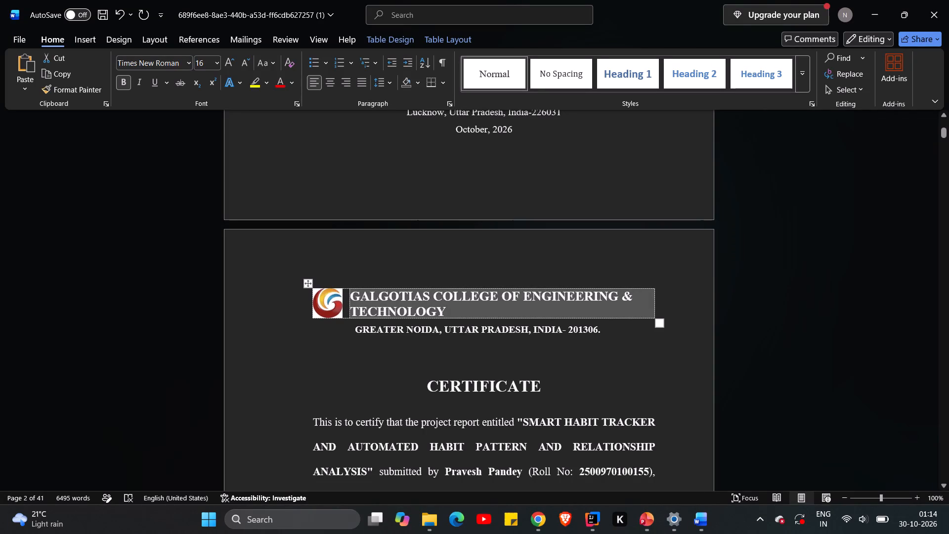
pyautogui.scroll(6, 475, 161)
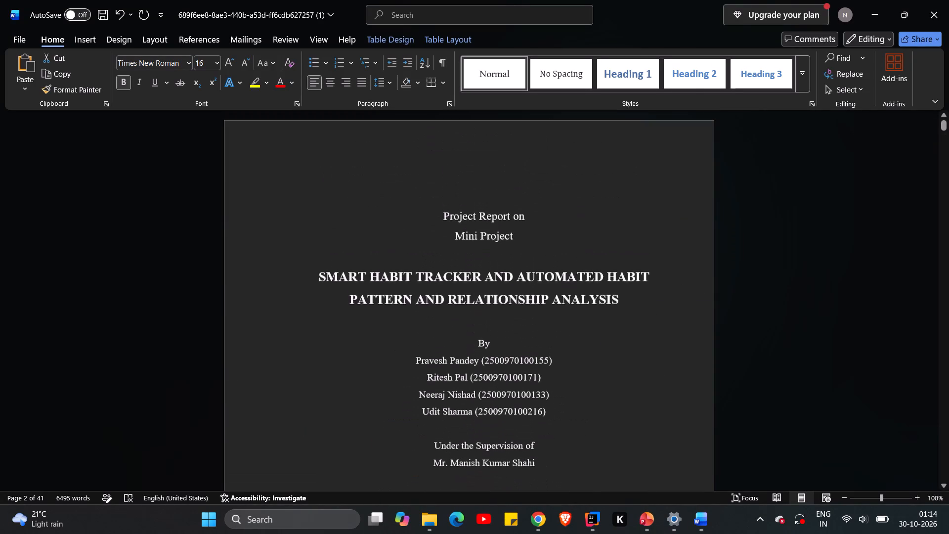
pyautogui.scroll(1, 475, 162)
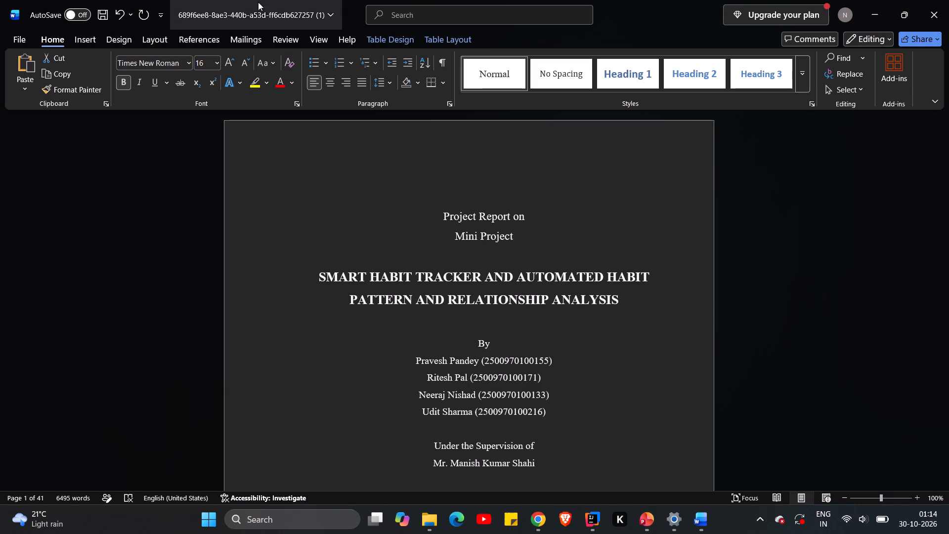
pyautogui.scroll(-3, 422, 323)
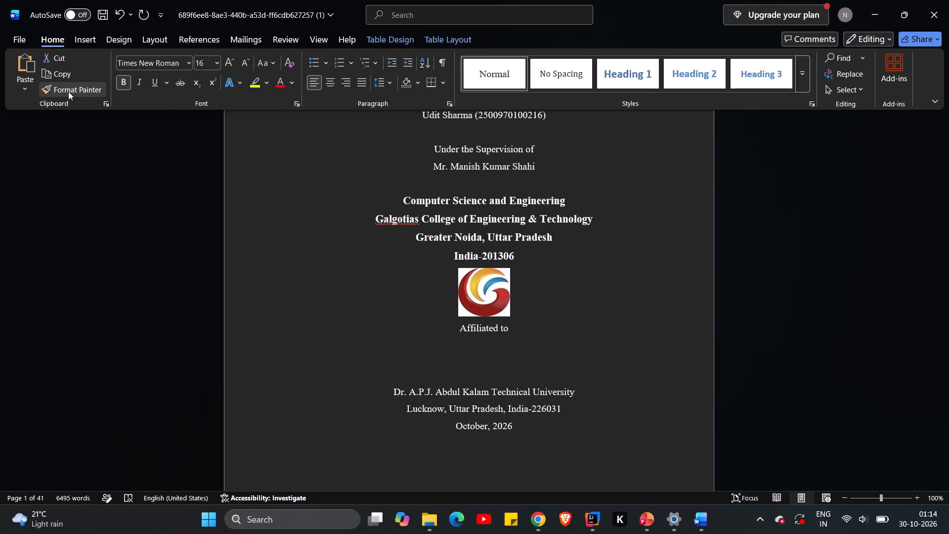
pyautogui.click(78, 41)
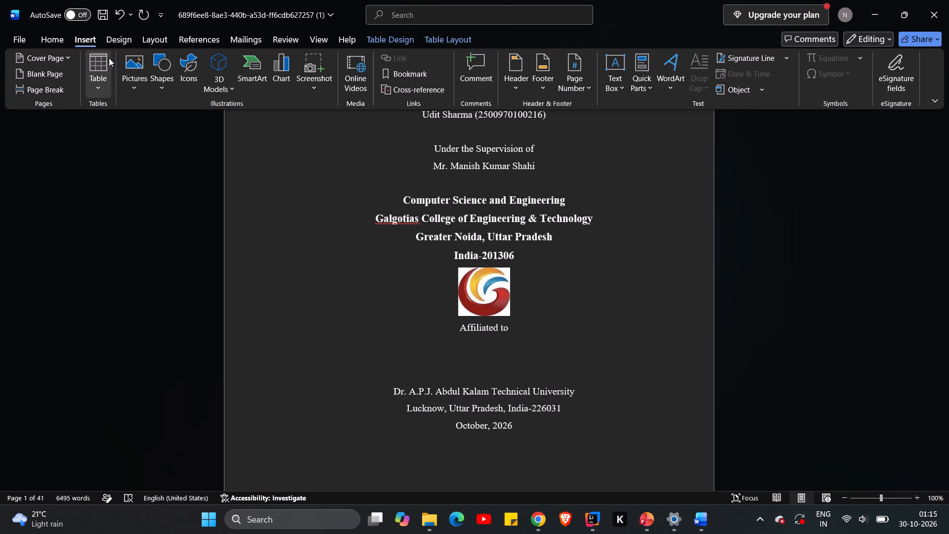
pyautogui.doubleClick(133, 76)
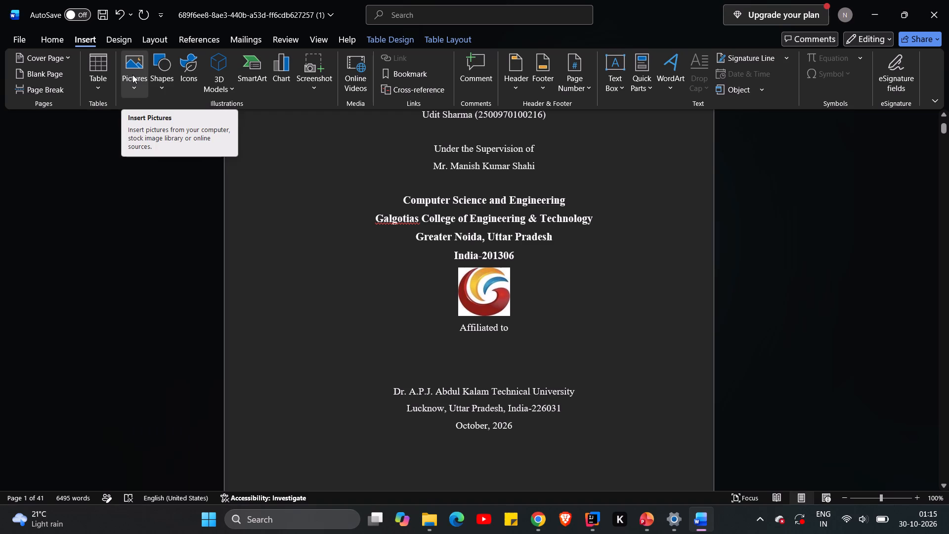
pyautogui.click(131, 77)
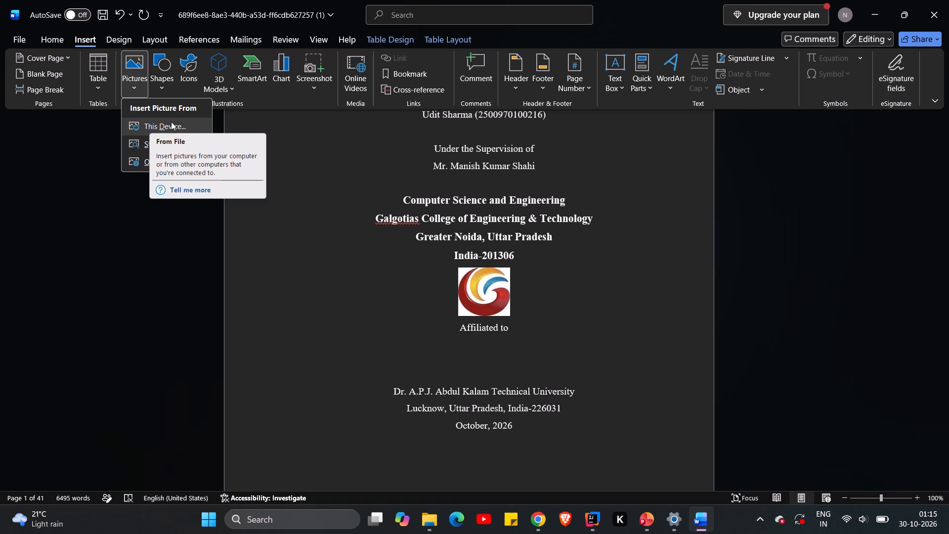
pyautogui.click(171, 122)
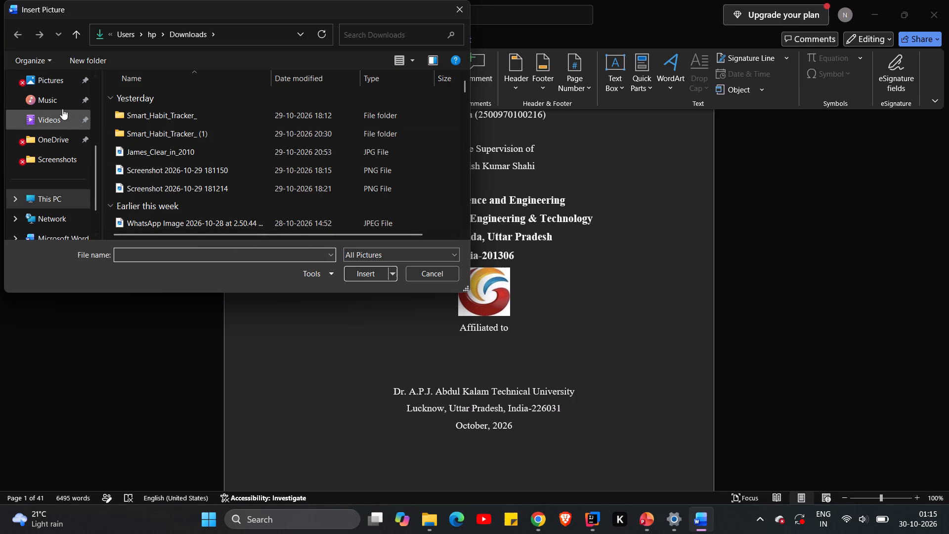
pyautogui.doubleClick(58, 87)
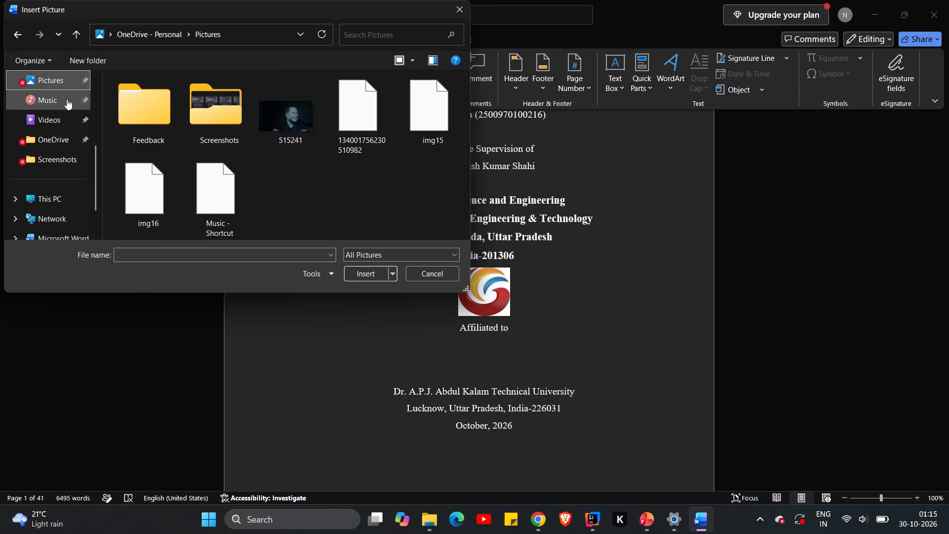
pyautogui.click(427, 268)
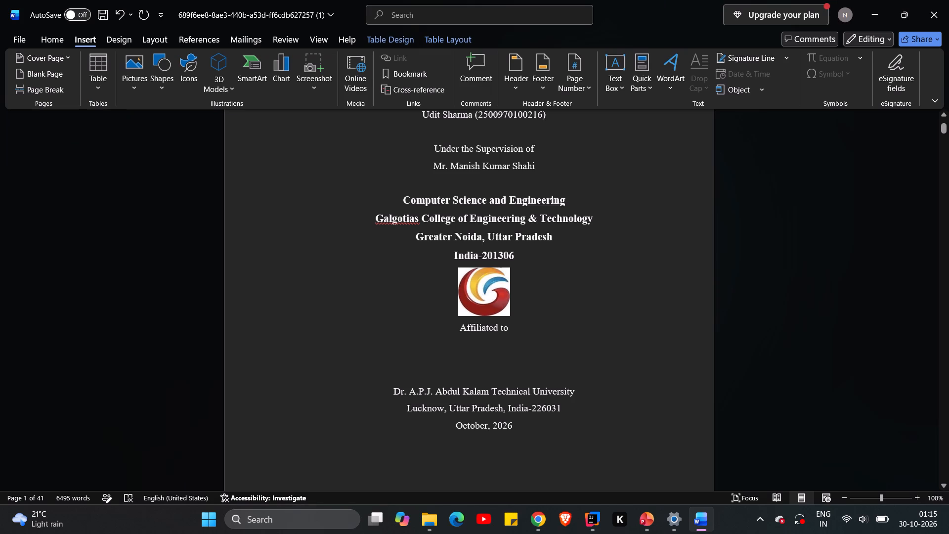
# Switch to Chrome and search Google Images for "aktu logo".
pyautogui.click(879, 5)
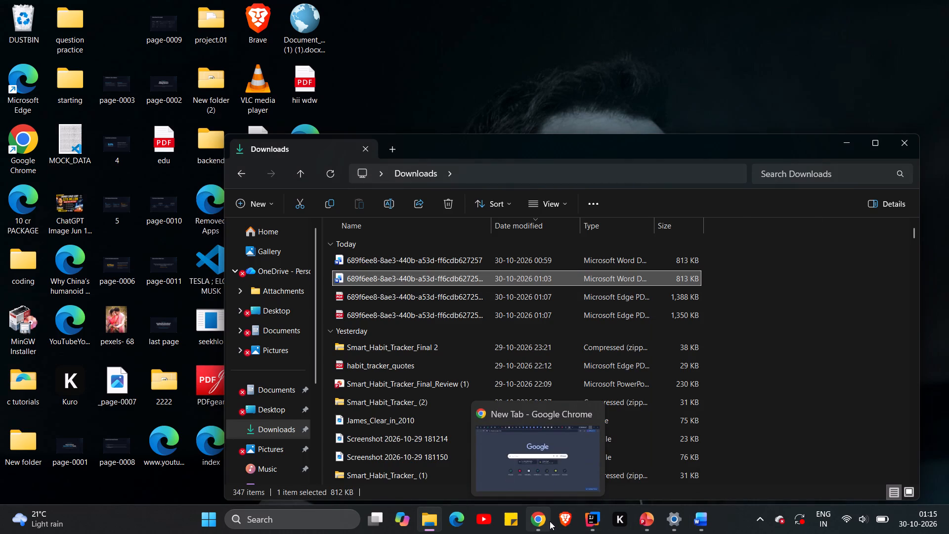
pyautogui.click(537, 475)
pyautogui.click(416, 222)
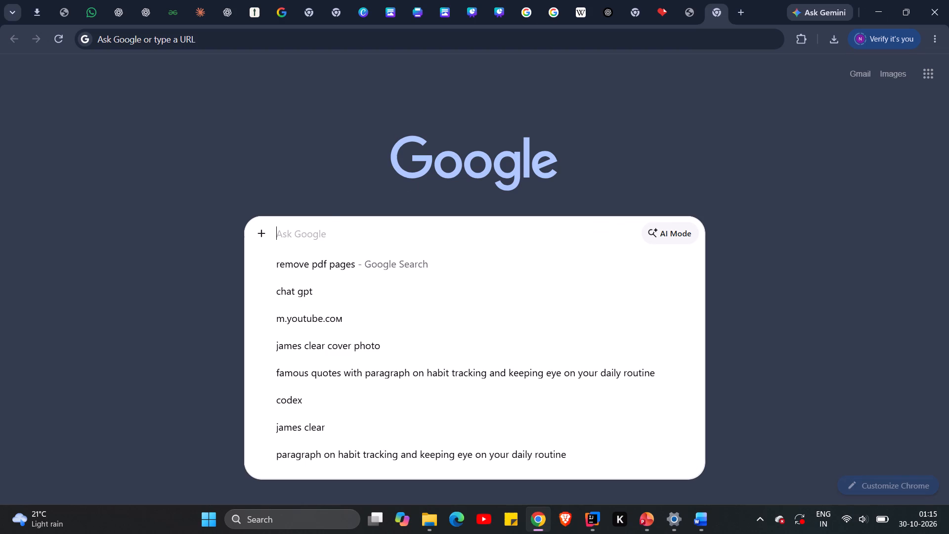
pyautogui.write('aktu log')
pyautogui.press('space')
pyautogui.press('BackSpace')
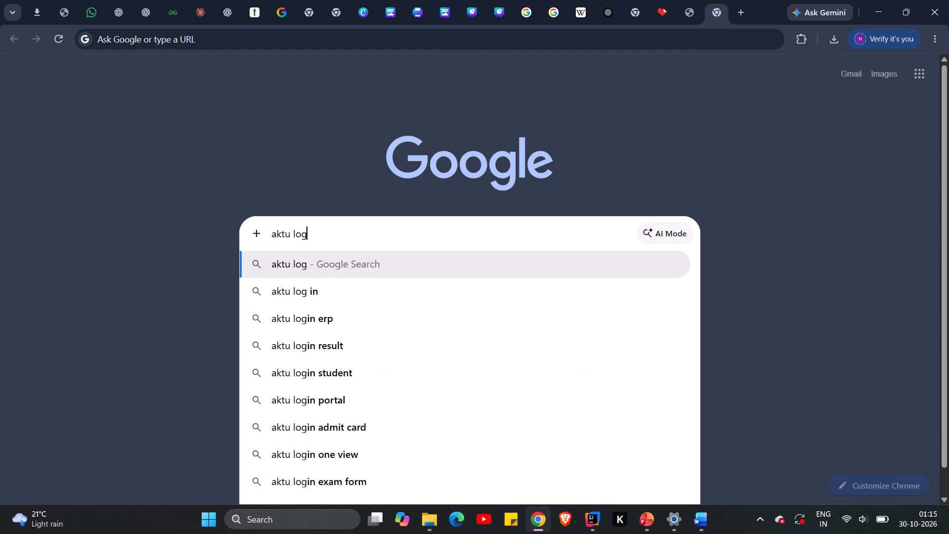
pyautogui.press('o')
pyautogui.press('Return')
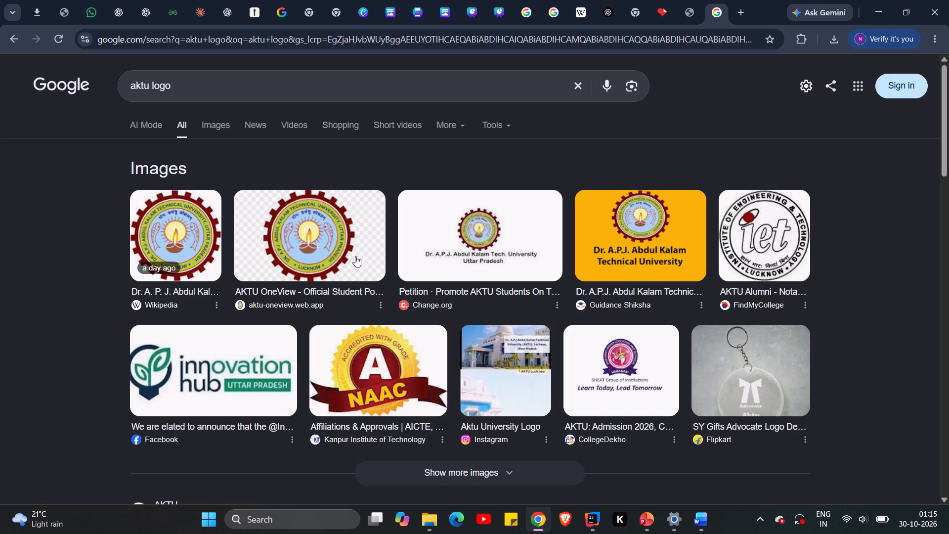
pyautogui.scroll(-3, 322, 274)
pyautogui.scroll(3, 322, 274)
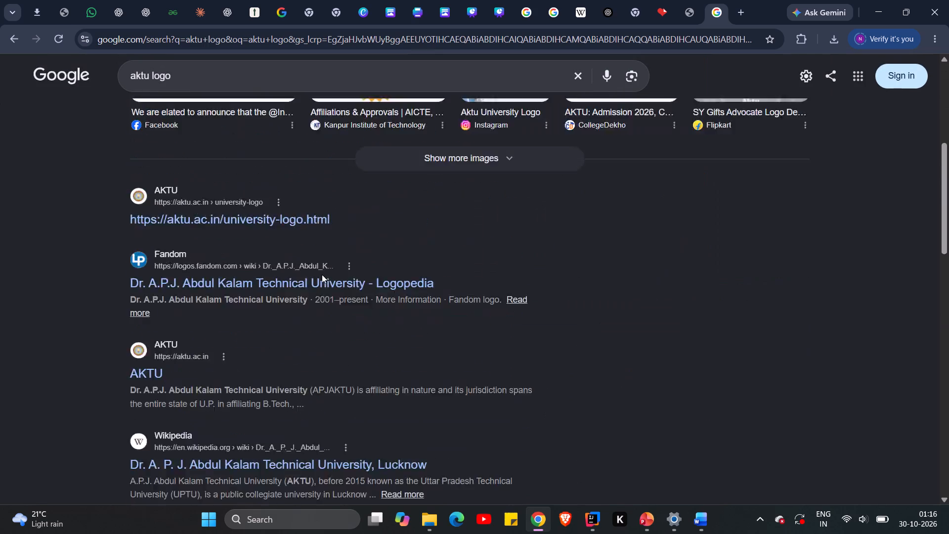
pyautogui.click(201, 123)
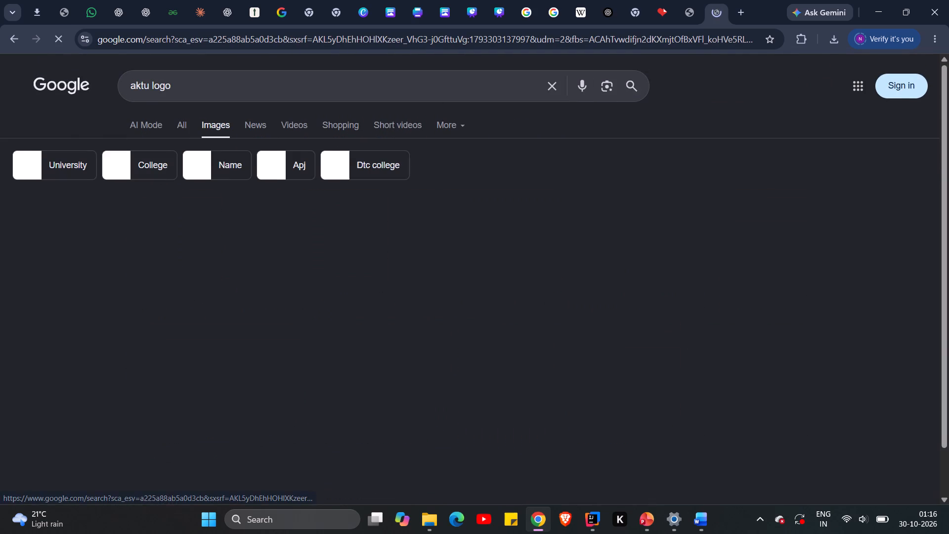
# Look through the AKTU logo image results for a suitable university emblem.
pyautogui.scroll(-4, 248, 220)
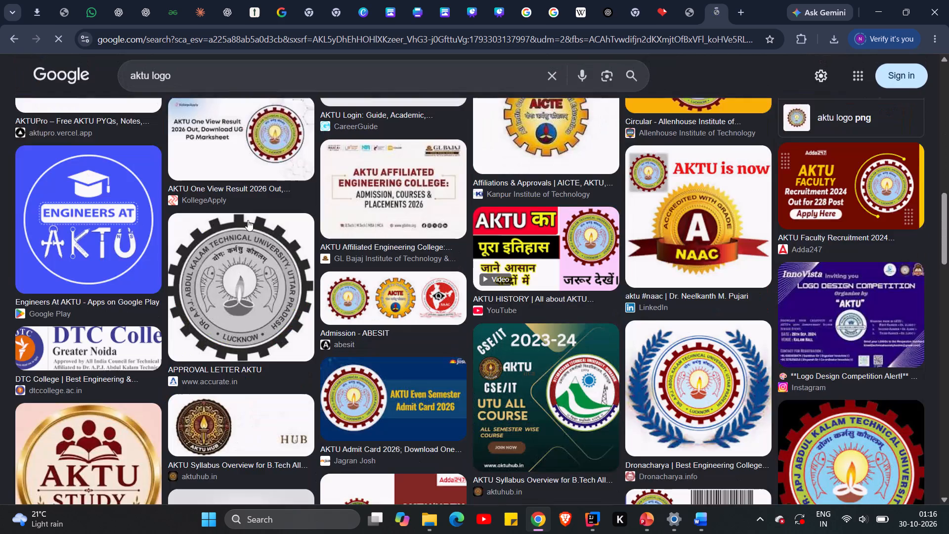
pyautogui.scroll(-8, 248, 220)
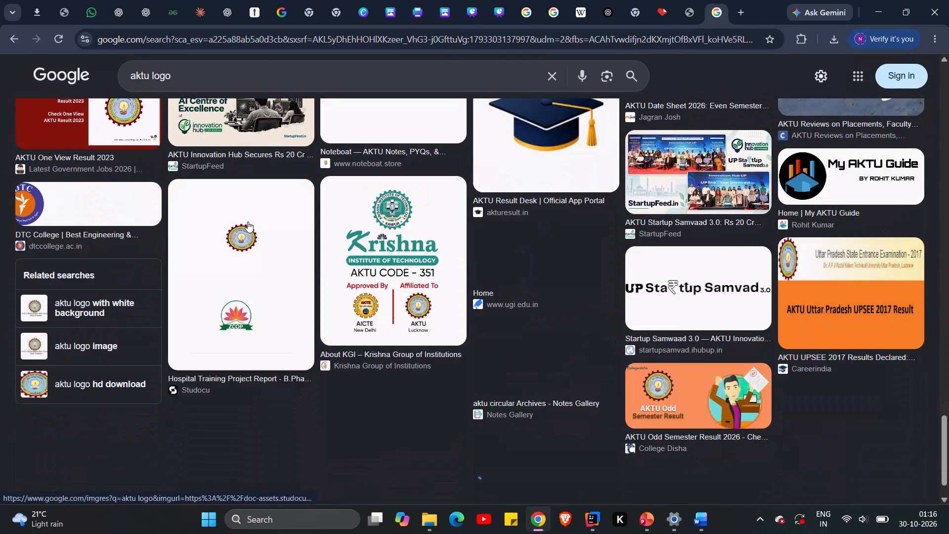
pyautogui.scroll(2, 248, 222)
pyautogui.scroll(-3, 248, 222)
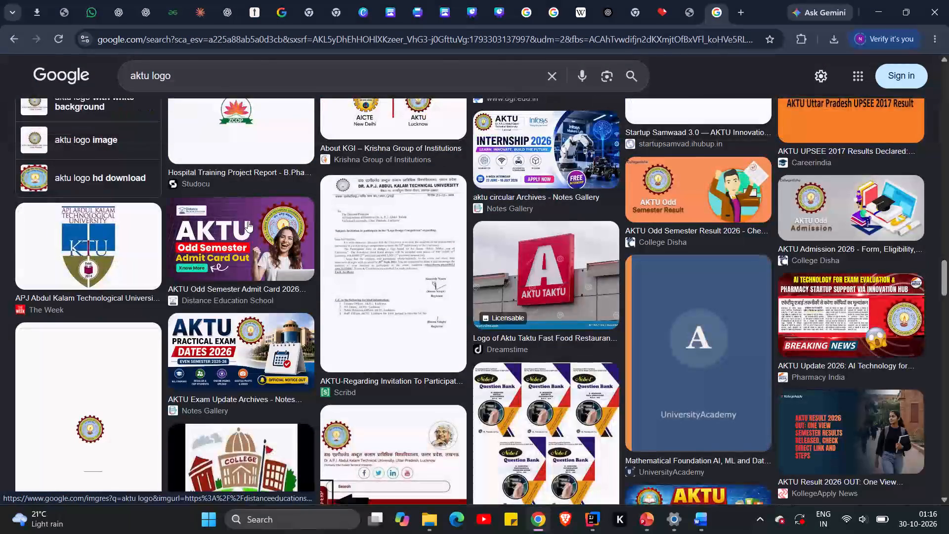
pyautogui.scroll(15, 248, 222)
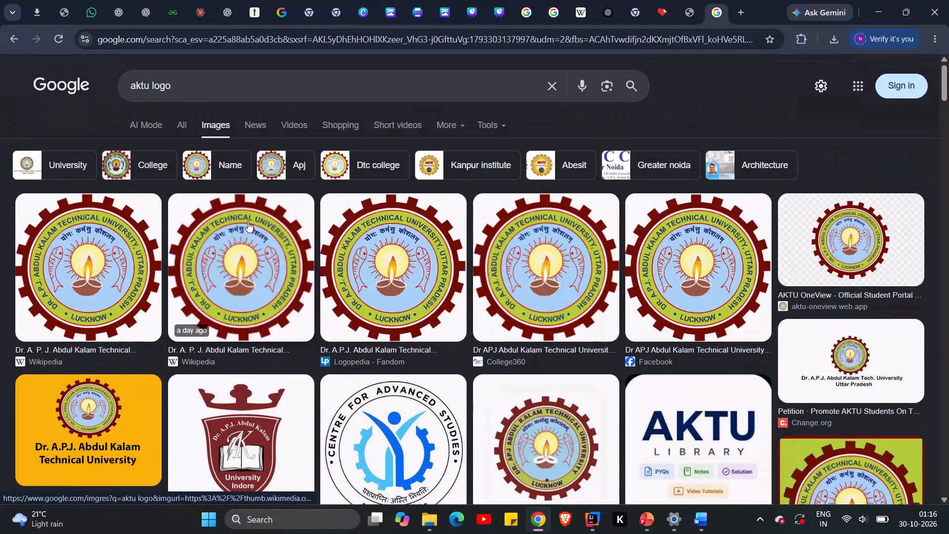
pyautogui.scroll(1, 248, 222)
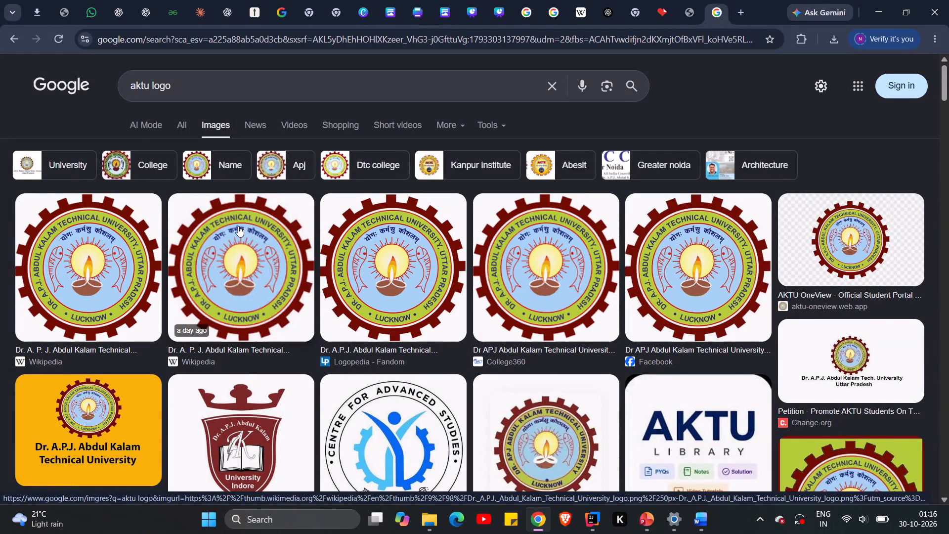
# Save the first Wikipedia AKTU emblem from the image results to Downloads as a PNG named aktulogoimages.
pyautogui.rightClick(247, 239)
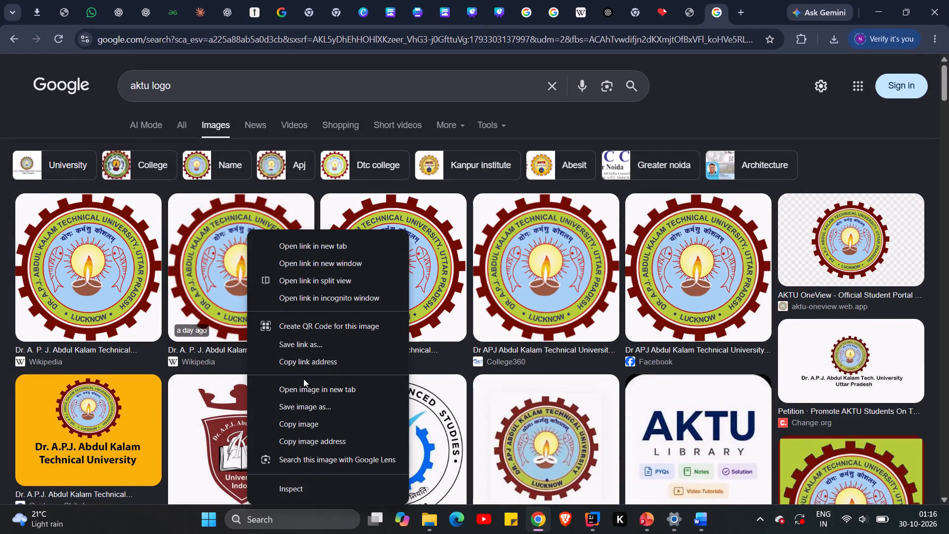
pyautogui.scroll(-1, 303, 379)
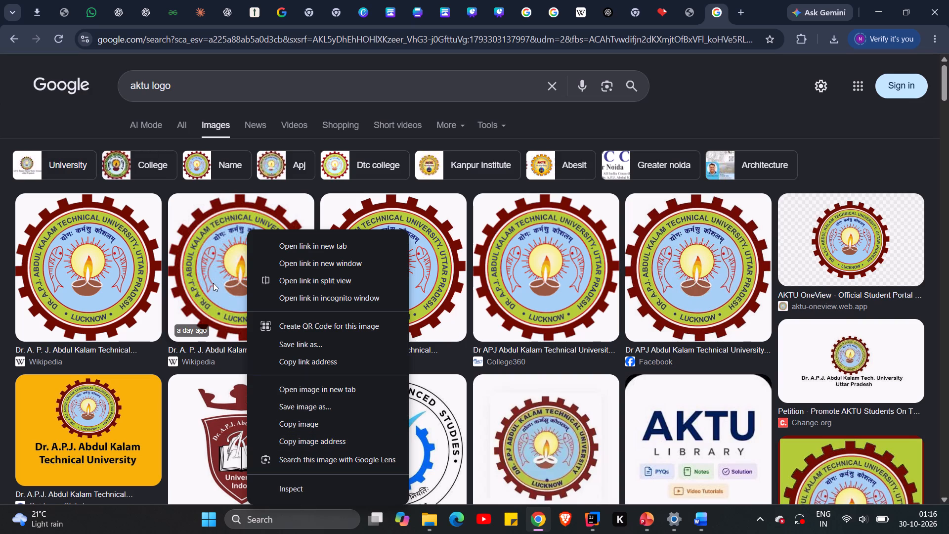
pyautogui.click(213, 284)
pyautogui.rightClick(77, 248)
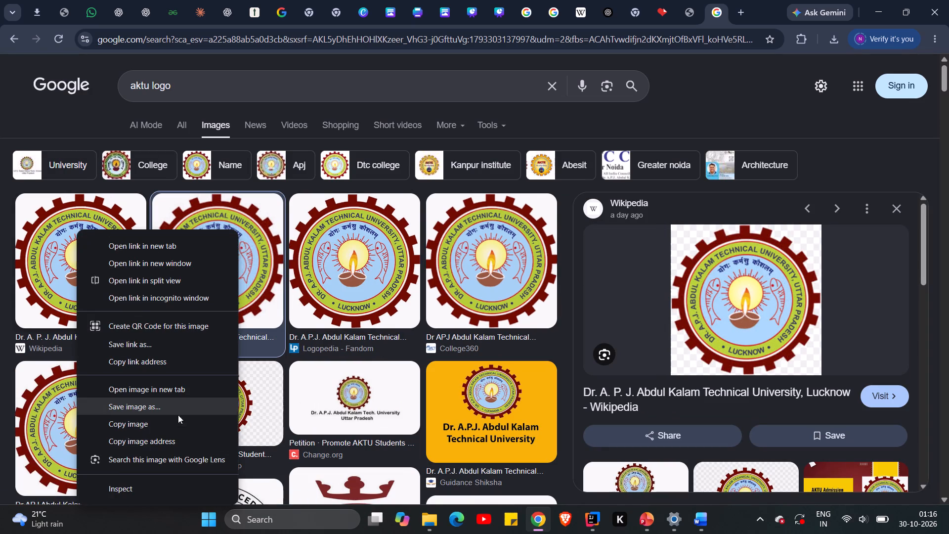
pyautogui.click(185, 399)
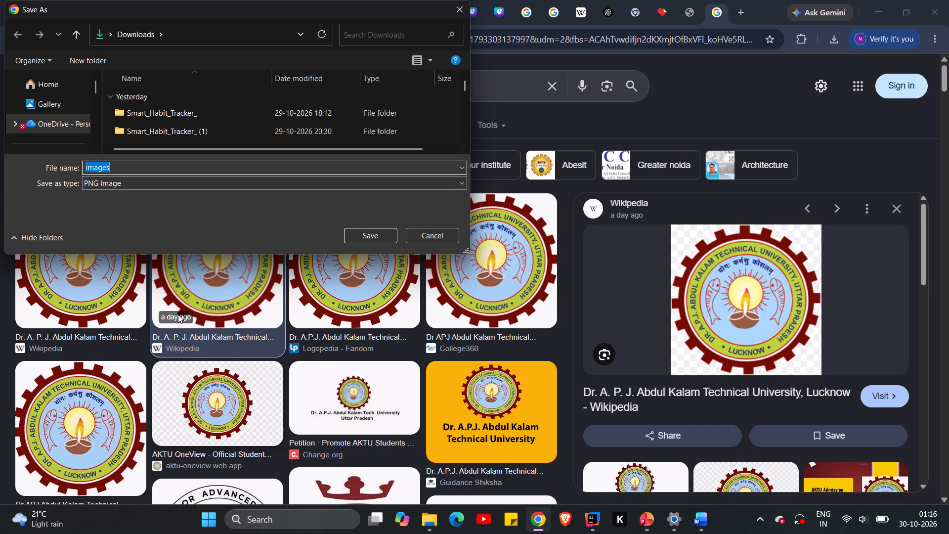
pyautogui.press('Left')
pyautogui.press('Left')
pyautogui.write('ak')
pyautogui.write('tu')
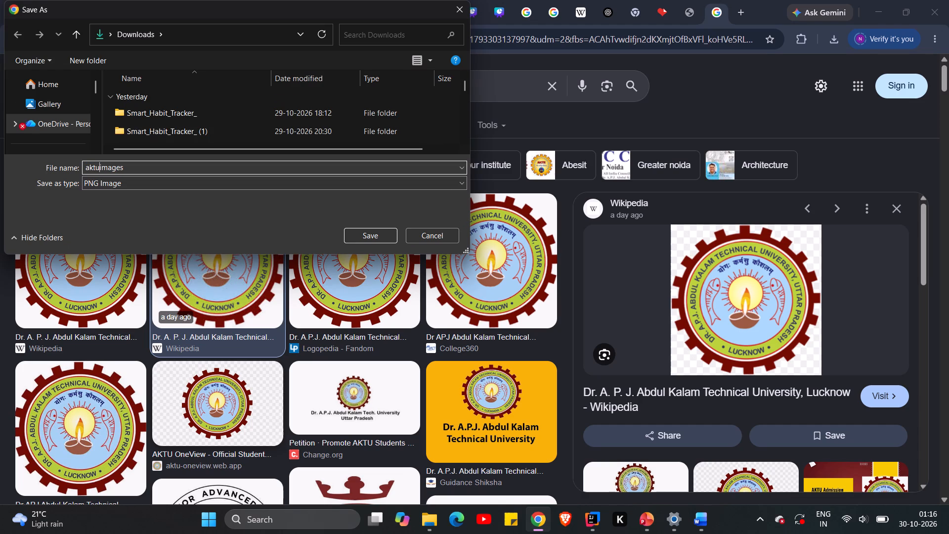
pyautogui.write('log')
pyautogui.press('o')
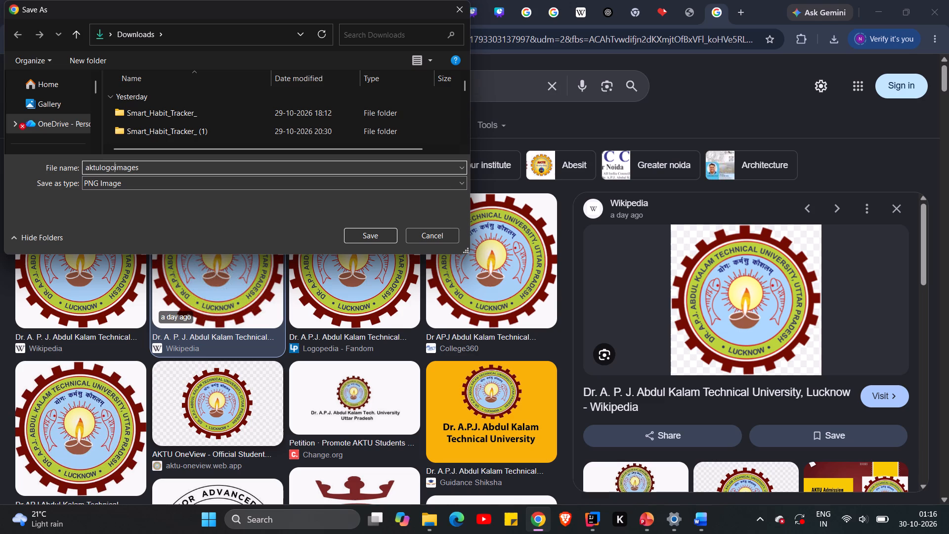
pyautogui.press('Return')
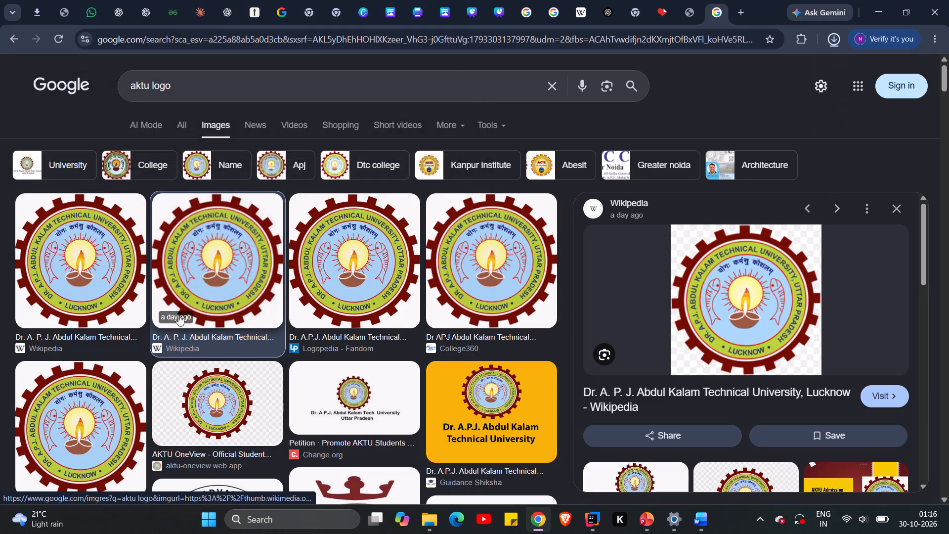
pyautogui.scroll(-4, 856, 353)
pyautogui.scroll(4, 856, 353)
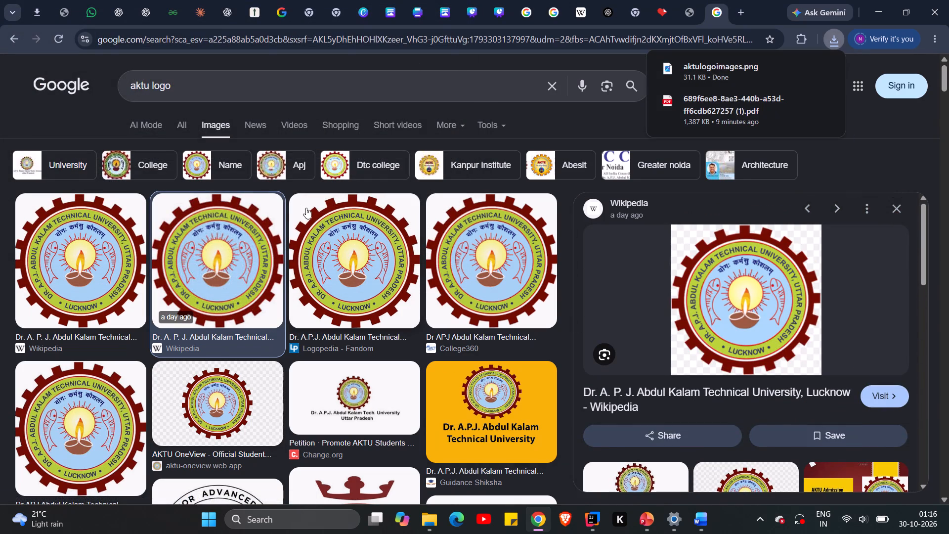
# Switch to Word and open the picture browser for inserting an image stored on this device.
pyautogui.click(693, 522)
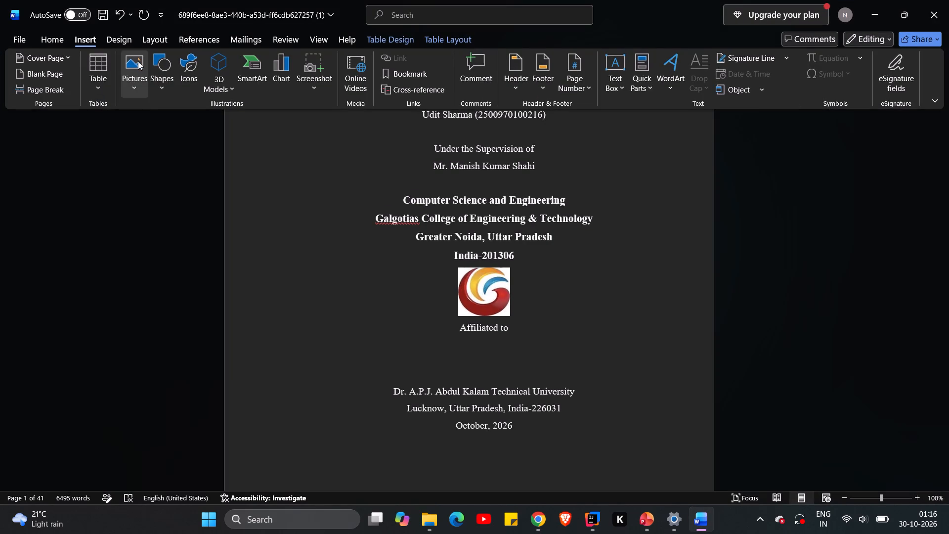
pyautogui.click(139, 90)
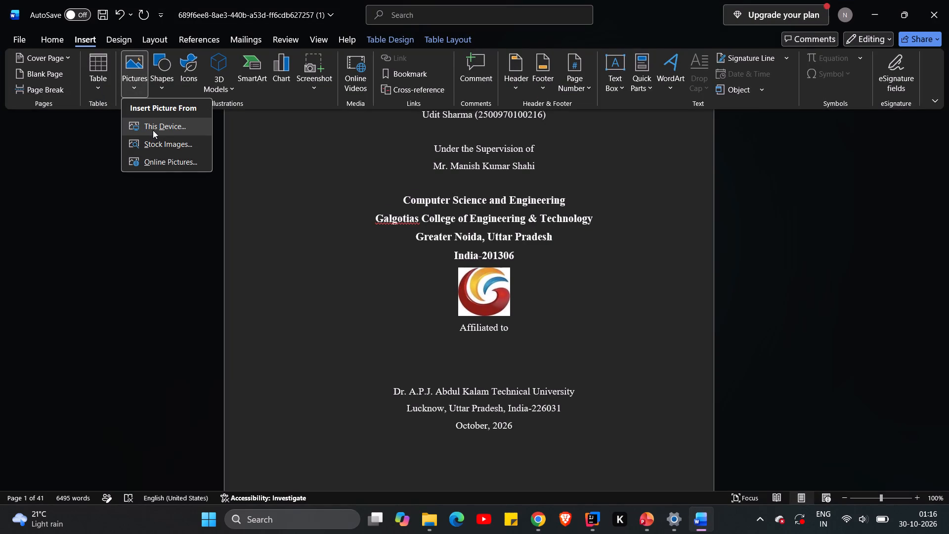
pyautogui.click(153, 130)
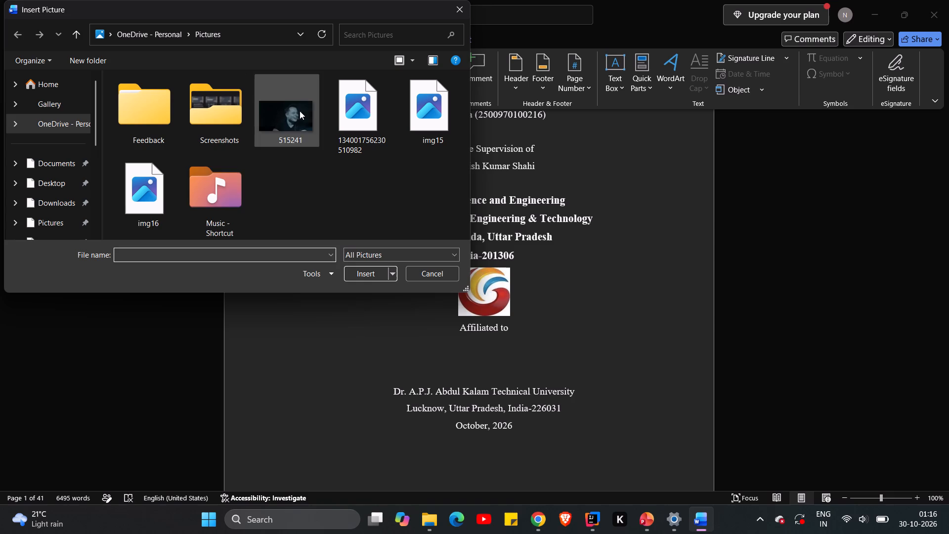
# Look through the Downloads, Pictures, Gallery and Home locations for the saved AKTU logo file.
pyautogui.scroll(-1, 60, 145)
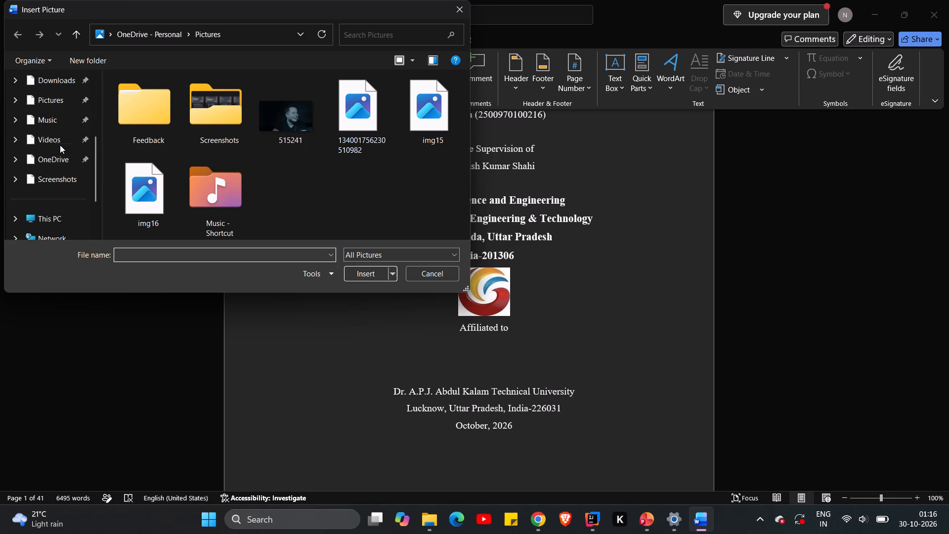
pyautogui.click(58, 88)
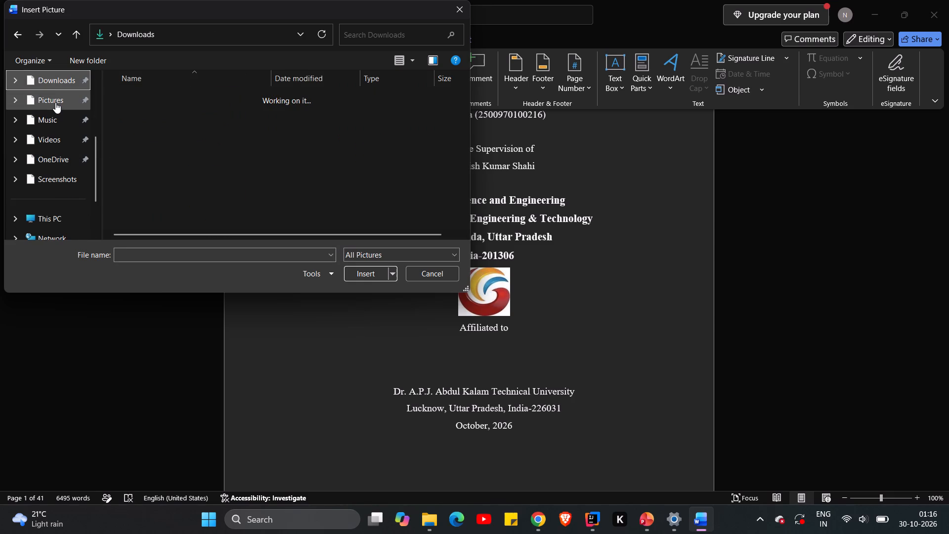
pyautogui.click(55, 102)
pyautogui.scroll(-1, 253, 124)
pyautogui.scroll(4, 46, 164)
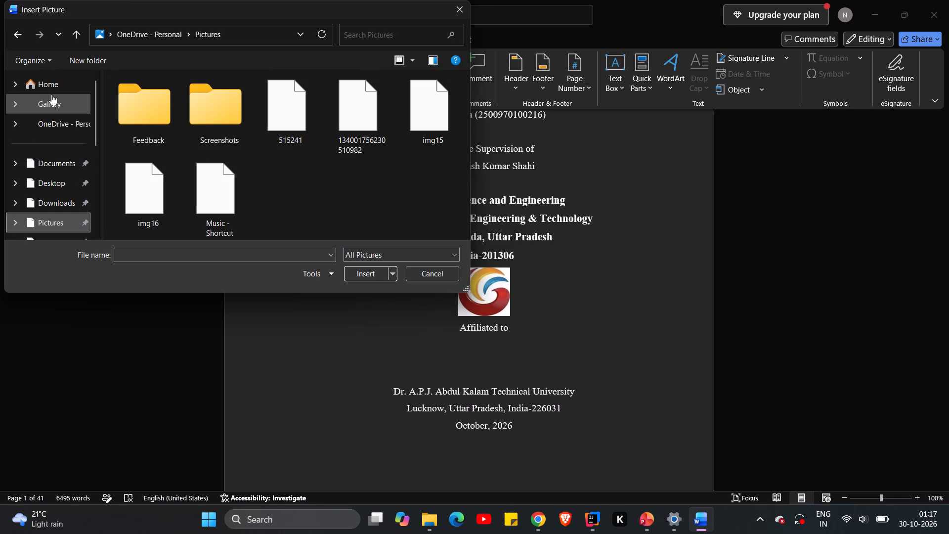
pyautogui.click(51, 94)
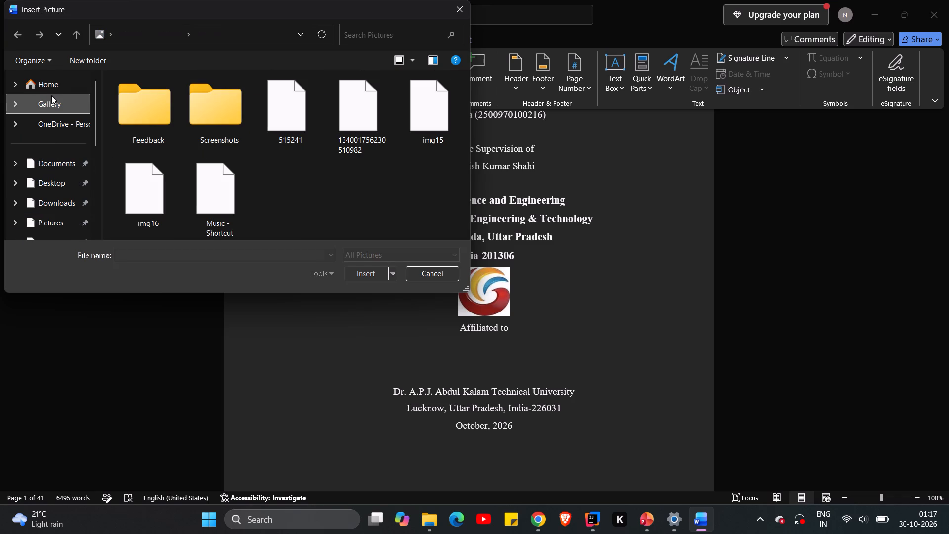
pyautogui.doubleClick(54, 102)
pyautogui.doubleClick(54, 86)
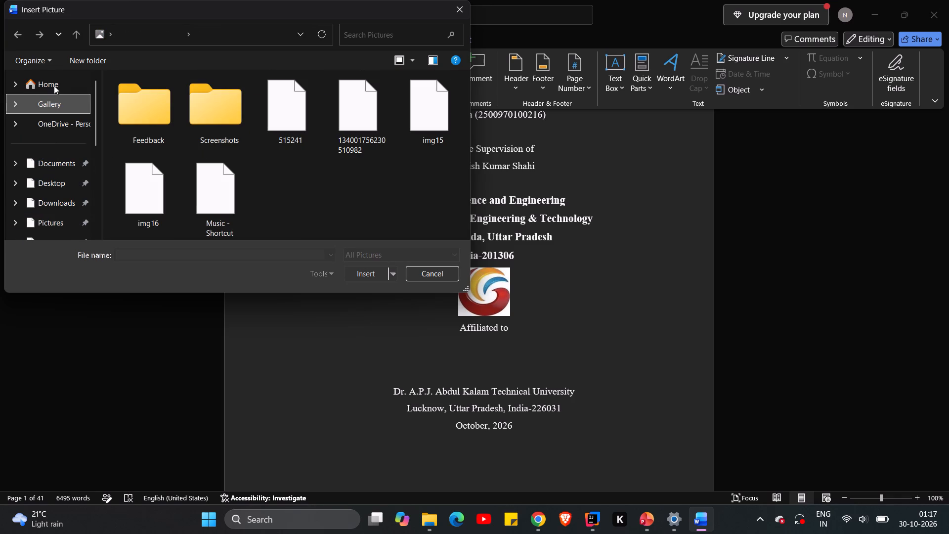
pyautogui.click(54, 77)
pyautogui.click(54, 77)
pyautogui.doubleClick(35, 87)
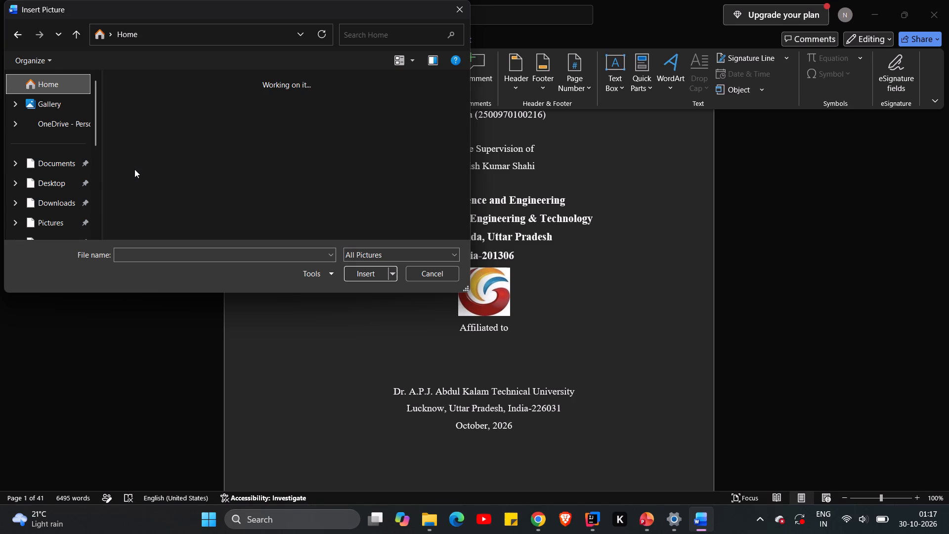
pyautogui.doubleClick(64, 101)
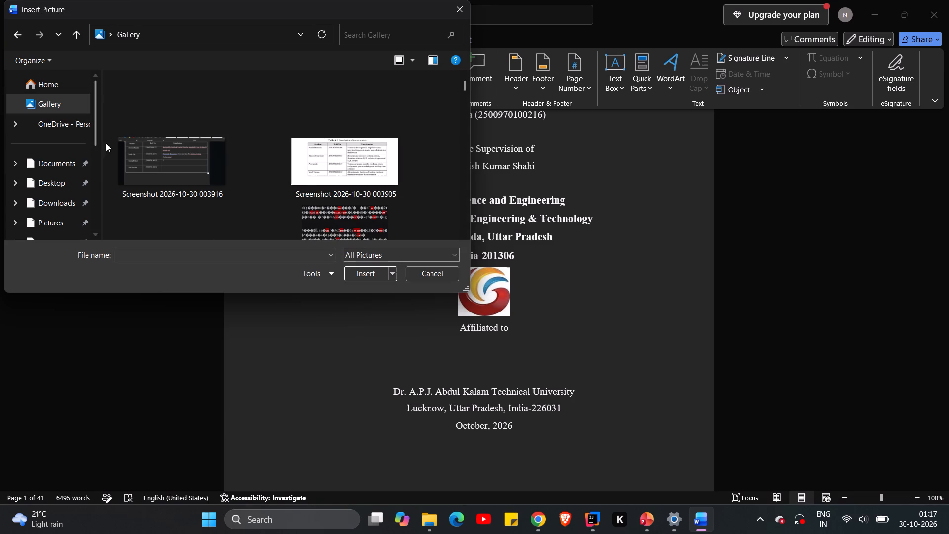
pyautogui.doubleClick(68, 197)
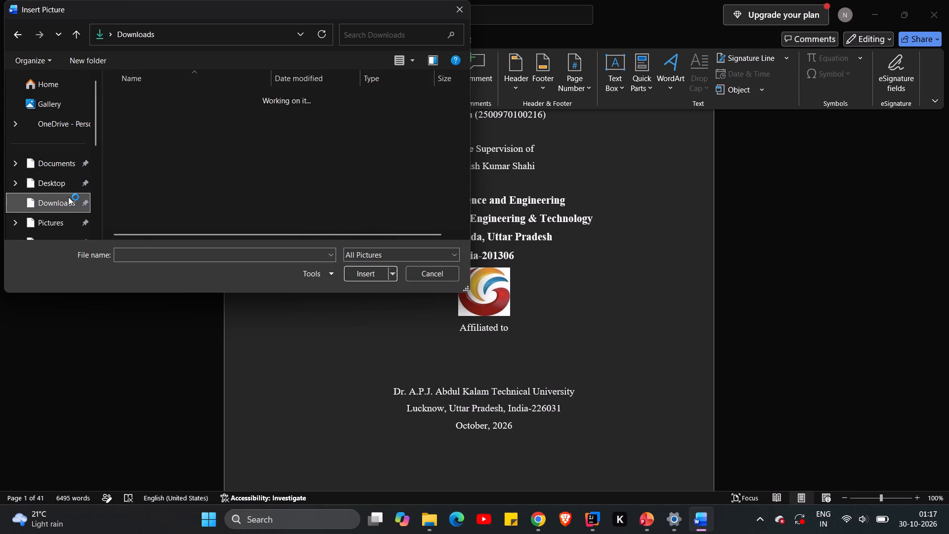
pyautogui.rightClick(278, 148)
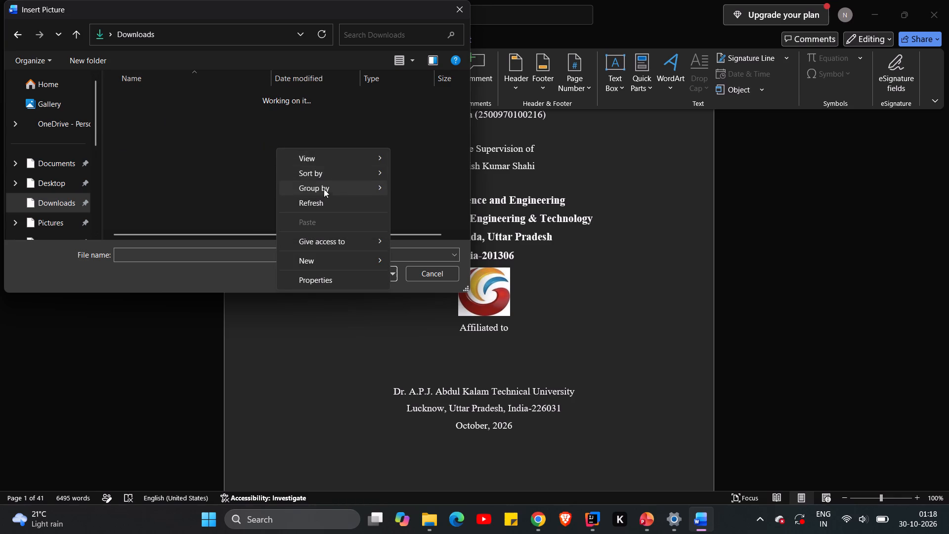
pyautogui.click(327, 197)
pyautogui.rightClick(261, 157)
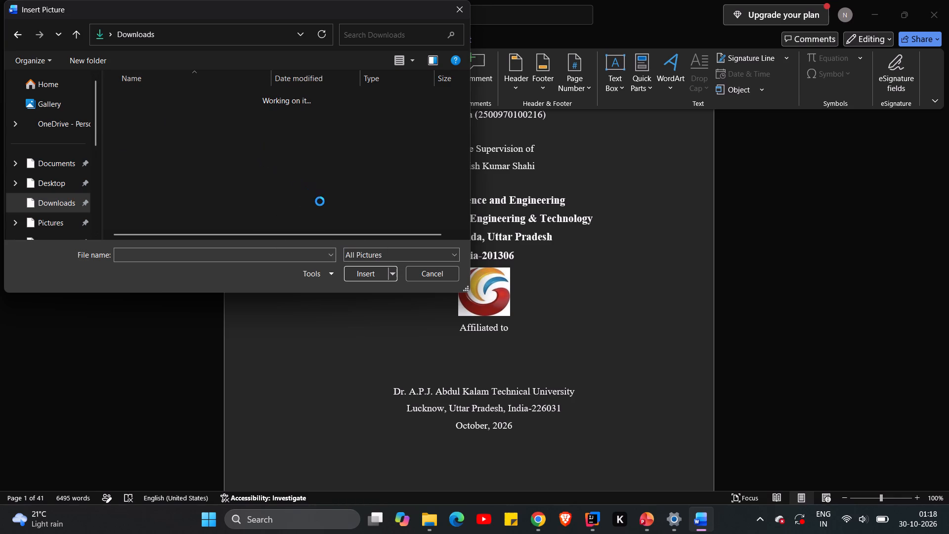
pyautogui.click(326, 212)
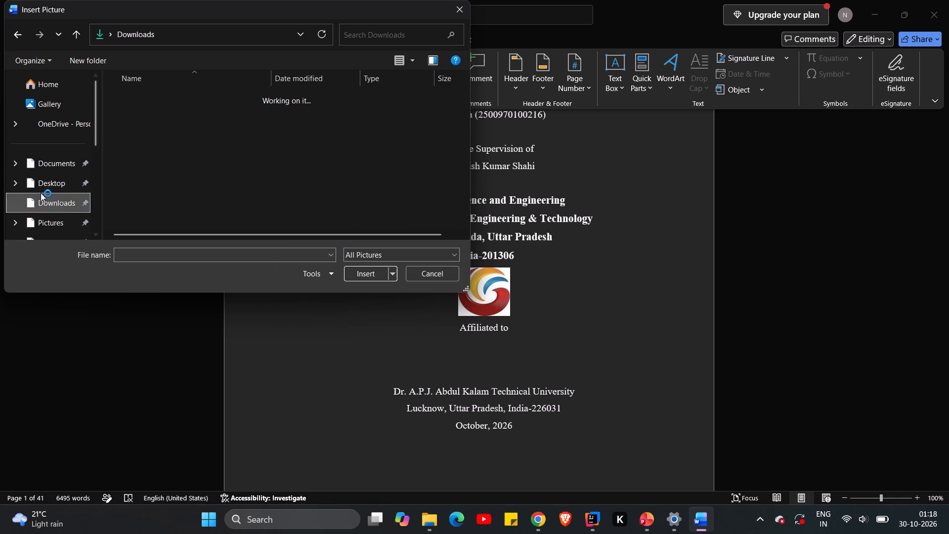
pyautogui.doubleClick(65, 216)
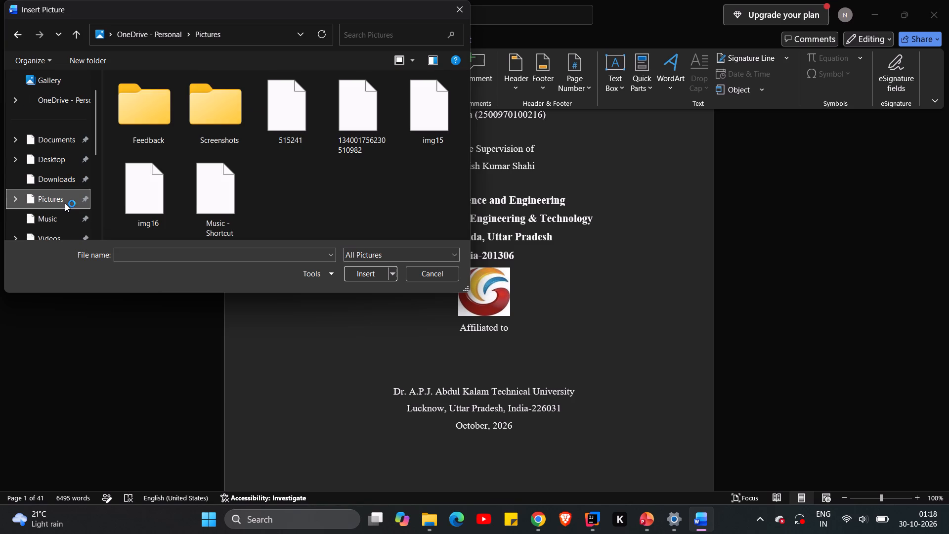
pyautogui.doubleClick(65, 203)
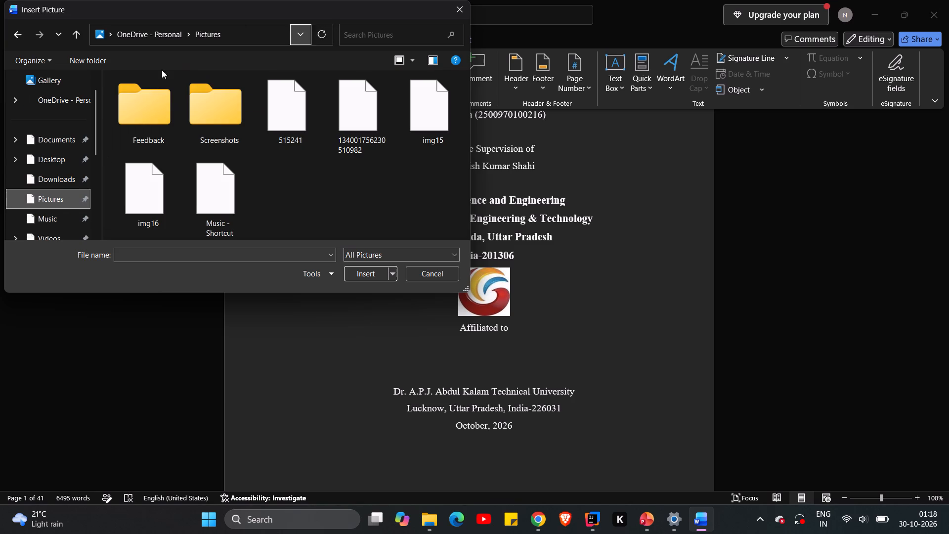
# Search Home for "aktu" and insert the aktulogoimages picture into the logo cell above the certificate heading.
pyautogui.scroll(3, 51, 112)
pyautogui.doubleClick(48, 77)
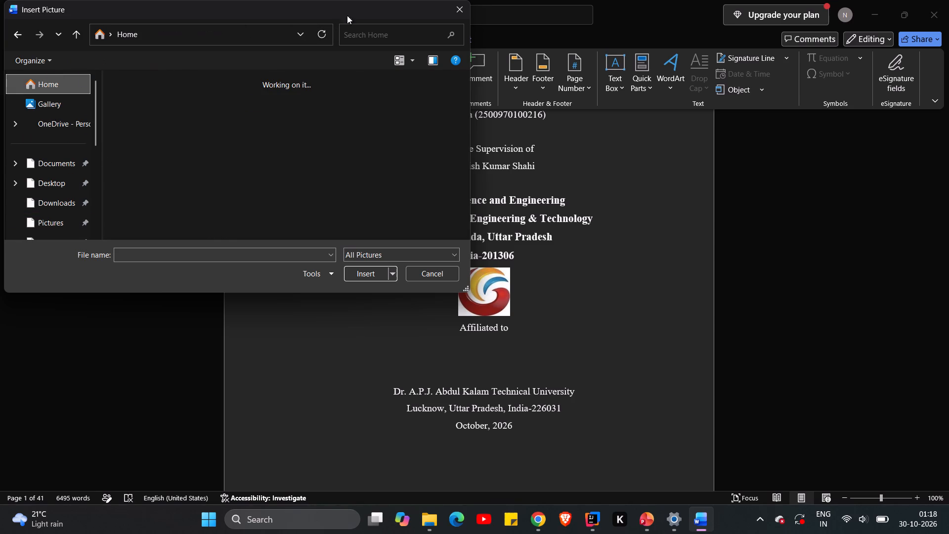
pyautogui.doubleClick(381, 22)
pyautogui.click(375, 41)
pyautogui.click(371, 34)
pyautogui.write('akut')
pyautogui.press('BackSpace')
pyautogui.press('BackSpace')
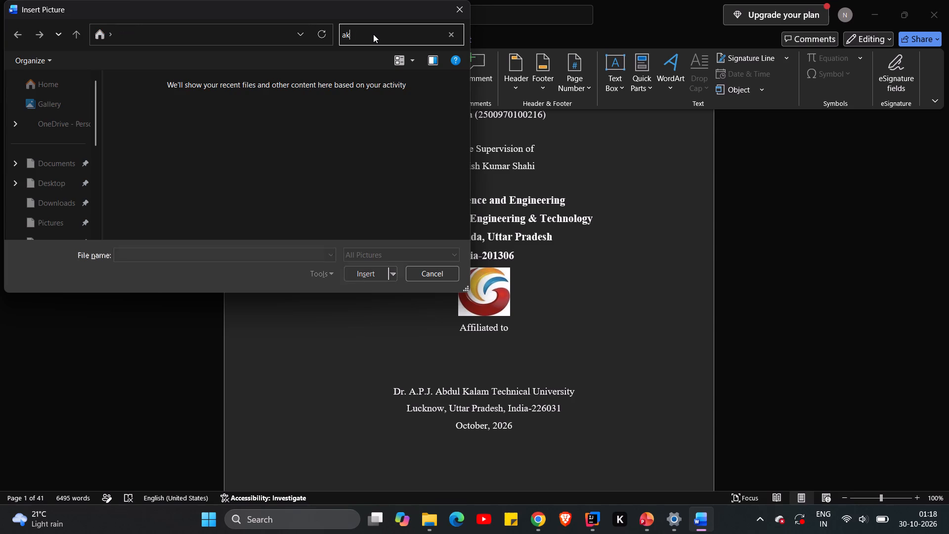
pyautogui.write('tu')
pyautogui.press('Return')
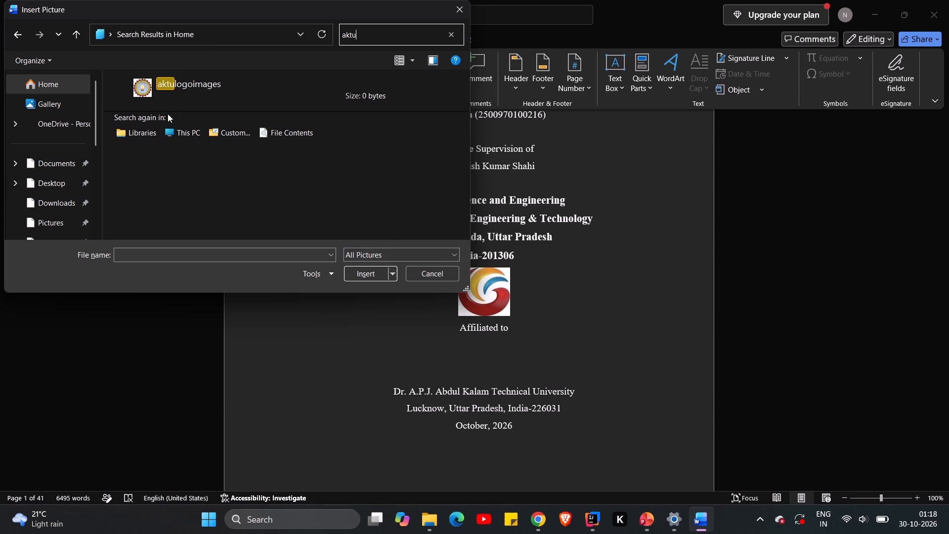
pyautogui.click(166, 76)
pyautogui.click(167, 81)
pyautogui.doubleClick(180, 88)
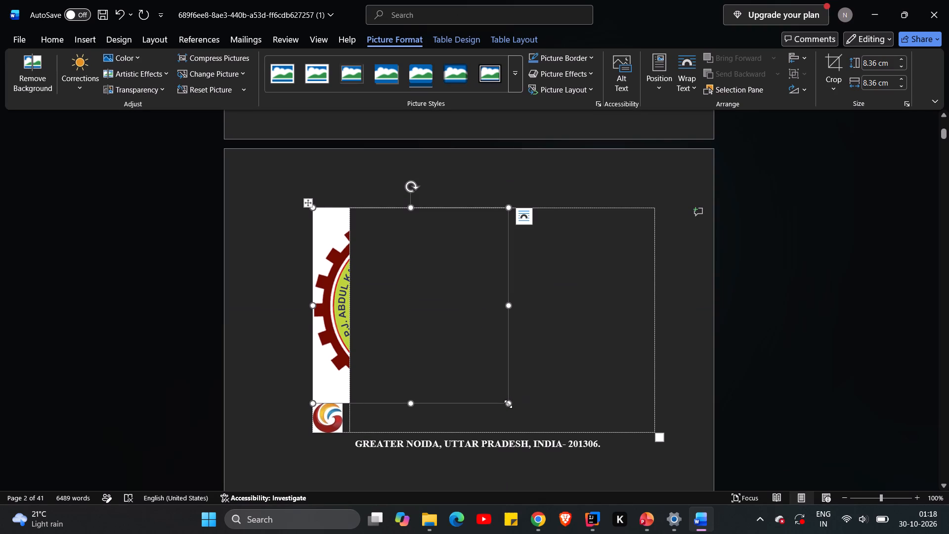
# Shrink the inserted AKTU logo proportionally to 1.23 cm by 1.23 cm, about the size of the college logo beneath it.
pyautogui.moveTo(508, 404); pyautogui.dragTo(342, 208)
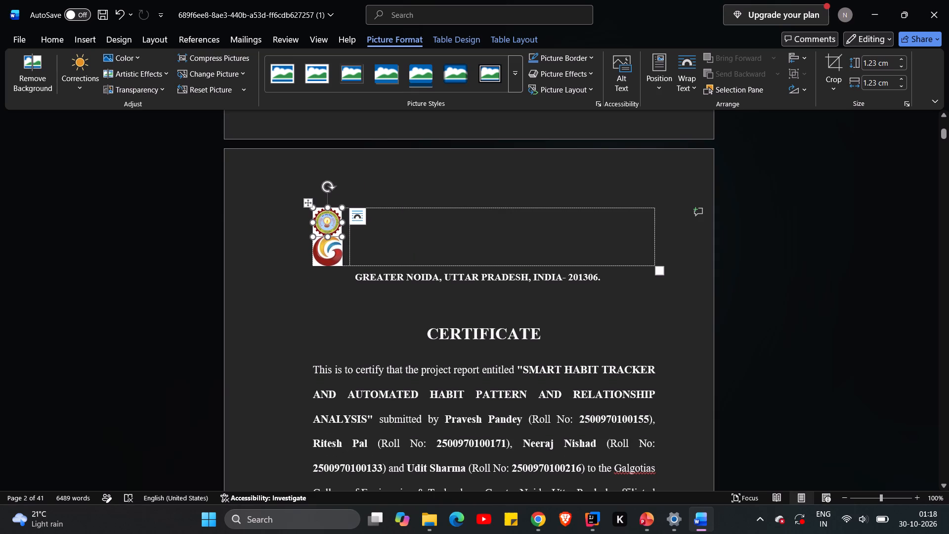
# Move the AKTU logo to the cover page, onto the blank line directly above "Dr. A.P.J. Abdul Kalam Technical University".
pyautogui.scroll(2, 622, 266)
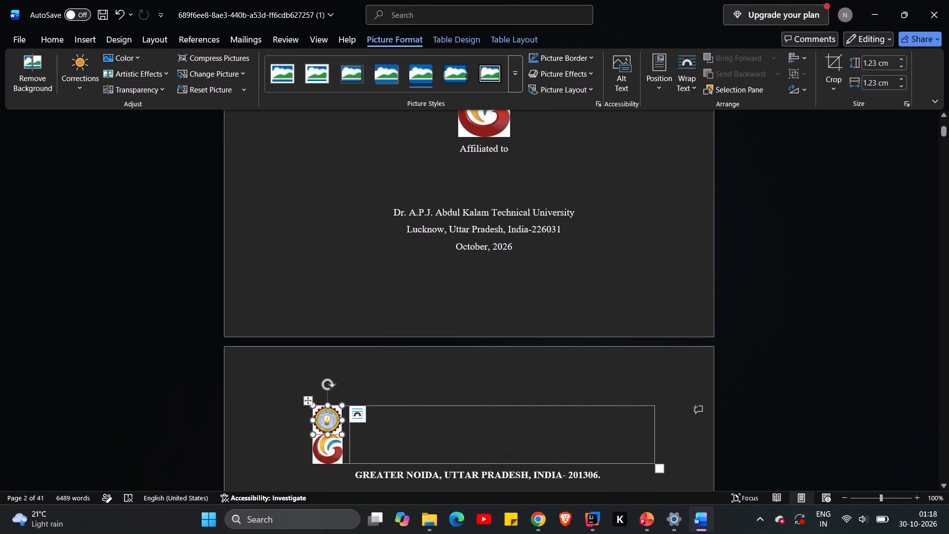
pyautogui.moveTo(326, 422); pyautogui.dragTo(416, 292)
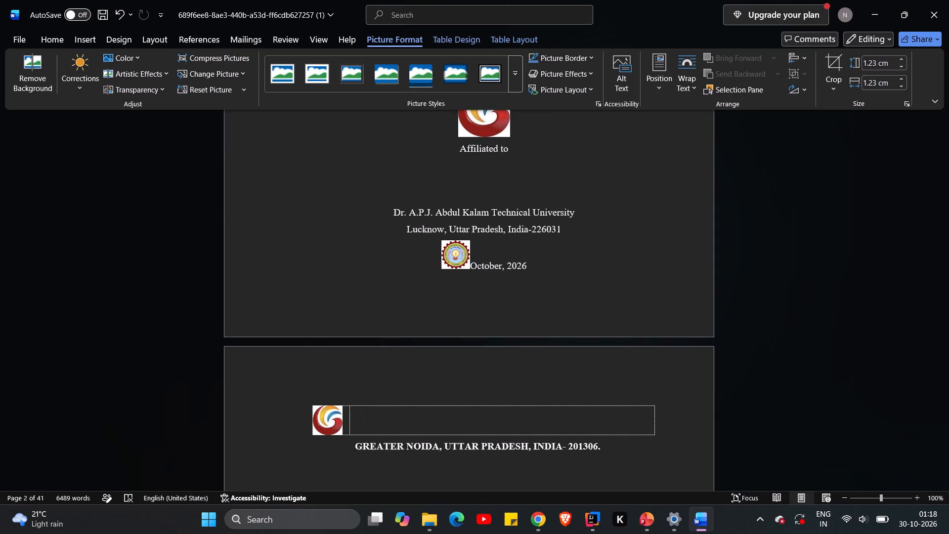
pyautogui.moveTo(458, 255); pyautogui.dragTo(464, 236)
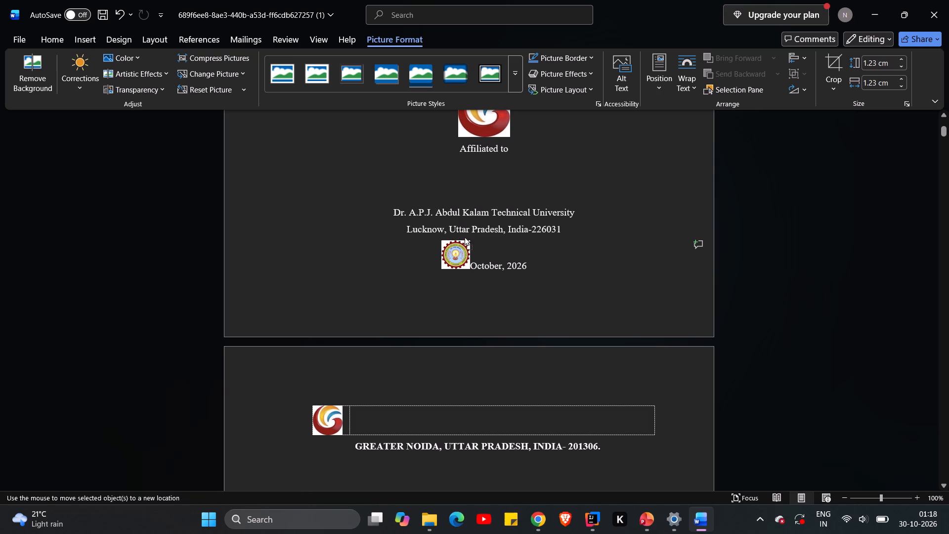
pyautogui.moveTo(464, 236); pyautogui.dragTo(473, 190)
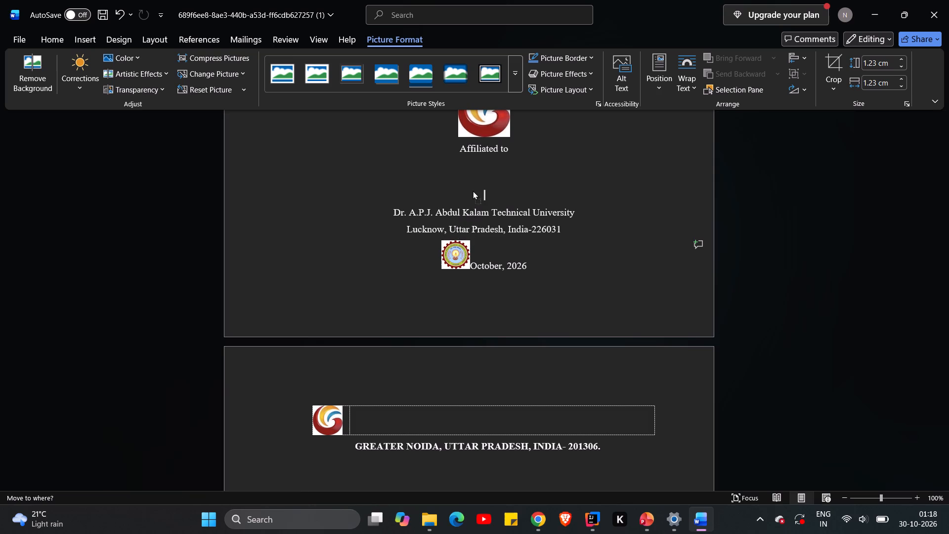
pyautogui.moveTo(473, 190); pyautogui.dragTo(478, 172)
pyautogui.moveTo(478, 172); pyautogui.dragTo(468, 183)
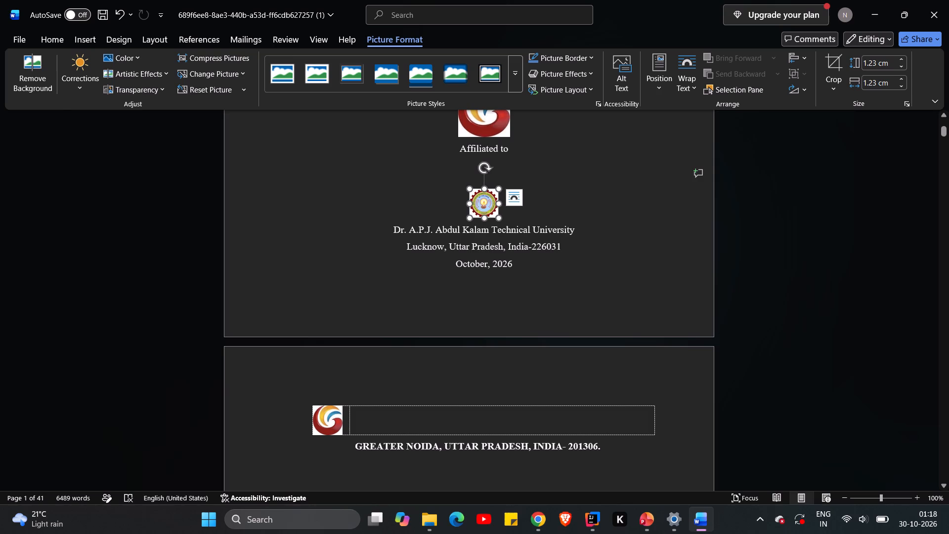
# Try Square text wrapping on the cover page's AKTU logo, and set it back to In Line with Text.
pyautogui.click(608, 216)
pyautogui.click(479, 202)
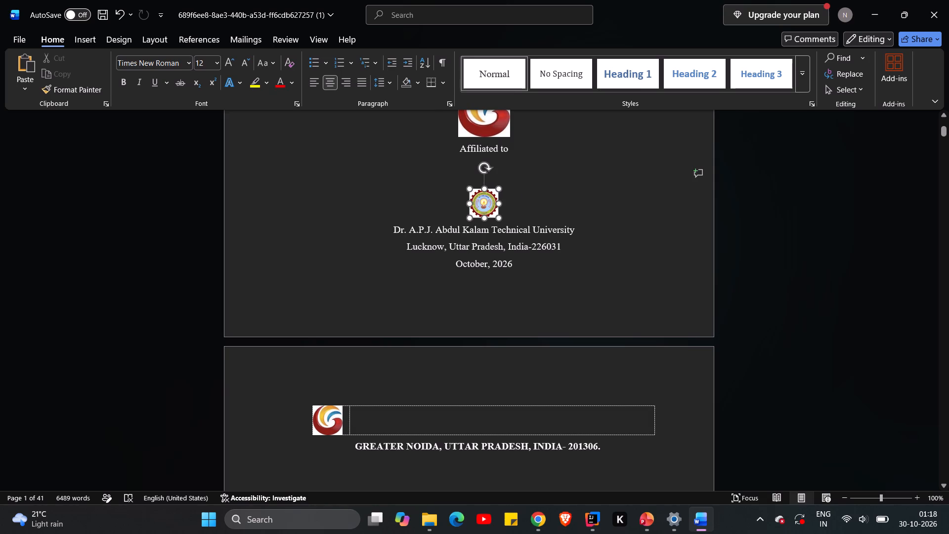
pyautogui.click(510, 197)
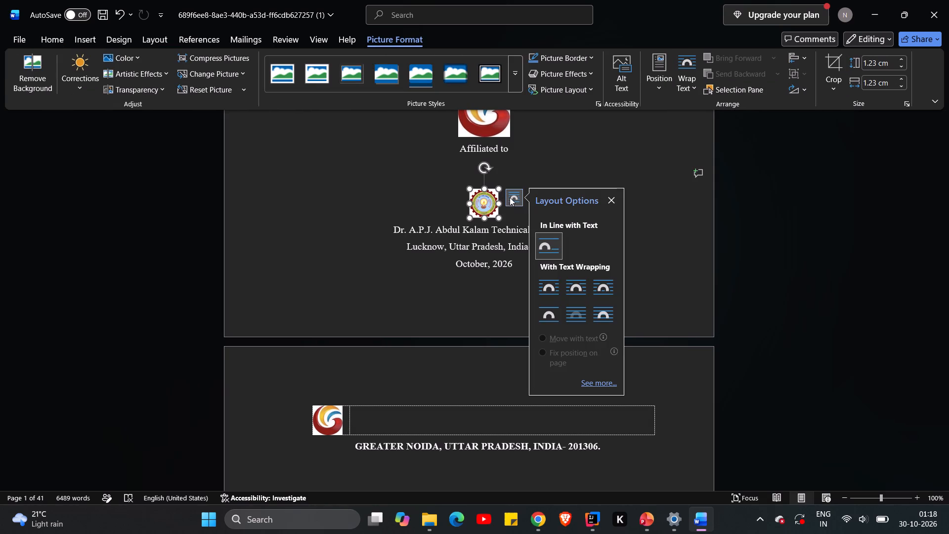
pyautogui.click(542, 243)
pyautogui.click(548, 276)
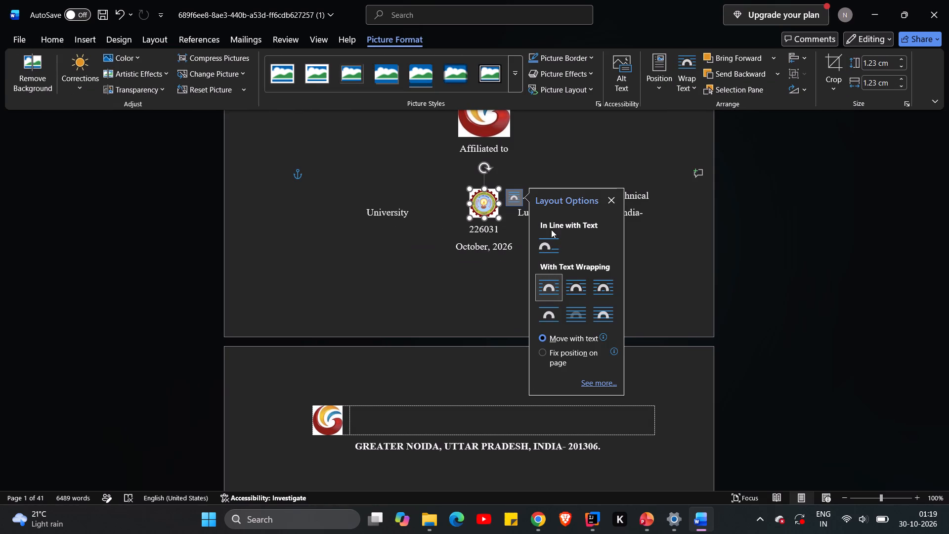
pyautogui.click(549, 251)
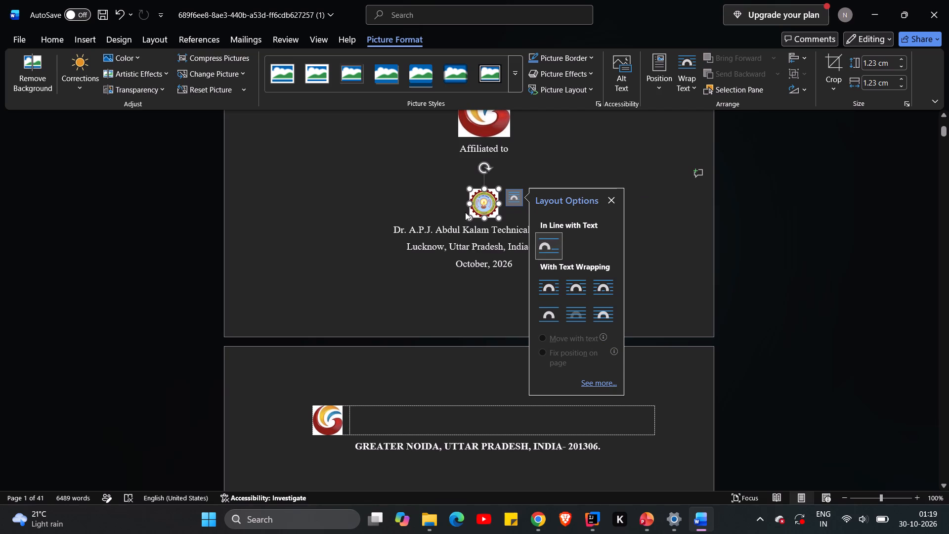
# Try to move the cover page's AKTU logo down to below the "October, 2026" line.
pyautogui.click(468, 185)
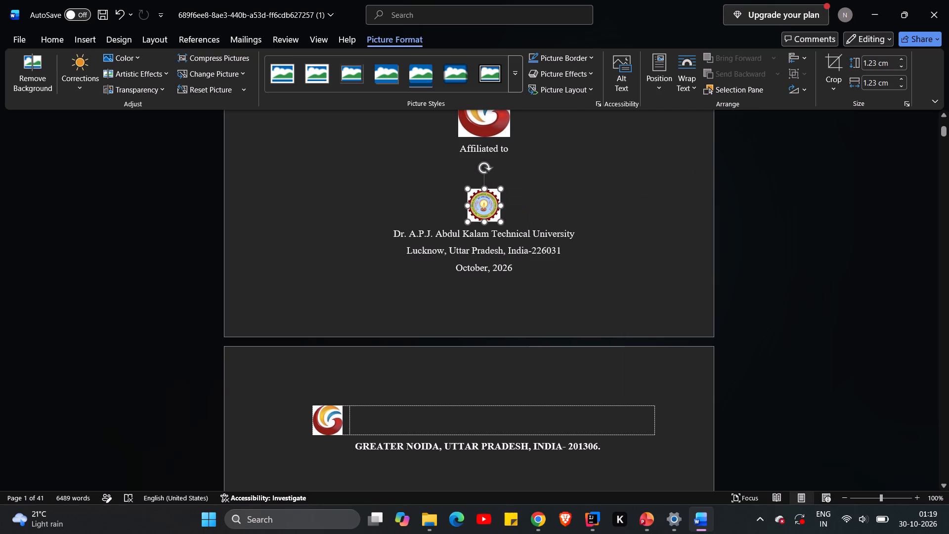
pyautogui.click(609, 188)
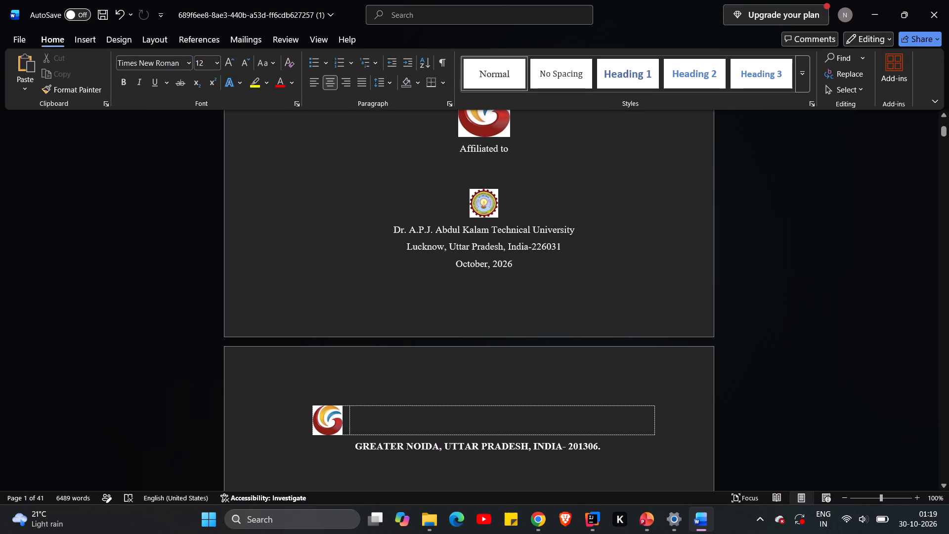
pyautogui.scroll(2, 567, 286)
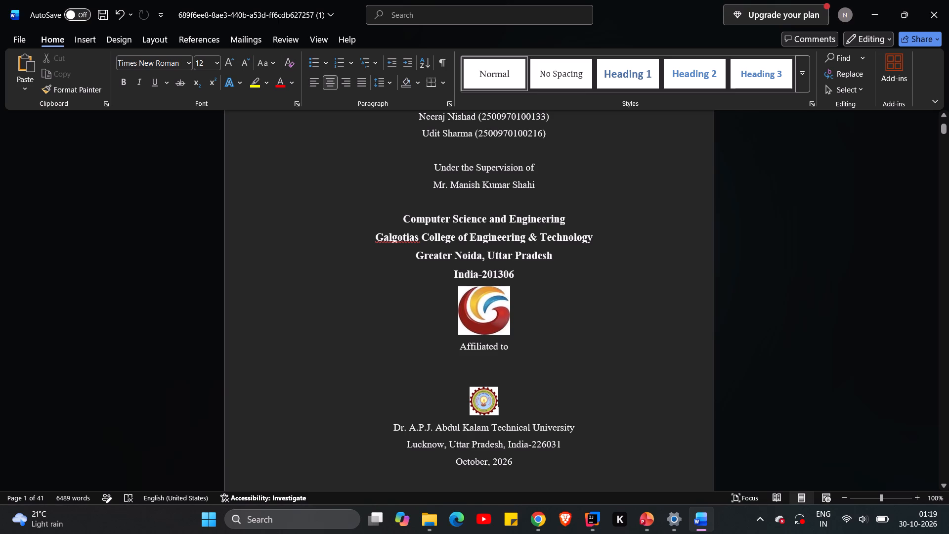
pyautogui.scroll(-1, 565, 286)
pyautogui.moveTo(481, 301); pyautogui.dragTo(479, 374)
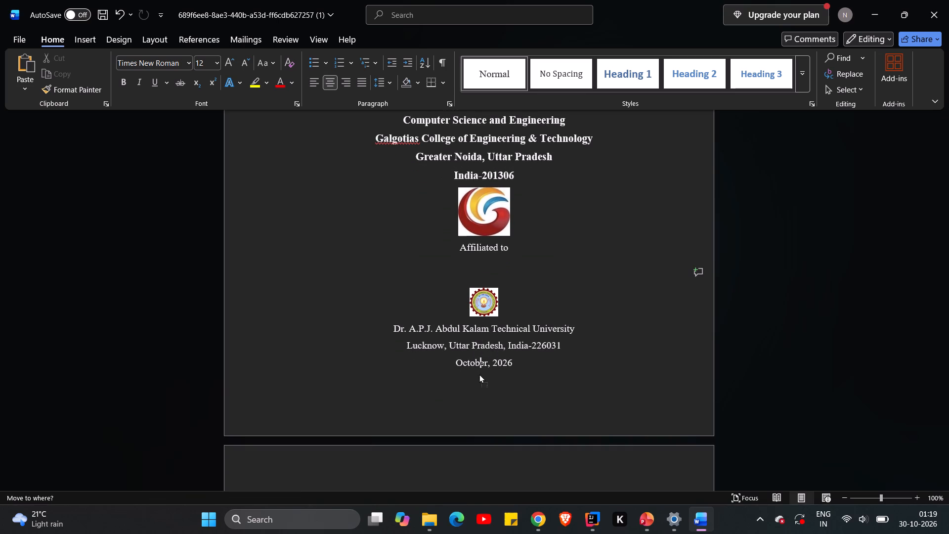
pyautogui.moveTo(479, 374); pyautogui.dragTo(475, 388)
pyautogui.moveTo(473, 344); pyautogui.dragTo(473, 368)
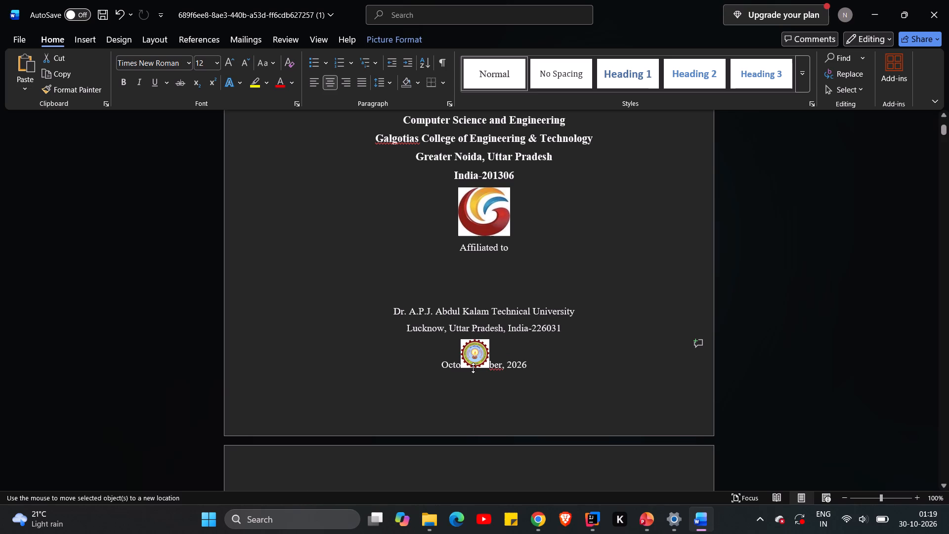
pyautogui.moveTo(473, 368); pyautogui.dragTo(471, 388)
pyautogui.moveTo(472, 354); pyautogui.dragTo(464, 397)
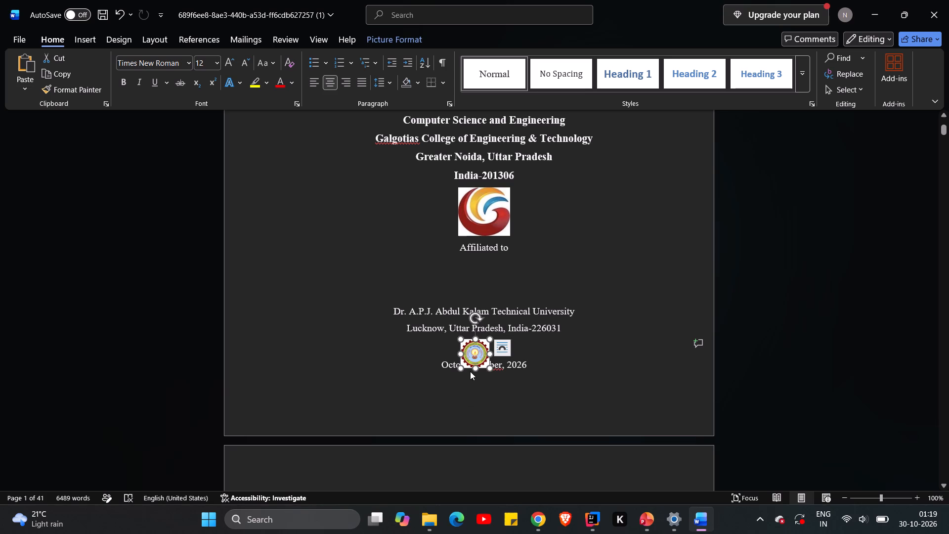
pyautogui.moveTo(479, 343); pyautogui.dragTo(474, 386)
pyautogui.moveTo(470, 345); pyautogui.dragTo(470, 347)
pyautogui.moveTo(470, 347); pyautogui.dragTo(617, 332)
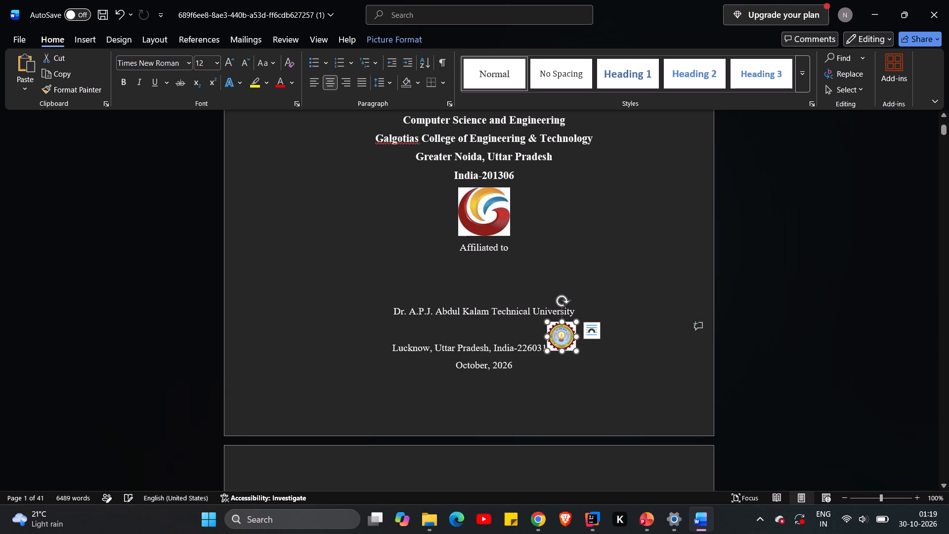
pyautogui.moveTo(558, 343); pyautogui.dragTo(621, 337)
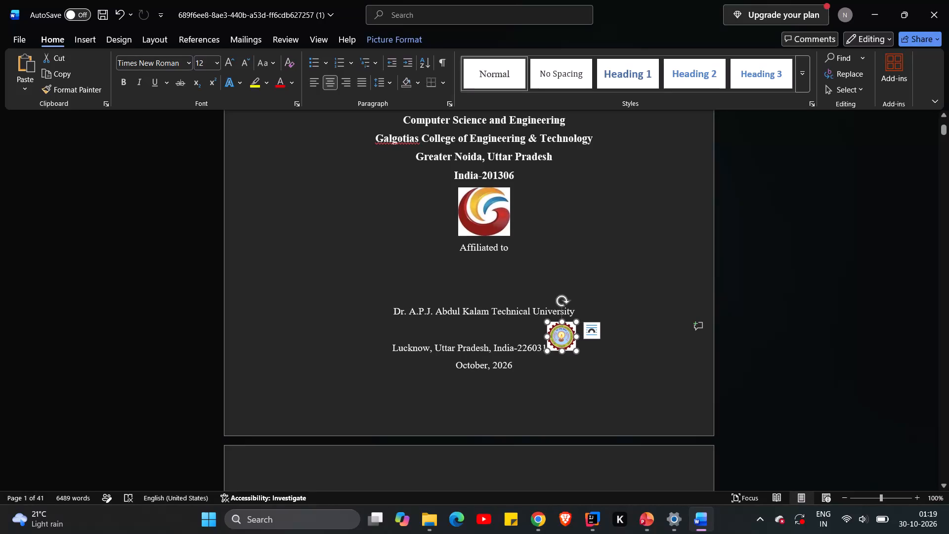
# Undo the AKTU logo moves, resizing and insertion, and restore the deleted college name in the certificate page's header table.
pyautogui.tripleClick(115, 10)
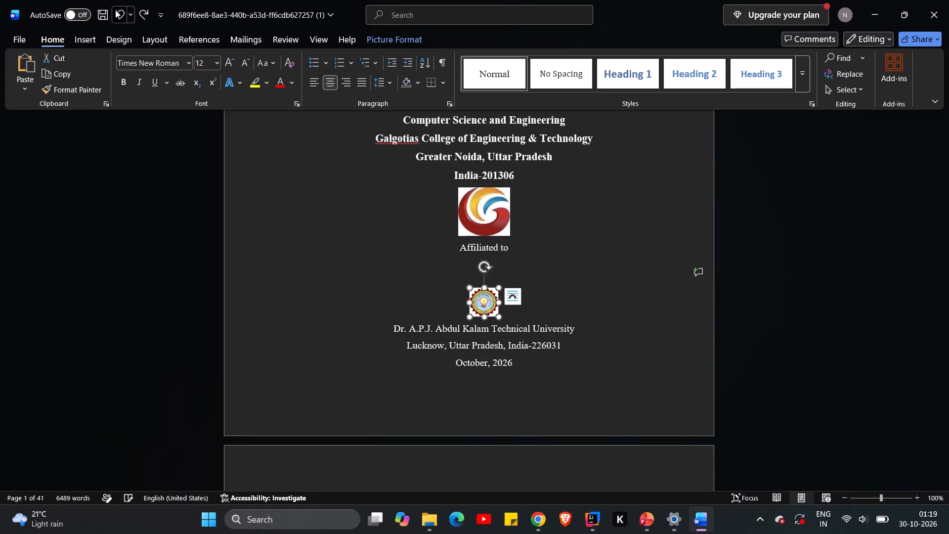
pyautogui.click(115, 10)
pyautogui.tripleClick(115, 10)
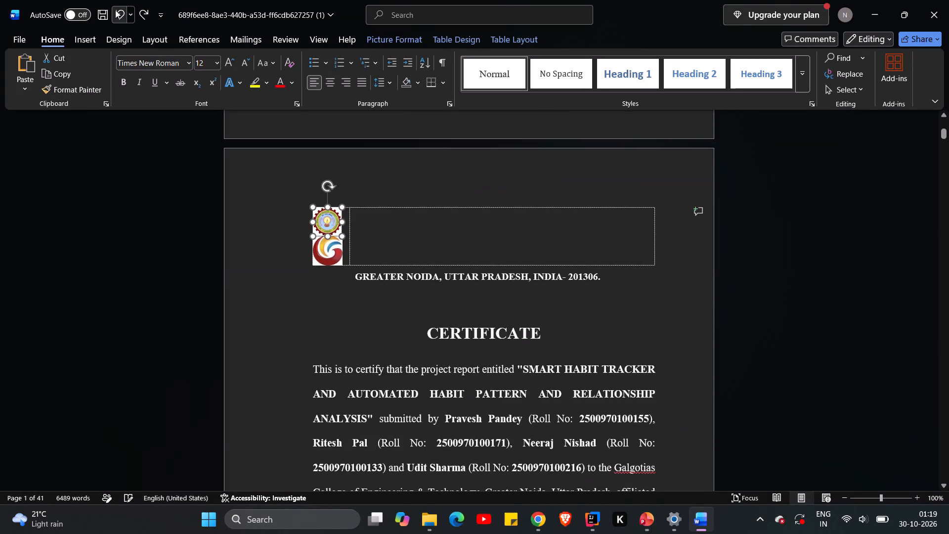
pyautogui.click(115, 10)
pyautogui.click(115, 10)
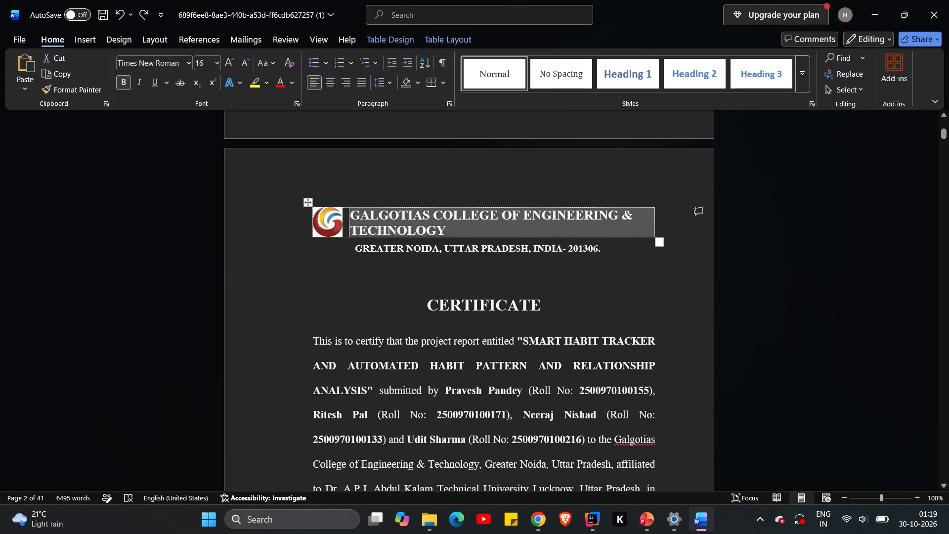
# Review the cover, certificate and acknowledgement pages to check their layout after the undo.
pyautogui.click(334, 311)
pyautogui.scroll(1, 638, 279)
pyautogui.scroll(-1, 638, 279)
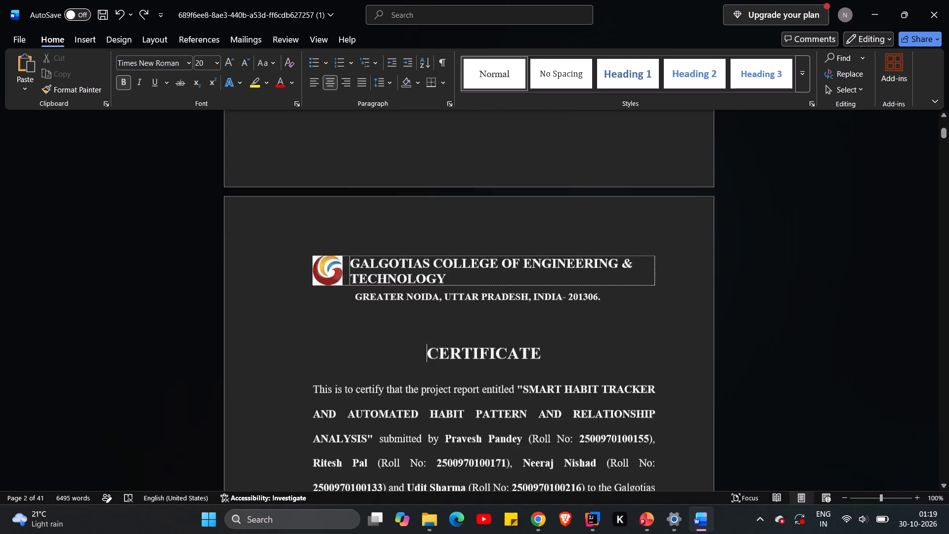
pyautogui.scroll(-13, 638, 279)
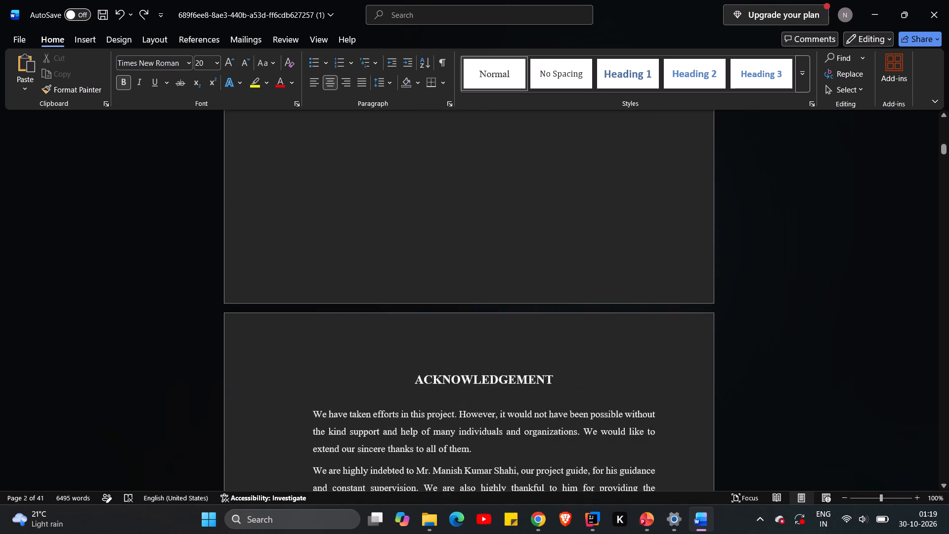
pyautogui.scroll(-3, 638, 280)
pyautogui.scroll(9, 638, 280)
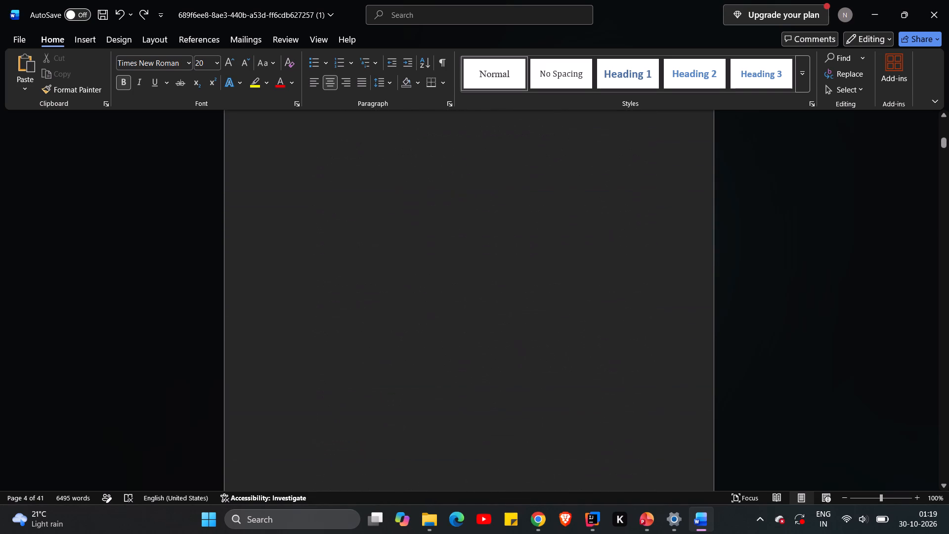
pyautogui.scroll(13, 638, 280)
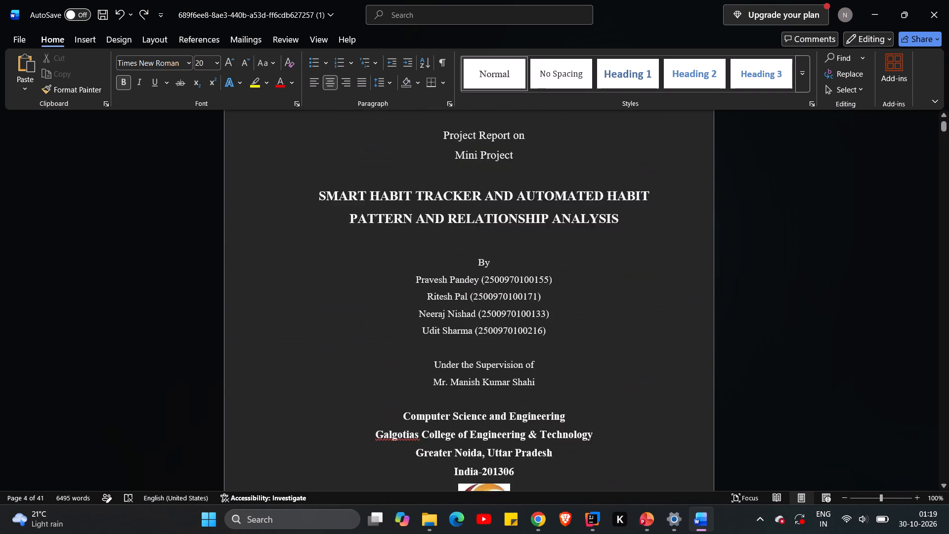
pyautogui.scroll(4, 637, 280)
pyautogui.scroll(-8, 636, 280)
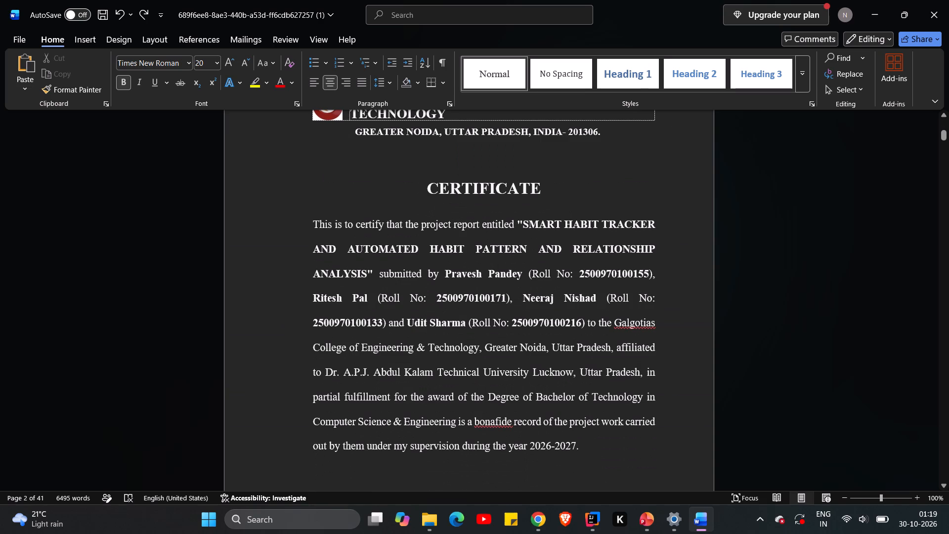
pyautogui.rightClick(808, 160)
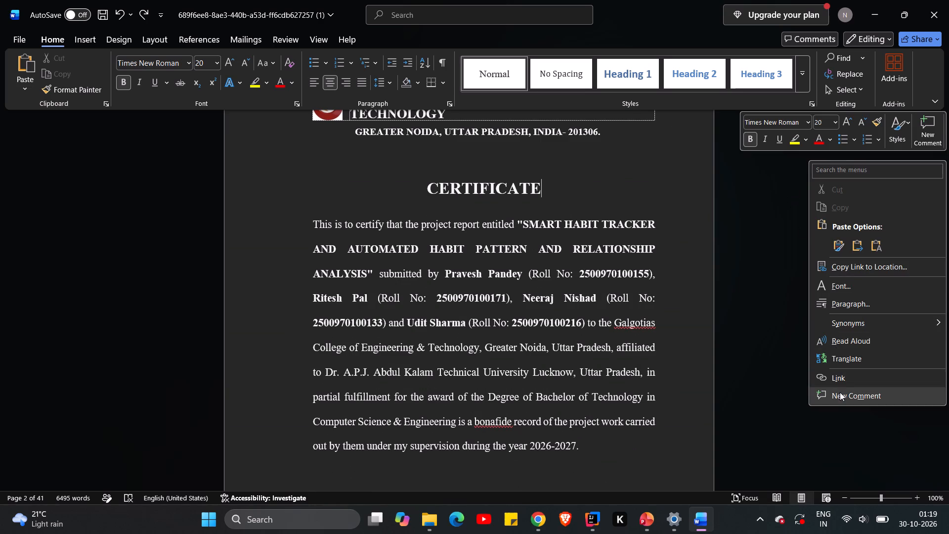
pyautogui.click(752, 222)
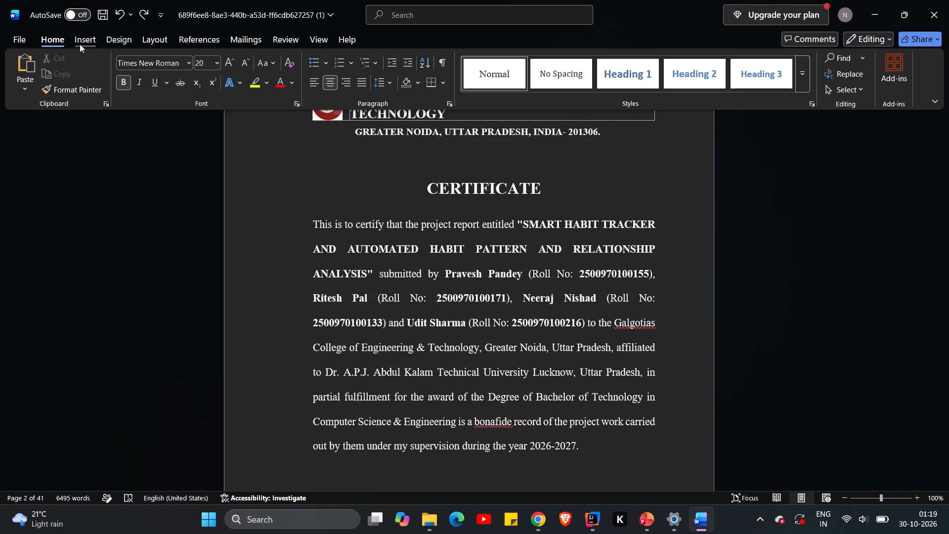
# Save the report document under its existing name.
pyautogui.click(15, 37)
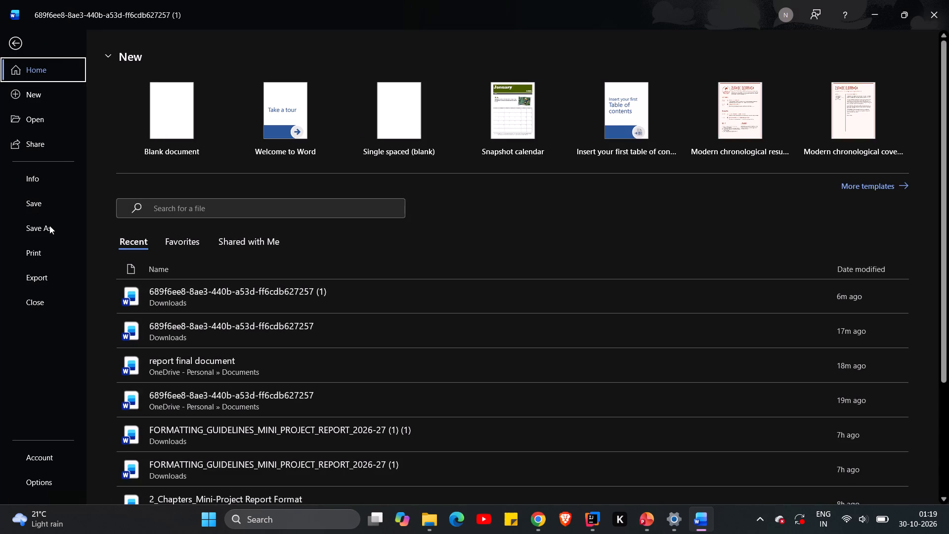
pyautogui.click(49, 225)
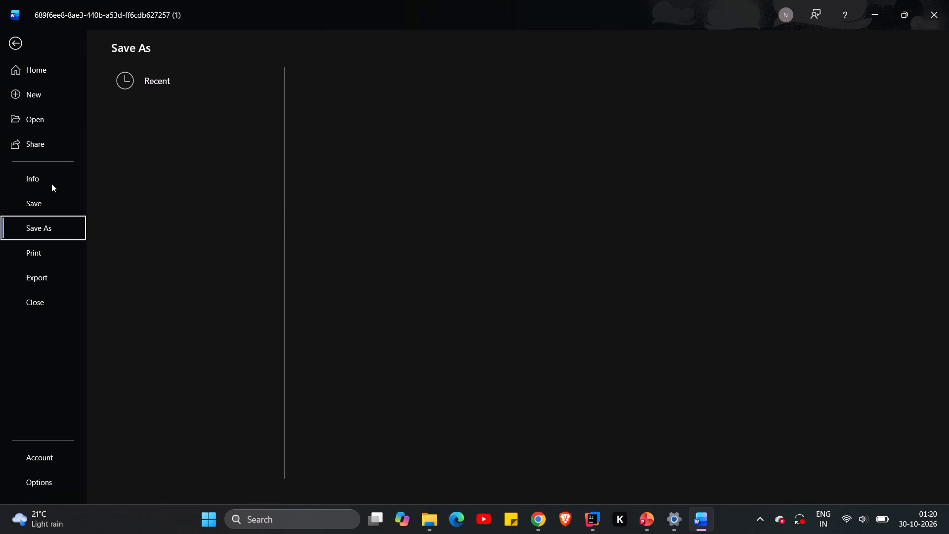
pyautogui.click(40, 200)
pyautogui.doubleClick(40, 200)
pyautogui.click(40, 202)
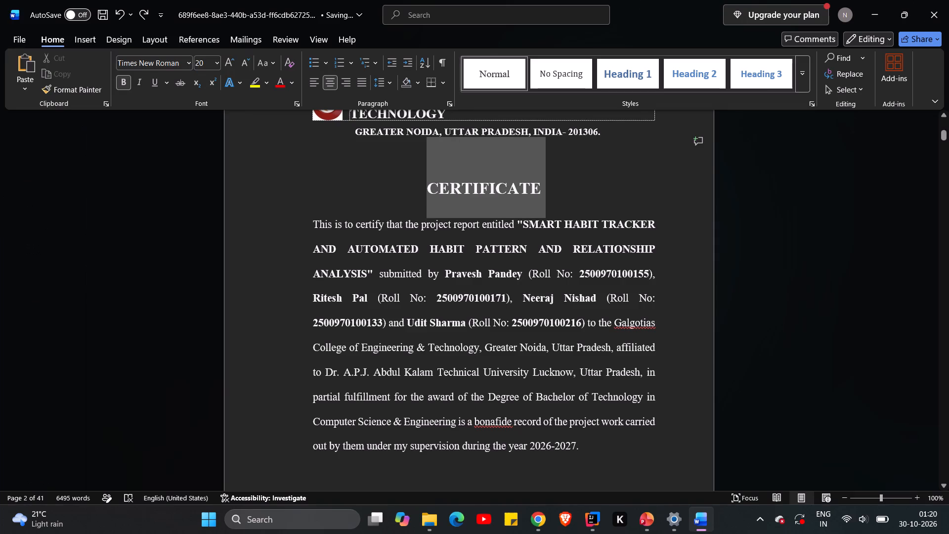
pyautogui.click(188, 229)
pyautogui.click(179, 276)
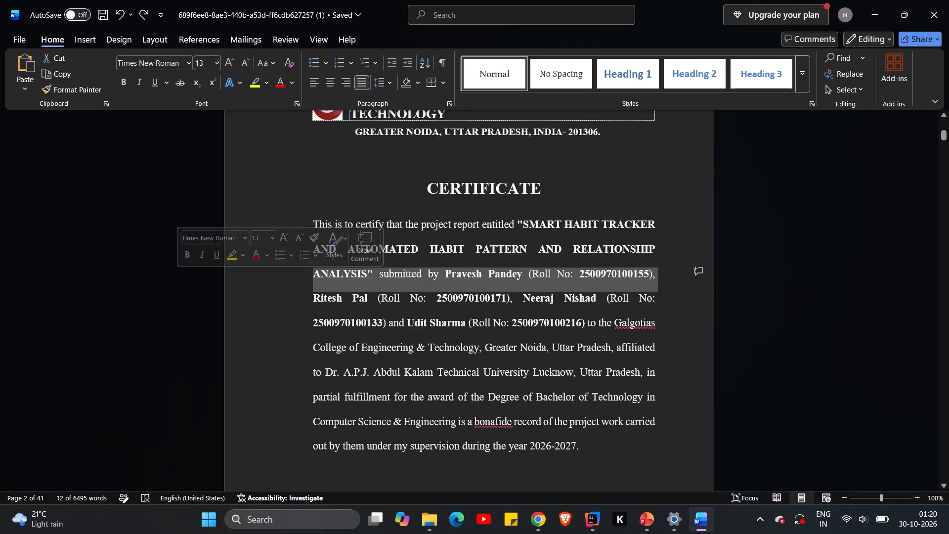
pyautogui.click(25, 46)
pyautogui.click(36, 203)
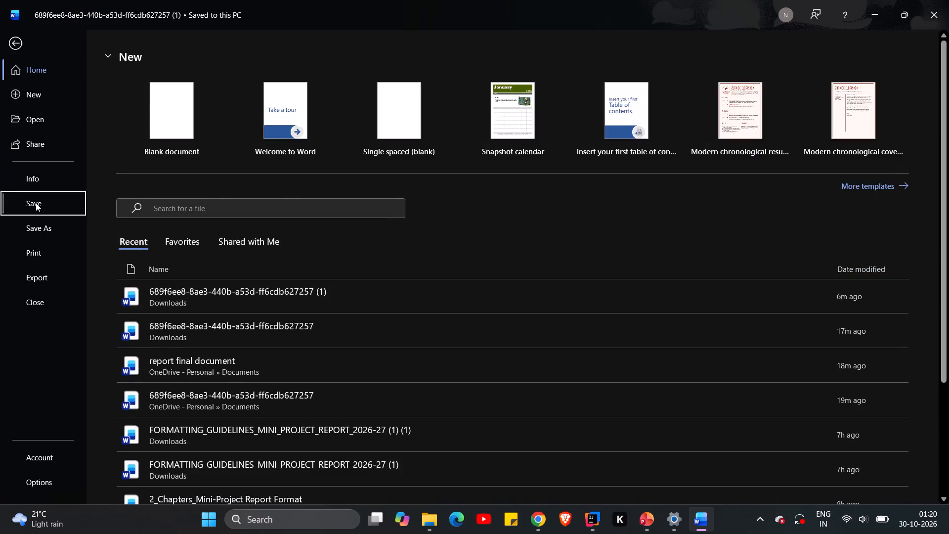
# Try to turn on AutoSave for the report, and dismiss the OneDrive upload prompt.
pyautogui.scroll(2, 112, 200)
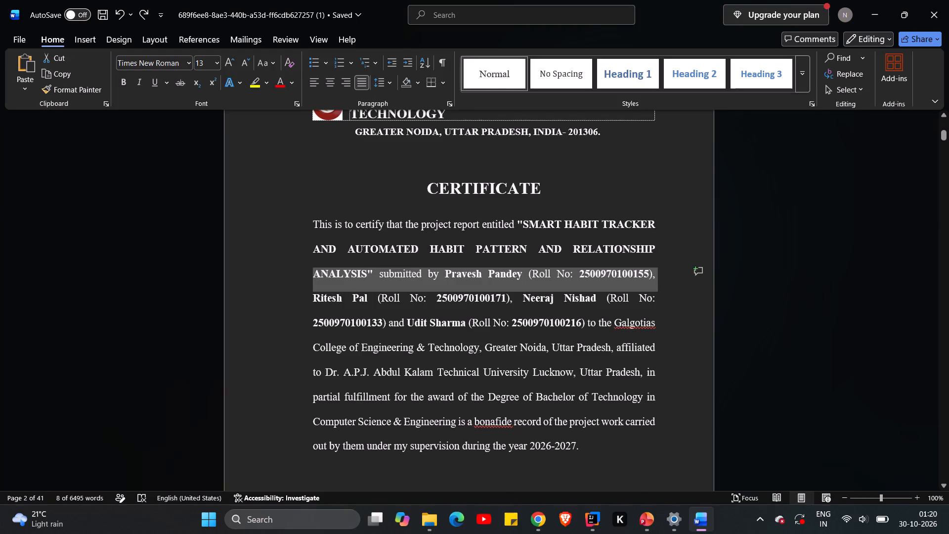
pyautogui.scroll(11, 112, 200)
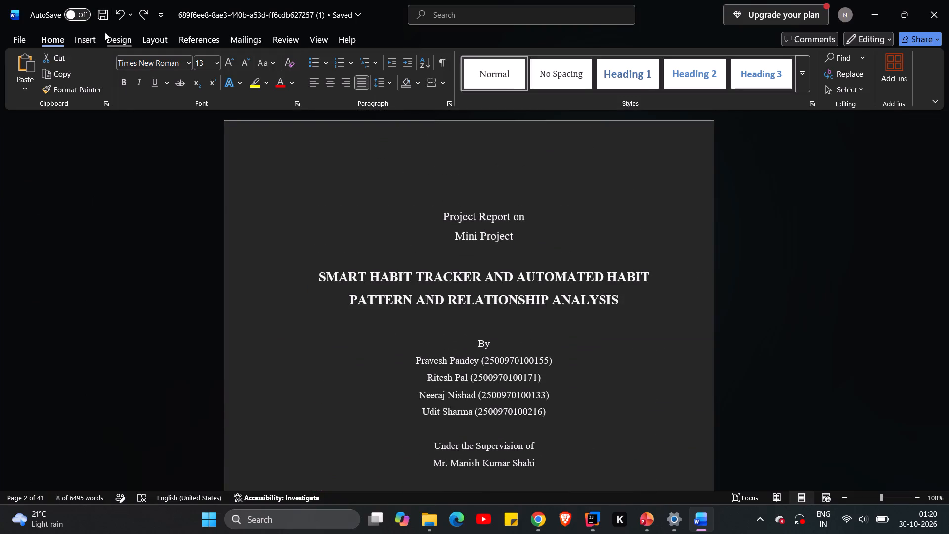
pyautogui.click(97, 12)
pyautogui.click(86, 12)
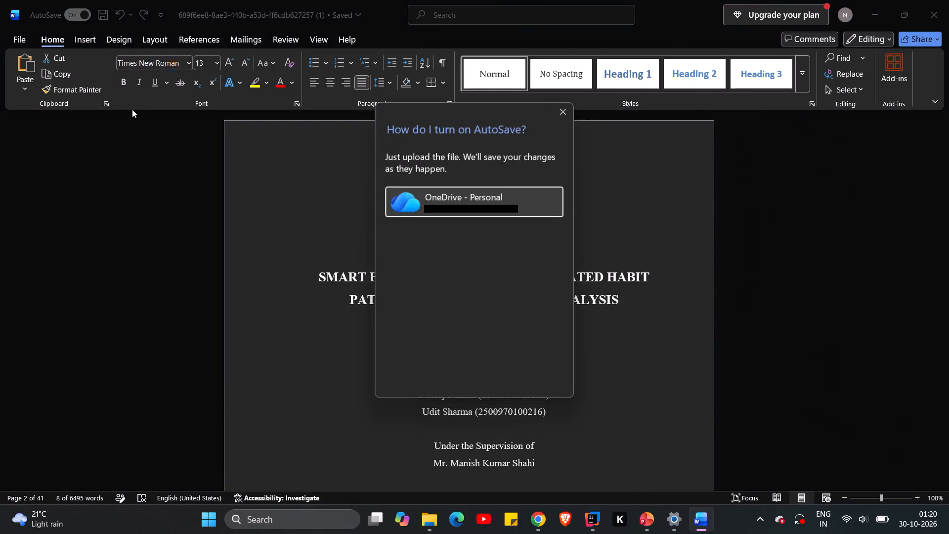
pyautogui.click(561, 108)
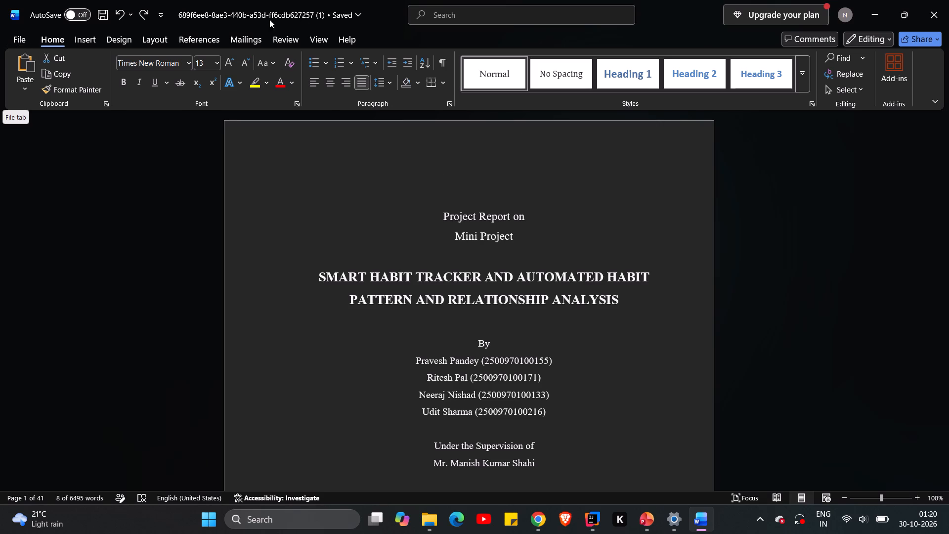
# Save the report document again under its existing name.
pyautogui.click(21, 46)
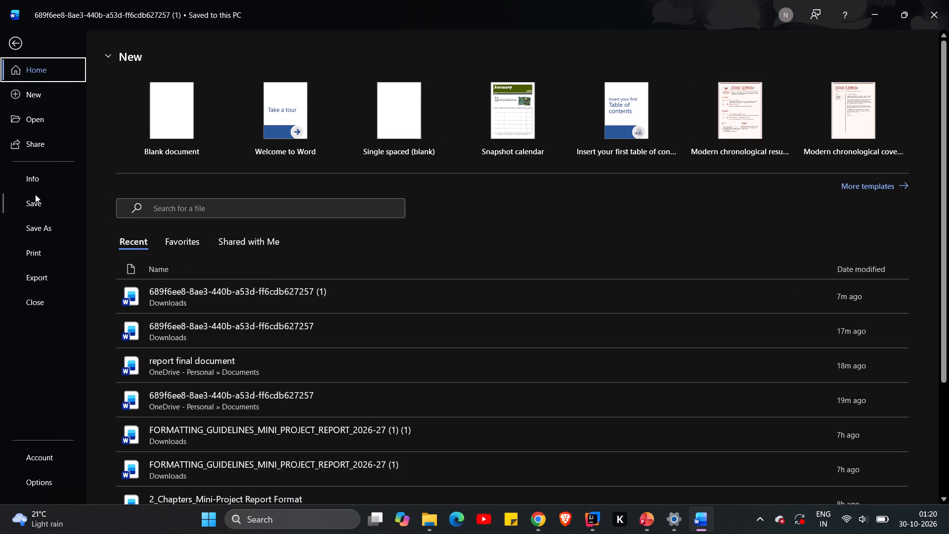
pyautogui.doubleClick(43, 205)
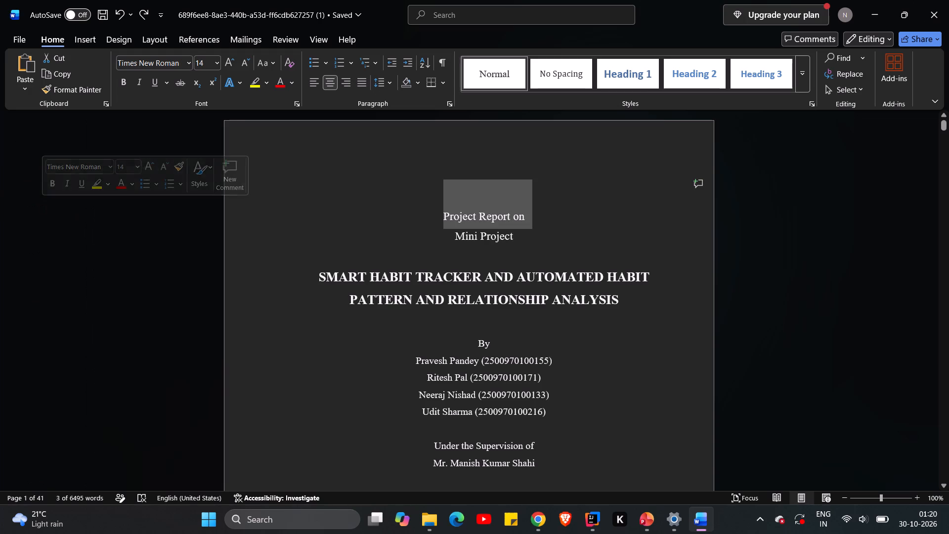
pyautogui.rightClick(103, 244)
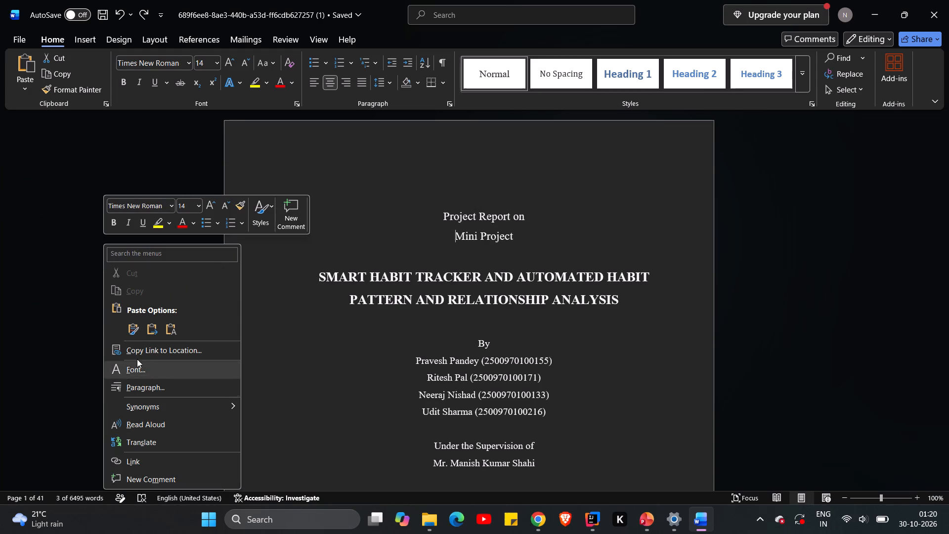
pyautogui.click(66, 281)
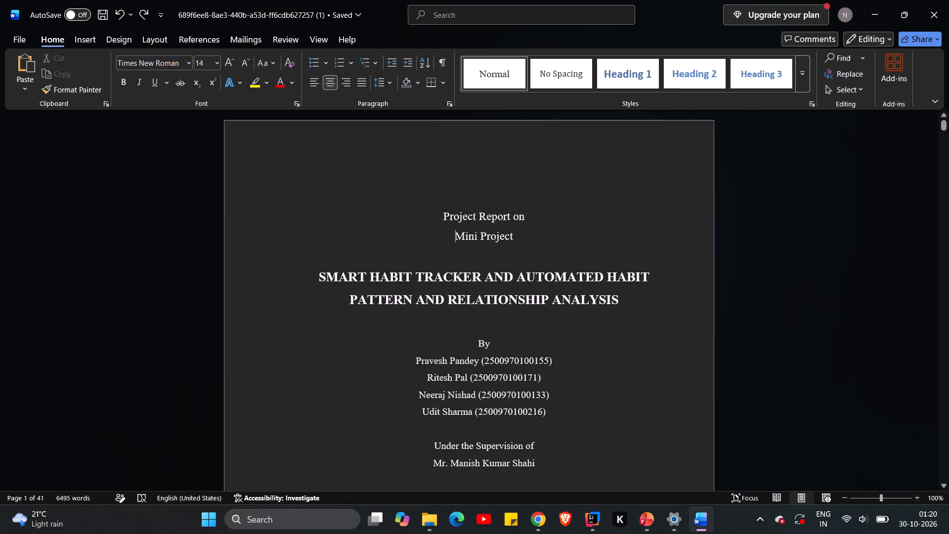
pyautogui.hotkey('ctrl', 's')
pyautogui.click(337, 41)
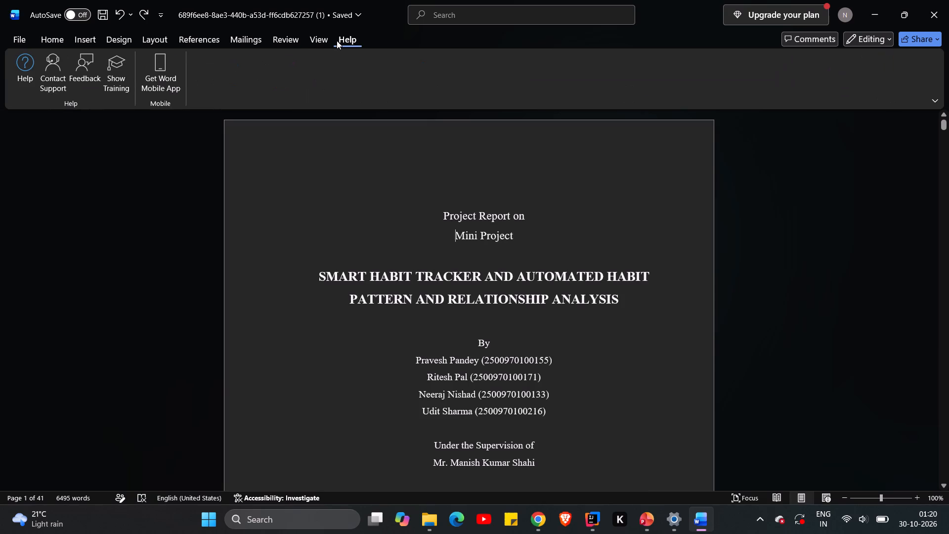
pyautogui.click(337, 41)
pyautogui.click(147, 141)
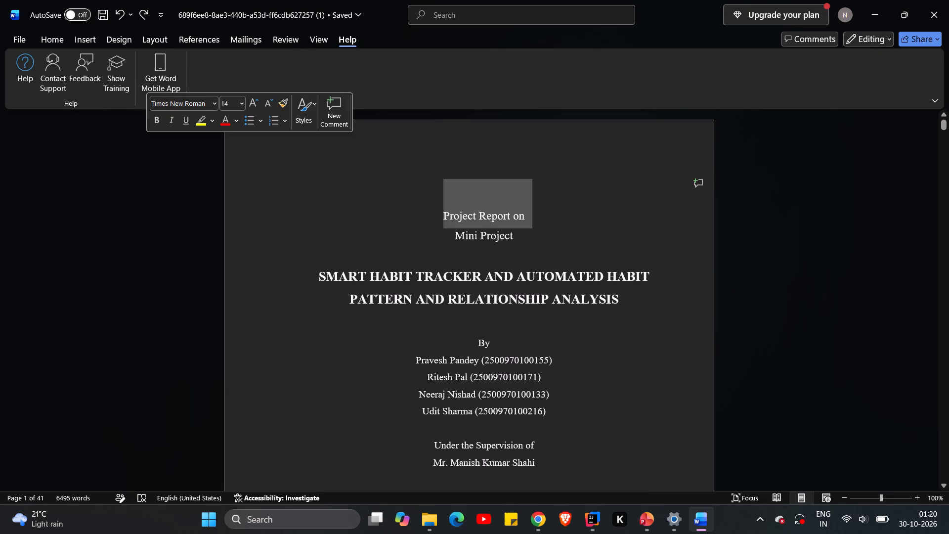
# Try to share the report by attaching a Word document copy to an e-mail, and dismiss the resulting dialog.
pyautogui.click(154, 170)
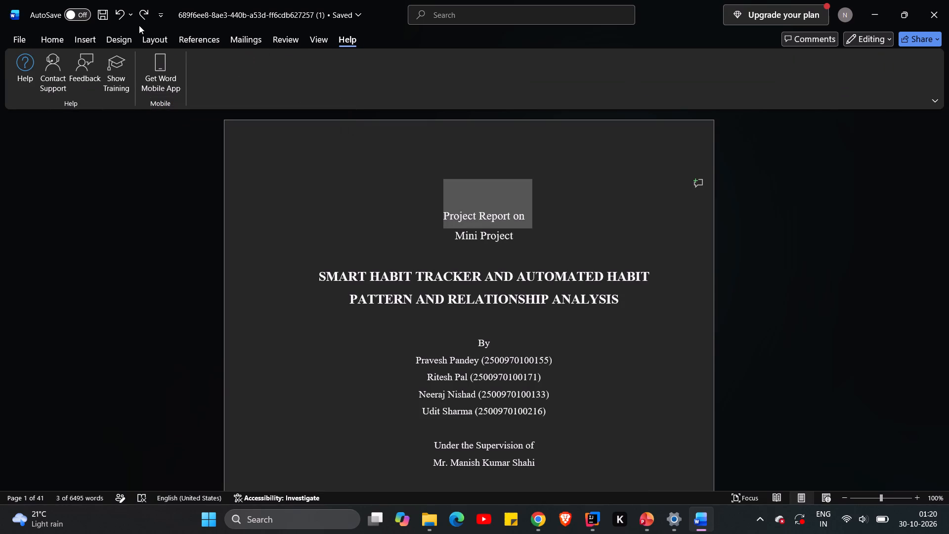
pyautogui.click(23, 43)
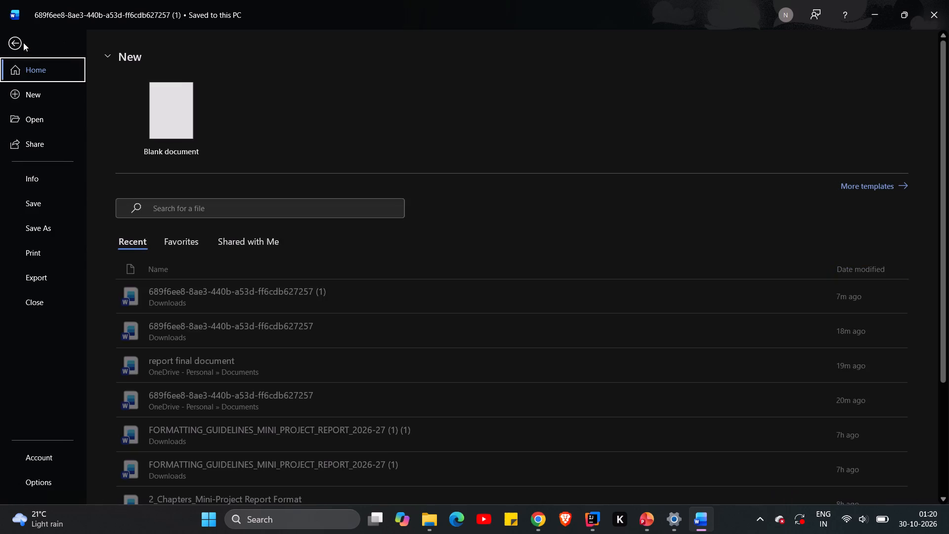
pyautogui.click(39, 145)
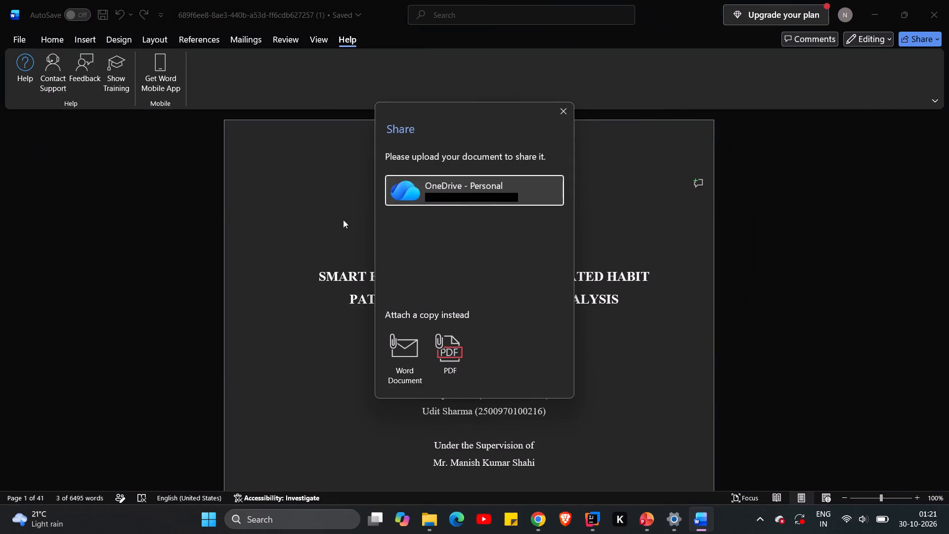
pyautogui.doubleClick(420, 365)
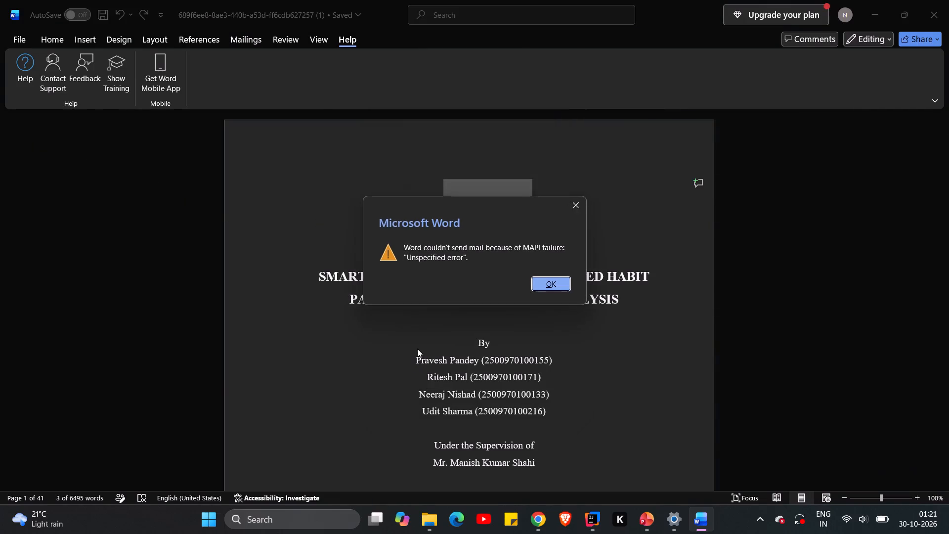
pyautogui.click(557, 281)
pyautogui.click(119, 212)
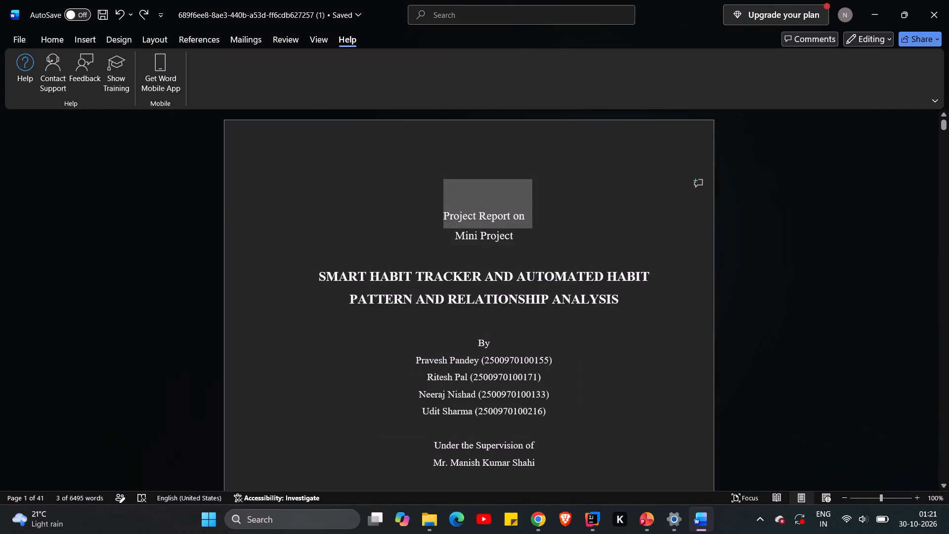
# Export the report as a PDF named reportsubmissionfinal in the Downloads folder.
pyautogui.click(17, 45)
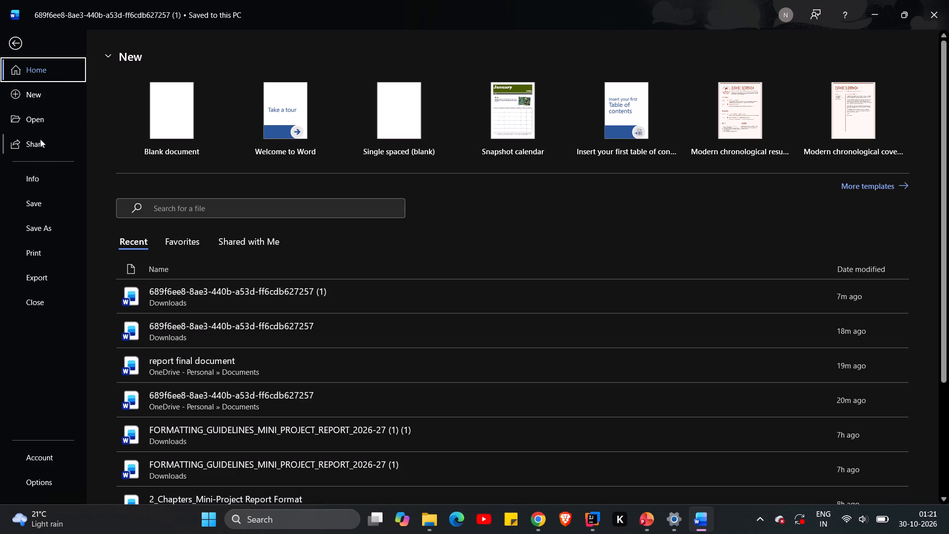
pyautogui.click(45, 269)
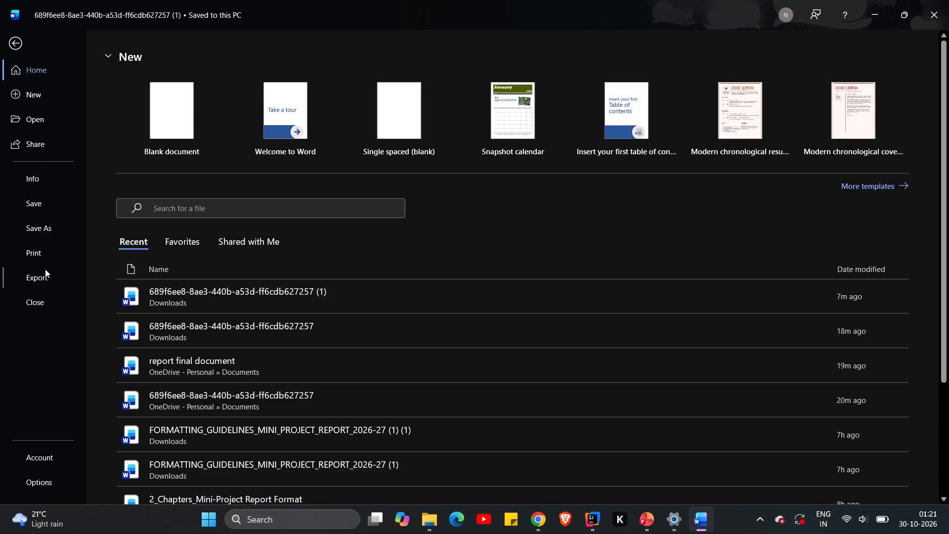
pyautogui.click(180, 87)
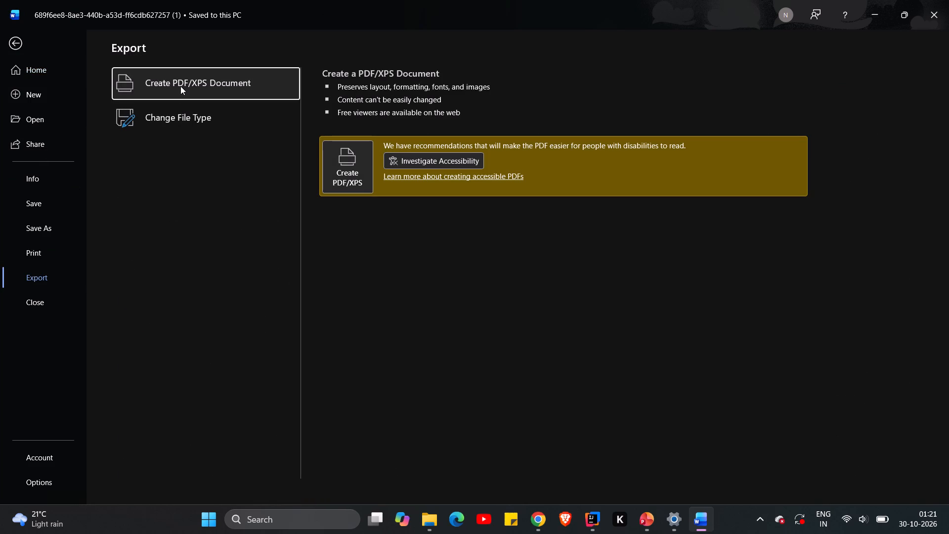
pyautogui.doubleClick(180, 86)
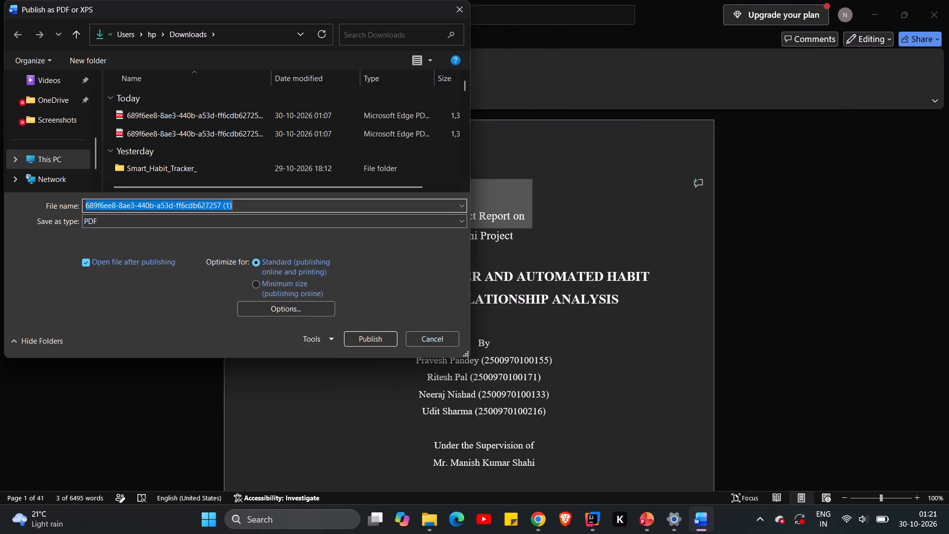
pyautogui.press('space')
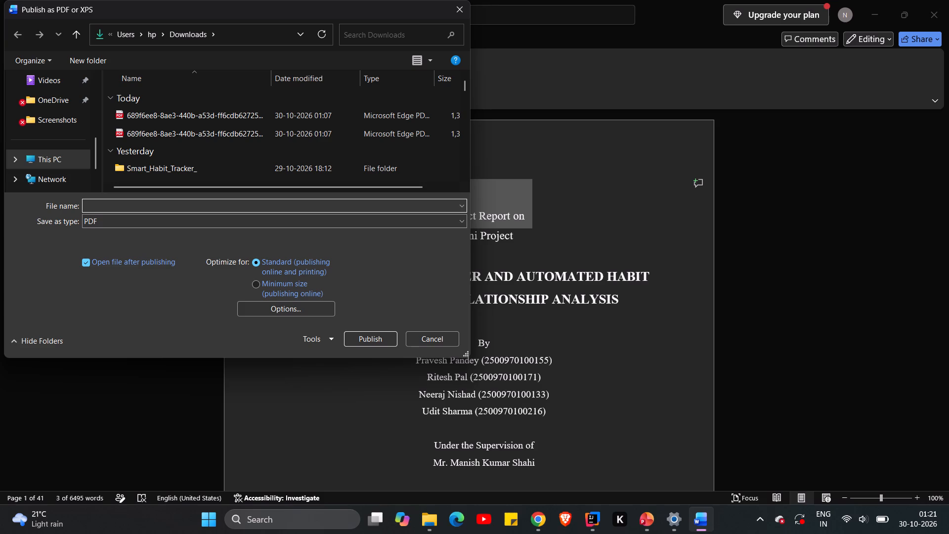
pyautogui.write('report')
pyautogui.press('s')
pyautogui.write('ub')
pyautogui.write('missionfinal')
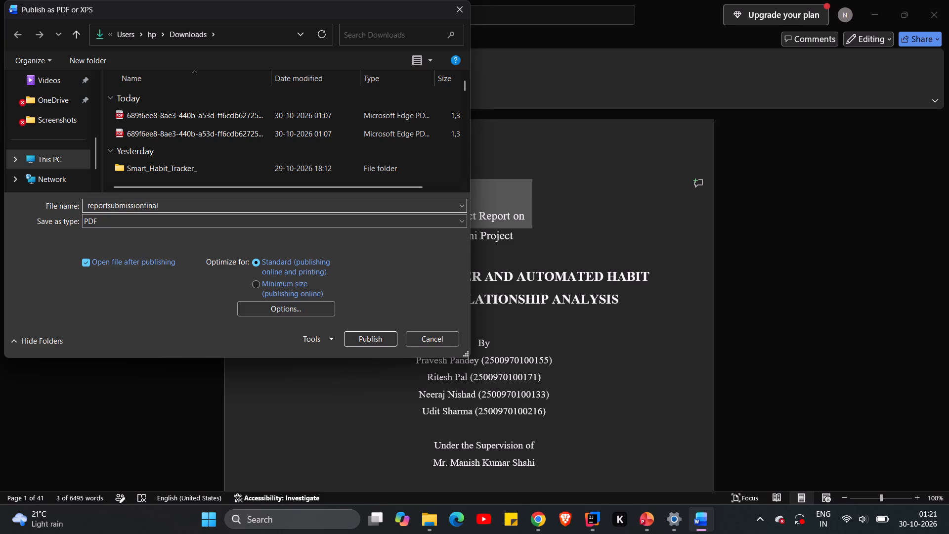
pyautogui.press('Return')
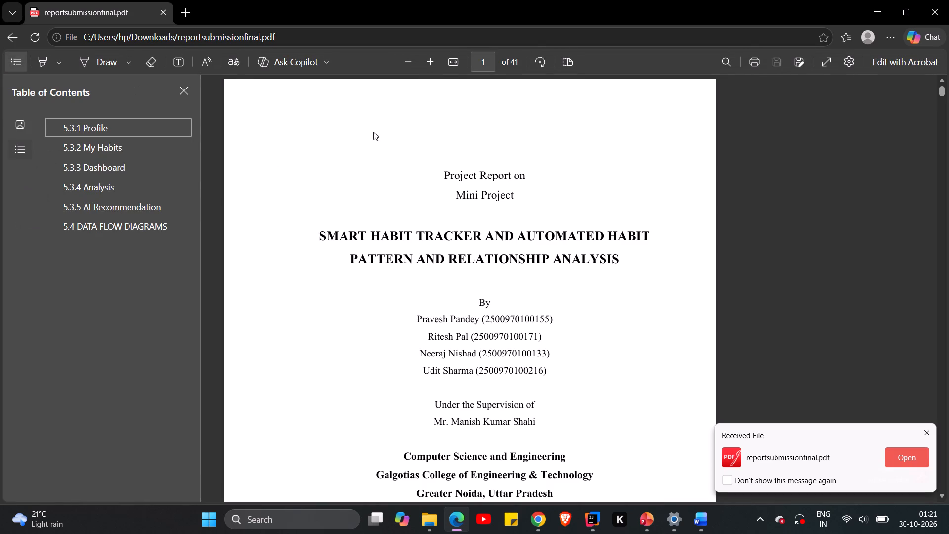
# Review the exported PDF's front matter, from the cover and certificate through the abstract to the lists of tables and figures.
pyautogui.scroll(-5, 374, 132)
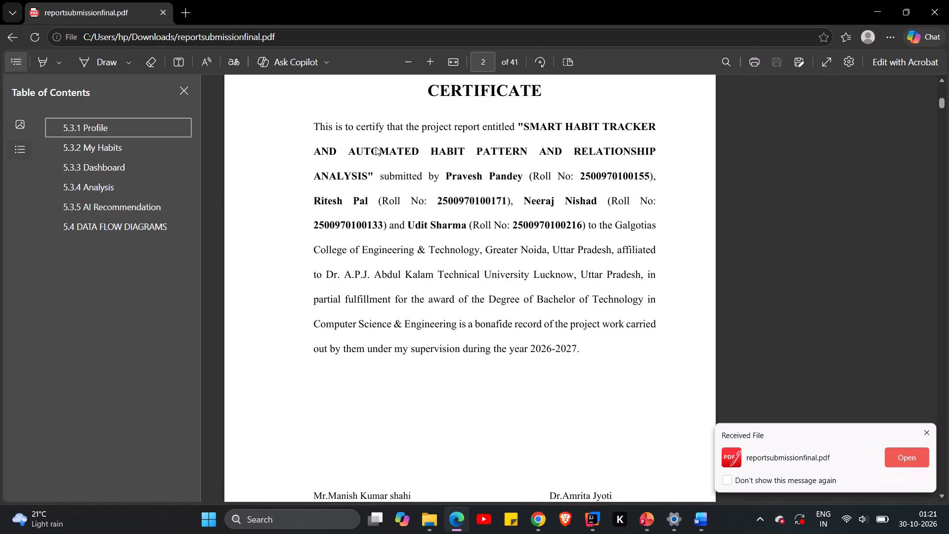
pyautogui.scroll(-5, 376, 147)
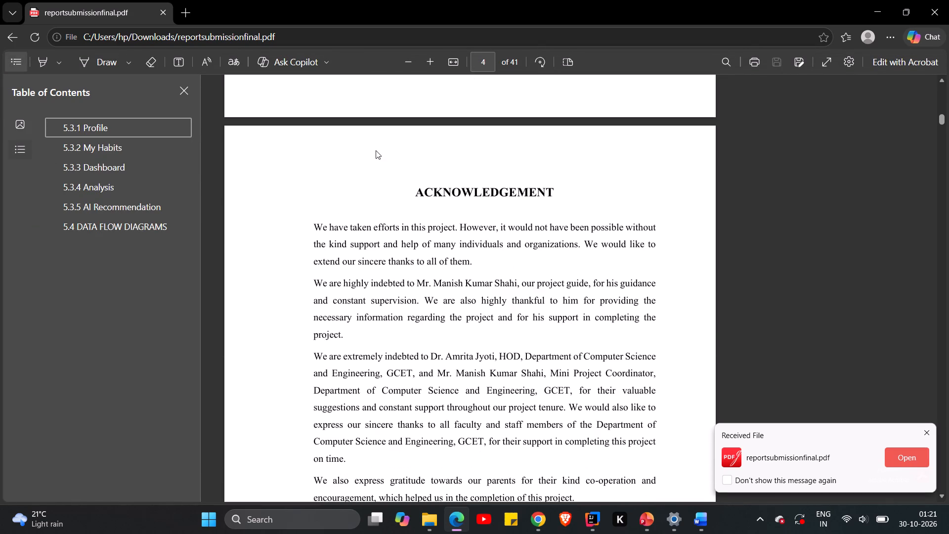
pyautogui.scroll(-4, 376, 150)
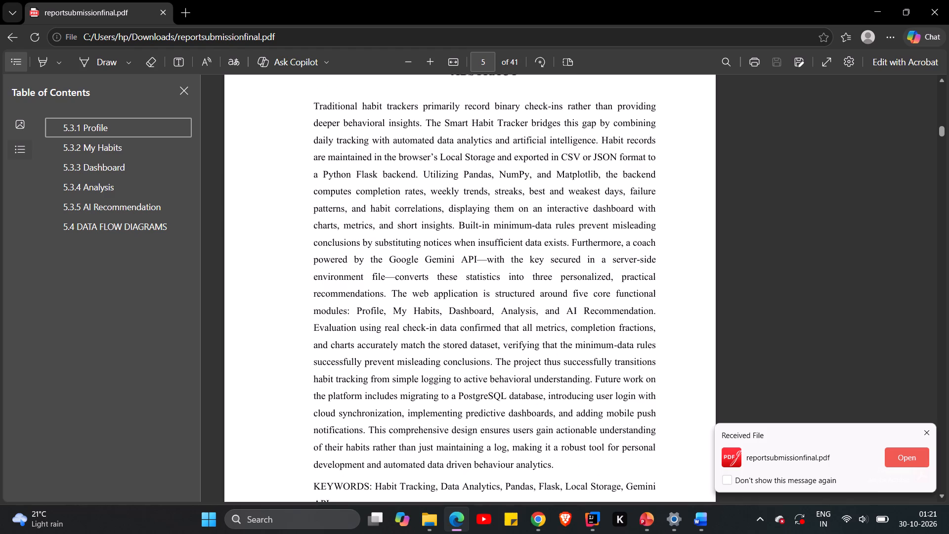
pyautogui.scroll(-5, 372, 164)
pyautogui.scroll(-8, 373, 229)
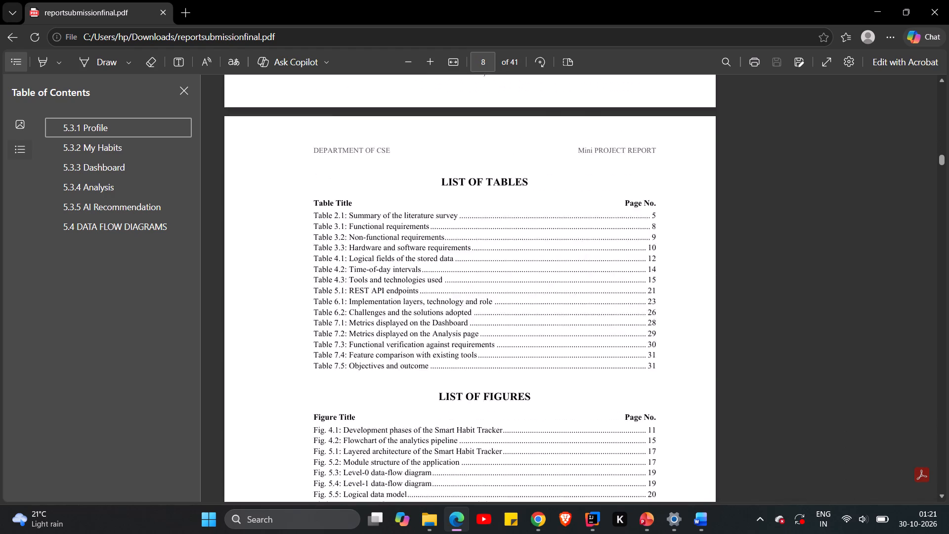
# Review the layout of Chapters 1 to 4 in the exported PDF, up to the minimum-data rules section.
pyautogui.scroll(-15, 373, 232)
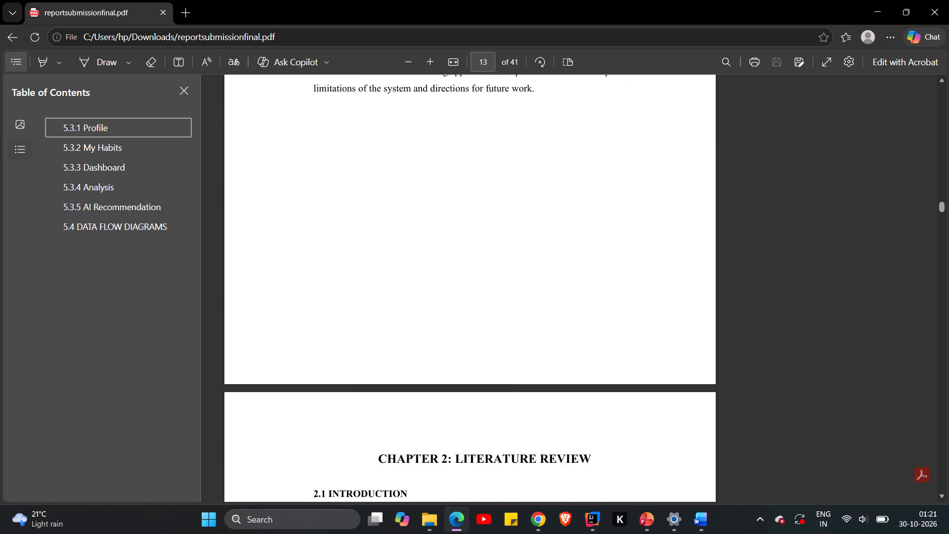
pyautogui.scroll(-11, 379, 245)
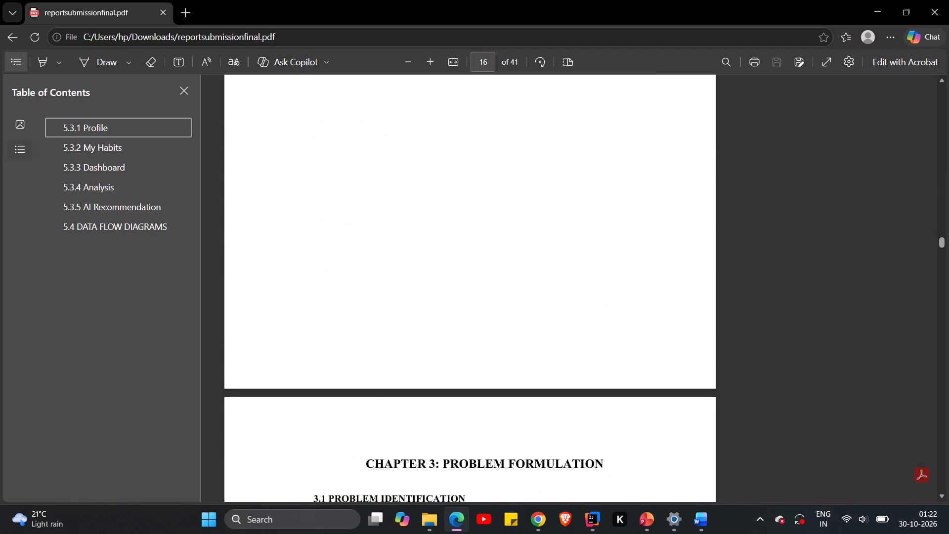
pyautogui.scroll(3, 379, 246)
pyautogui.scroll(-4, 379, 247)
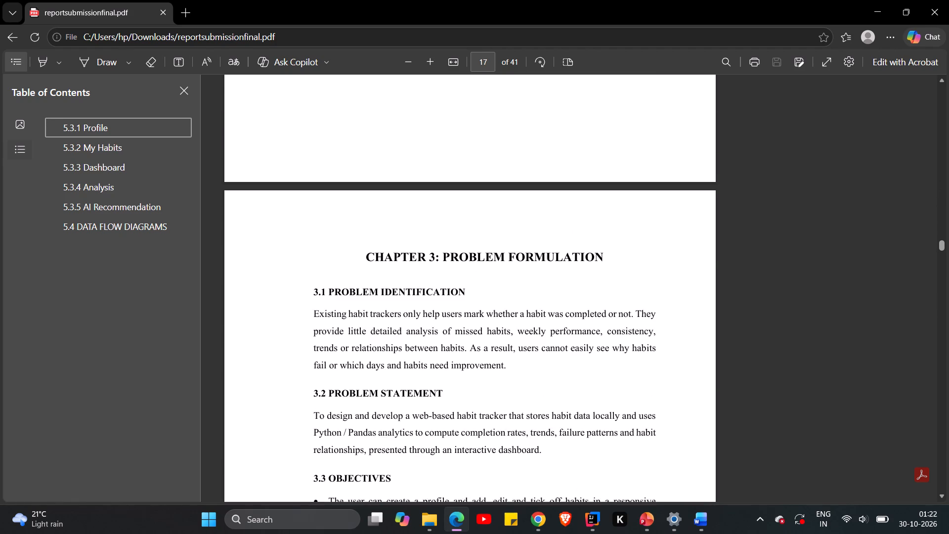
pyautogui.scroll(-10, 379, 247)
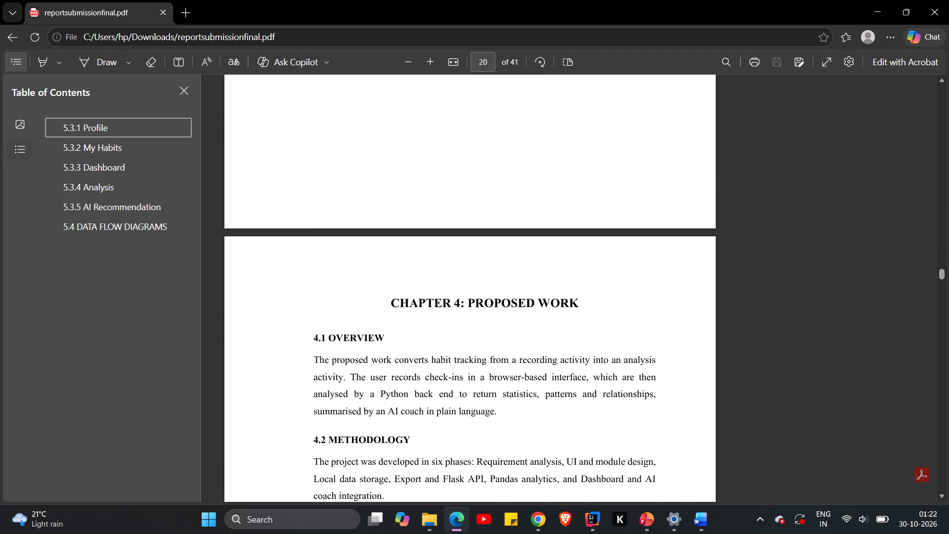
pyautogui.scroll(-6, 379, 248)
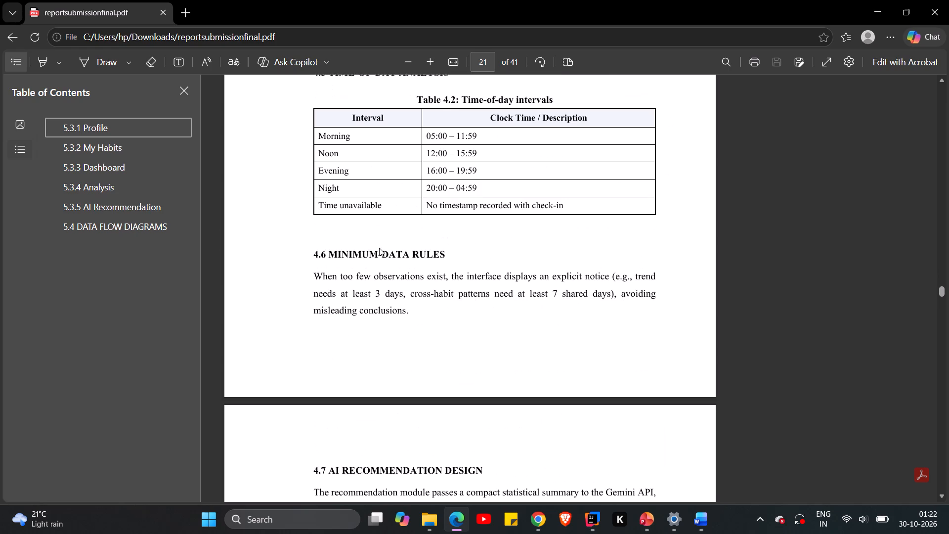
# Check the PDF's AI recommendation design section, analytics flowchart steps and Chapter 5 architecture text and data-flow diagrams.
pyautogui.scroll(-4, 379, 248)
pyautogui.scroll(1, 379, 248)
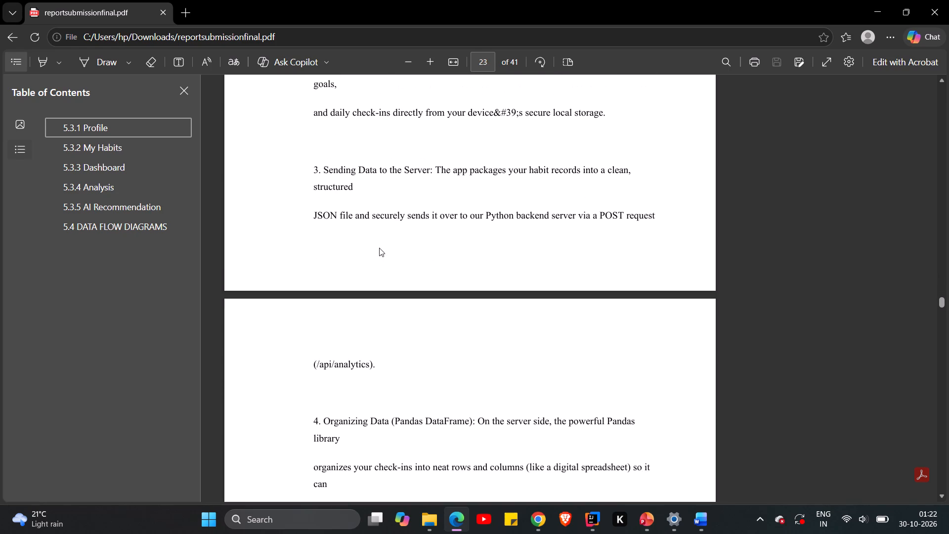
pyautogui.scroll(2, 379, 248)
pyautogui.scroll(-3, 379, 248)
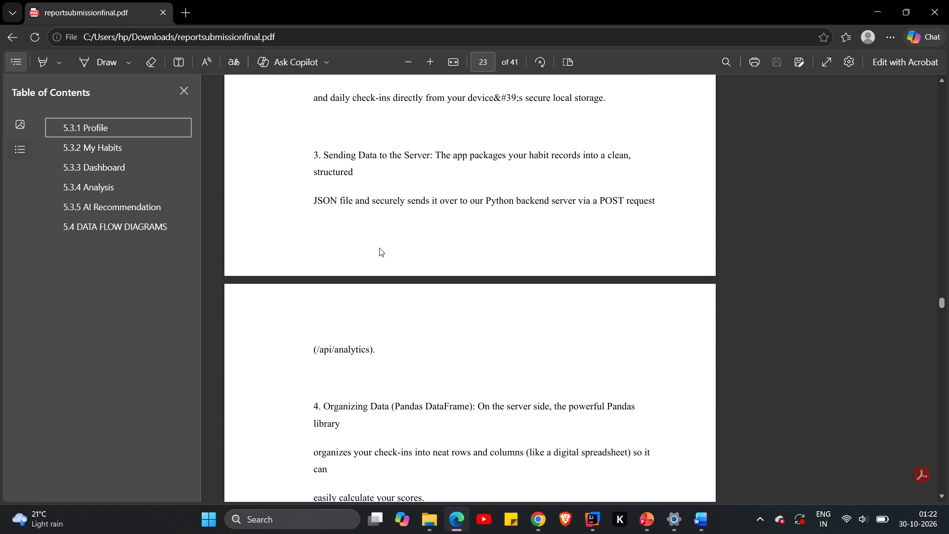
pyautogui.scroll(-5, 379, 248)
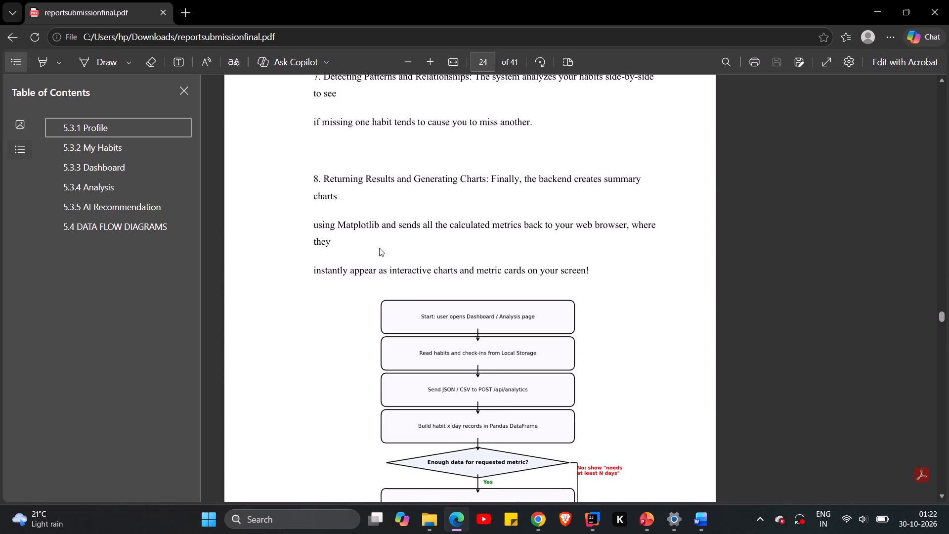
pyautogui.scroll(-8, 379, 248)
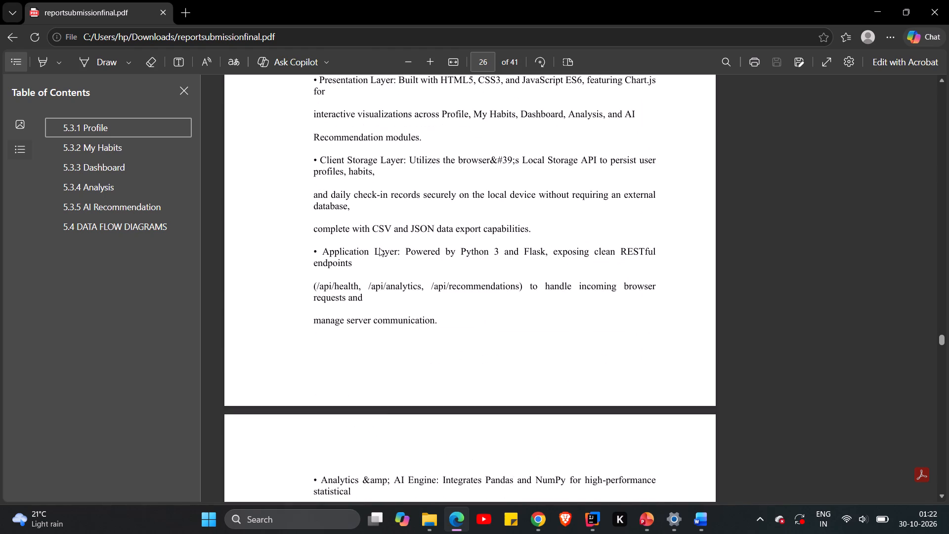
pyautogui.scroll(-9, 379, 248)
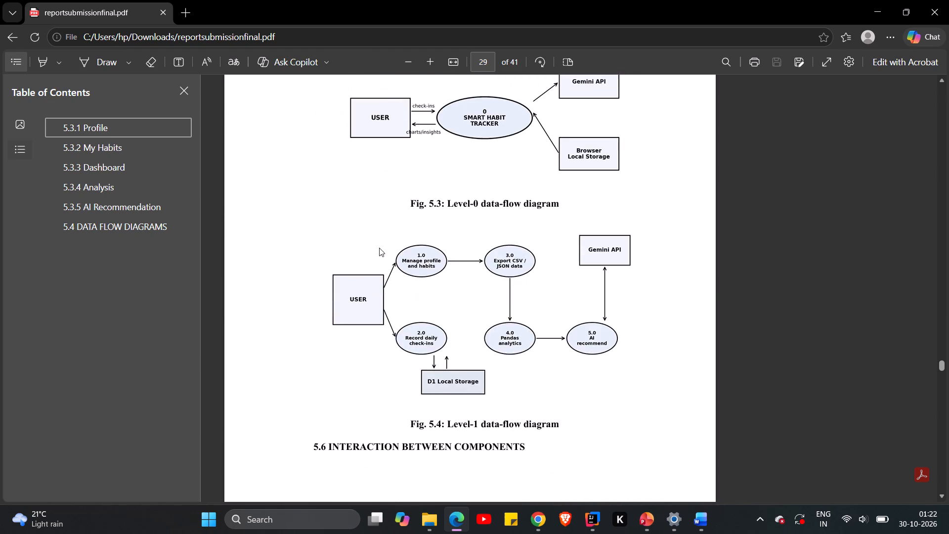
pyautogui.scroll(-8, 379, 248)
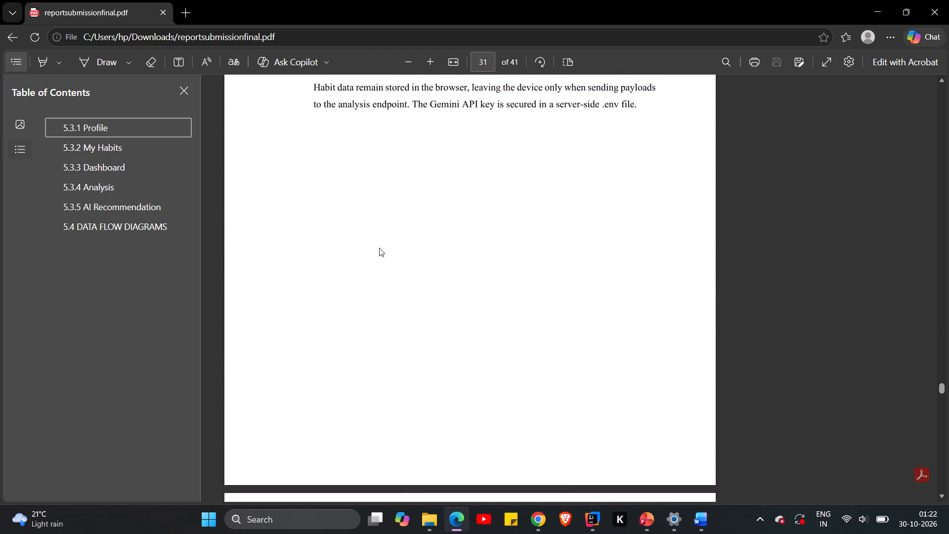
# Review the rest of the PDF, covering the results chapter, functional verification table, references and Appendix A contribution table.
pyautogui.scroll(-11, 379, 248)
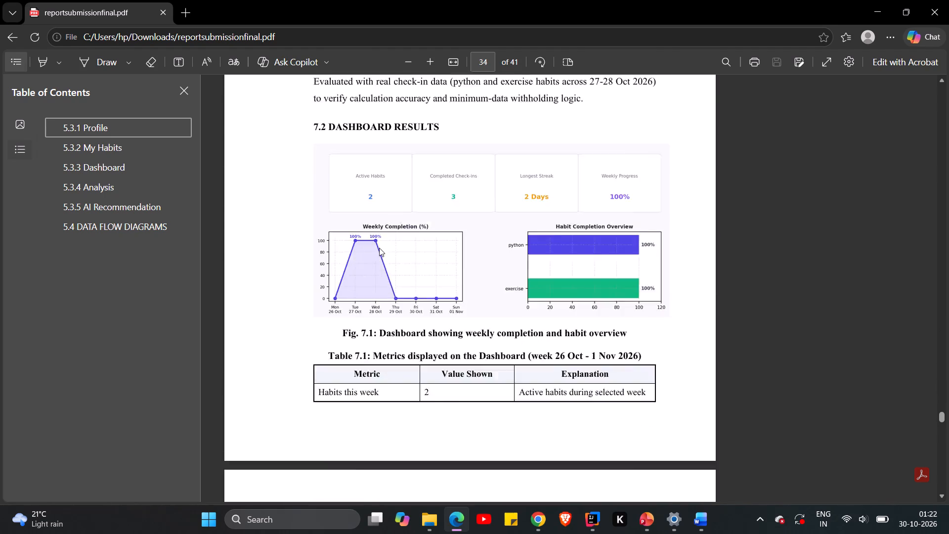
pyautogui.scroll(-9, 379, 248)
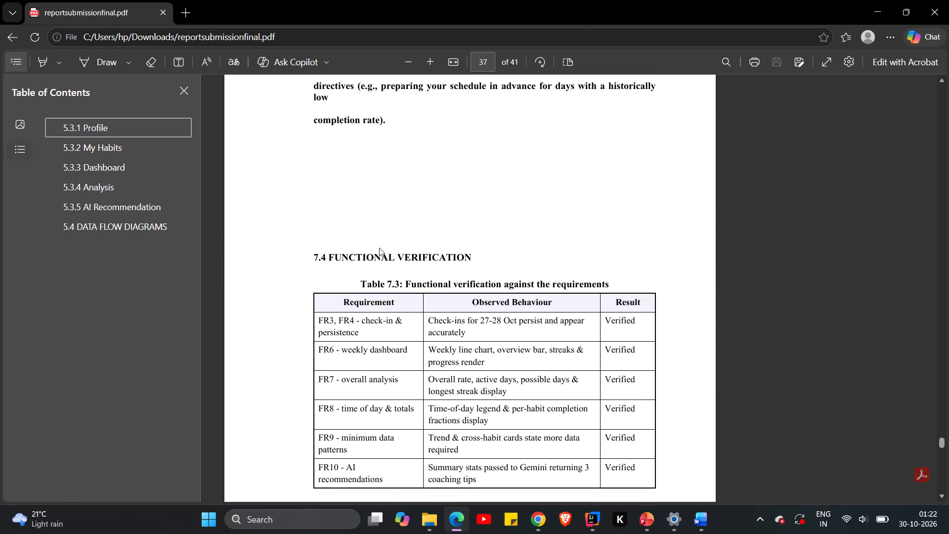
pyautogui.scroll(-10, 379, 248)
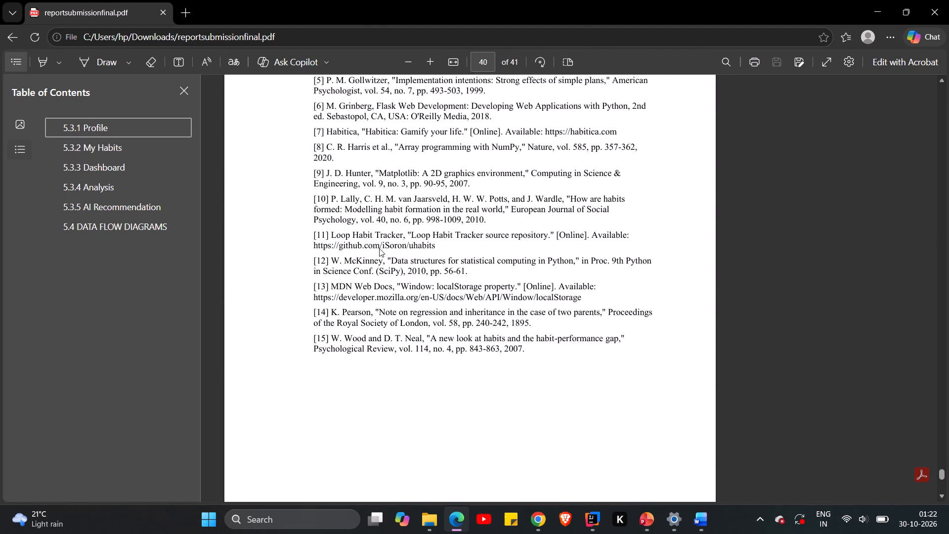
pyautogui.scroll(-3, 379, 249)
pyautogui.scroll(1, 379, 251)
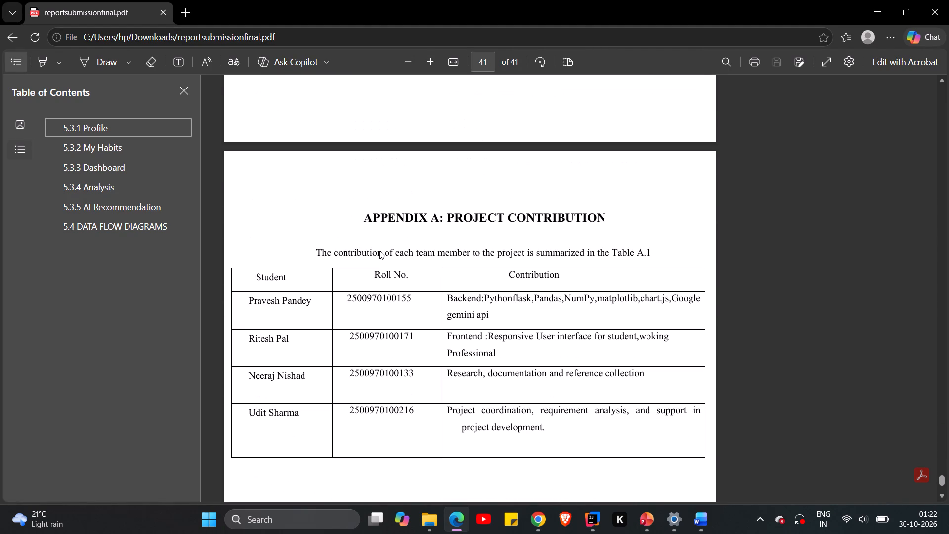
pyautogui.click(404, 183)
pyautogui.click(818, 210)
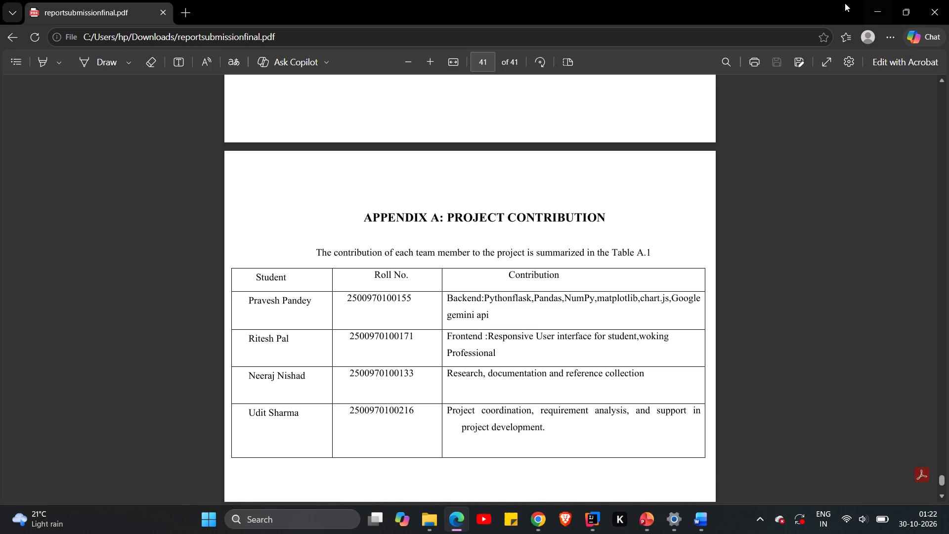
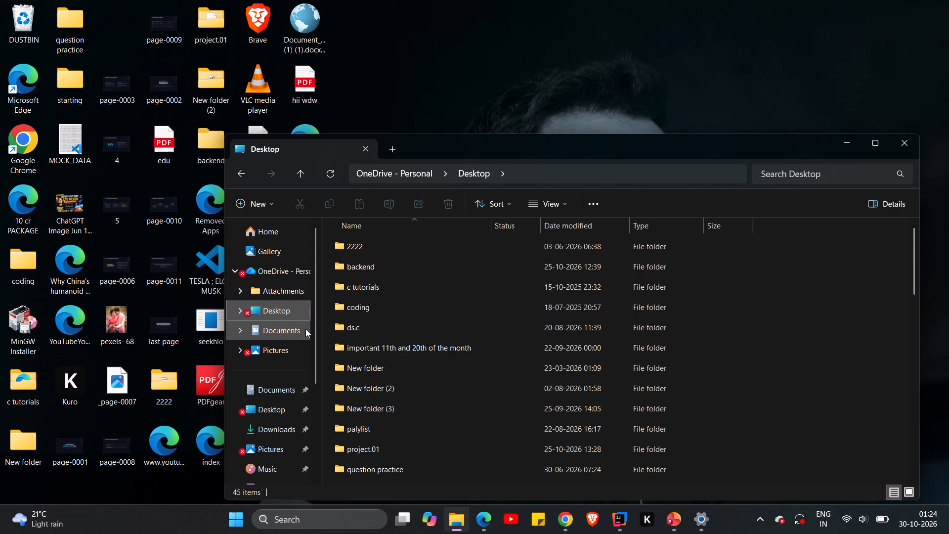
pyautogui.click(304, 327)
pyautogui.click(296, 352)
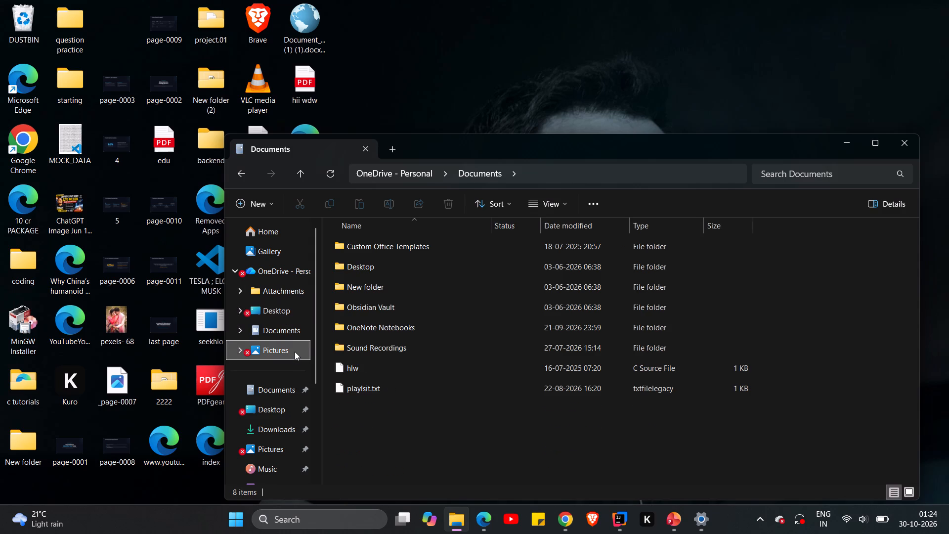
pyautogui.click(286, 255)
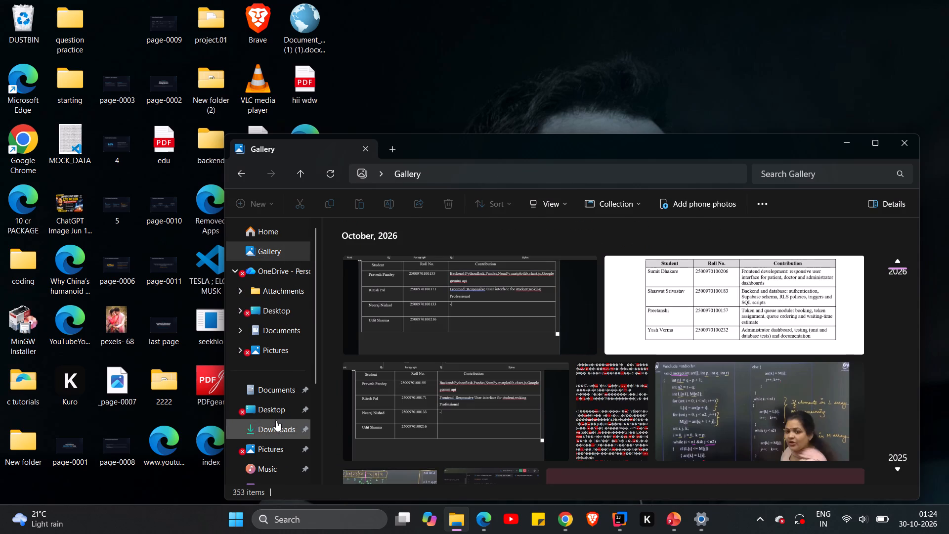
pyautogui.click(276, 412)
pyautogui.click(280, 395)
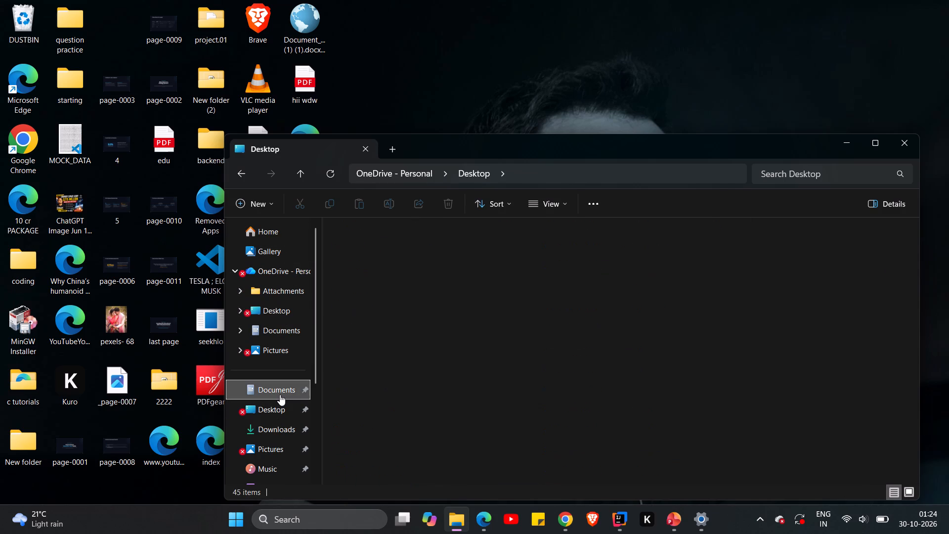
pyautogui.click(289, 414)
pyautogui.click(289, 424)
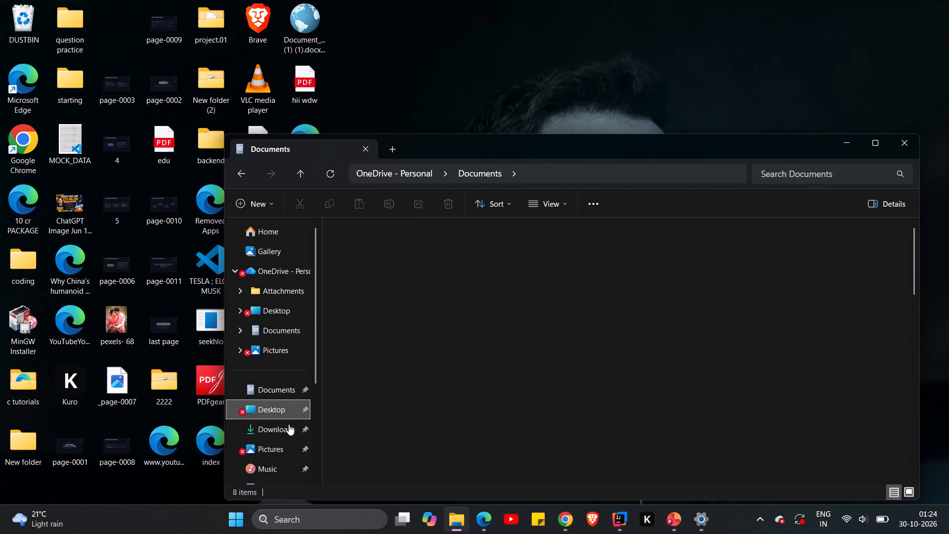
pyautogui.click(289, 424)
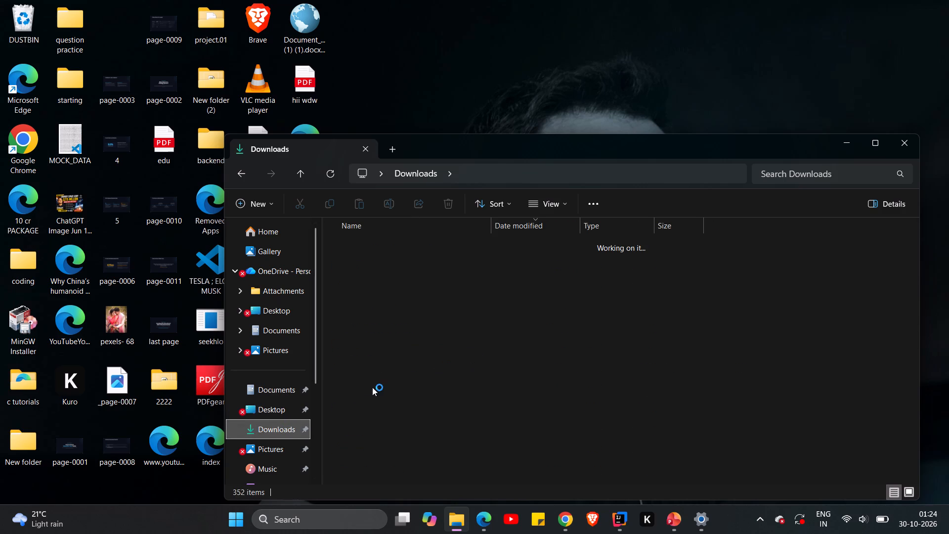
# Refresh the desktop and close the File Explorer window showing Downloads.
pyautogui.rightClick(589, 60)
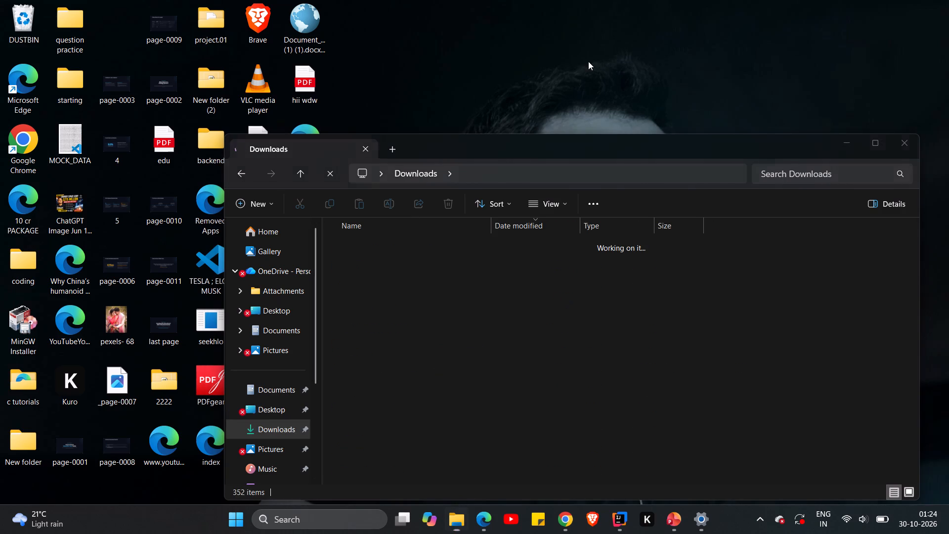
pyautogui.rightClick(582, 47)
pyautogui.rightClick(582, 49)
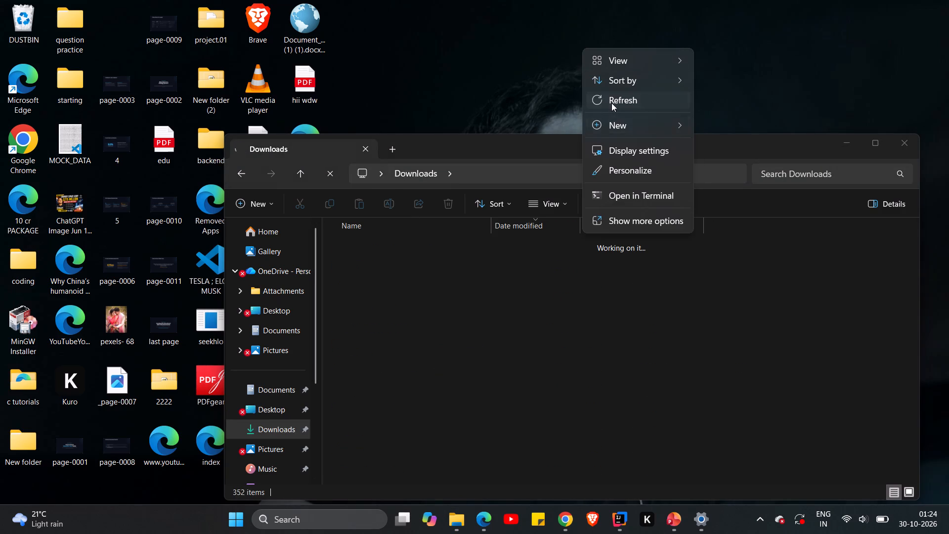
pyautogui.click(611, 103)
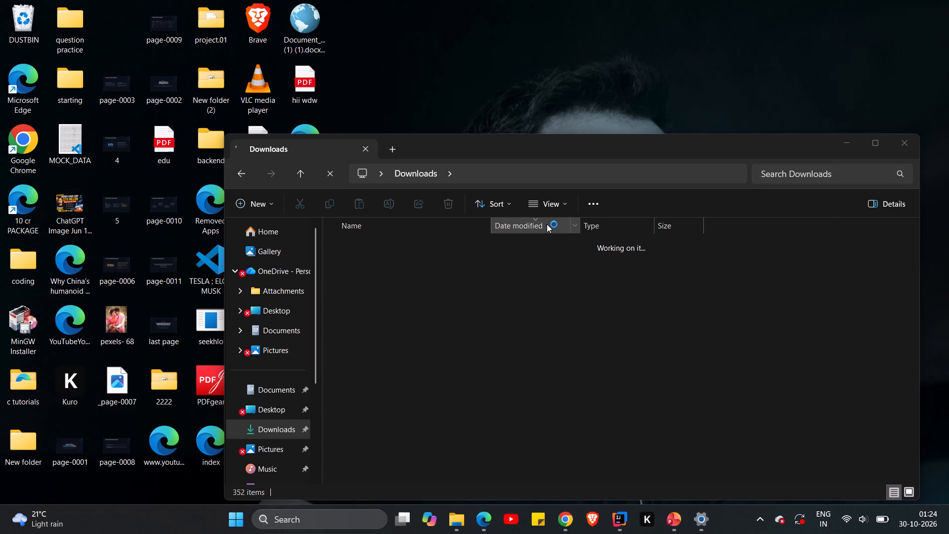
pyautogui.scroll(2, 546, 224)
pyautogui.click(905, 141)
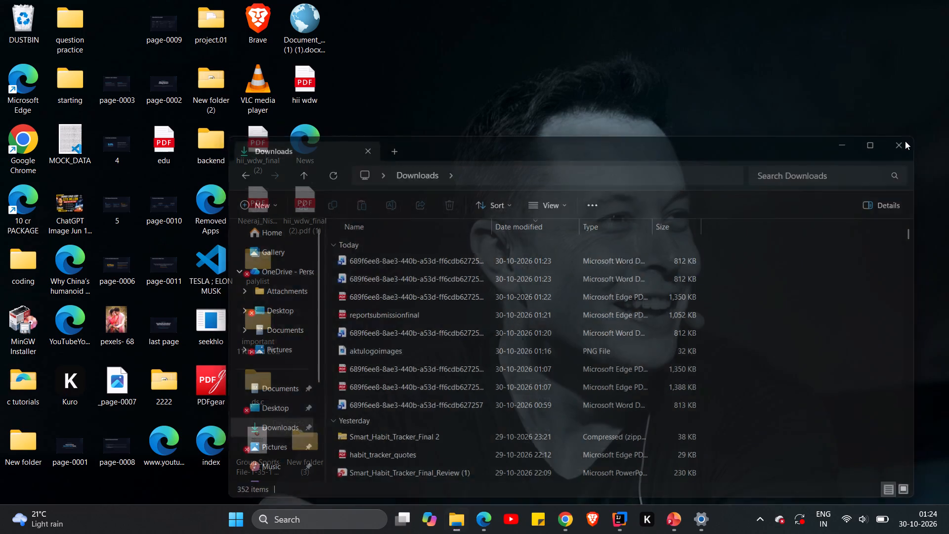
# Reopen File Explorer and display the Downloads folder to check the latest report files.
pyautogui.moveTo(456, 522); pyautogui.dragTo(458, 518)
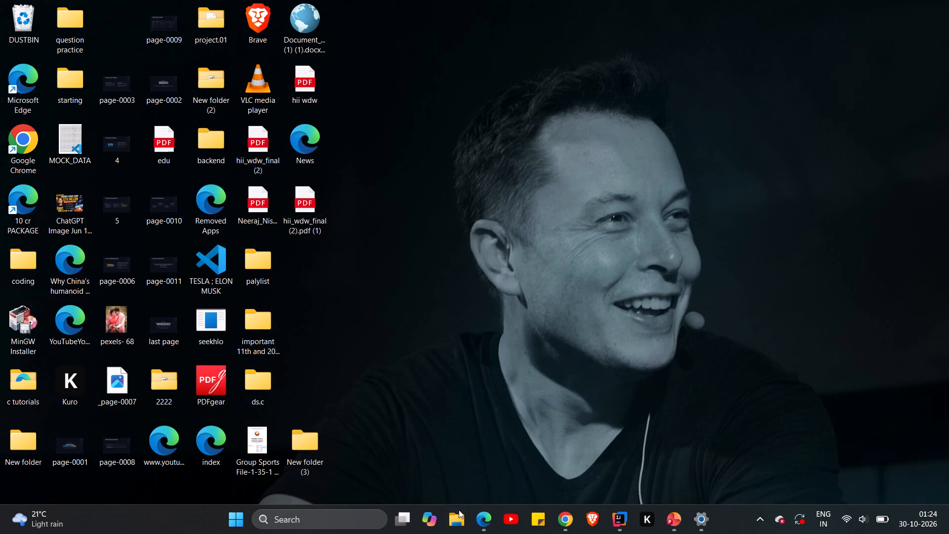
pyautogui.doubleClick(454, 524)
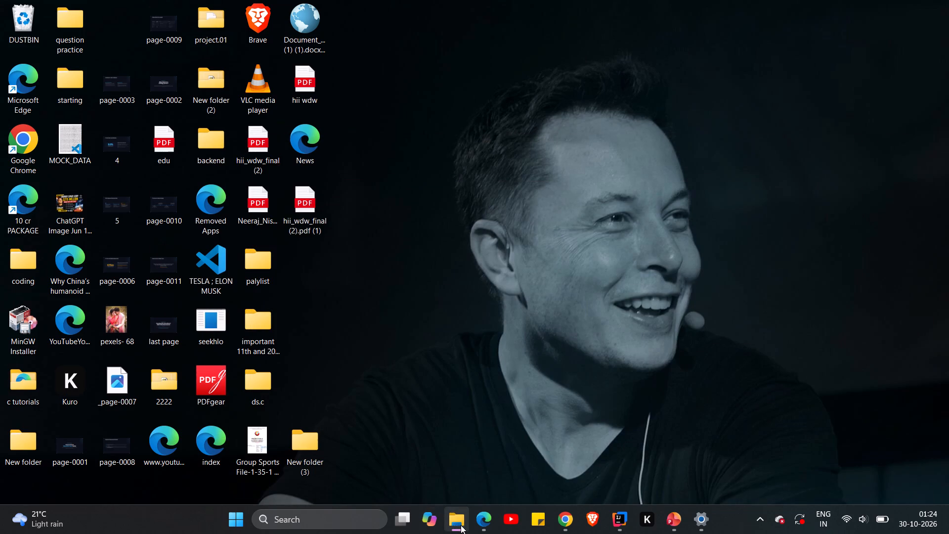
pyautogui.click(461, 525)
pyautogui.click(452, 521)
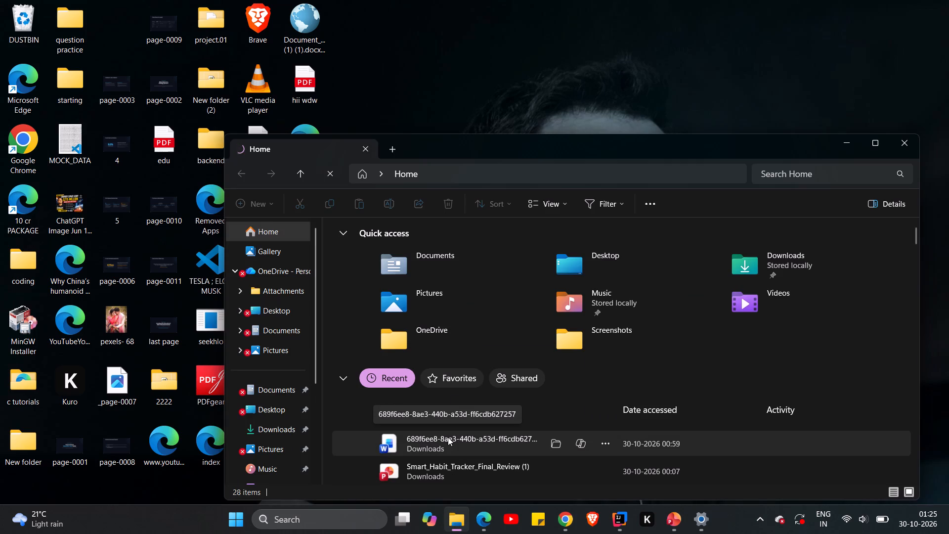
pyautogui.click(297, 423)
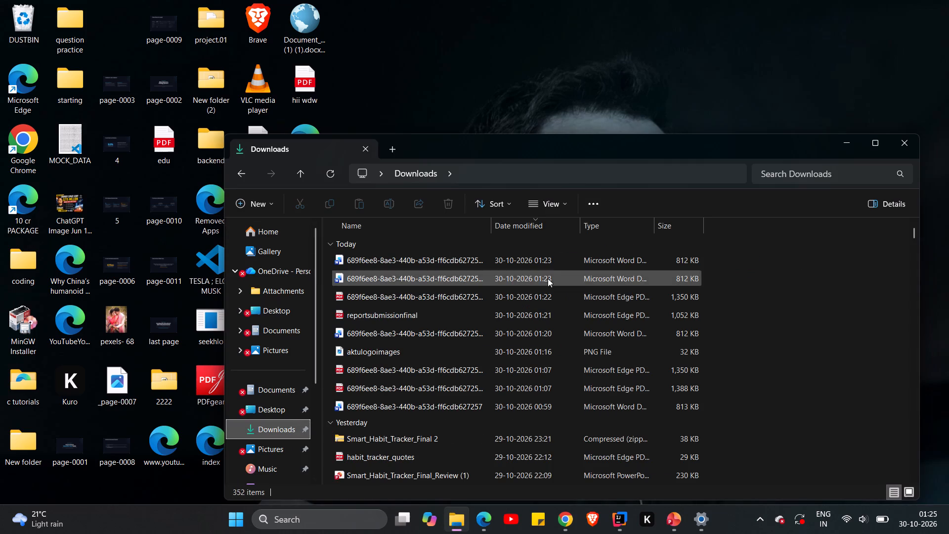
# Look through the OneDrive Documents, Desktop and Pictures folders for the report files.
pyautogui.click(254, 392)
pyautogui.click(258, 406)
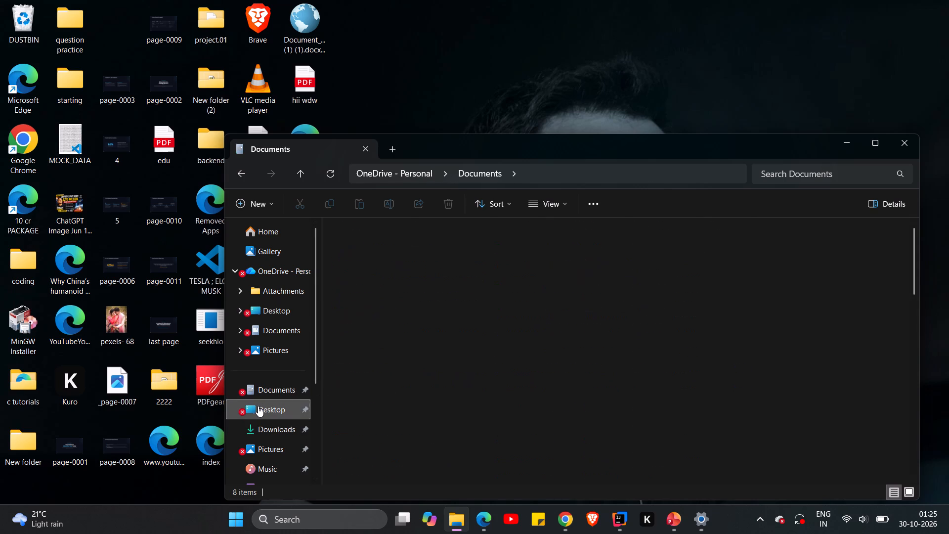
pyautogui.scroll(-1, 411, 344)
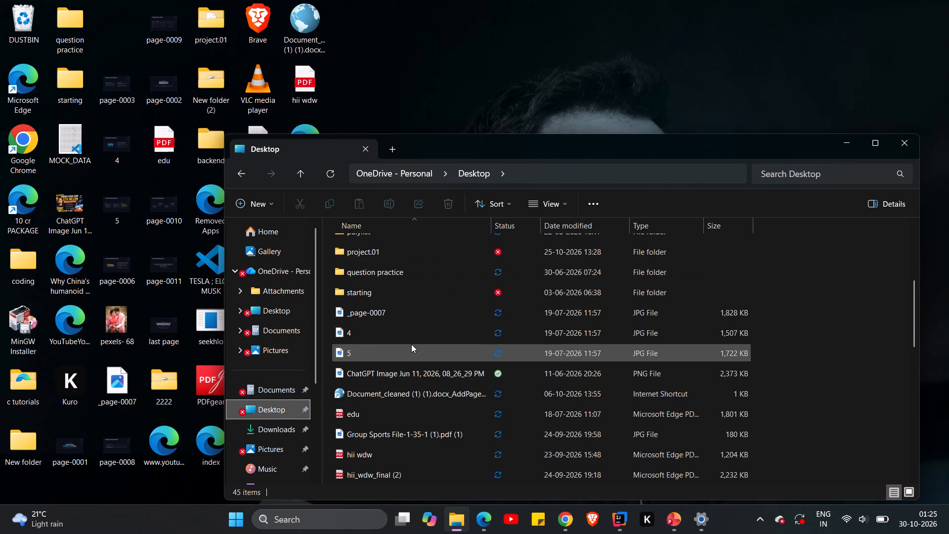
pyautogui.click(297, 334)
pyautogui.click(282, 351)
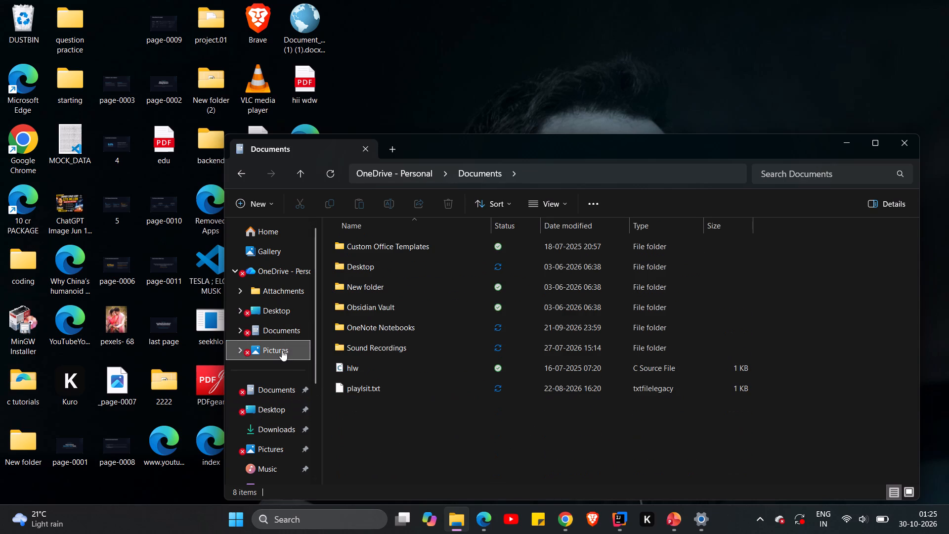
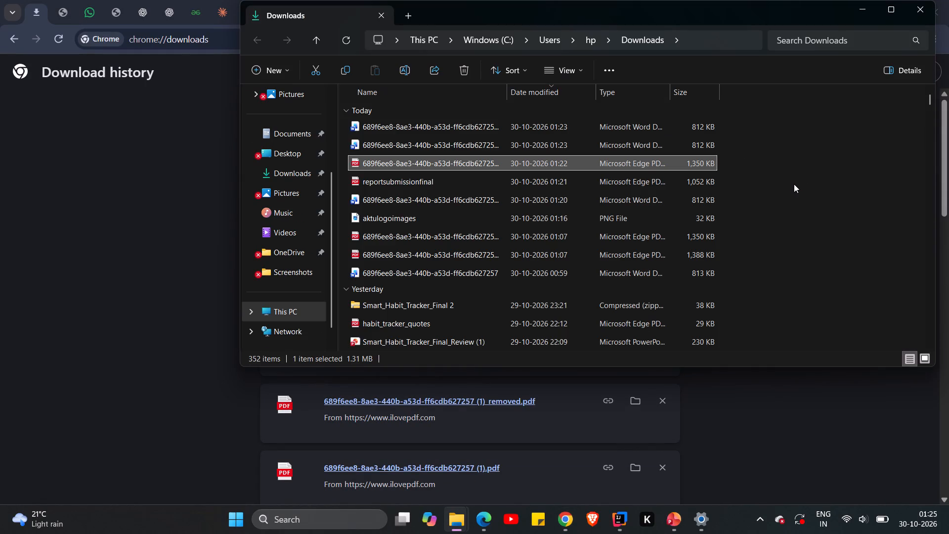
# Open the "(1)_removed (1)" report PDF from Downloads, check its certificate and acknowledgement pages, and close the PDF viewer.
pyautogui.doubleClick(659, 162)
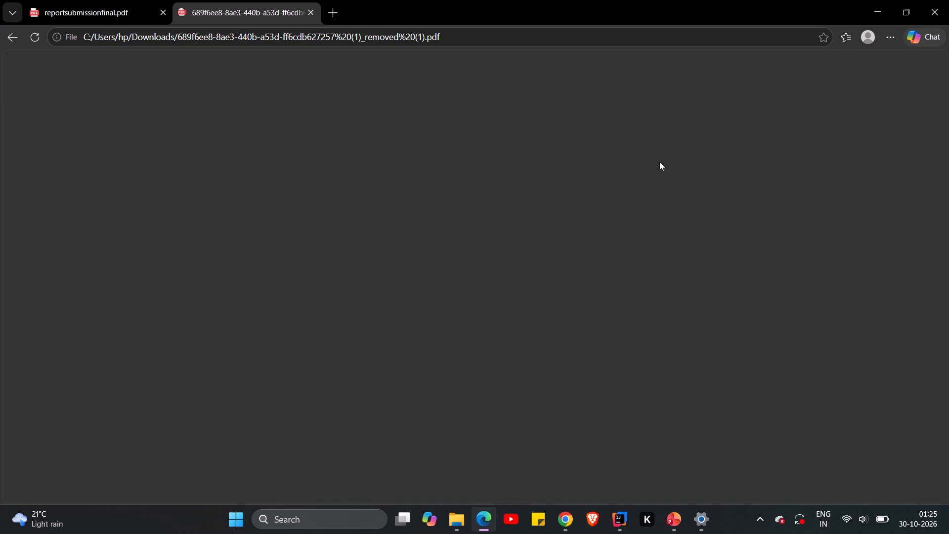
pyautogui.scroll(-4, 659, 162)
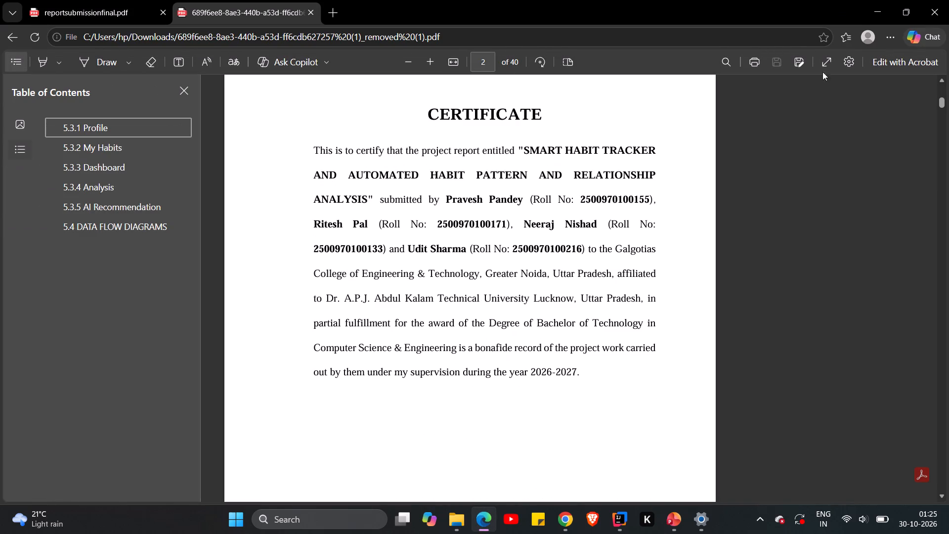
pyautogui.scroll(-3, 687, 130)
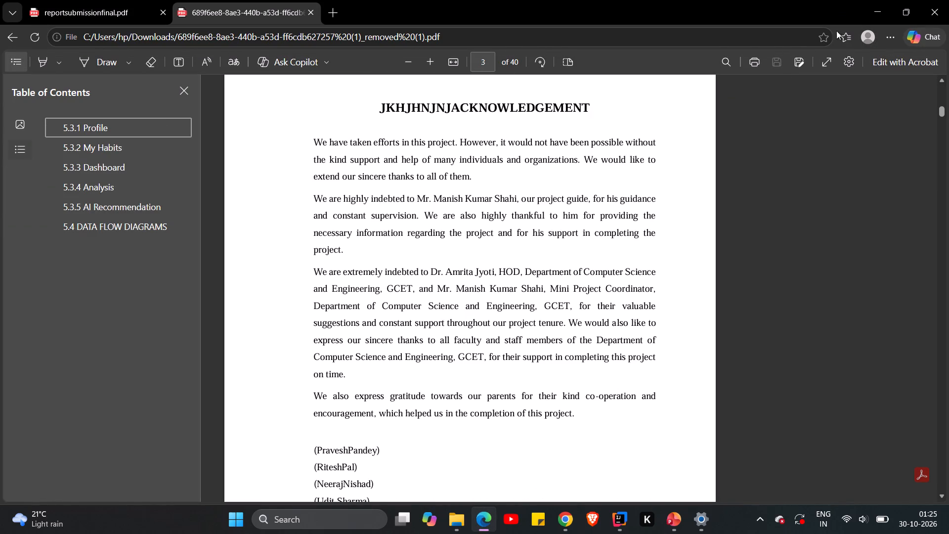
pyautogui.click(924, 0)
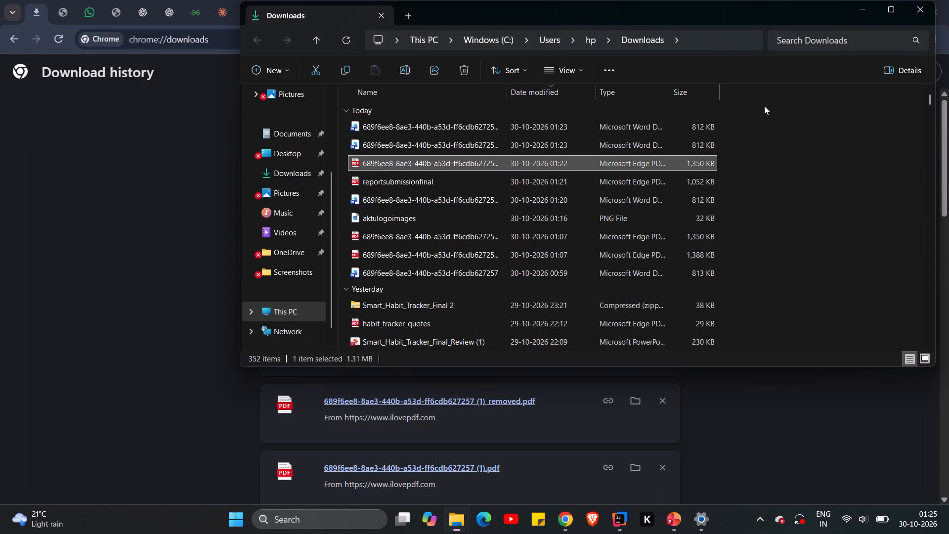
# Rename the "(1)_removed (1)" report PDF in Downloads, entering "finalreport." as the new name.
pyautogui.rightClick(613, 160)
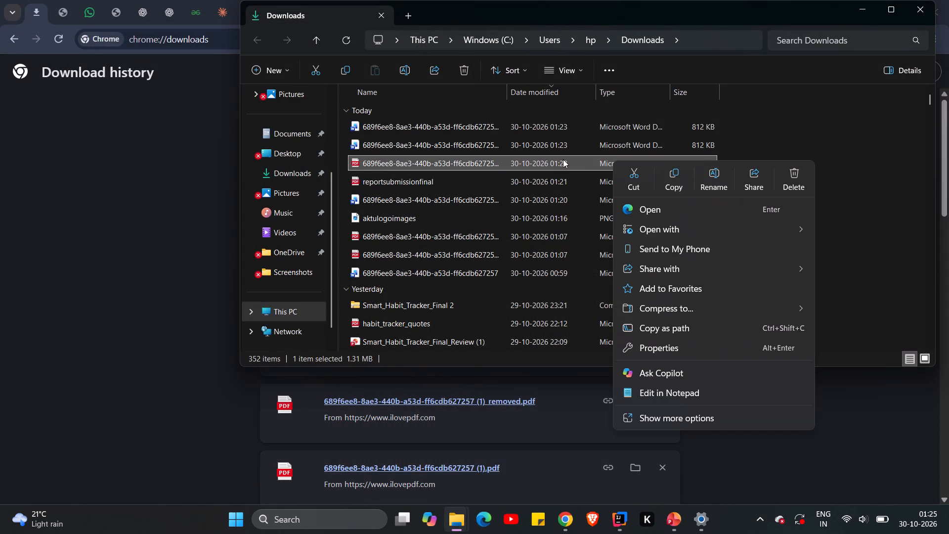
pyautogui.click(719, 182)
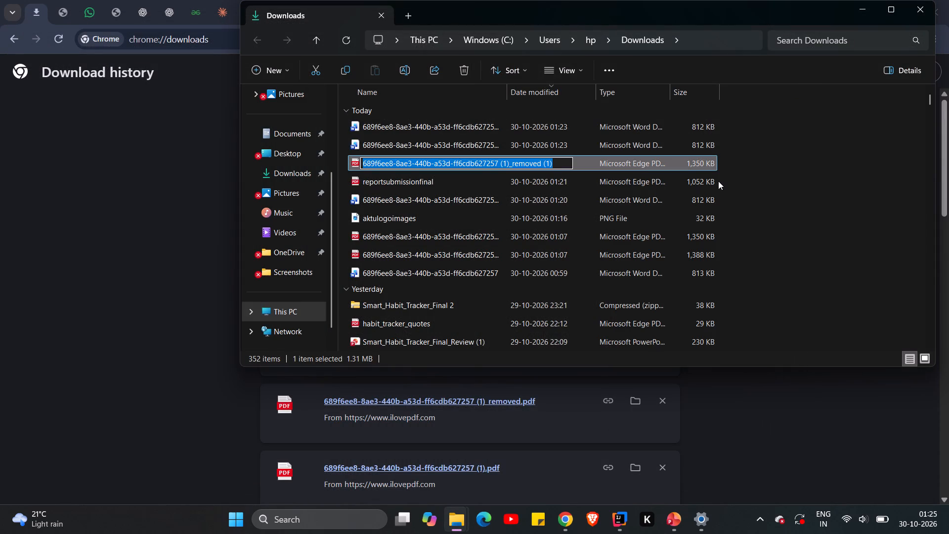
pyautogui.press('space')
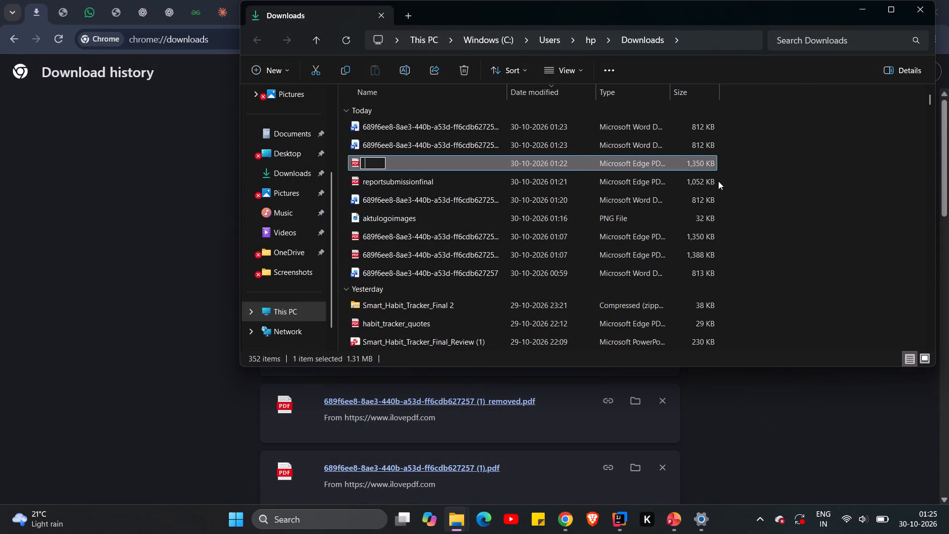
pyautogui.write('fianl')
pyautogui.press('BackSpace')
pyautogui.press('BackSpace')
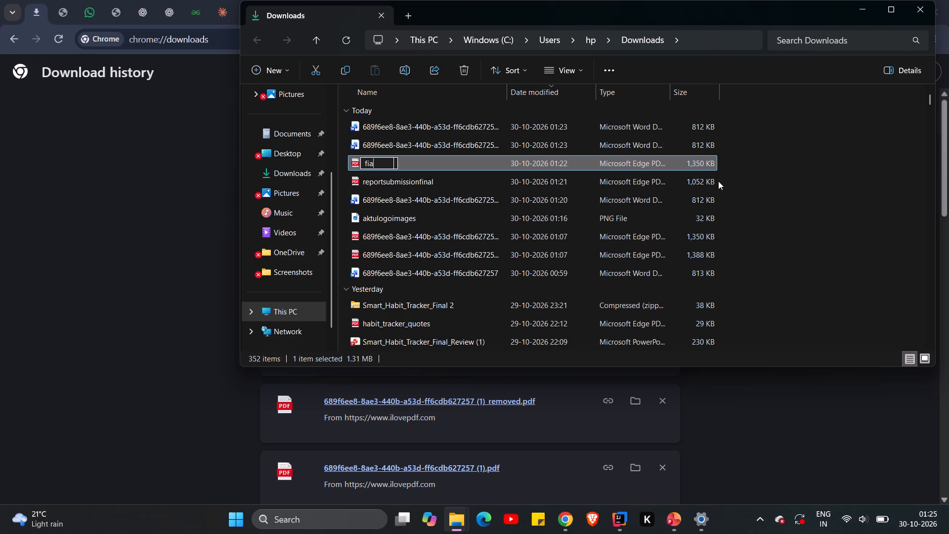
pyautogui.press('BackSpace')
pyautogui.write('na')
pyautogui.write('lrepoett')
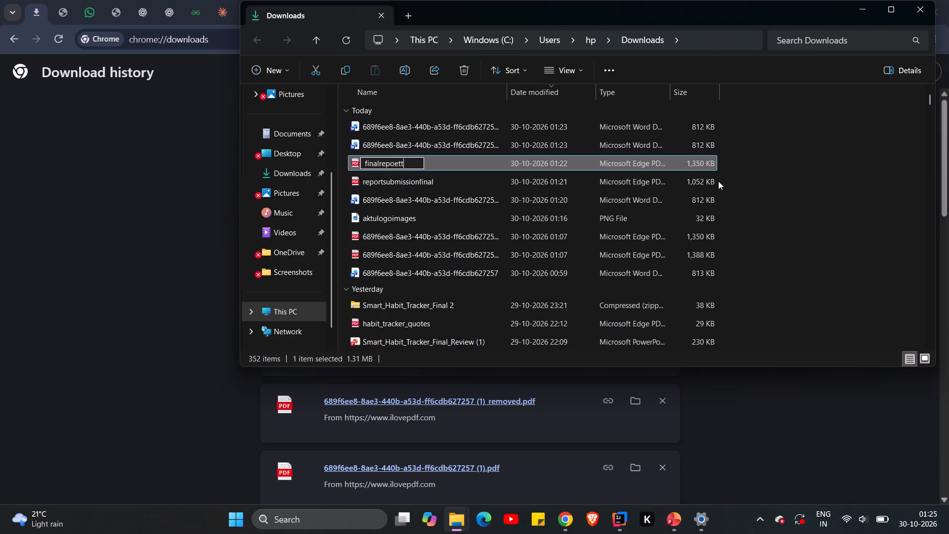
pyautogui.press('BackSpace')
pyautogui.press('BackSpace')
pyautogui.press('BackSpace')
pyautogui.write('rt')
pyautogui.write('.')
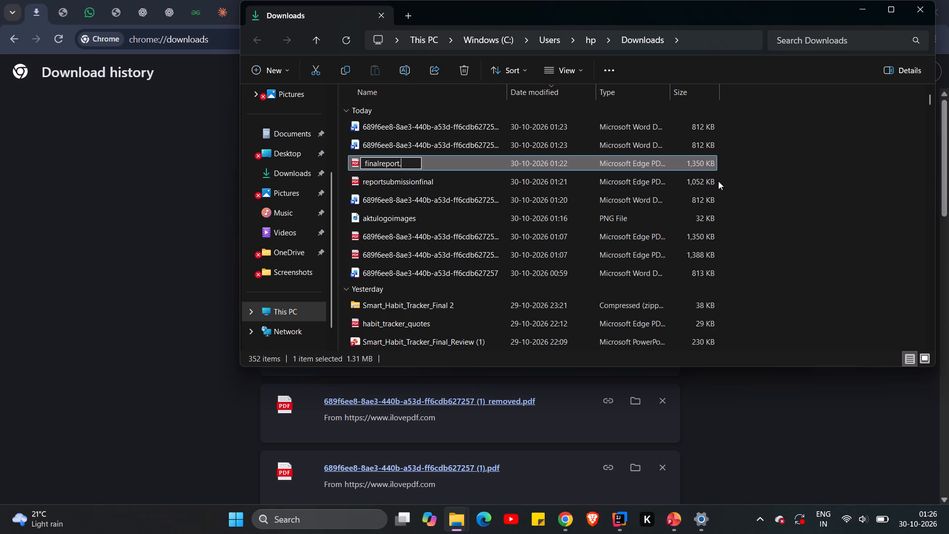
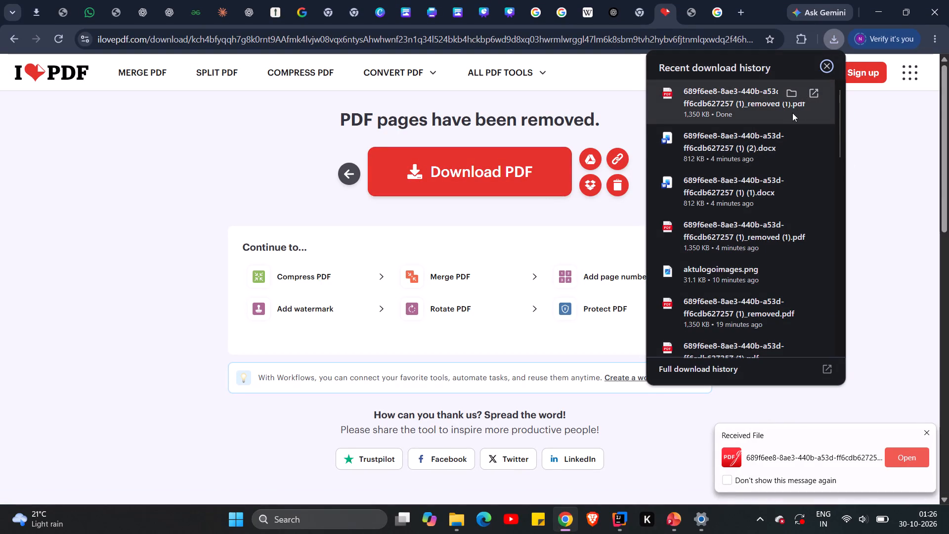
# Open the newly downloaded "(1)_removed (1)" report PDF and check its certificate and acknowledgement pages.
pyautogui.click(817, 93)
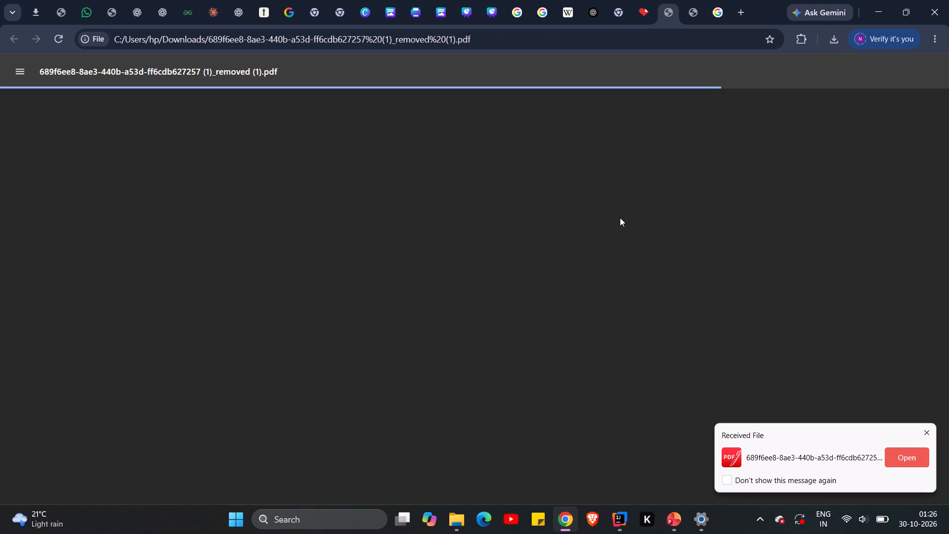
pyautogui.scroll(-5, 618, 216)
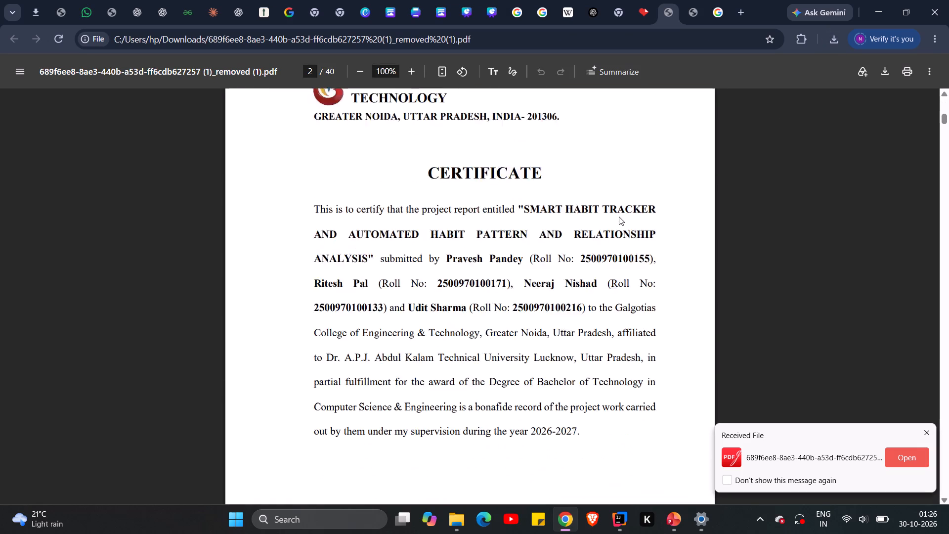
pyautogui.scroll(-1, 619, 217)
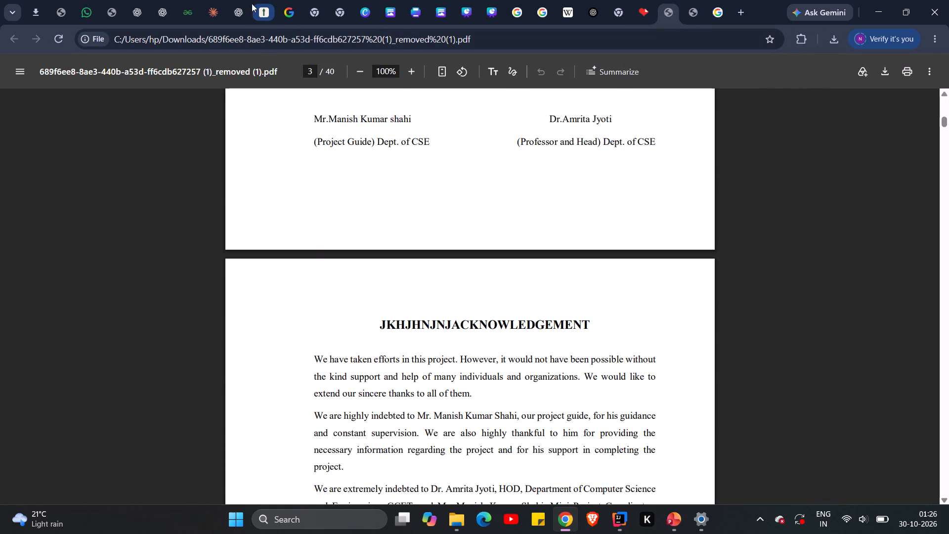
# Return to iLovePDF, restart page removal, load the report PDF from Downloads, and check the page 4 thumbnail.
pyautogui.click(635, 12)
pyautogui.click(663, 140)
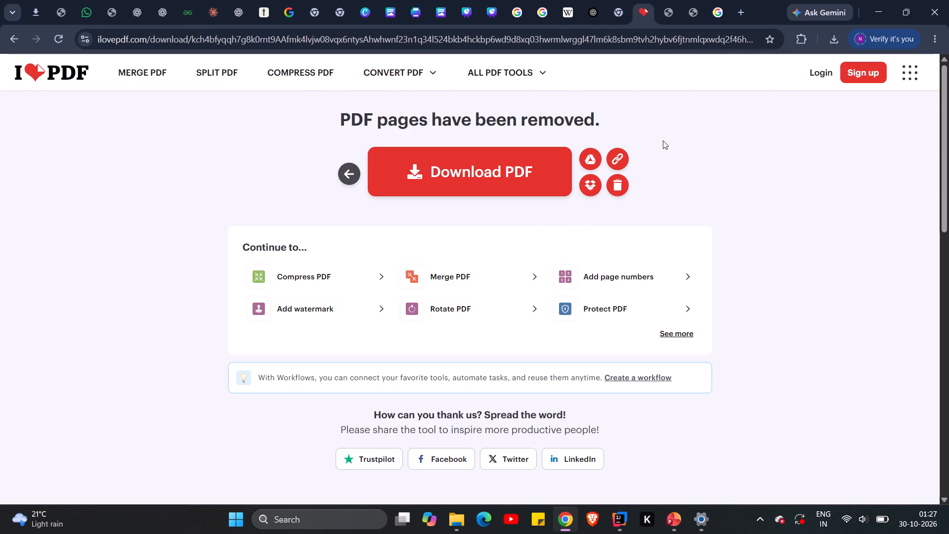
pyautogui.click(345, 167)
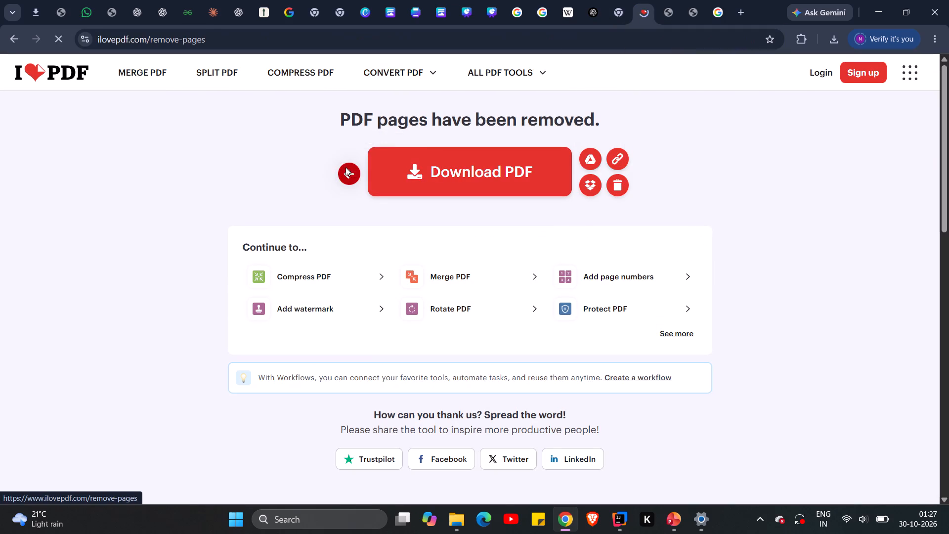
pyautogui.click(492, 211)
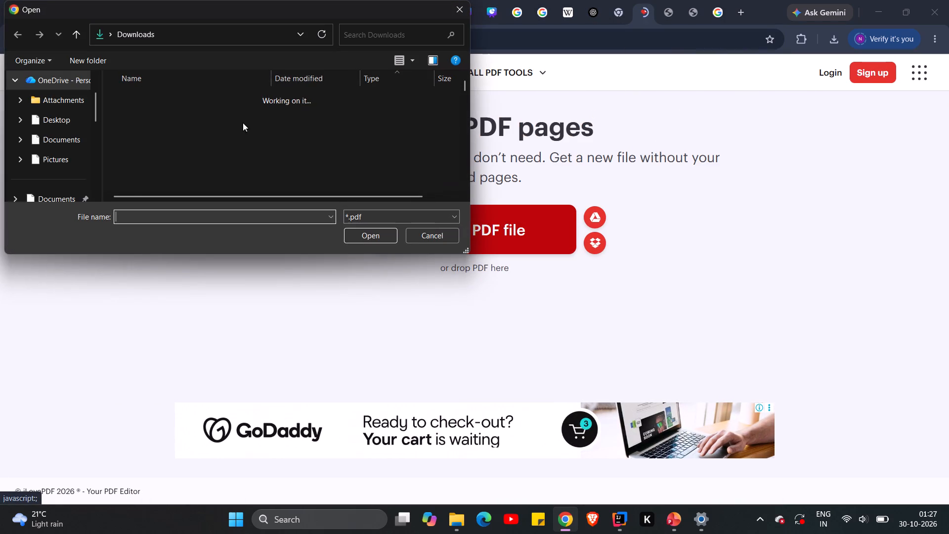
pyautogui.doubleClick(205, 115)
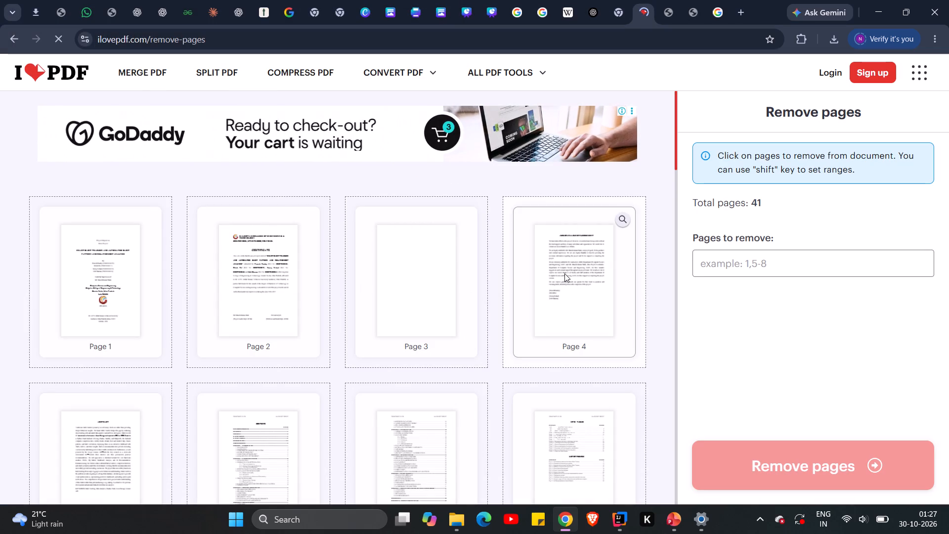
pyautogui.click(564, 273)
pyautogui.moveTo(572, 251); pyautogui.dragTo(572, 256)
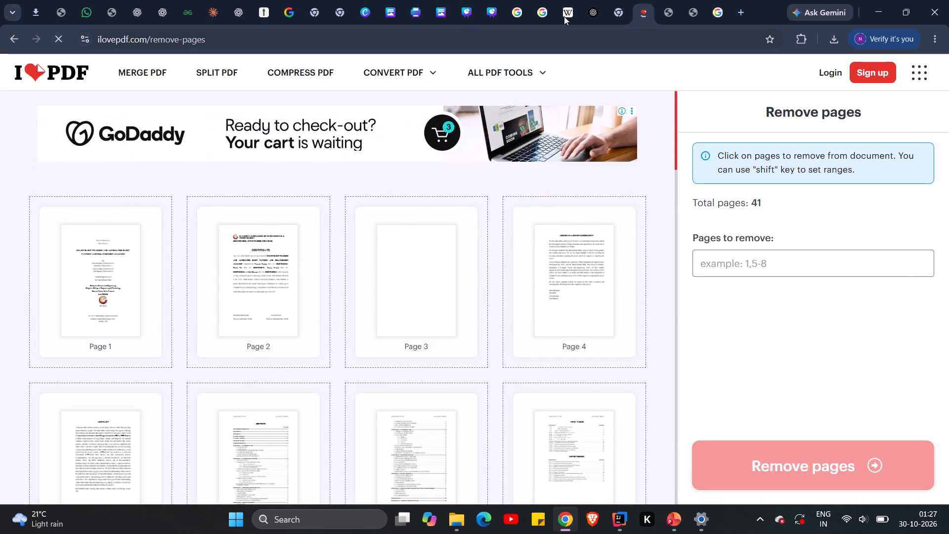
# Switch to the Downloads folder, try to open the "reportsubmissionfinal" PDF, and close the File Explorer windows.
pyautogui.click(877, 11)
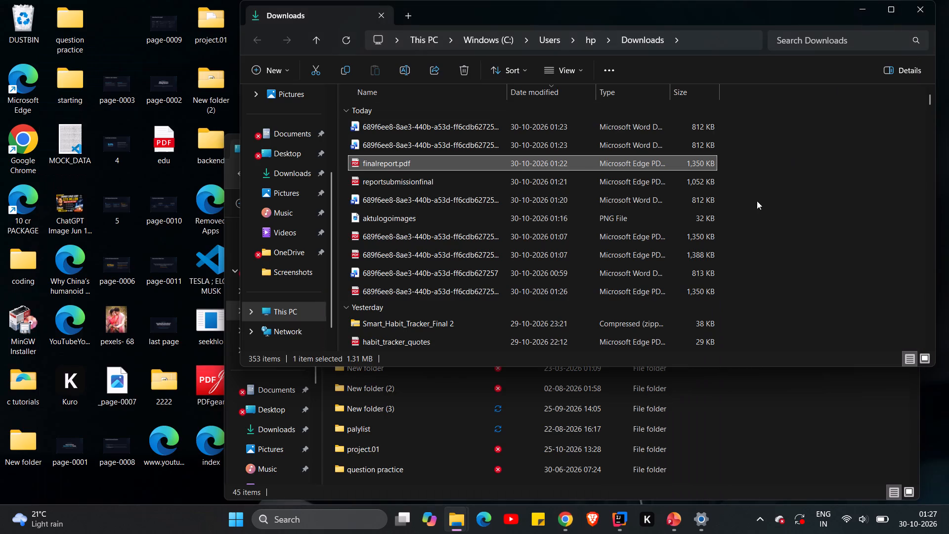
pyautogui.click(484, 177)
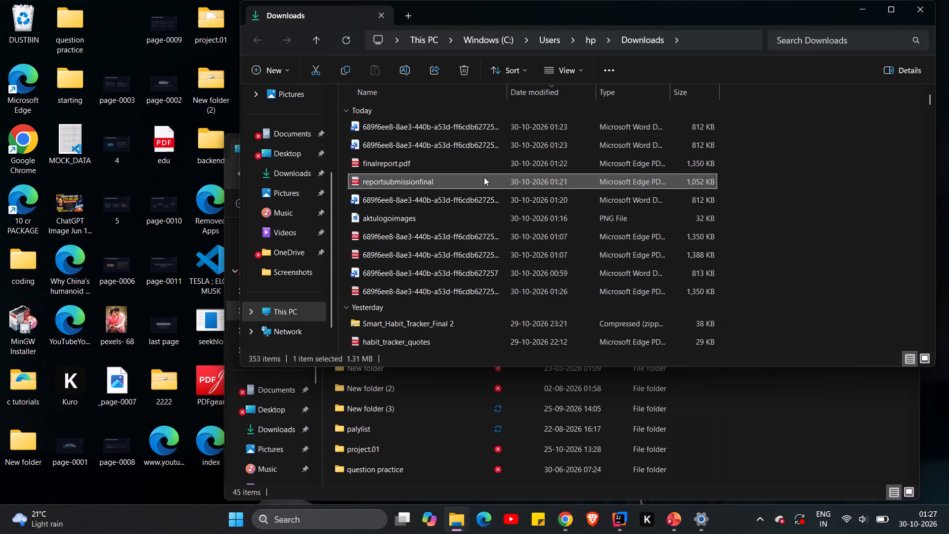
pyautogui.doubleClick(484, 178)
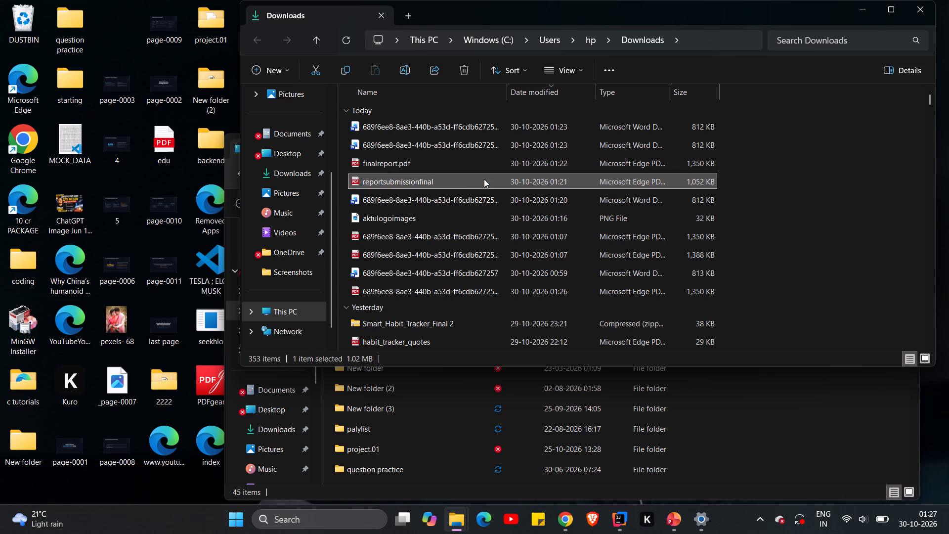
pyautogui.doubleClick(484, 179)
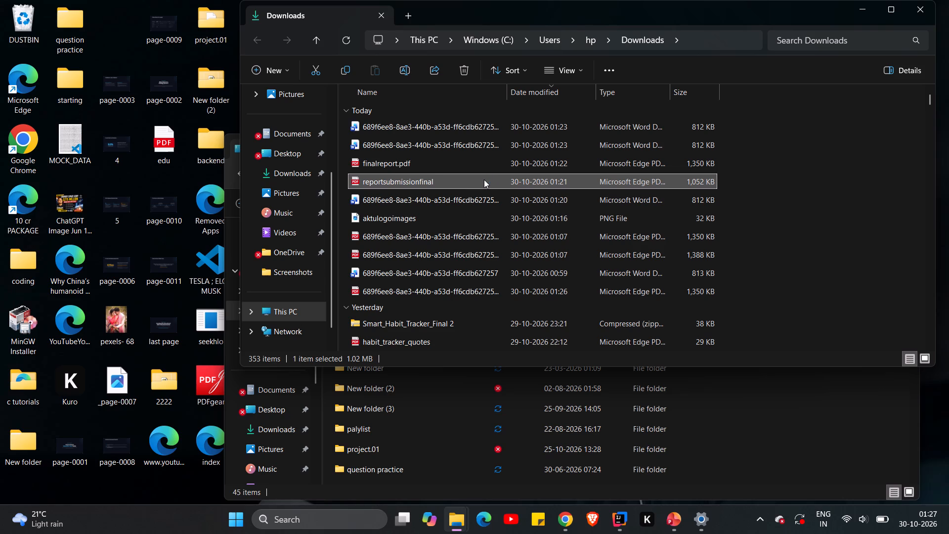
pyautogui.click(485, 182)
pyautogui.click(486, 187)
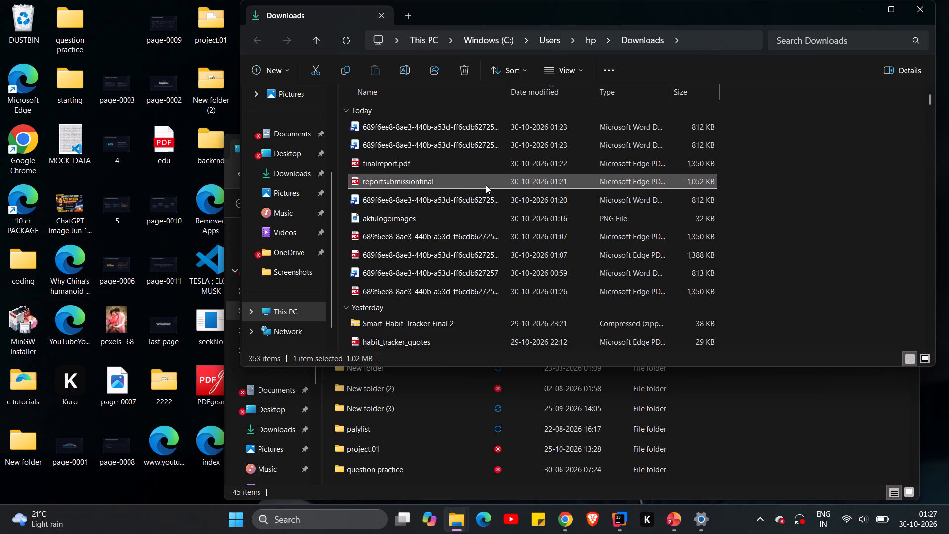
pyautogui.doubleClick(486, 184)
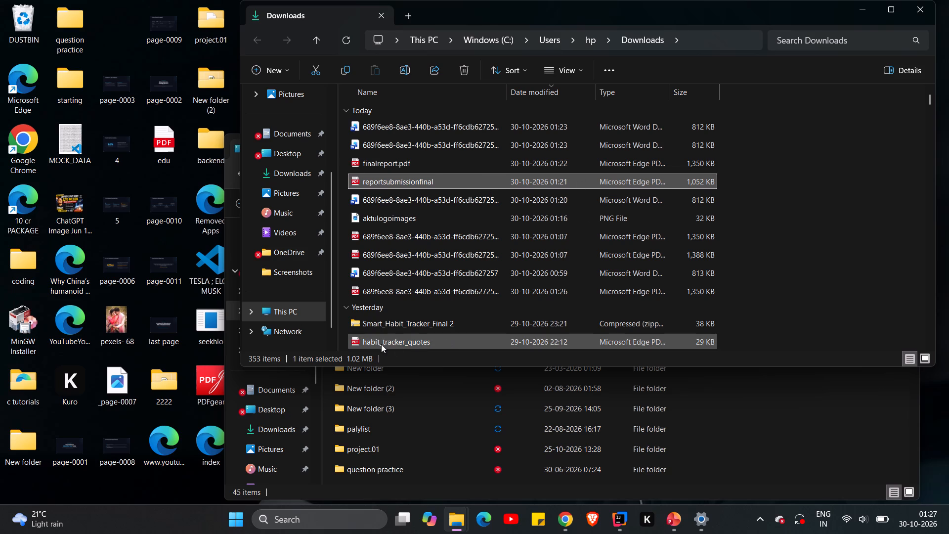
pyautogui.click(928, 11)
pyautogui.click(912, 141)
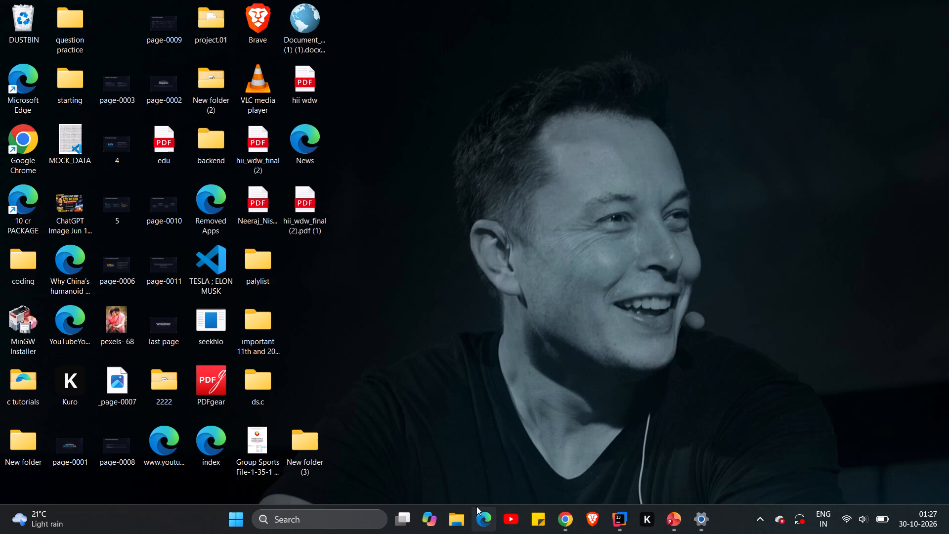
# Reopen File Explorer in a maximised window and open the "reportsubmissionfinal" PDF from the recent files.
pyautogui.doubleClick(463, 516)
pyautogui.click(454, 518)
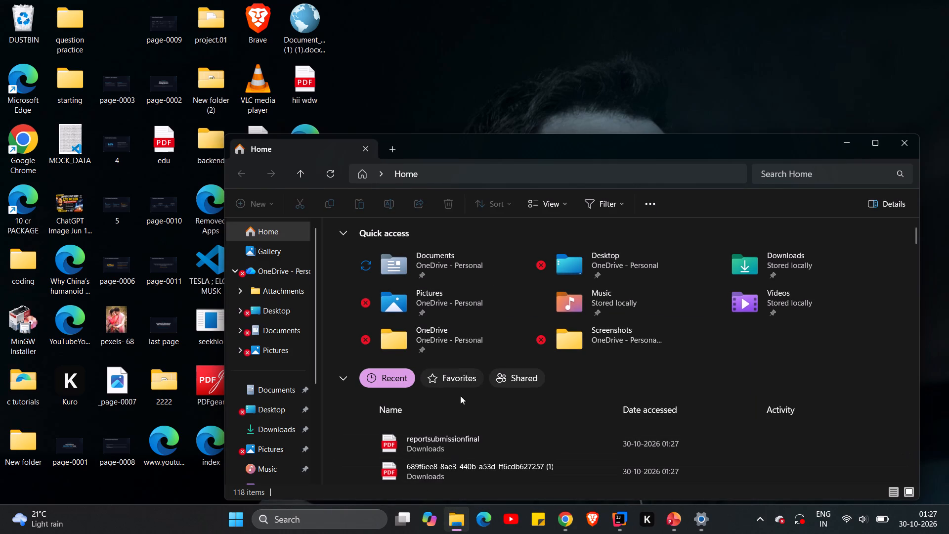
pyautogui.click(887, 142)
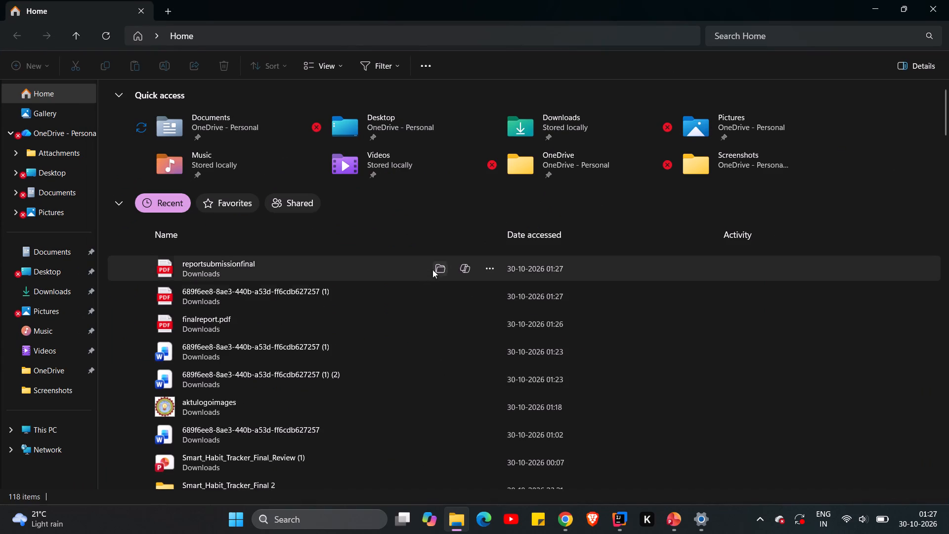
pyautogui.doubleClick(402, 267)
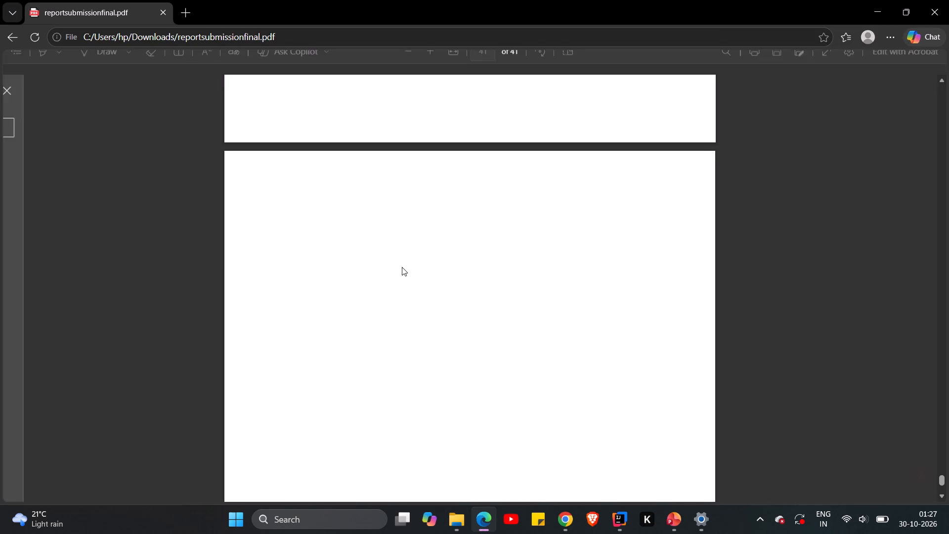
# Examine the "reportsubmissionfinal" PDF from the conclusion back to the title, certificate, acknowledgement and abstract pages, and return to File Explorer.
pyautogui.scroll(6, 402, 267)
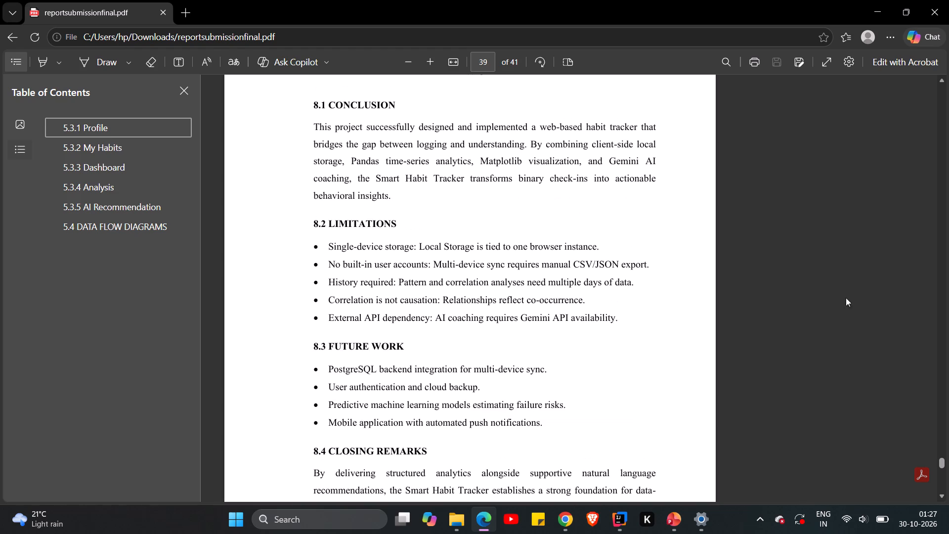
pyautogui.moveTo(945, 463); pyautogui.dragTo(920, 84)
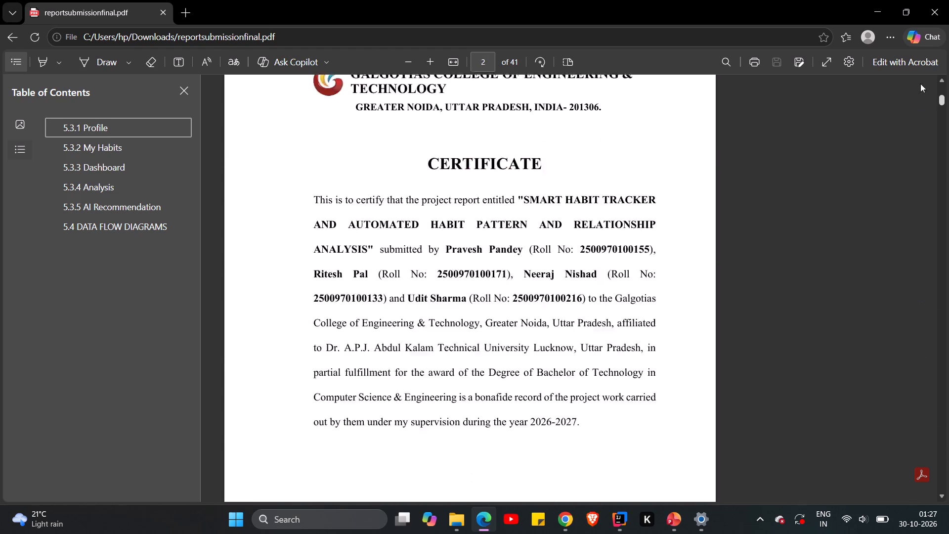
pyautogui.moveTo(920, 84); pyautogui.dragTo(920, 47)
pyautogui.scroll(-4, 690, 197)
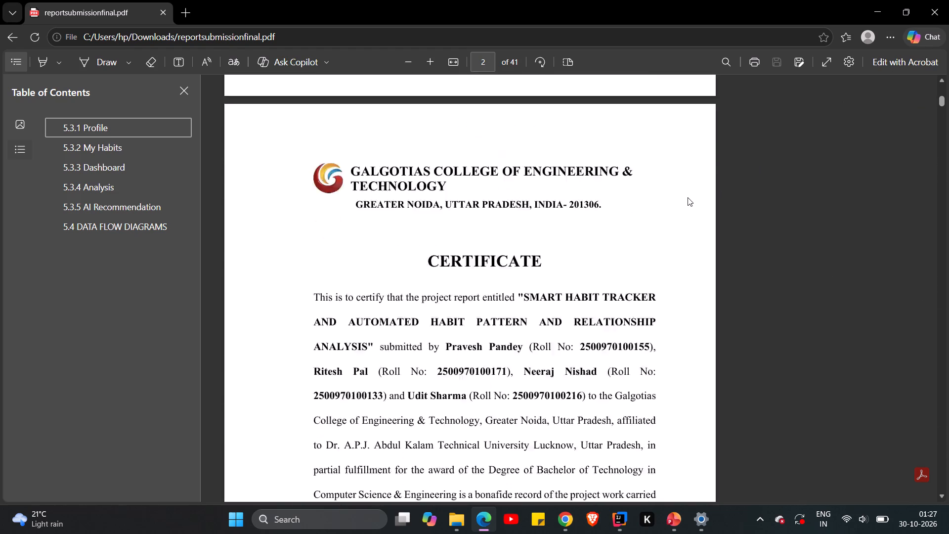
pyautogui.scroll(-5, 688, 197)
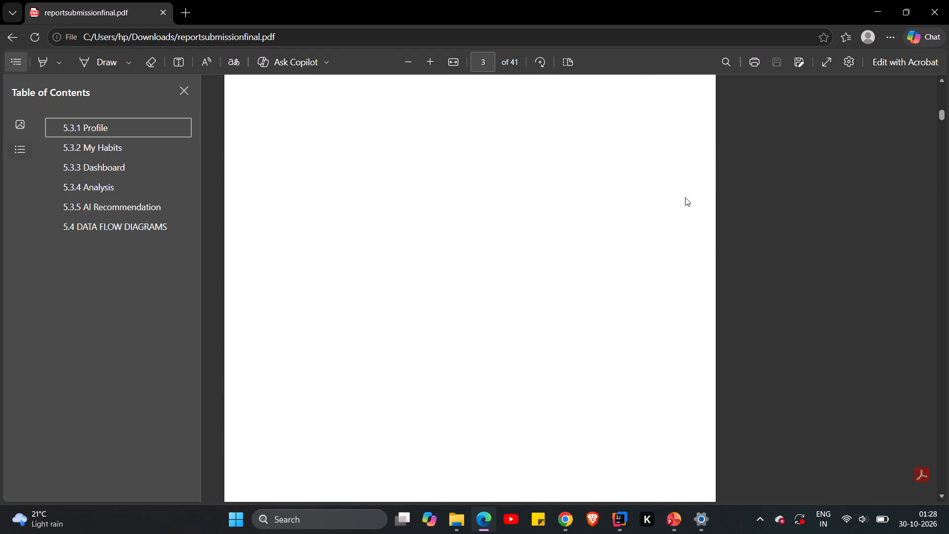
pyautogui.scroll(-4, 685, 197)
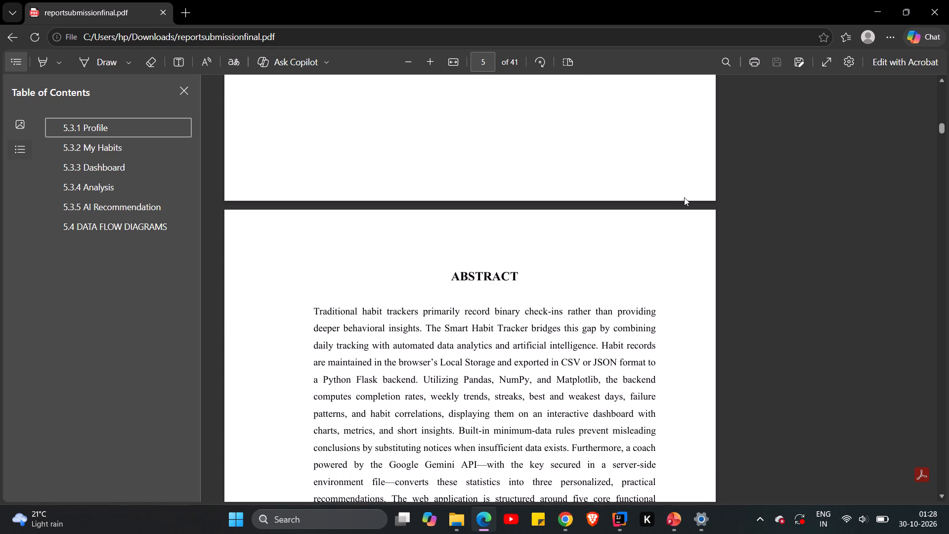
pyautogui.scroll(14, 684, 197)
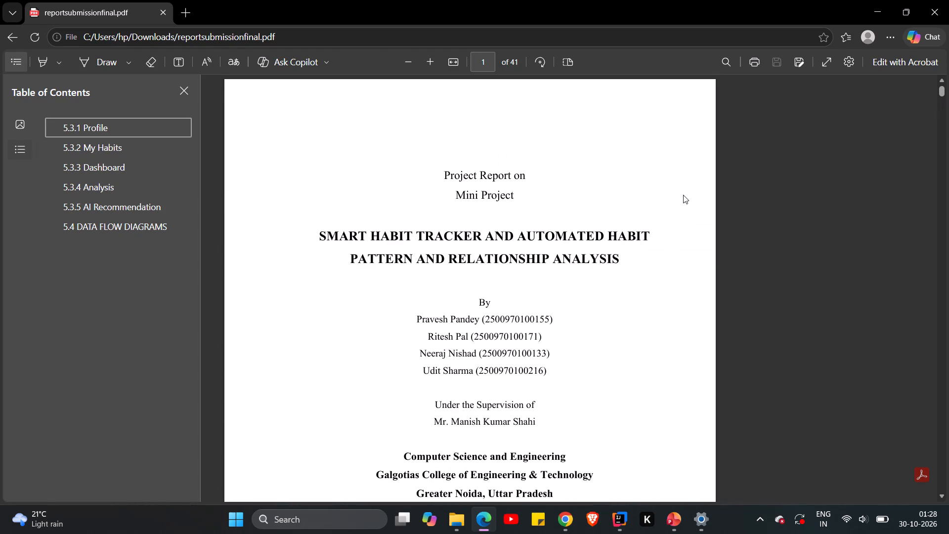
pyautogui.scroll(-3, 683, 195)
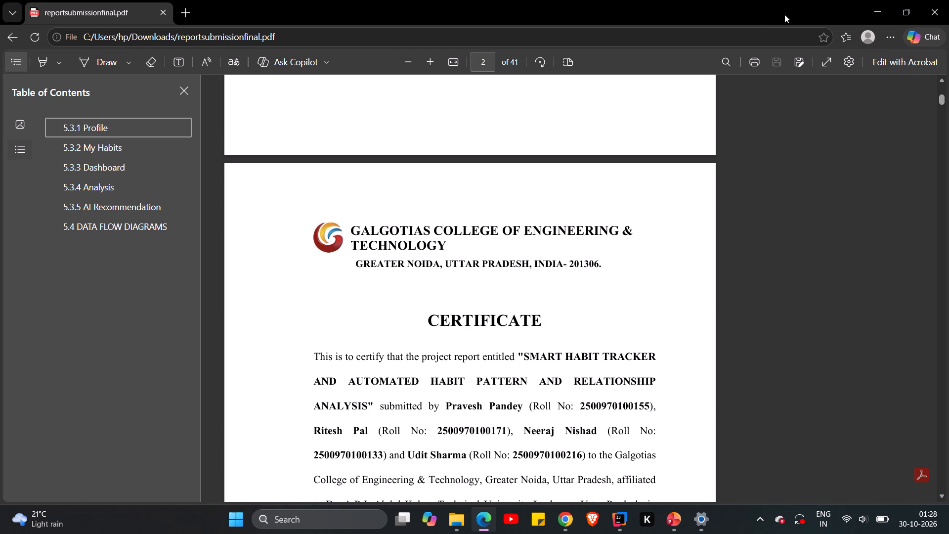
pyautogui.click(863, 11)
pyautogui.click(871, 9)
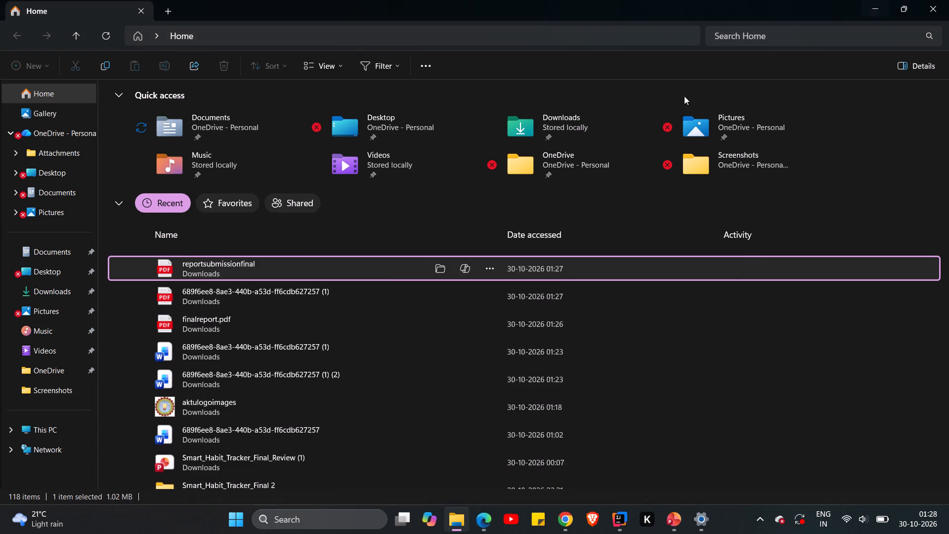
# Open the recent report PDF whose name ends in "(1)", examine its opening pages through the acknowledgement, and return to File Explorer.
pyautogui.doubleClick(302, 294)
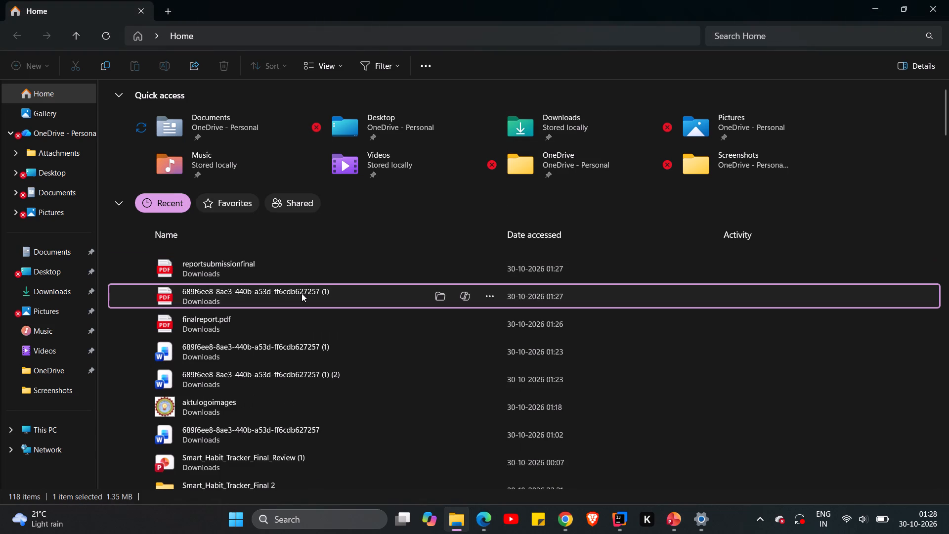
pyautogui.doubleClick(302, 293)
pyautogui.scroll(-3, 414, 224)
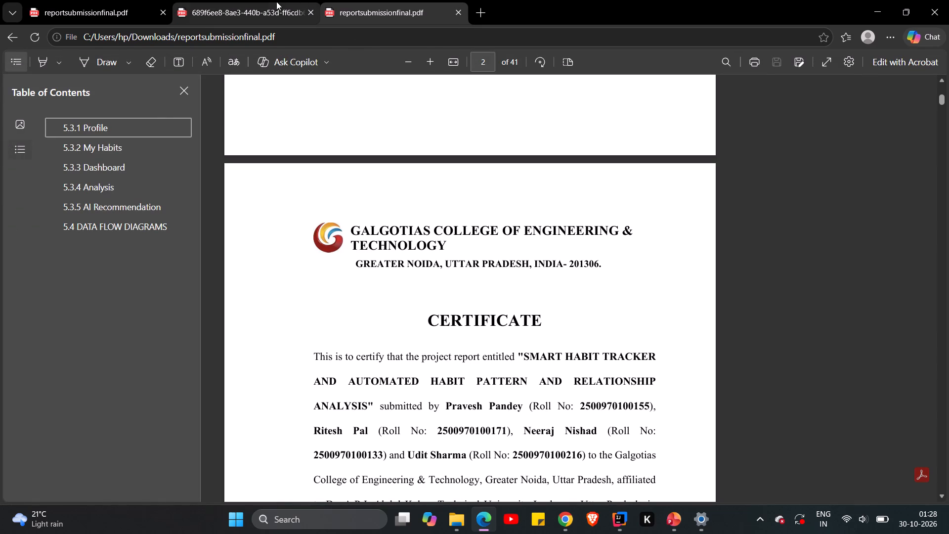
pyautogui.click(276, 1)
pyautogui.scroll(-6, 420, 189)
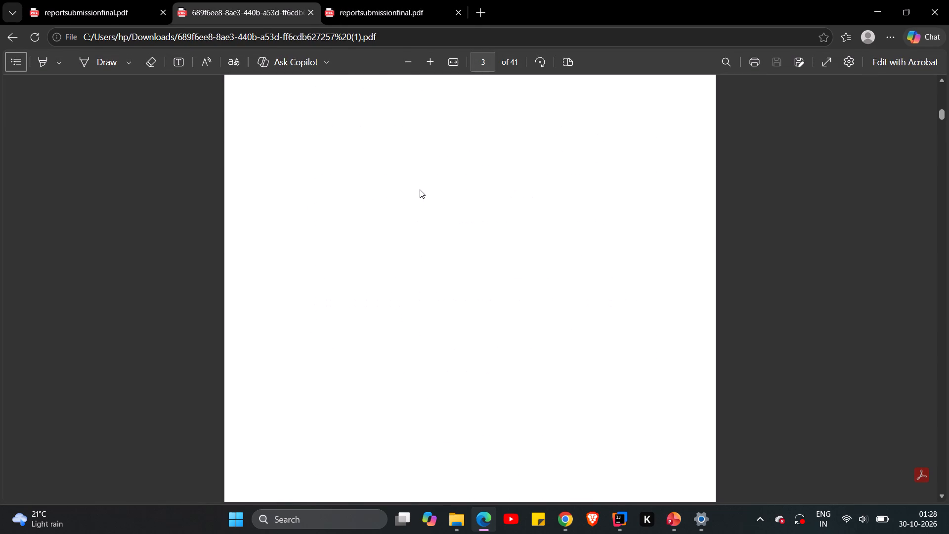
pyautogui.scroll(-2, 420, 189)
pyautogui.scroll(1, 420, 189)
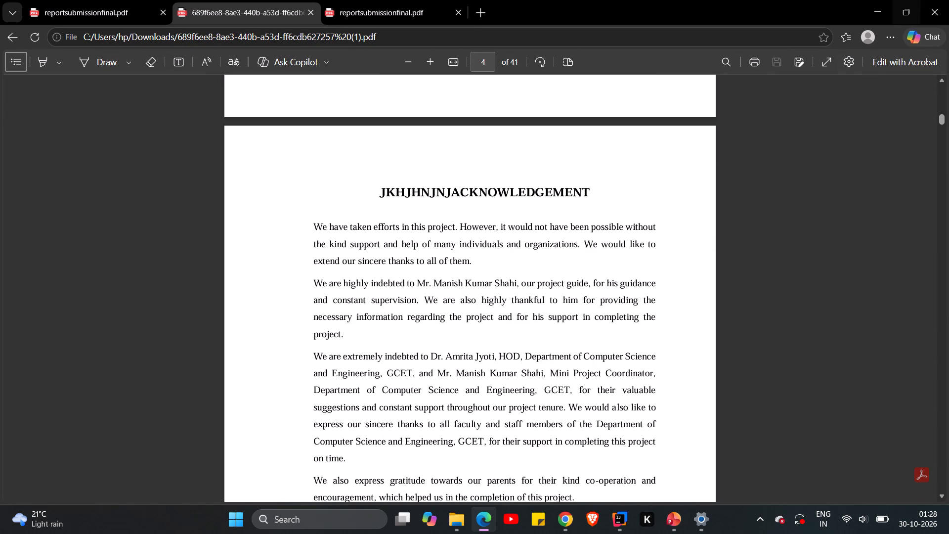
pyautogui.click(877, 21)
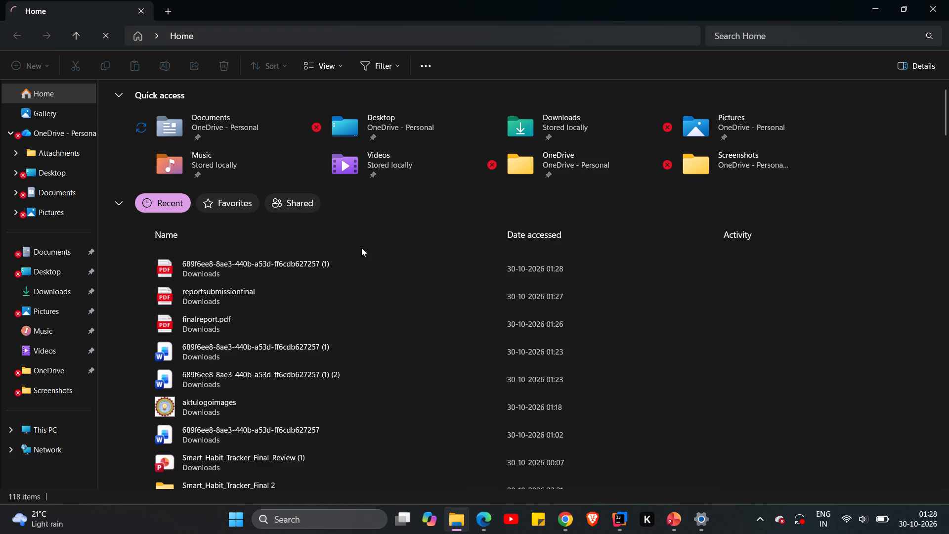
# Remove the report PDF whose name ends in "(1)" from the recent files list.
pyautogui.rightClick(314, 269)
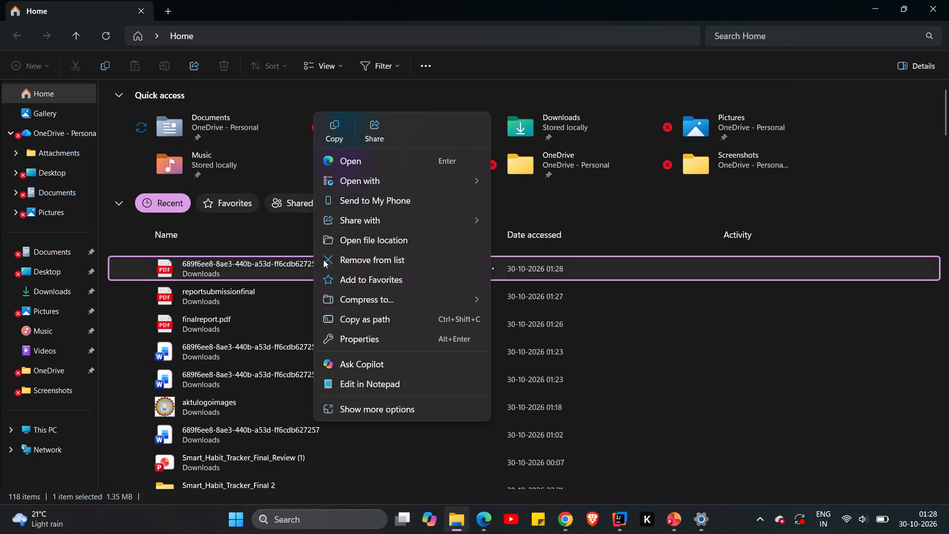
pyautogui.click(369, 258)
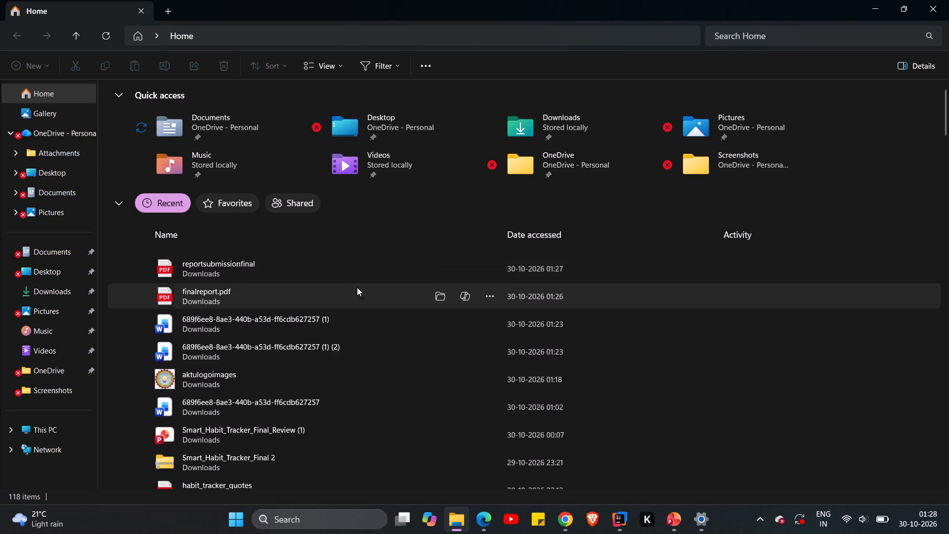
# Open the "reportsubmissionfinal" PDF and examine its contents pages, conclusion, references and Appendix A, returning to the acknowledgement page.
pyautogui.doubleClick(322, 266)
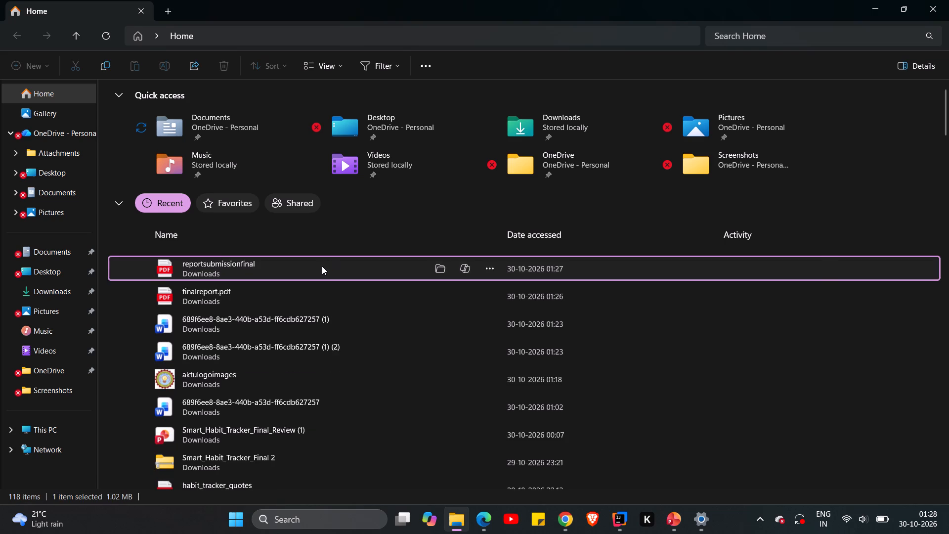
pyautogui.scroll(-14, 339, 224)
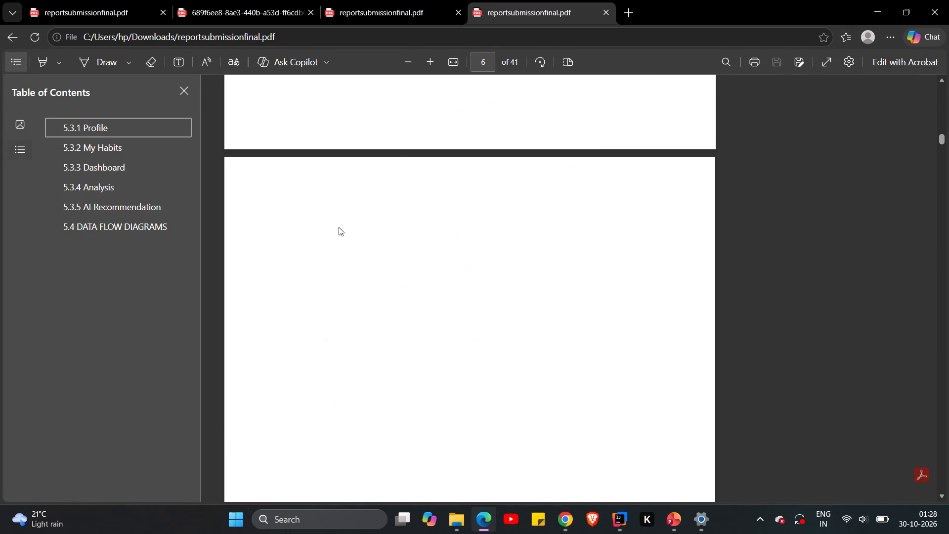
pyautogui.scroll(-7, 339, 227)
pyautogui.scroll(2, 339, 227)
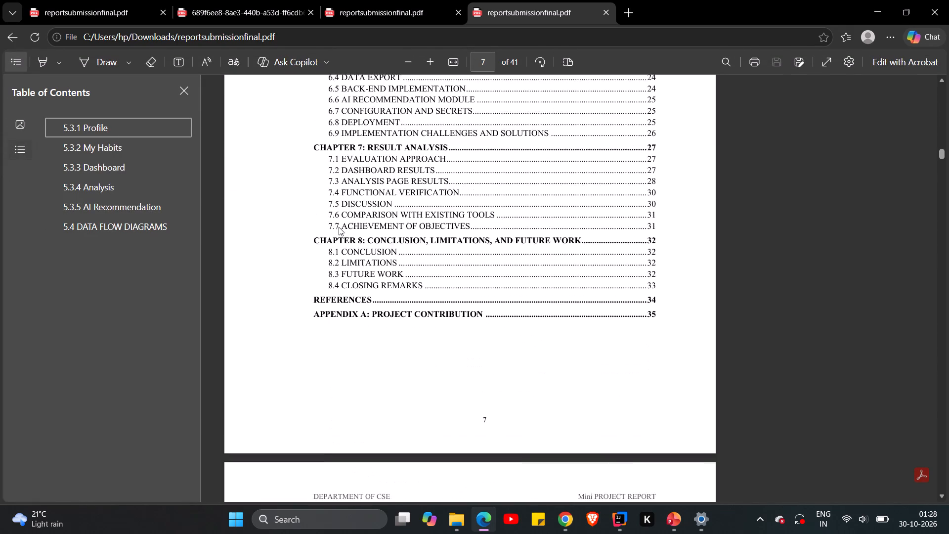
pyautogui.scroll(1, 339, 227)
pyautogui.scroll(-1, 339, 227)
pyautogui.moveTo(939, 151); pyautogui.dragTo(930, 461)
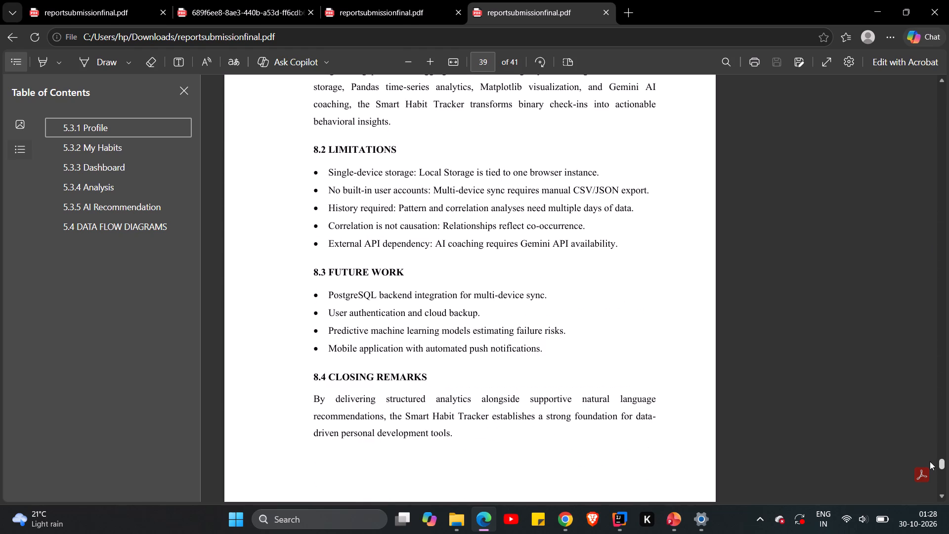
pyautogui.moveTo(930, 461); pyautogui.dragTo(929, 470)
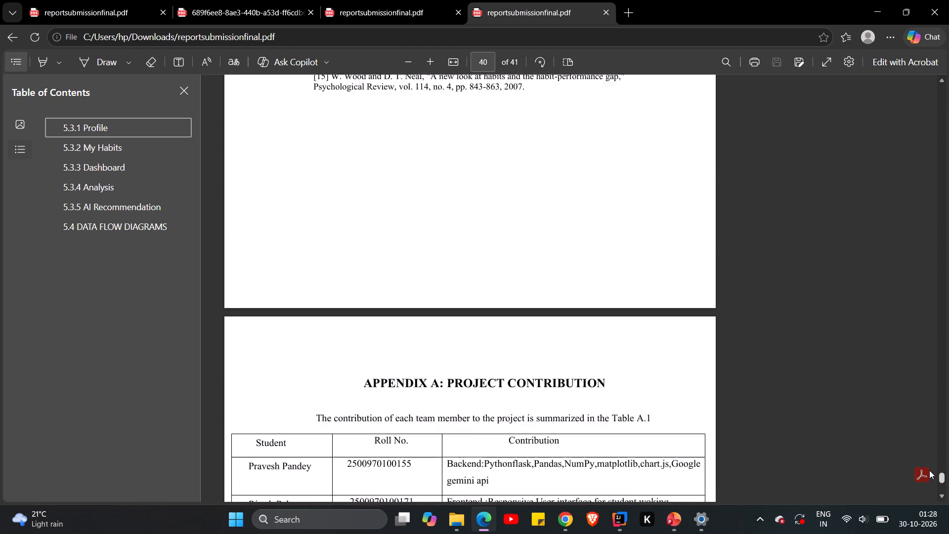
pyautogui.moveTo(929, 470); pyautogui.dragTo(917, 114)
pyautogui.moveTo(917, 131); pyautogui.dragTo(917, 116, button='right')
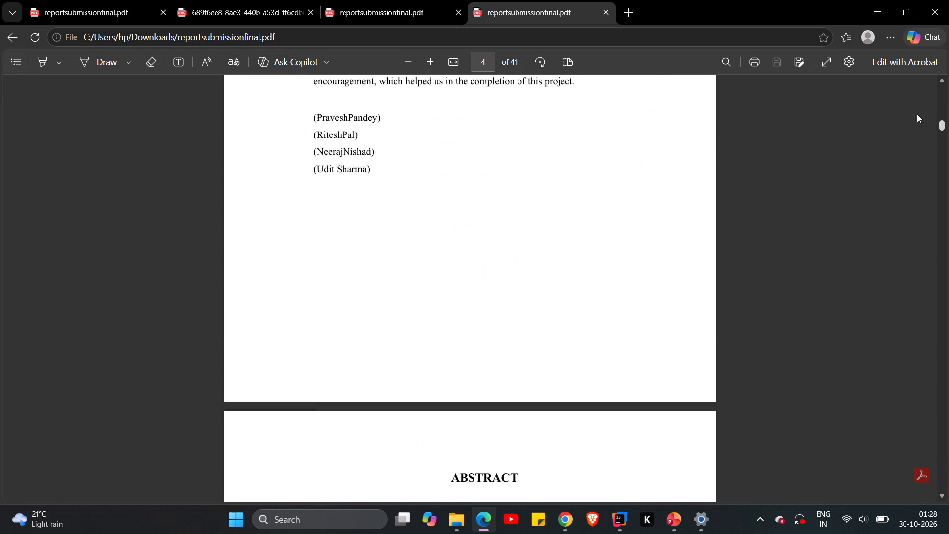
pyautogui.moveTo(917, 114); pyautogui.dragTo(893, 125)
pyautogui.click(686, 218)
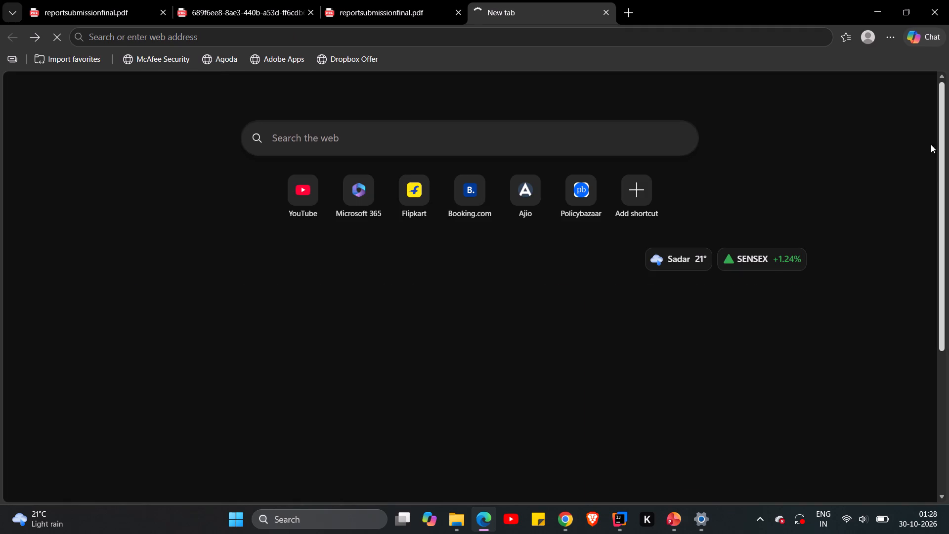
# Switch to the other open "reportsubmissionfinal" PDF, examine its certificate page and page 3, and minimise the browser window.
pyautogui.click(377, 0)
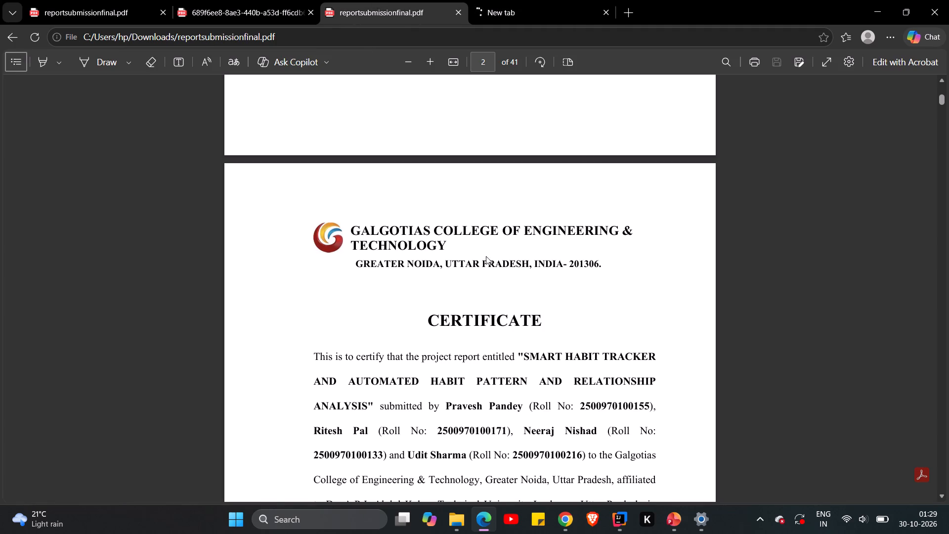
pyautogui.scroll(13, 920, 184)
pyautogui.scroll(-4, 813, 212)
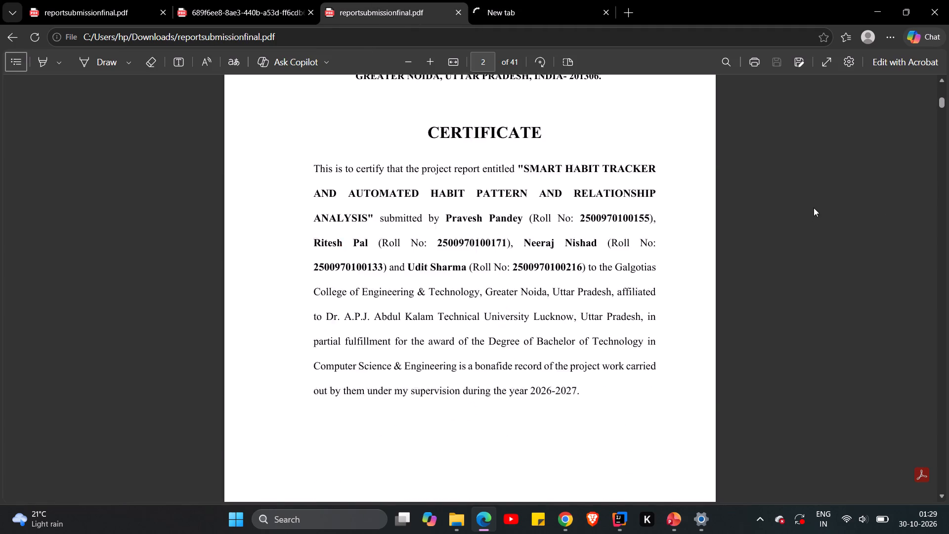
pyautogui.scroll(-3, 814, 208)
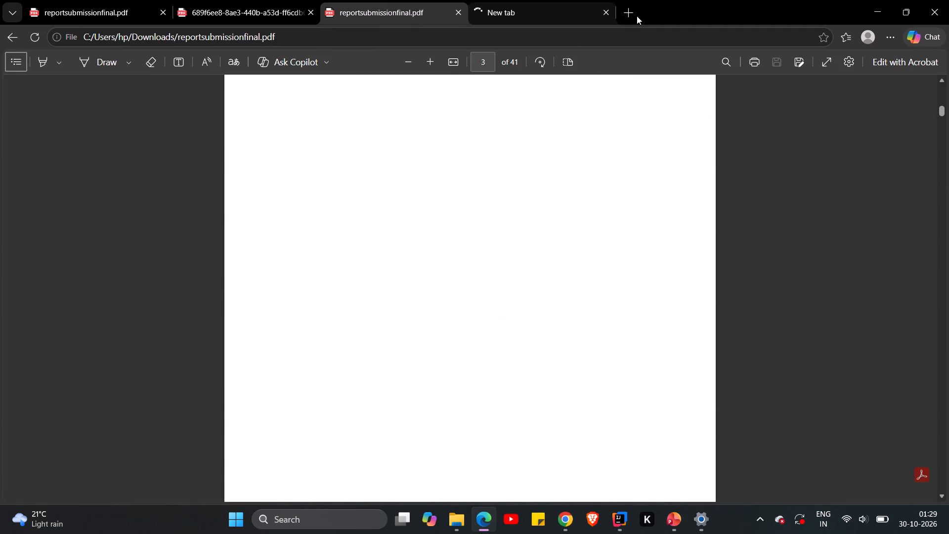
pyautogui.click(633, 6)
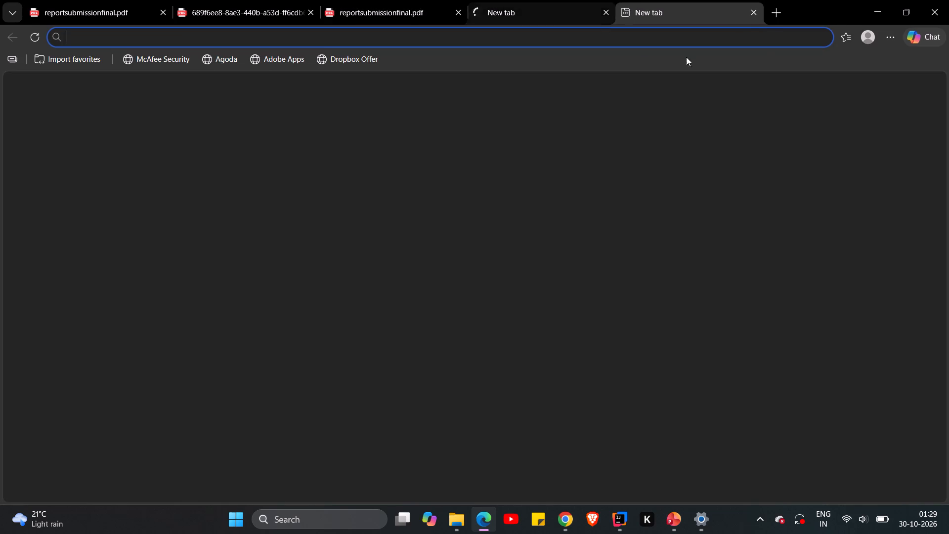
pyautogui.click(874, 9)
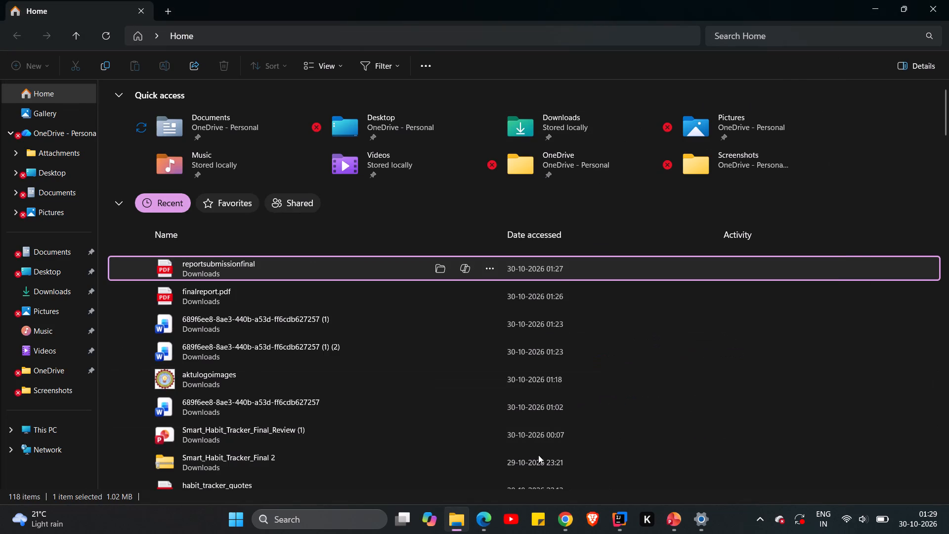
# Switch to iLovePDF in Chrome, return to the previous page-removal result, download its PDF again and show the recent download history.
pyautogui.click(560, 510)
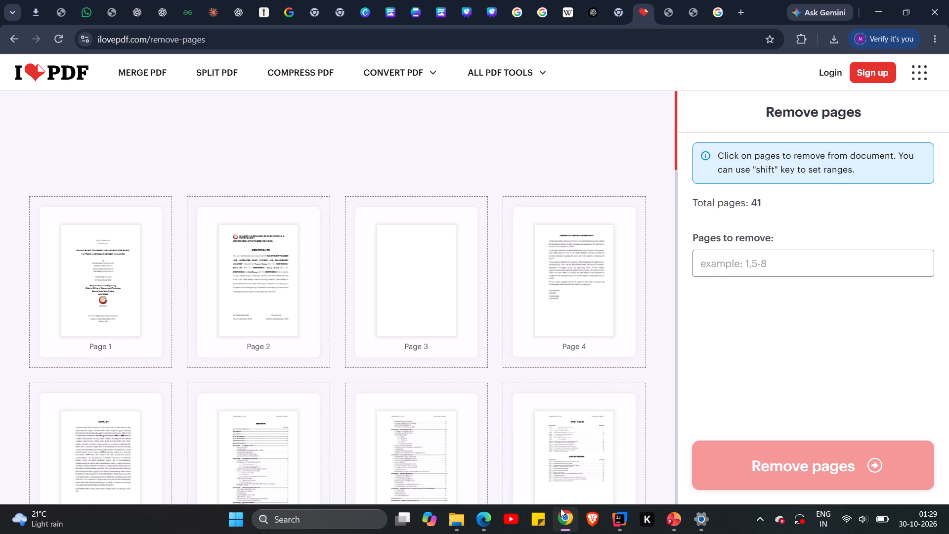
pyautogui.scroll(3, 539, 162)
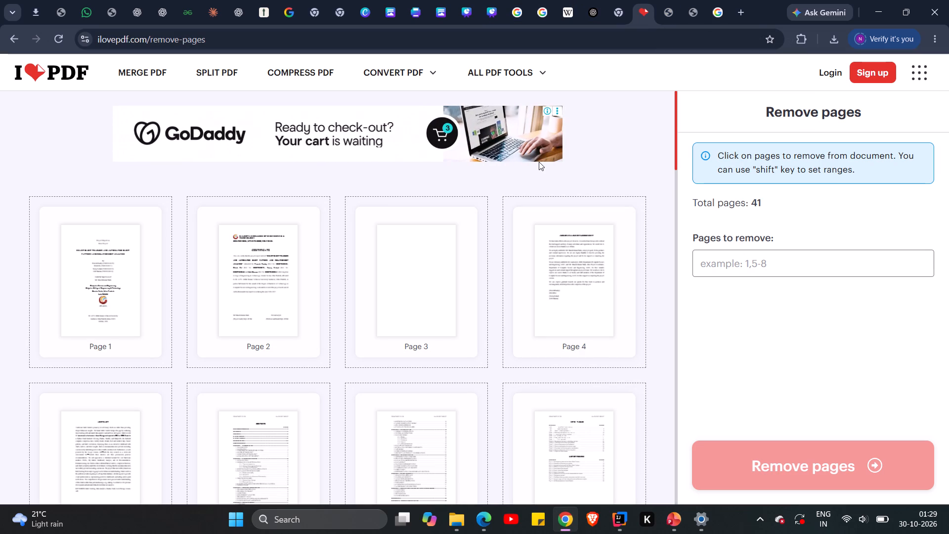
pyautogui.click(5, 37)
pyautogui.click(448, 181)
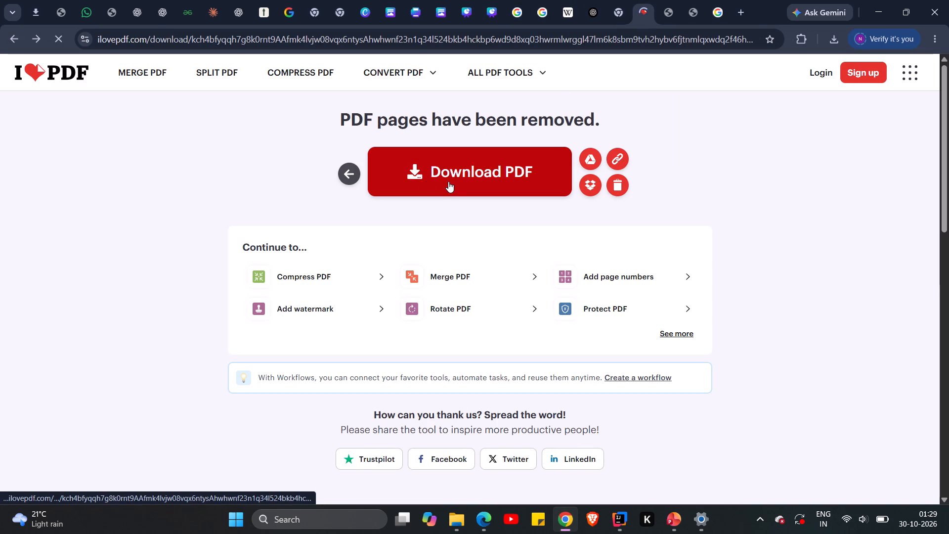
pyautogui.click(825, 42)
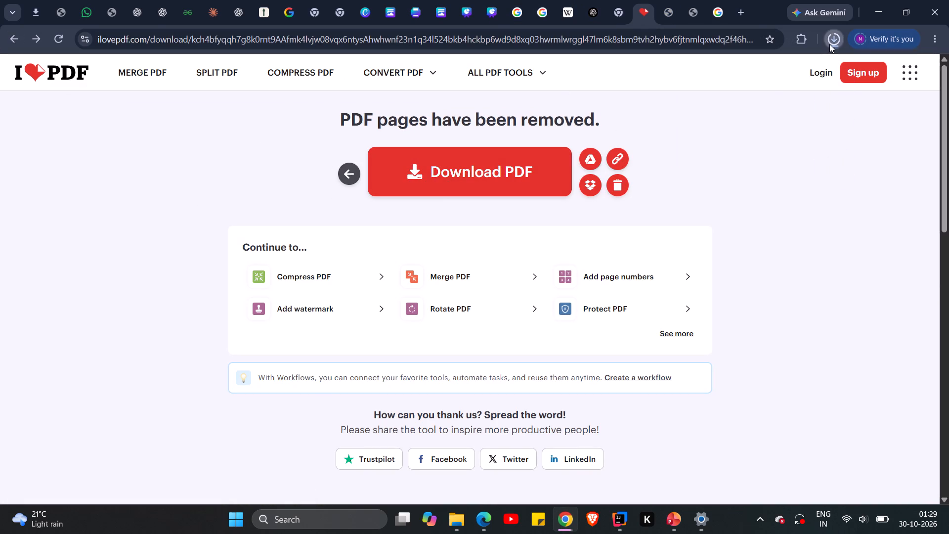
pyautogui.click(829, 69)
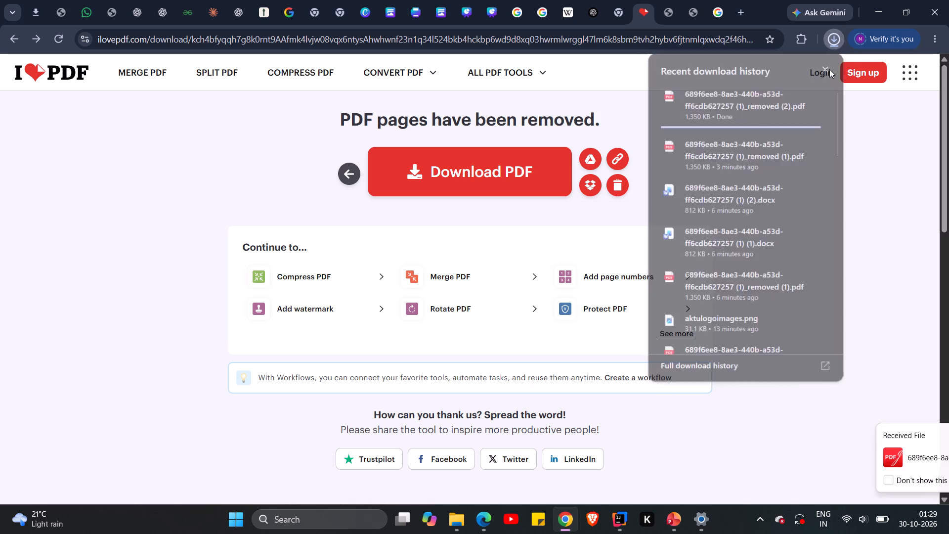
pyautogui.click(829, 41)
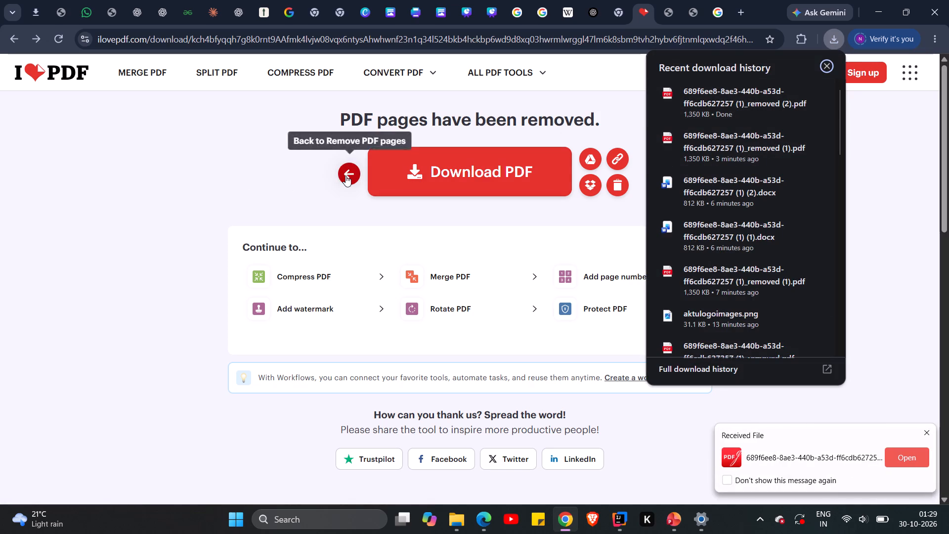
# Return to the Remove PDF pages tool and load "reportsubmissionfinal" from the Downloads folder.
pyautogui.click(345, 176)
pyautogui.click(498, 220)
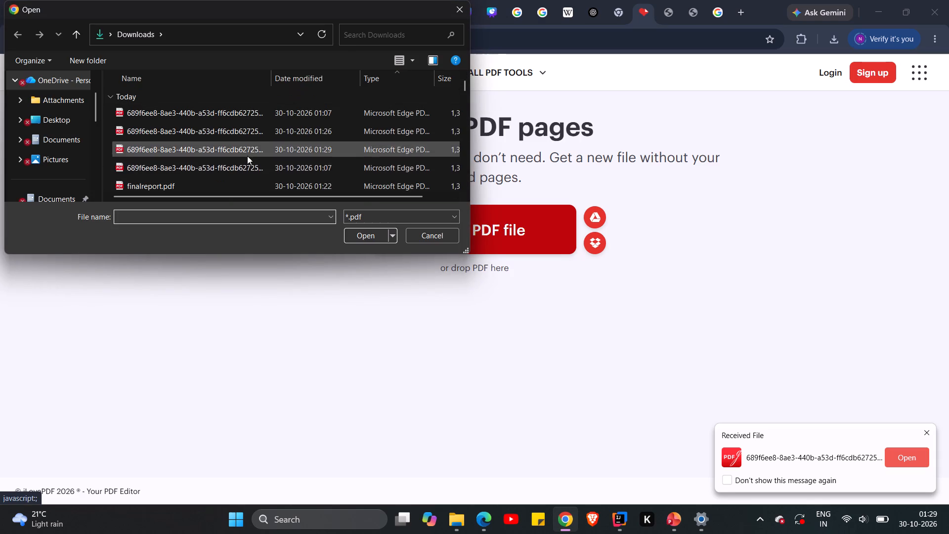
pyautogui.scroll(-1, 215, 156)
pyautogui.doubleClick(217, 150)
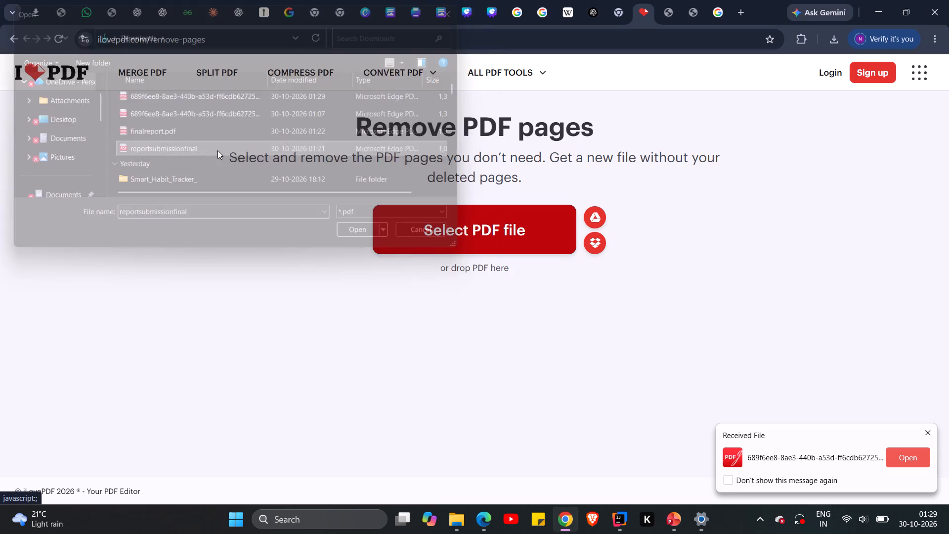
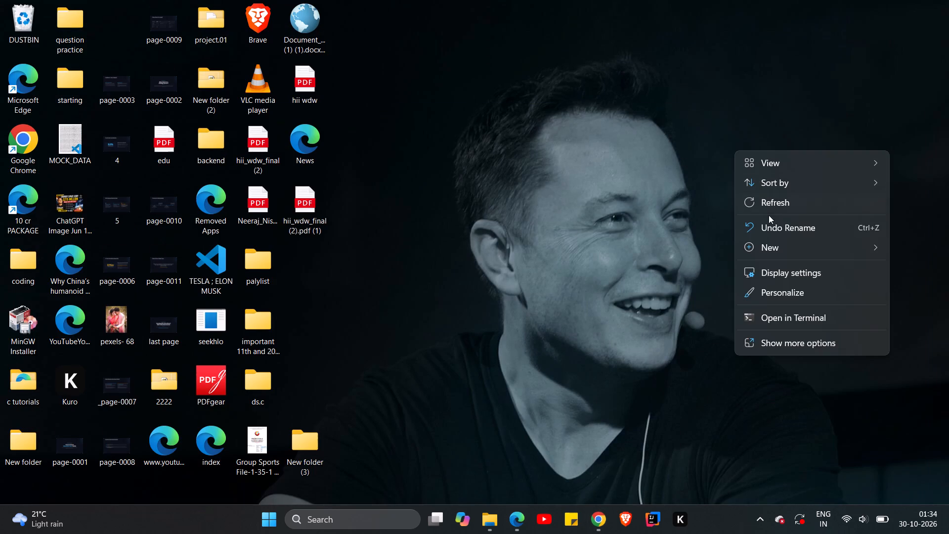
pyautogui.click(775, 203)
pyautogui.rightClick(601, 131)
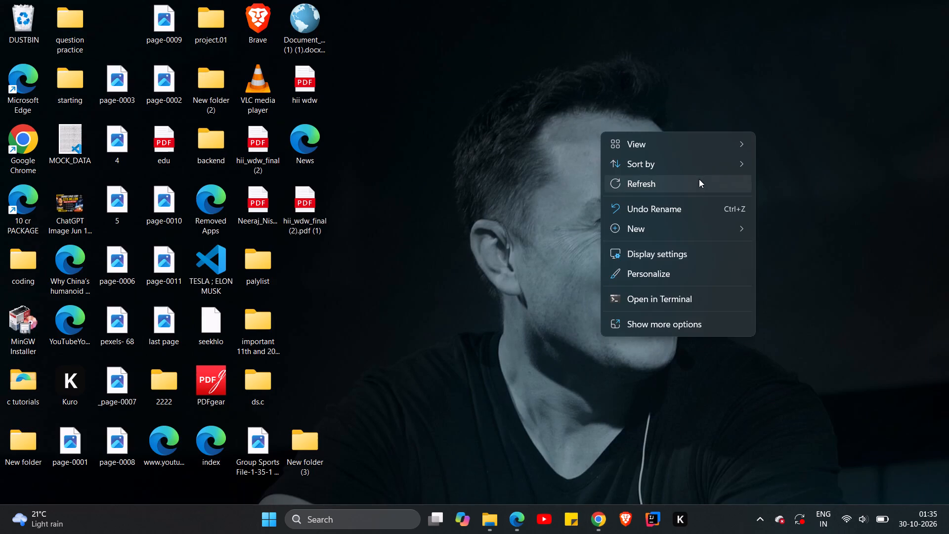
pyautogui.click(699, 179)
pyautogui.rightClick(645, 168)
pyautogui.click(699, 221)
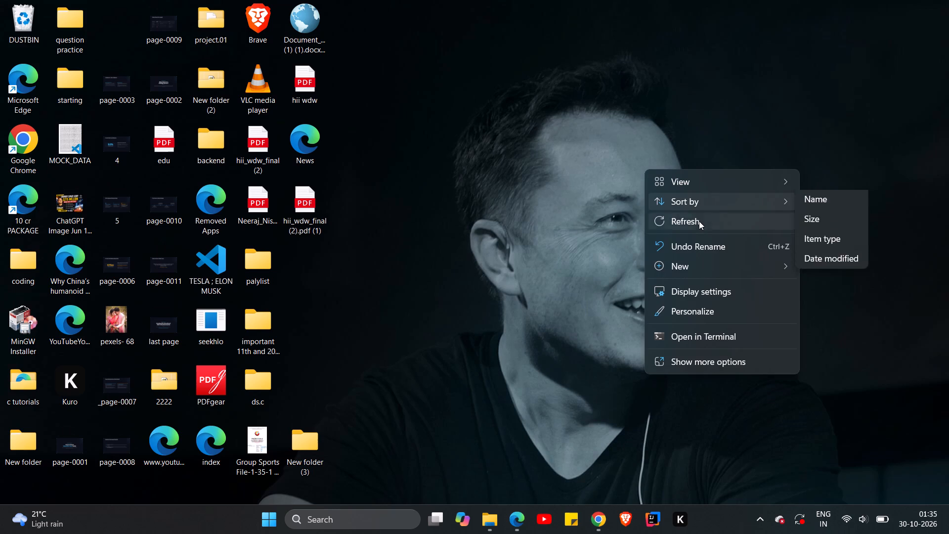
# Put the computer to sleep.
pyautogui.click(267, 530)
pyautogui.click(562, 488)
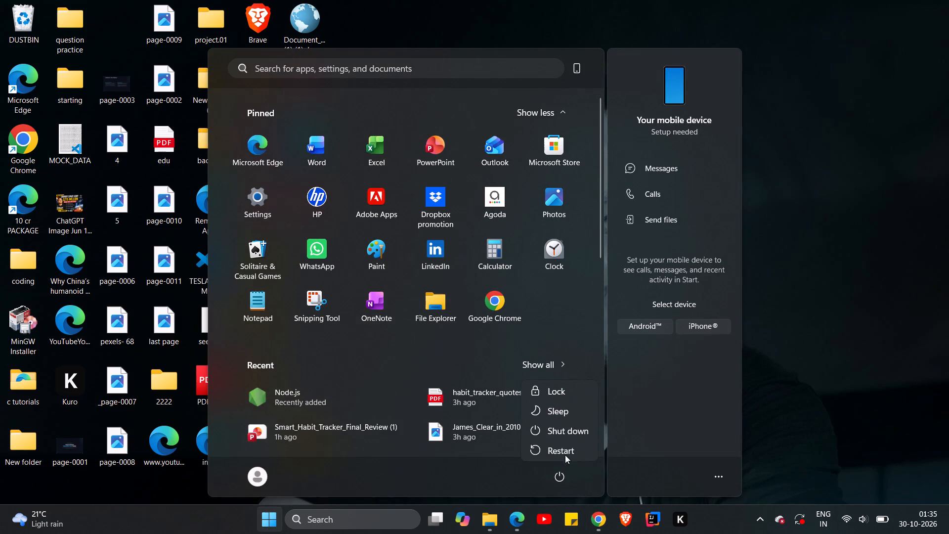
pyautogui.click(567, 415)
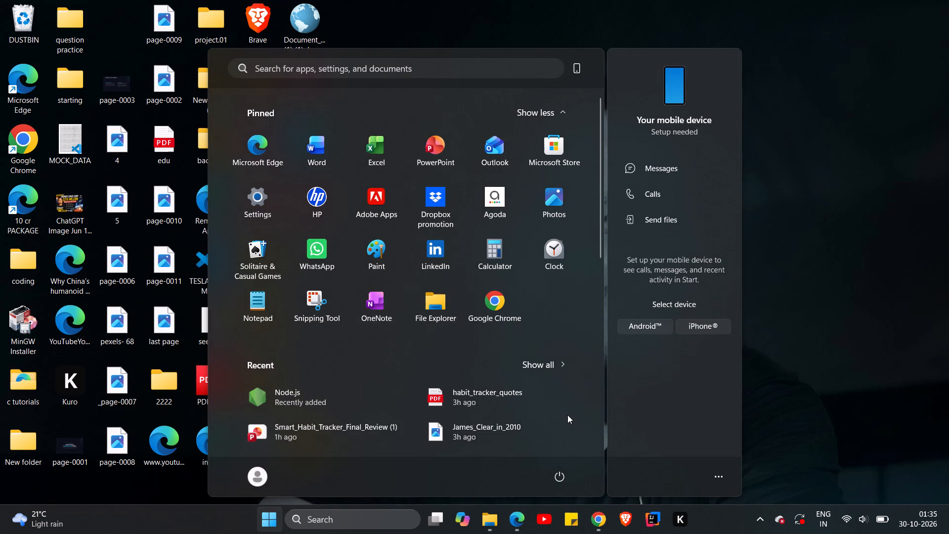